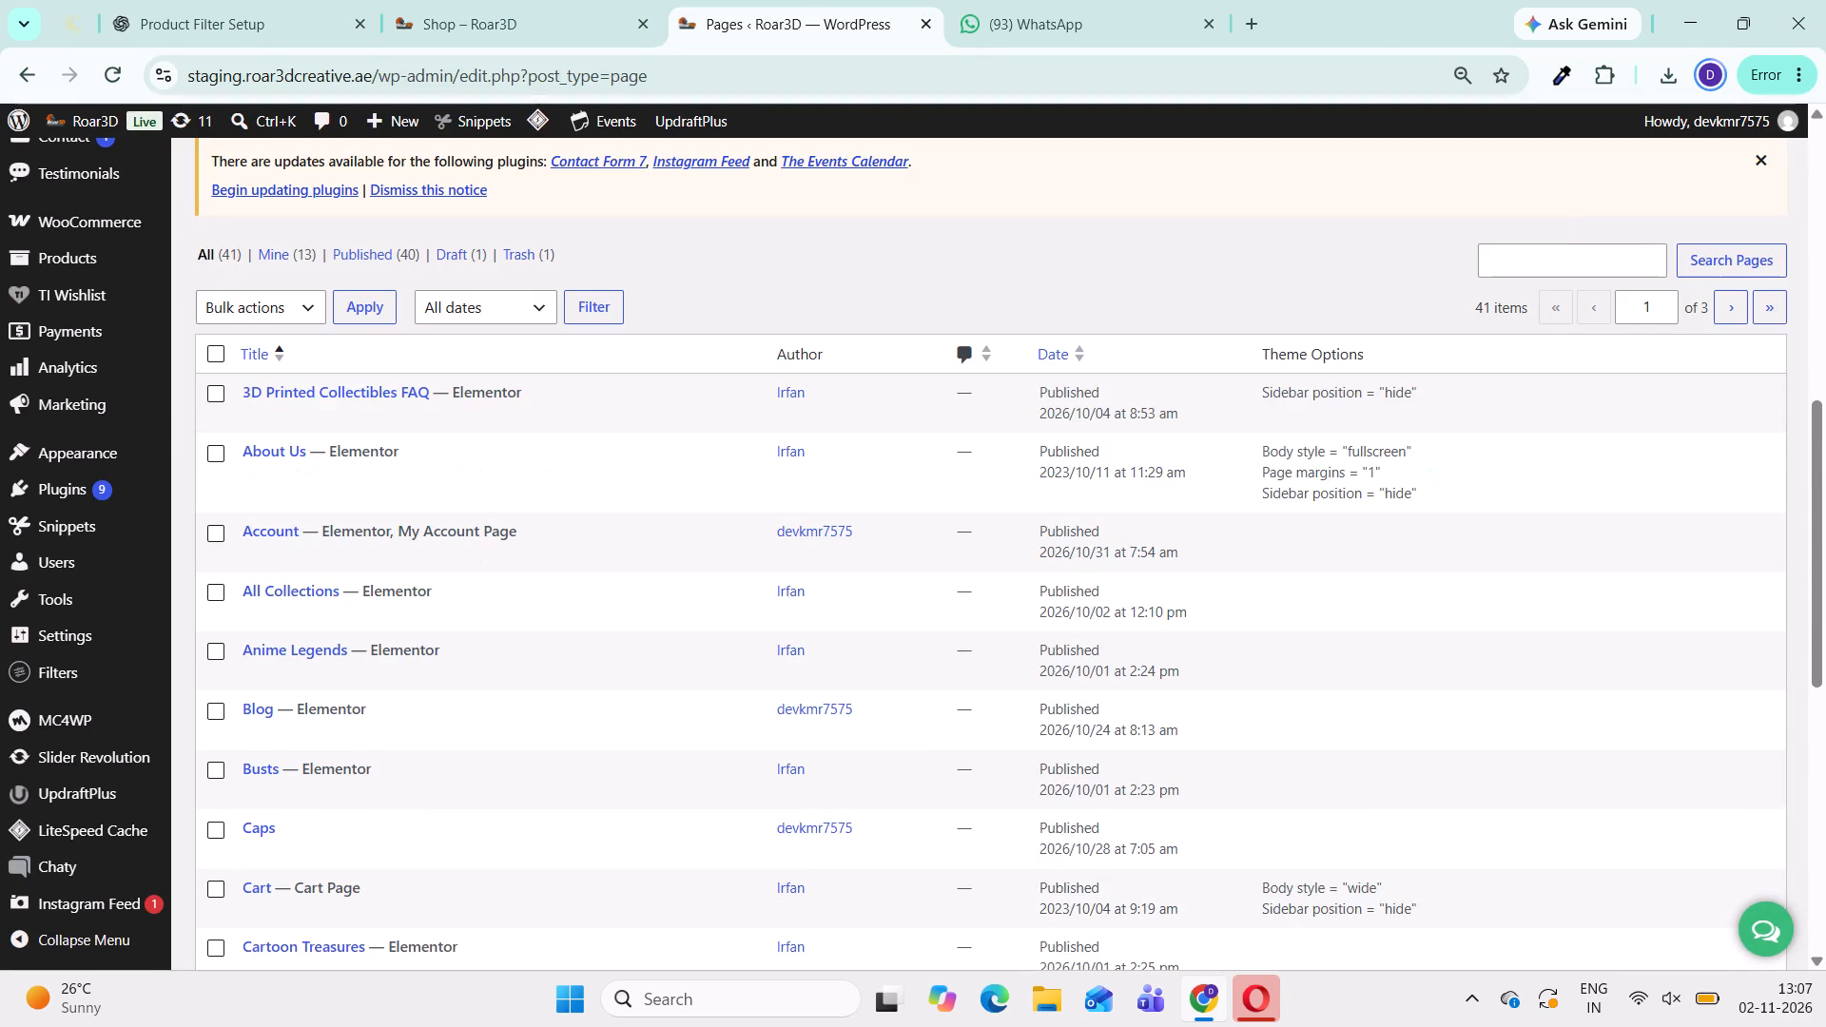
click(1538, 262)
text(shop)
key(Return)
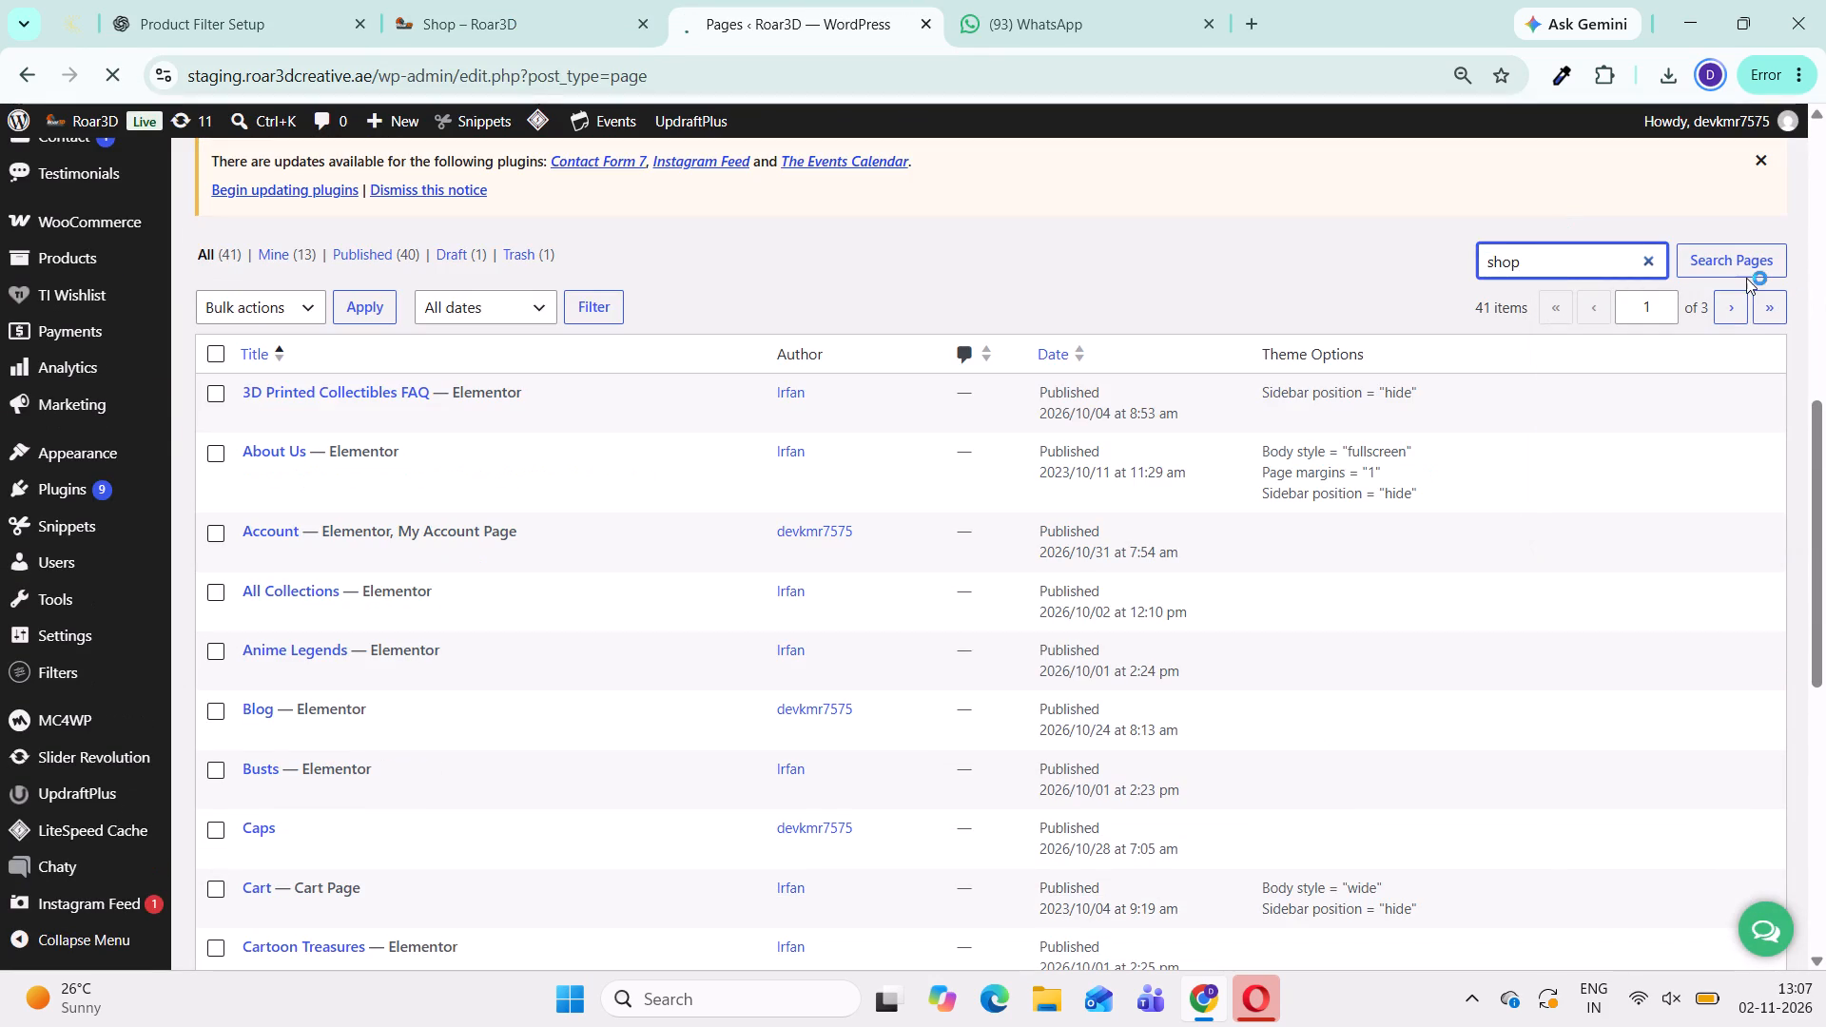
click(1737, 269)
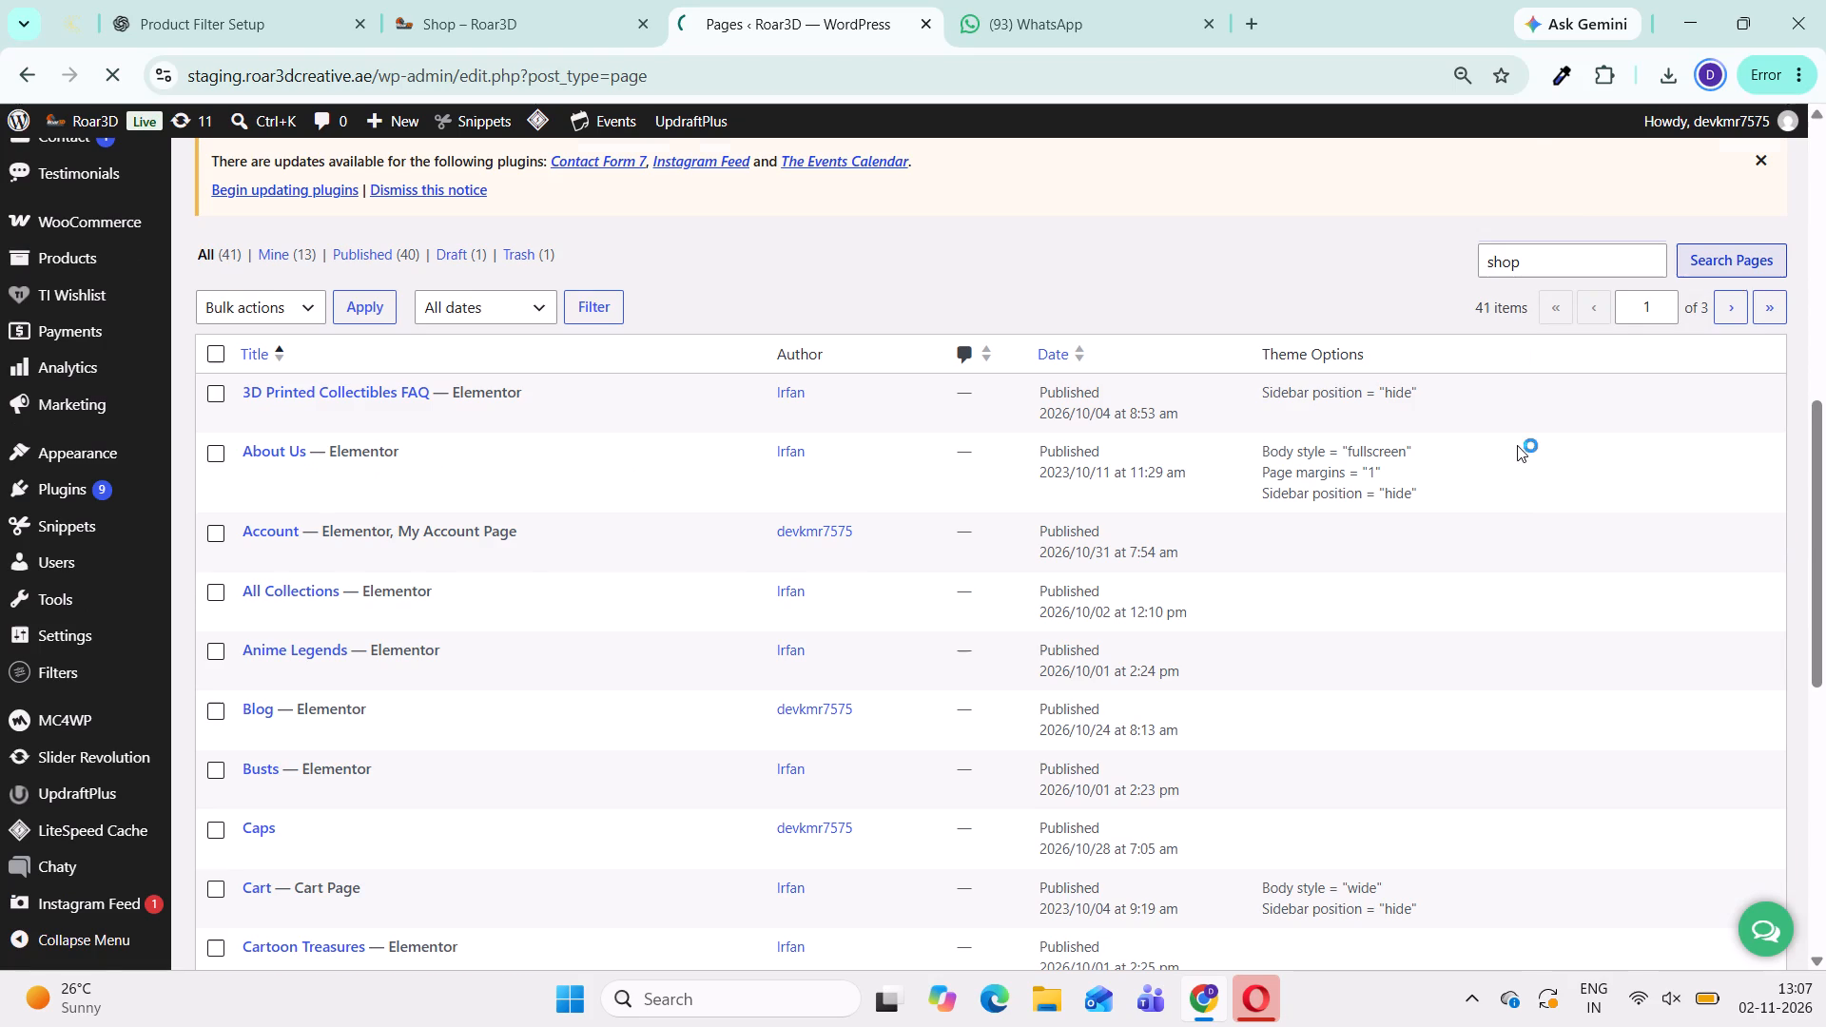
Quick-edit the Shop page, choosing Elementor Full Width as its template, and update the page.
scroll(1033, 696, down, 6)
scroll(810, 725, down, 4)
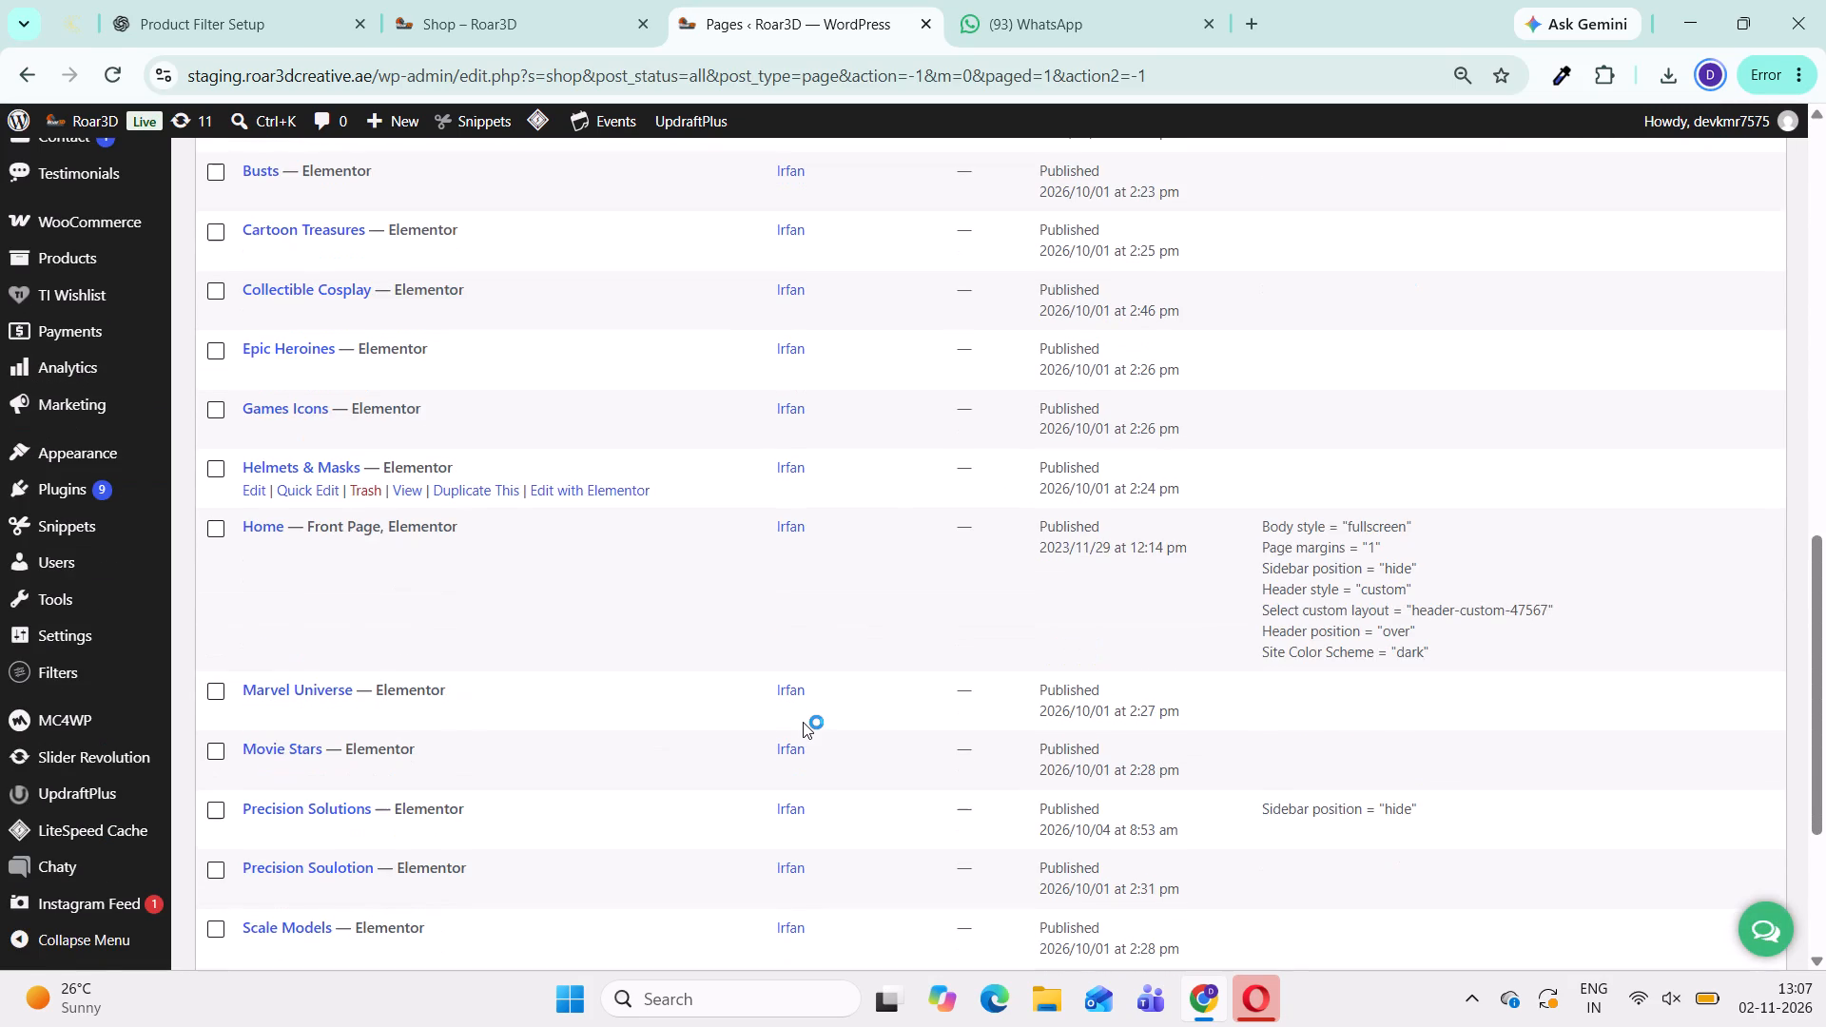
scroll(803, 722, down, 3)
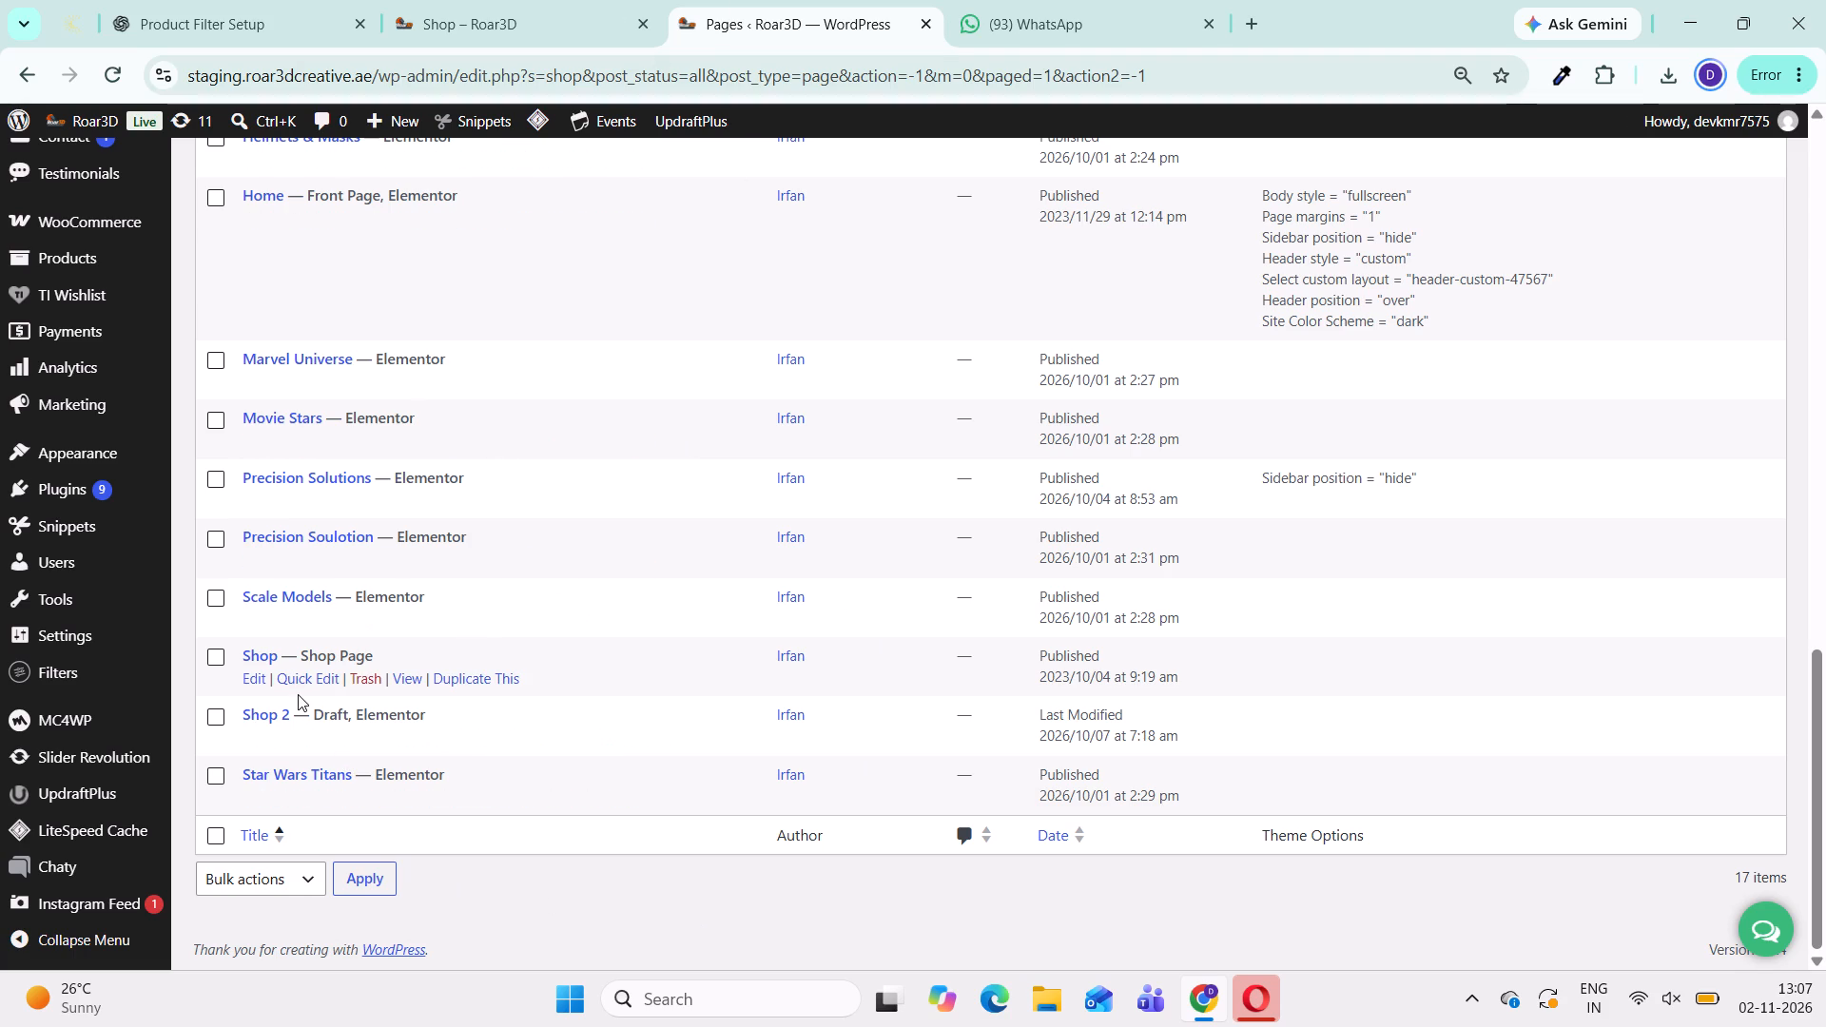
click(304, 682)
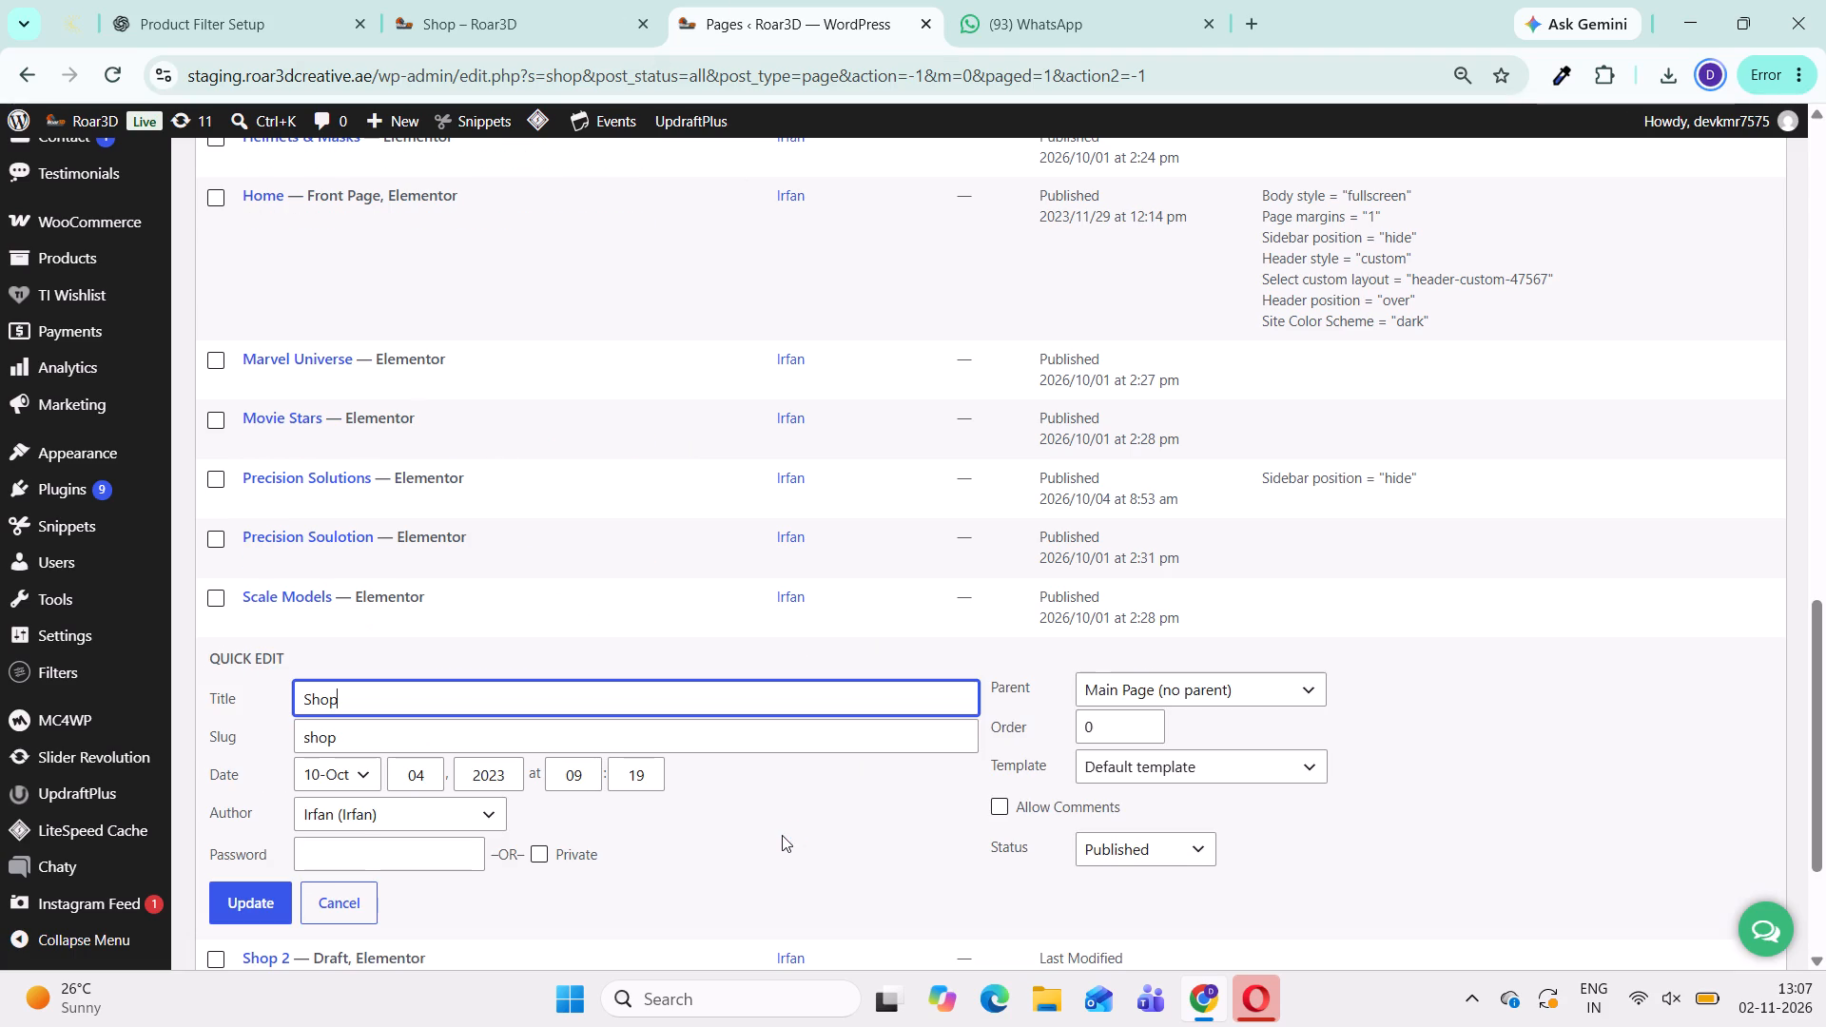
click(1208, 765)
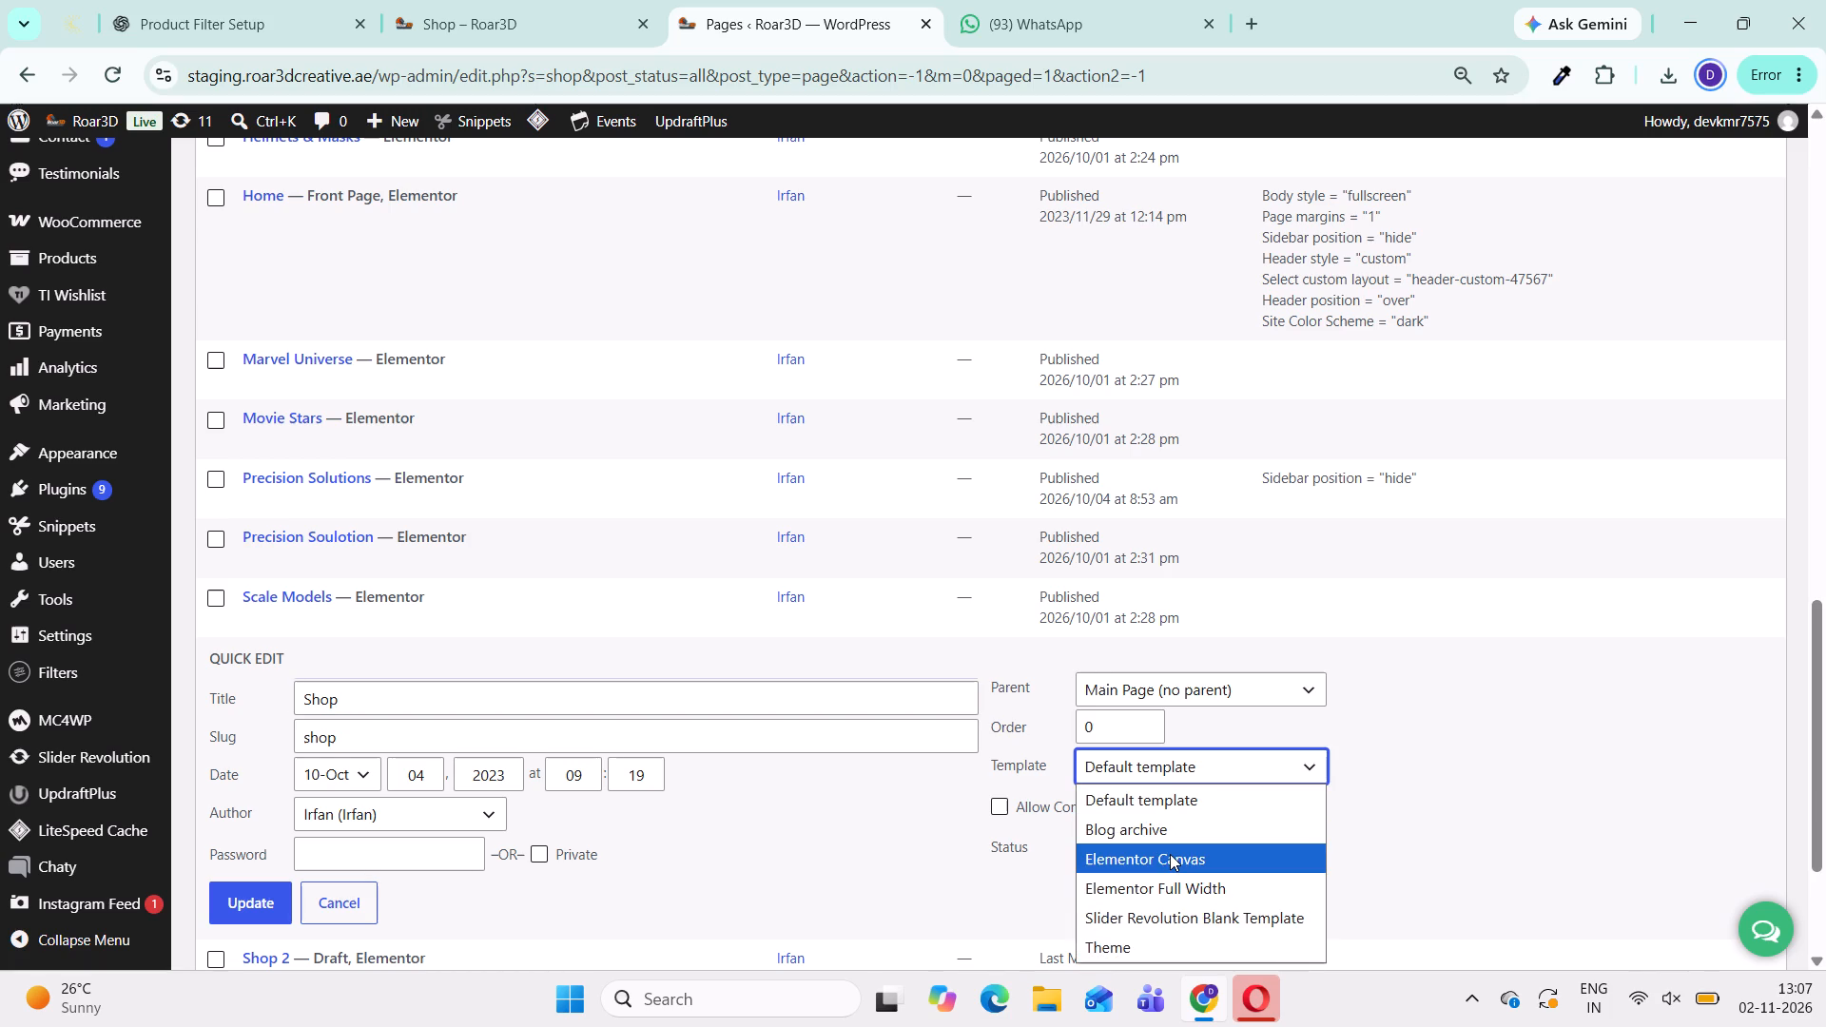
click(1170, 877)
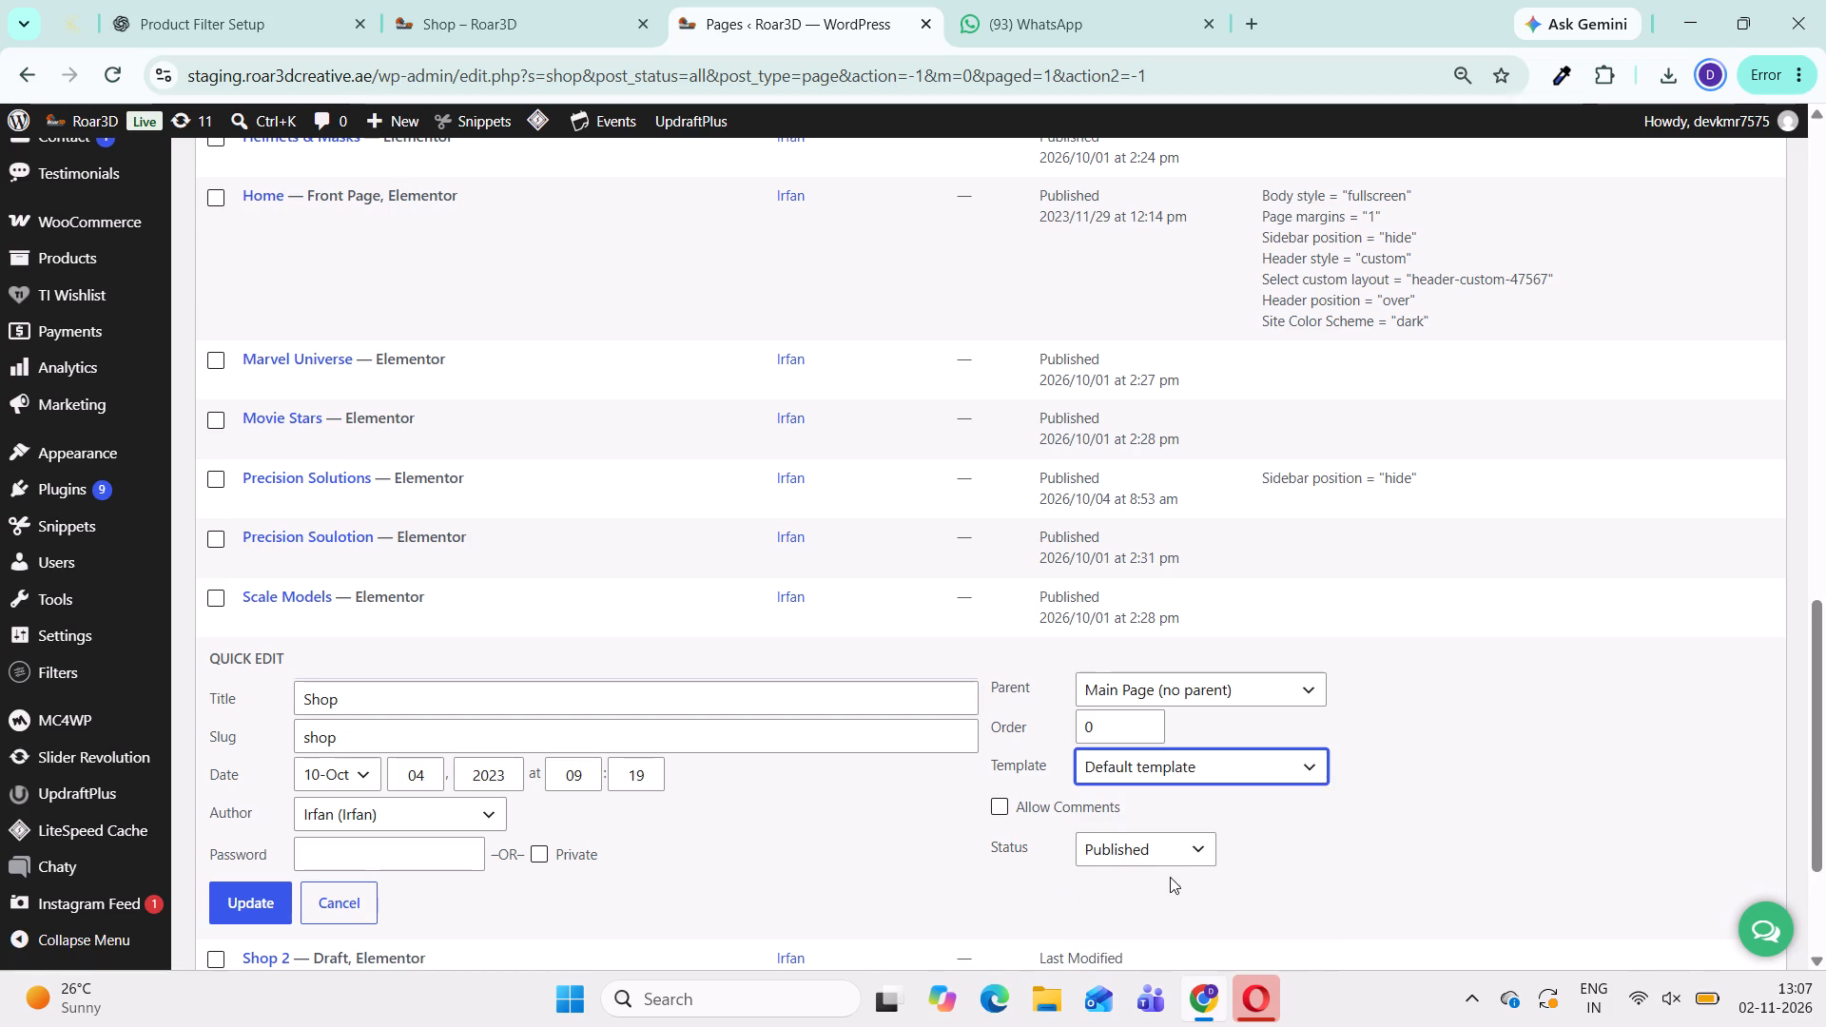
click(269, 902)
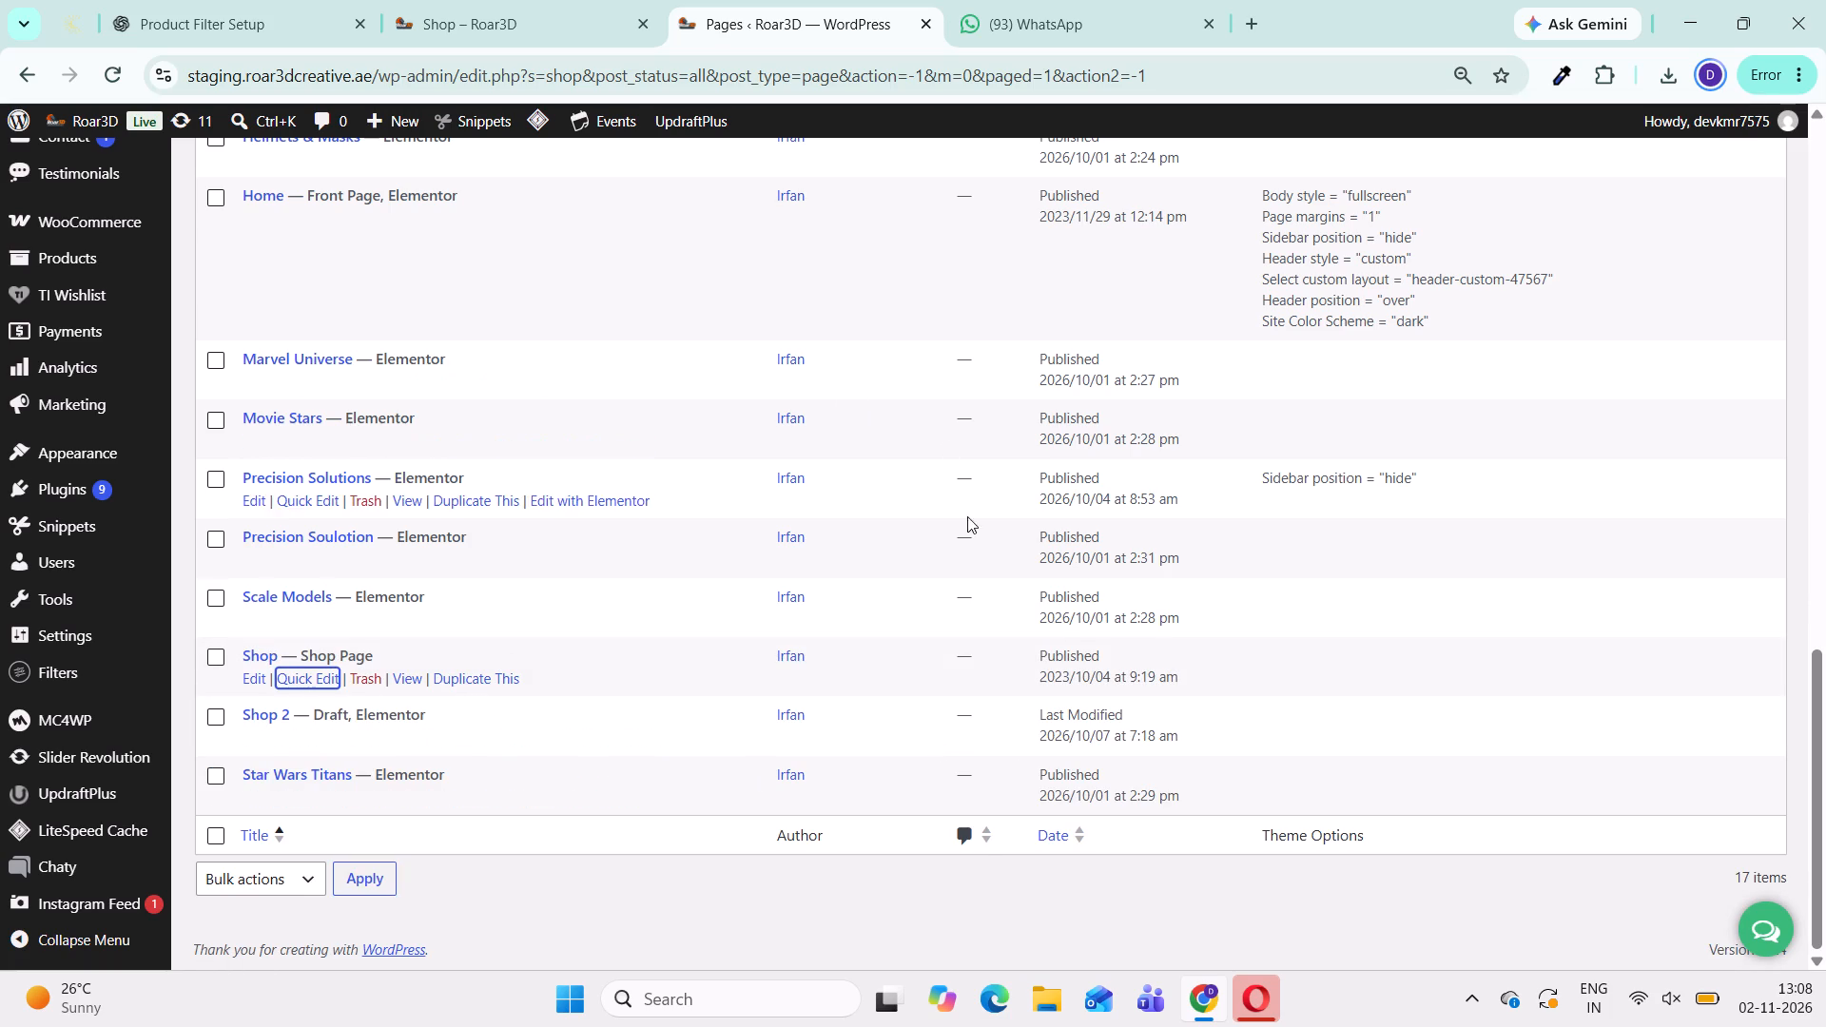
click(483, 22)
click(103, 77)
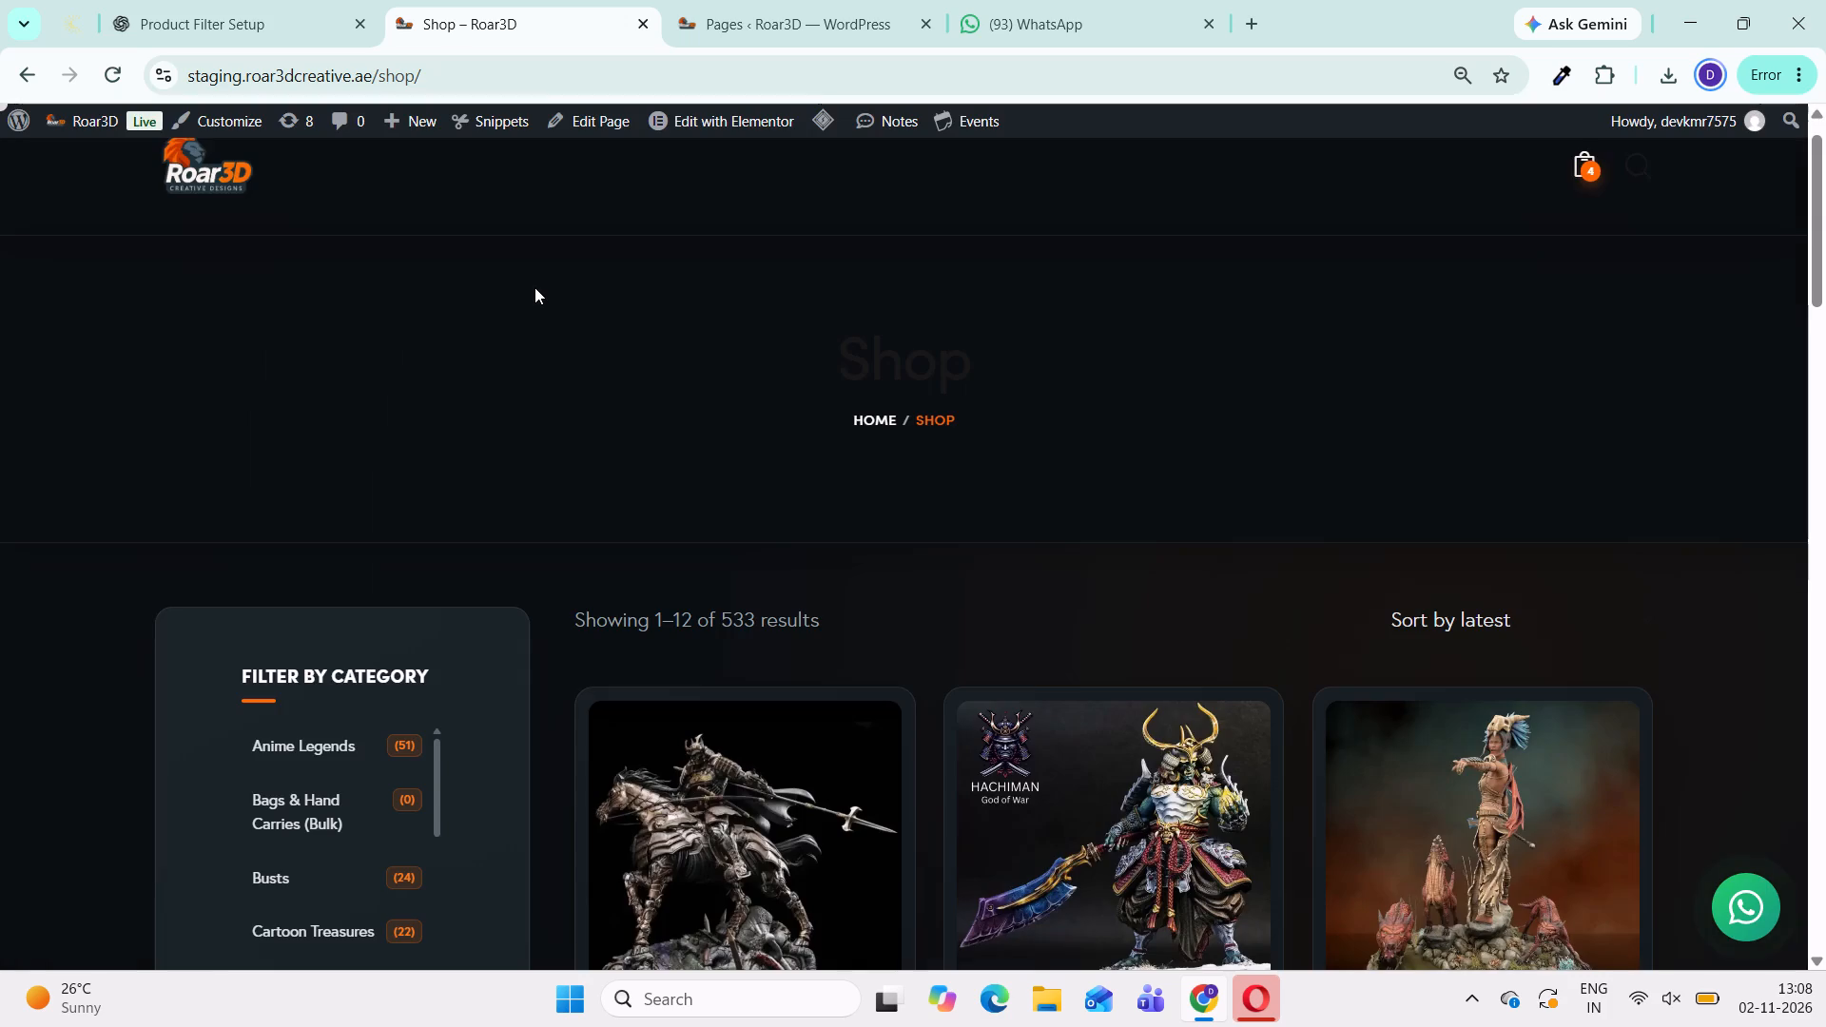
scroll(1025, 465, down, 2)
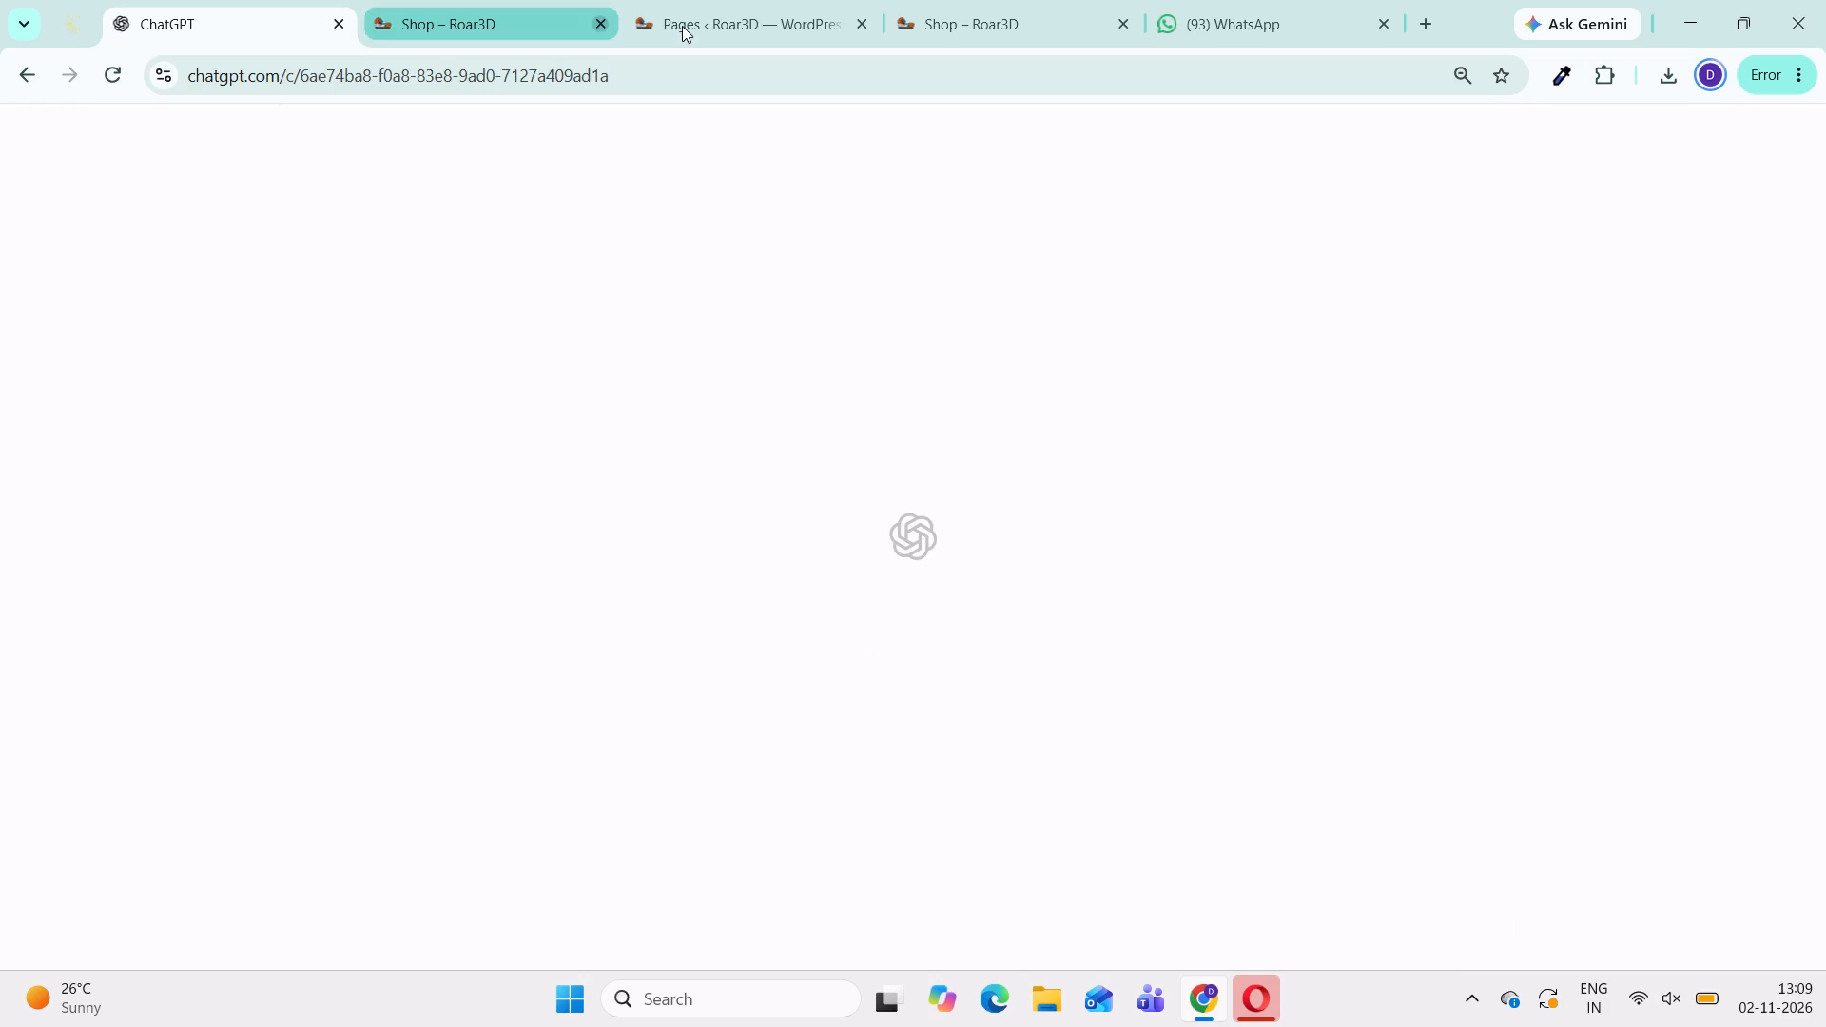
click(712, 17)
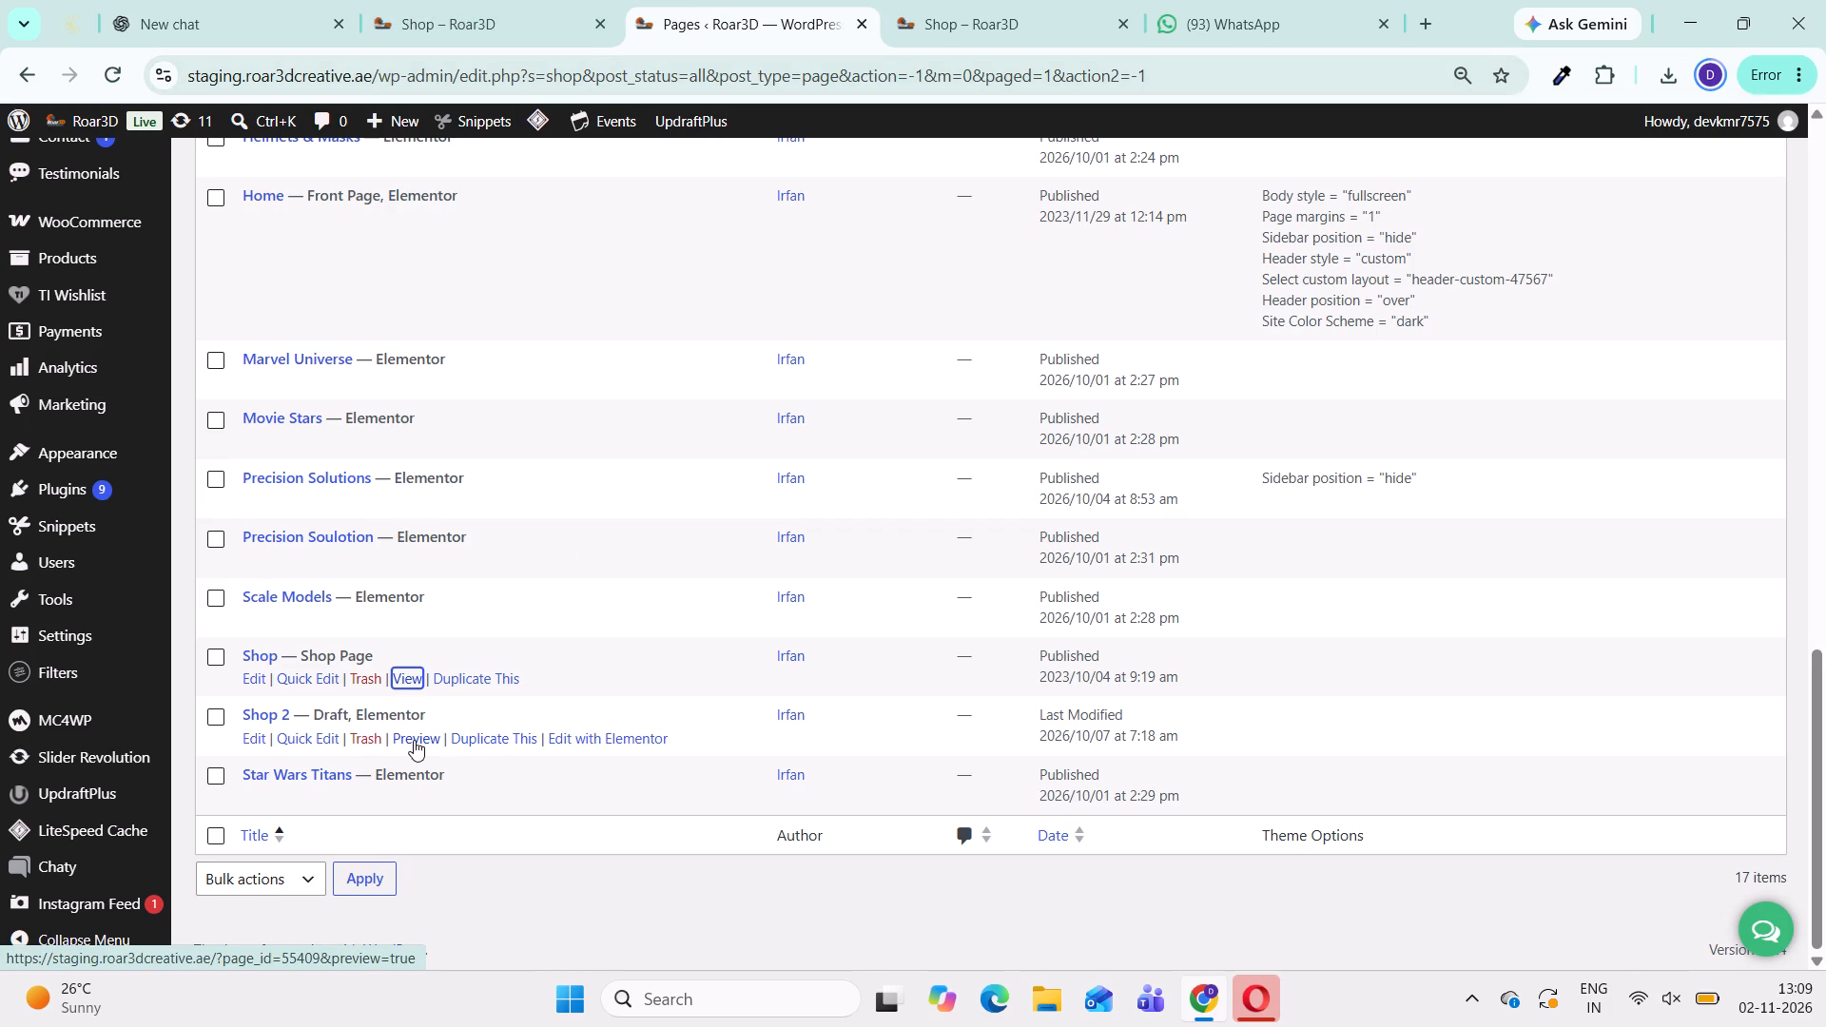
click(414, 738)
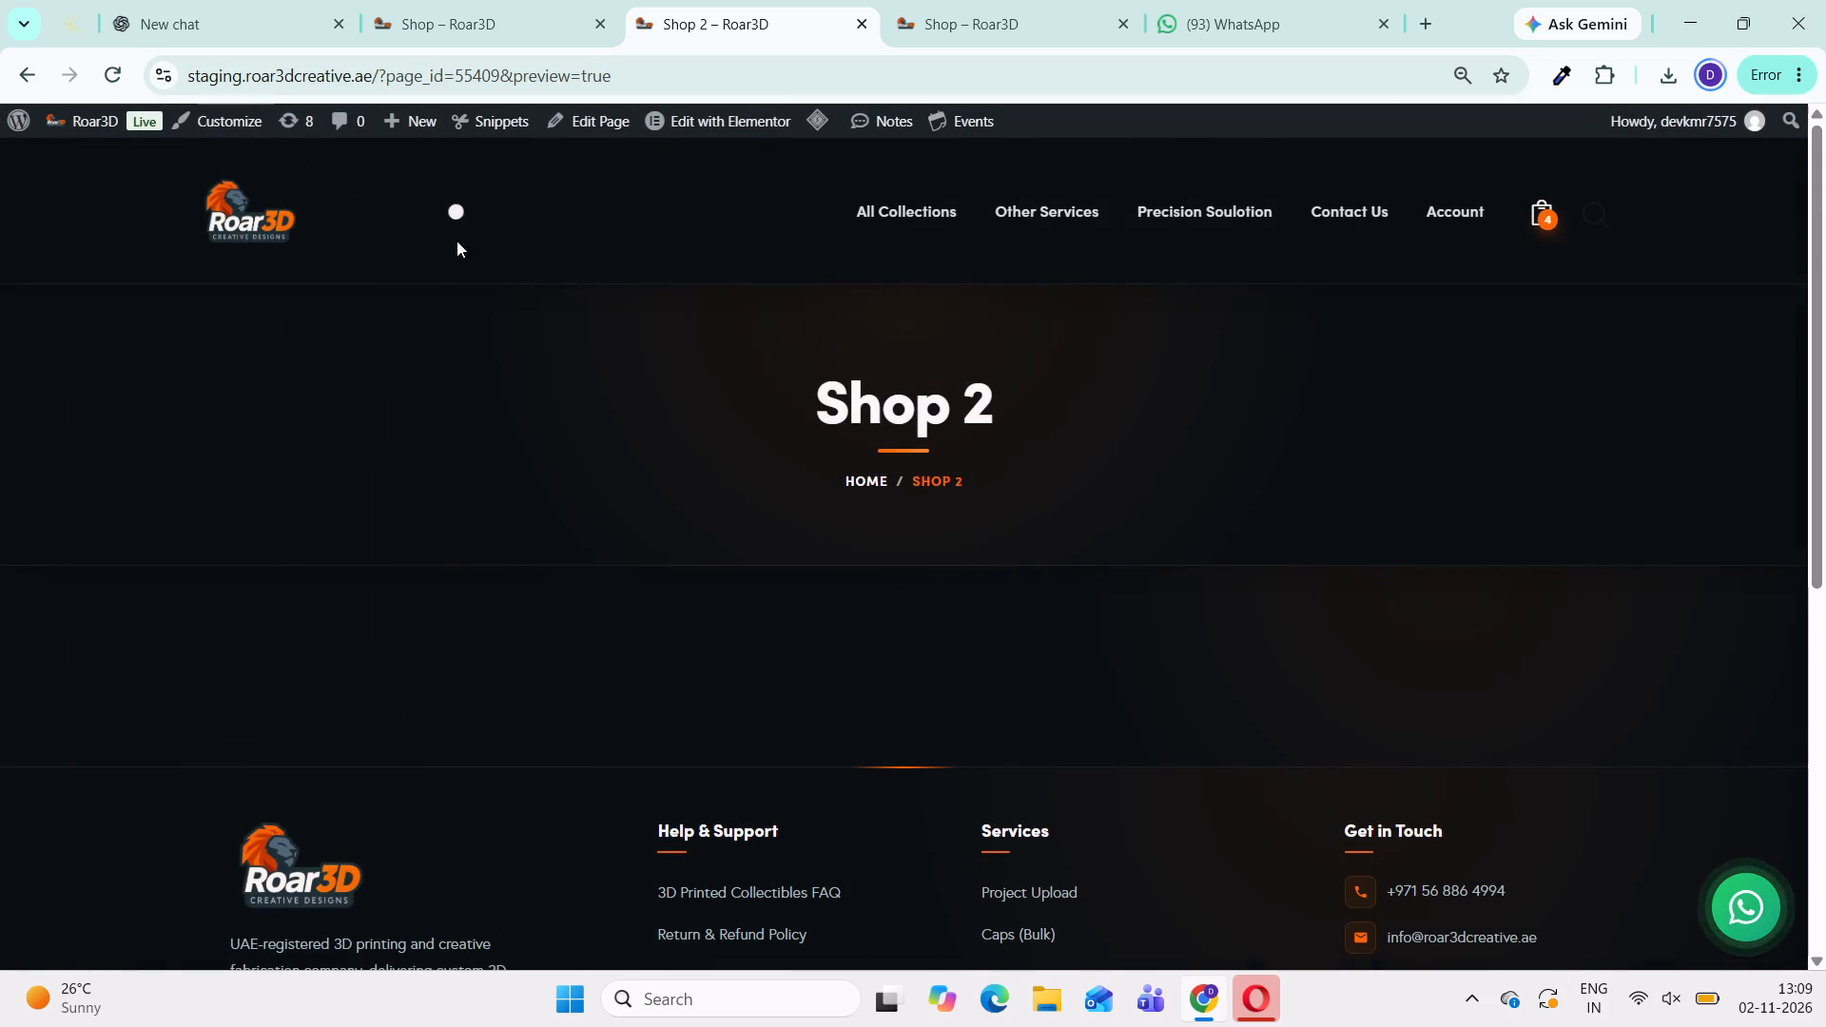
click(23, 79)
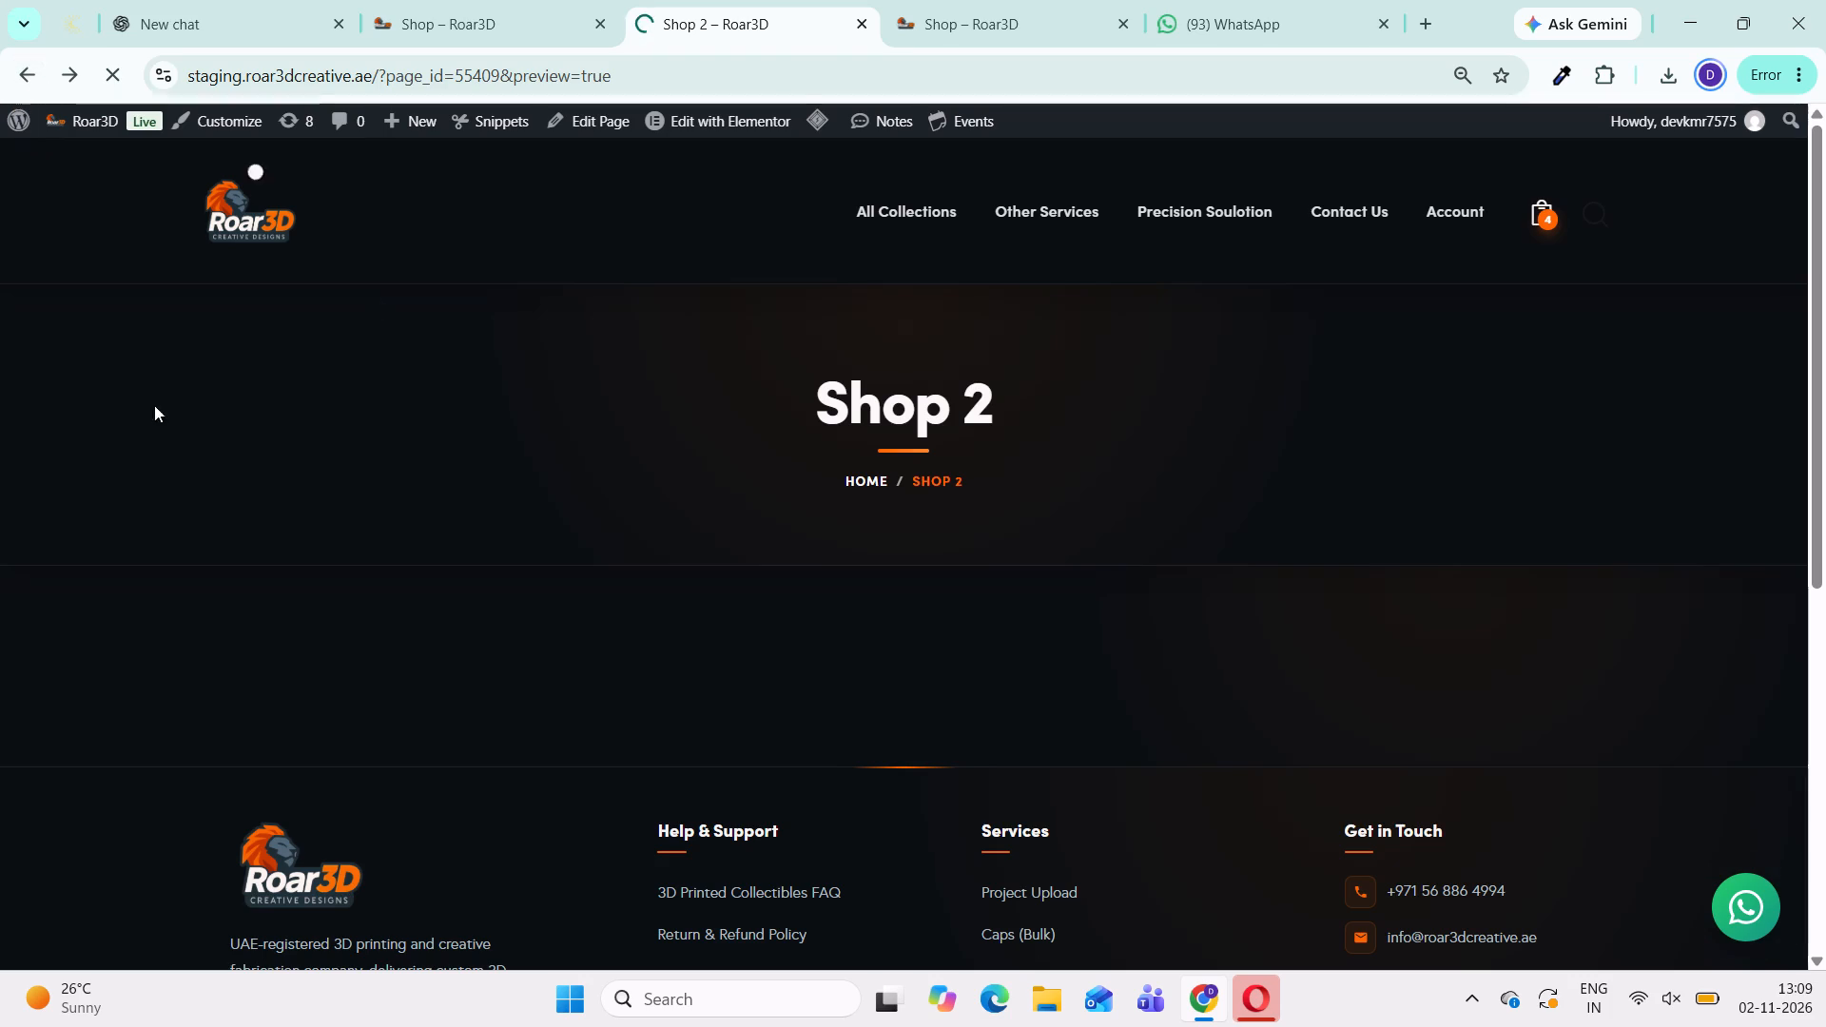
scroll(621, 699, down, 1)
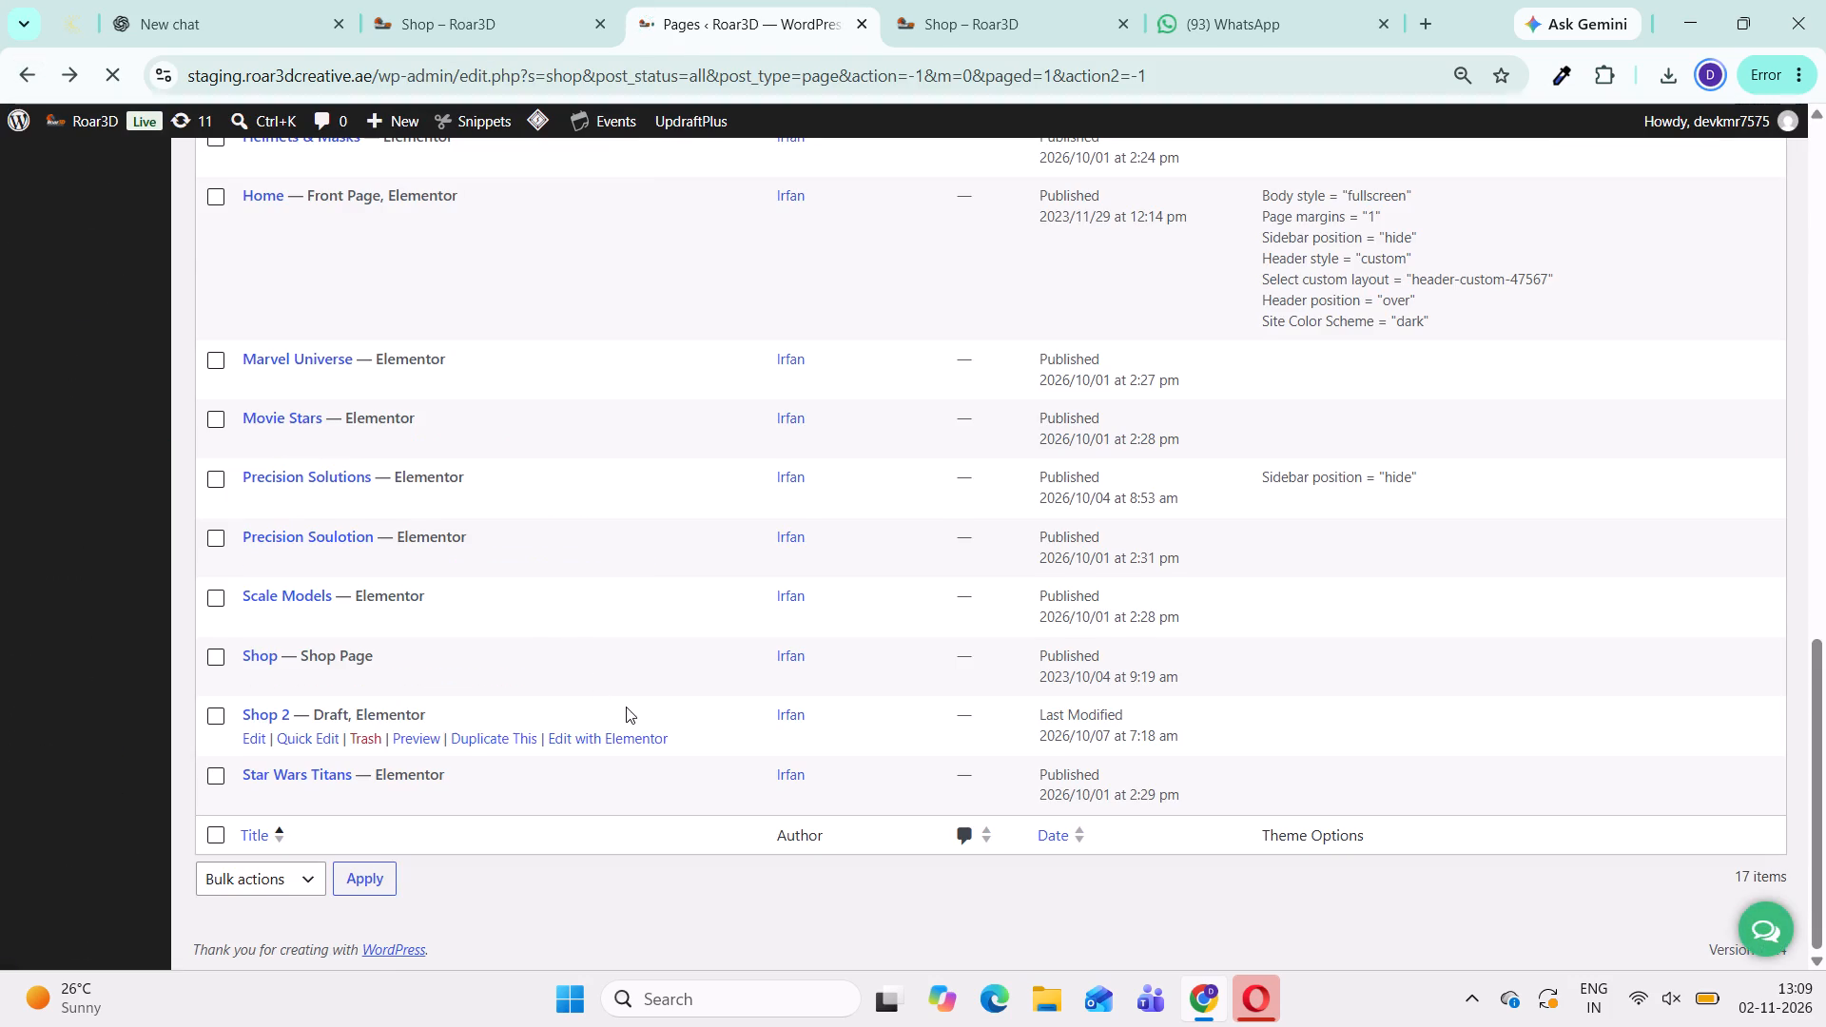
Open the live view of the Scale Models page from the WordPress pages list in a new browser tab.
scroll(484, 742, down, 3)
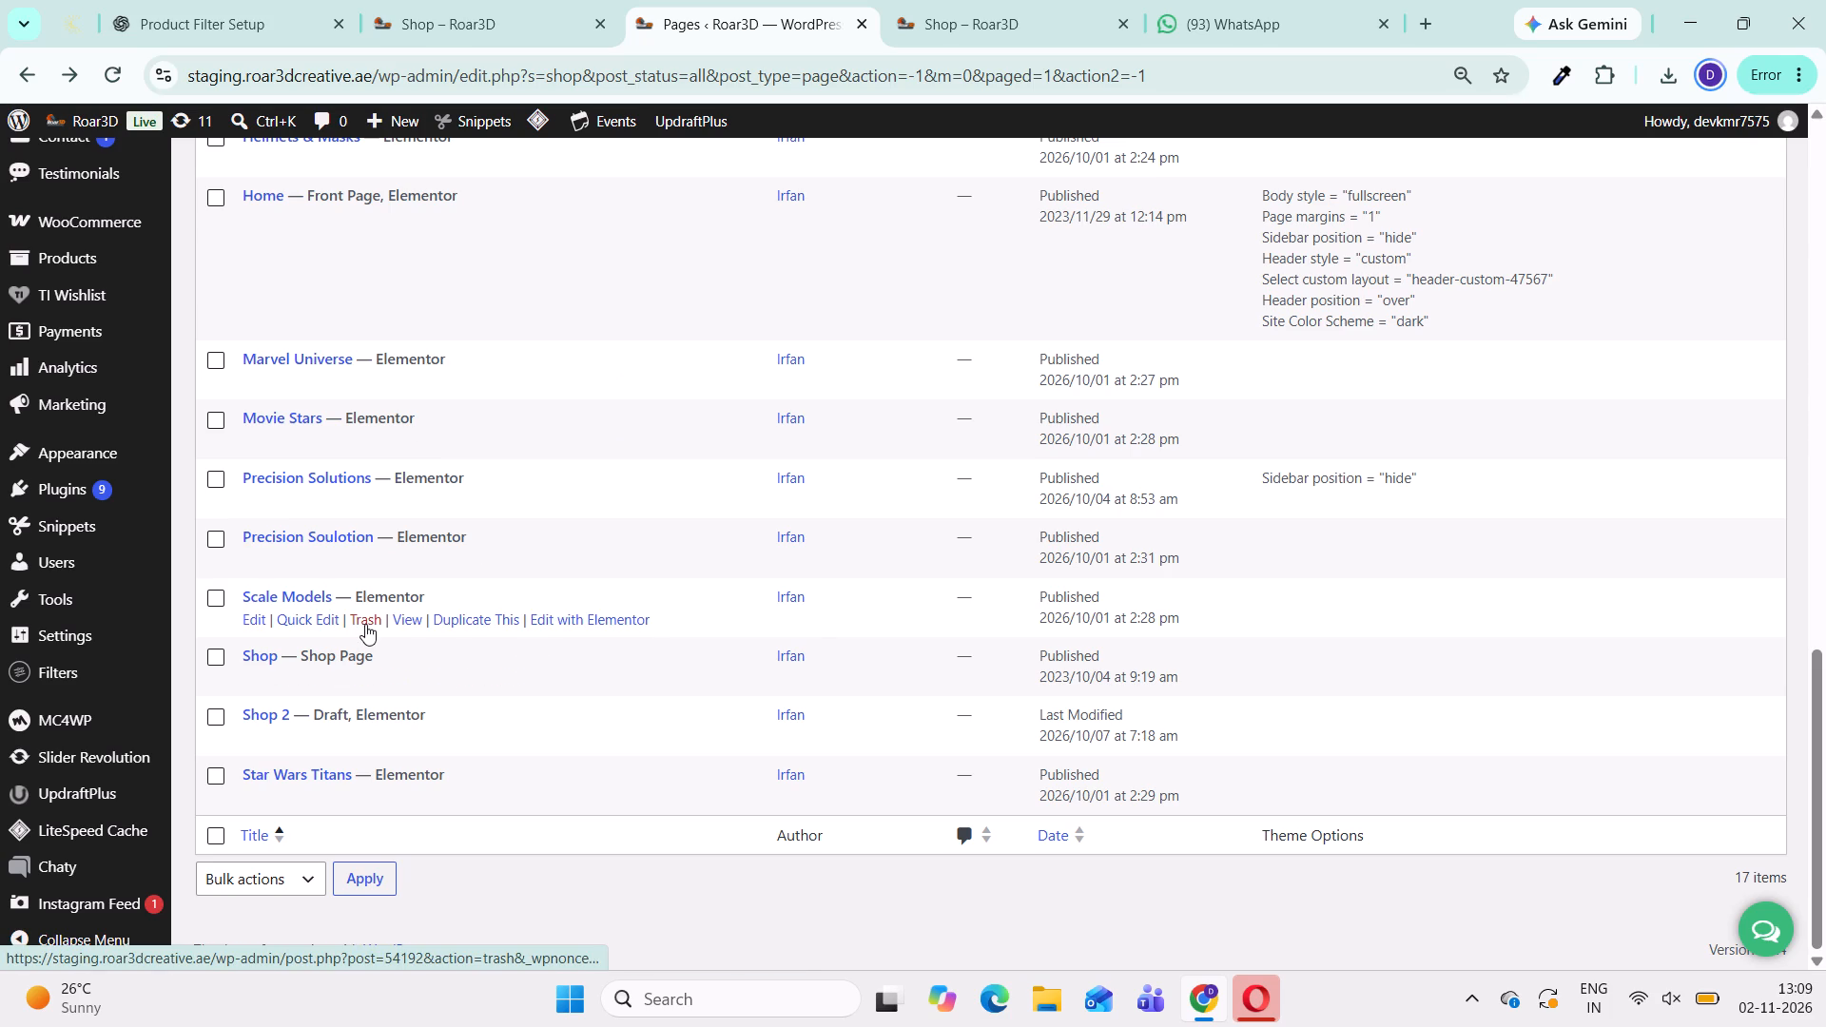
right_click(411, 619)
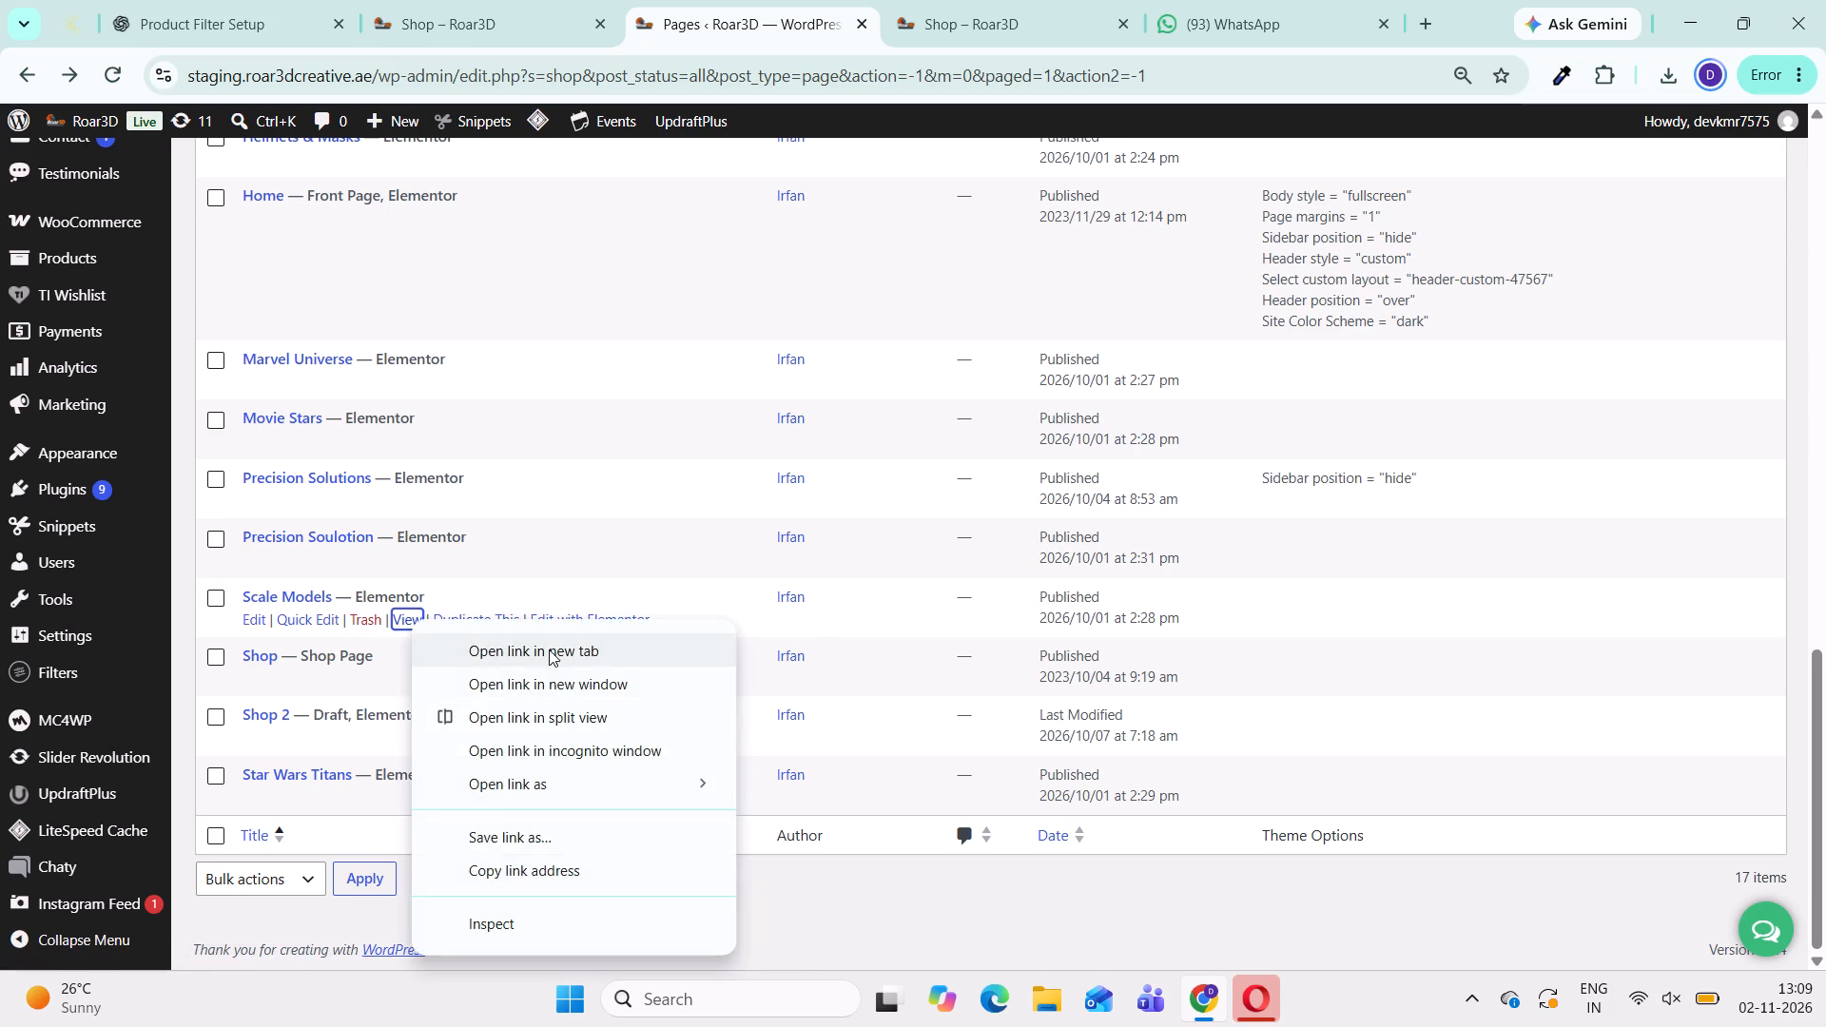
click(549, 649)
click(806, 40)
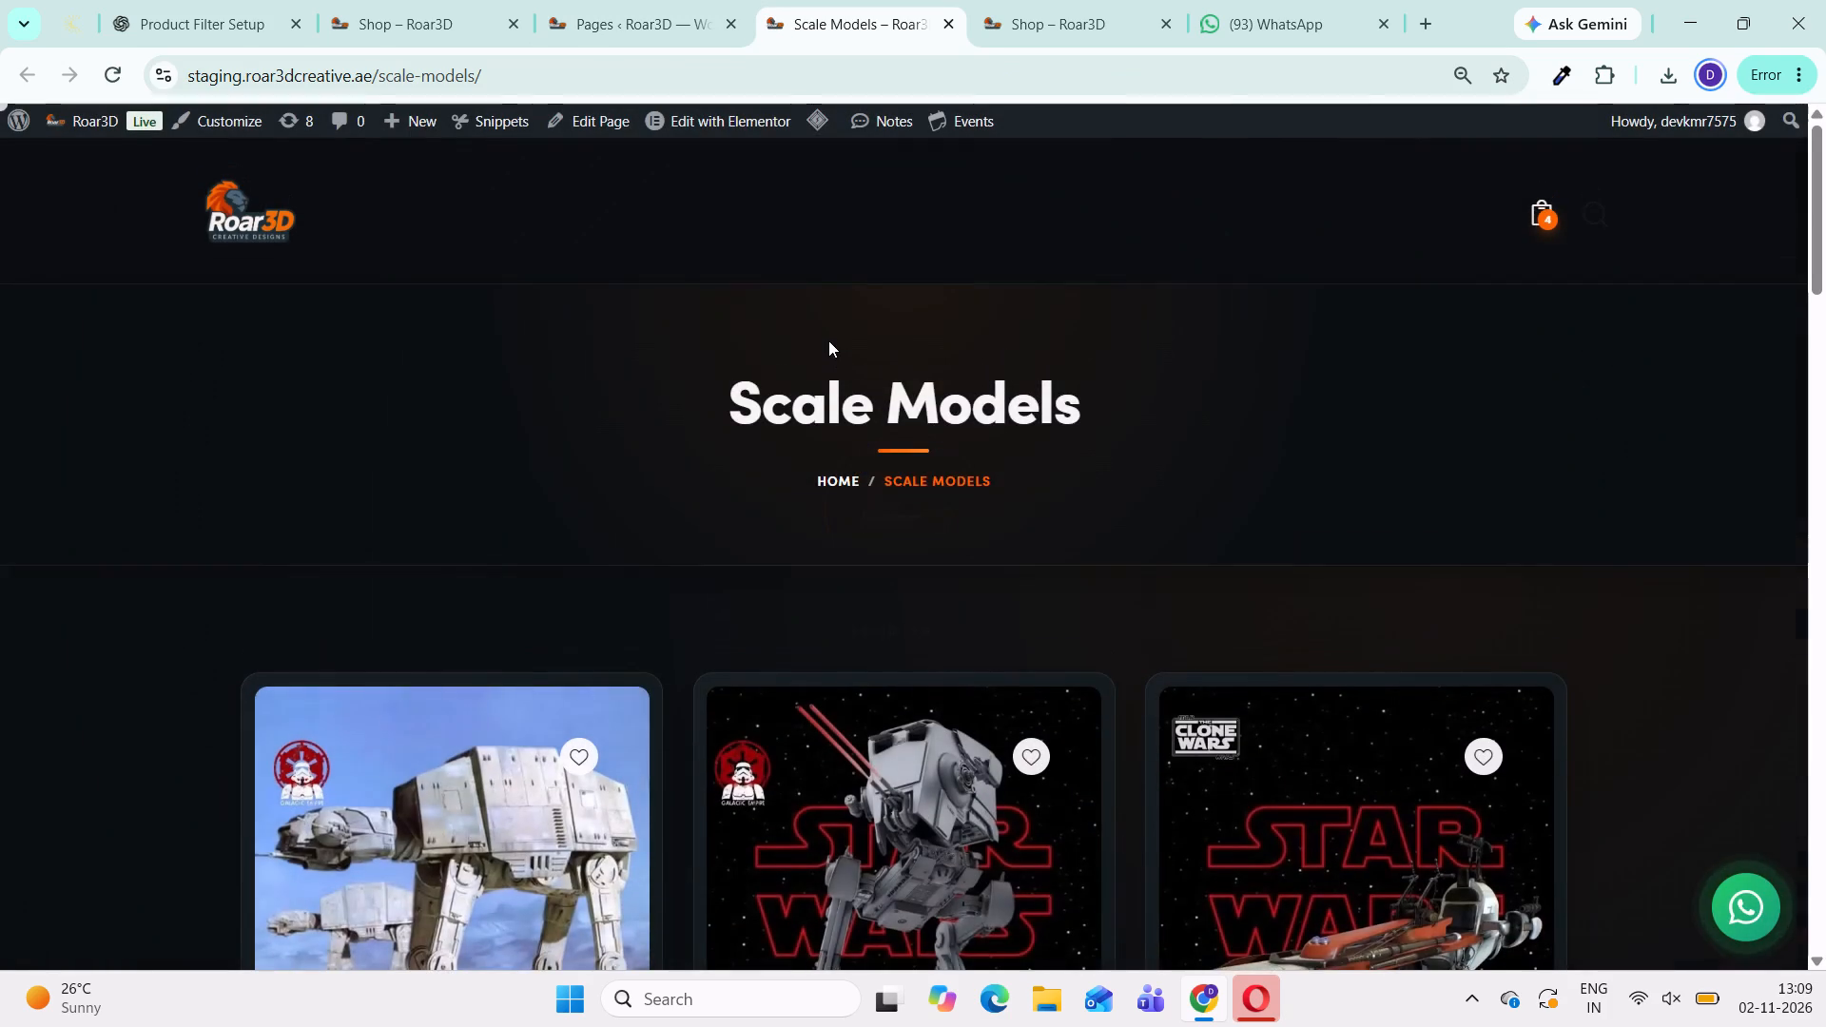
Examine the Scale Models page's product grid and layout, checking for a filter sidebar.
scroll(850, 475, down, 11)
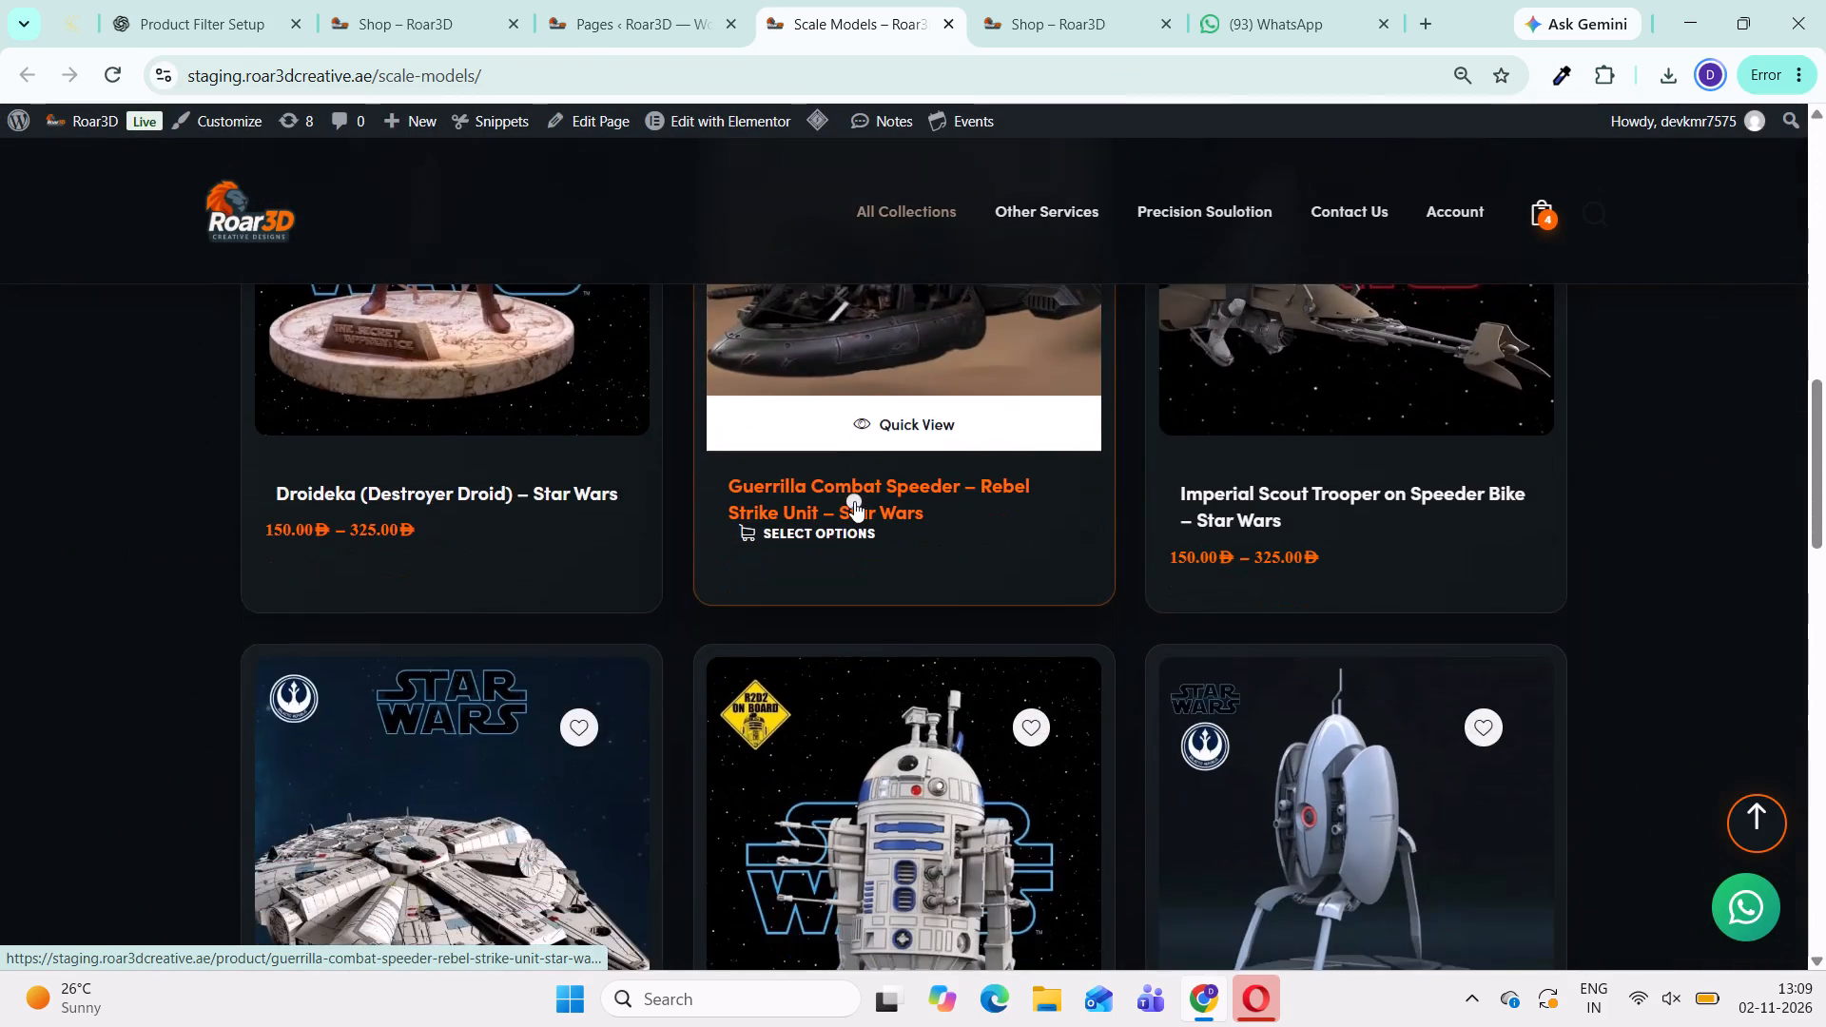
scroll(854, 501, down, 7)
scroll(854, 501, up, 3)
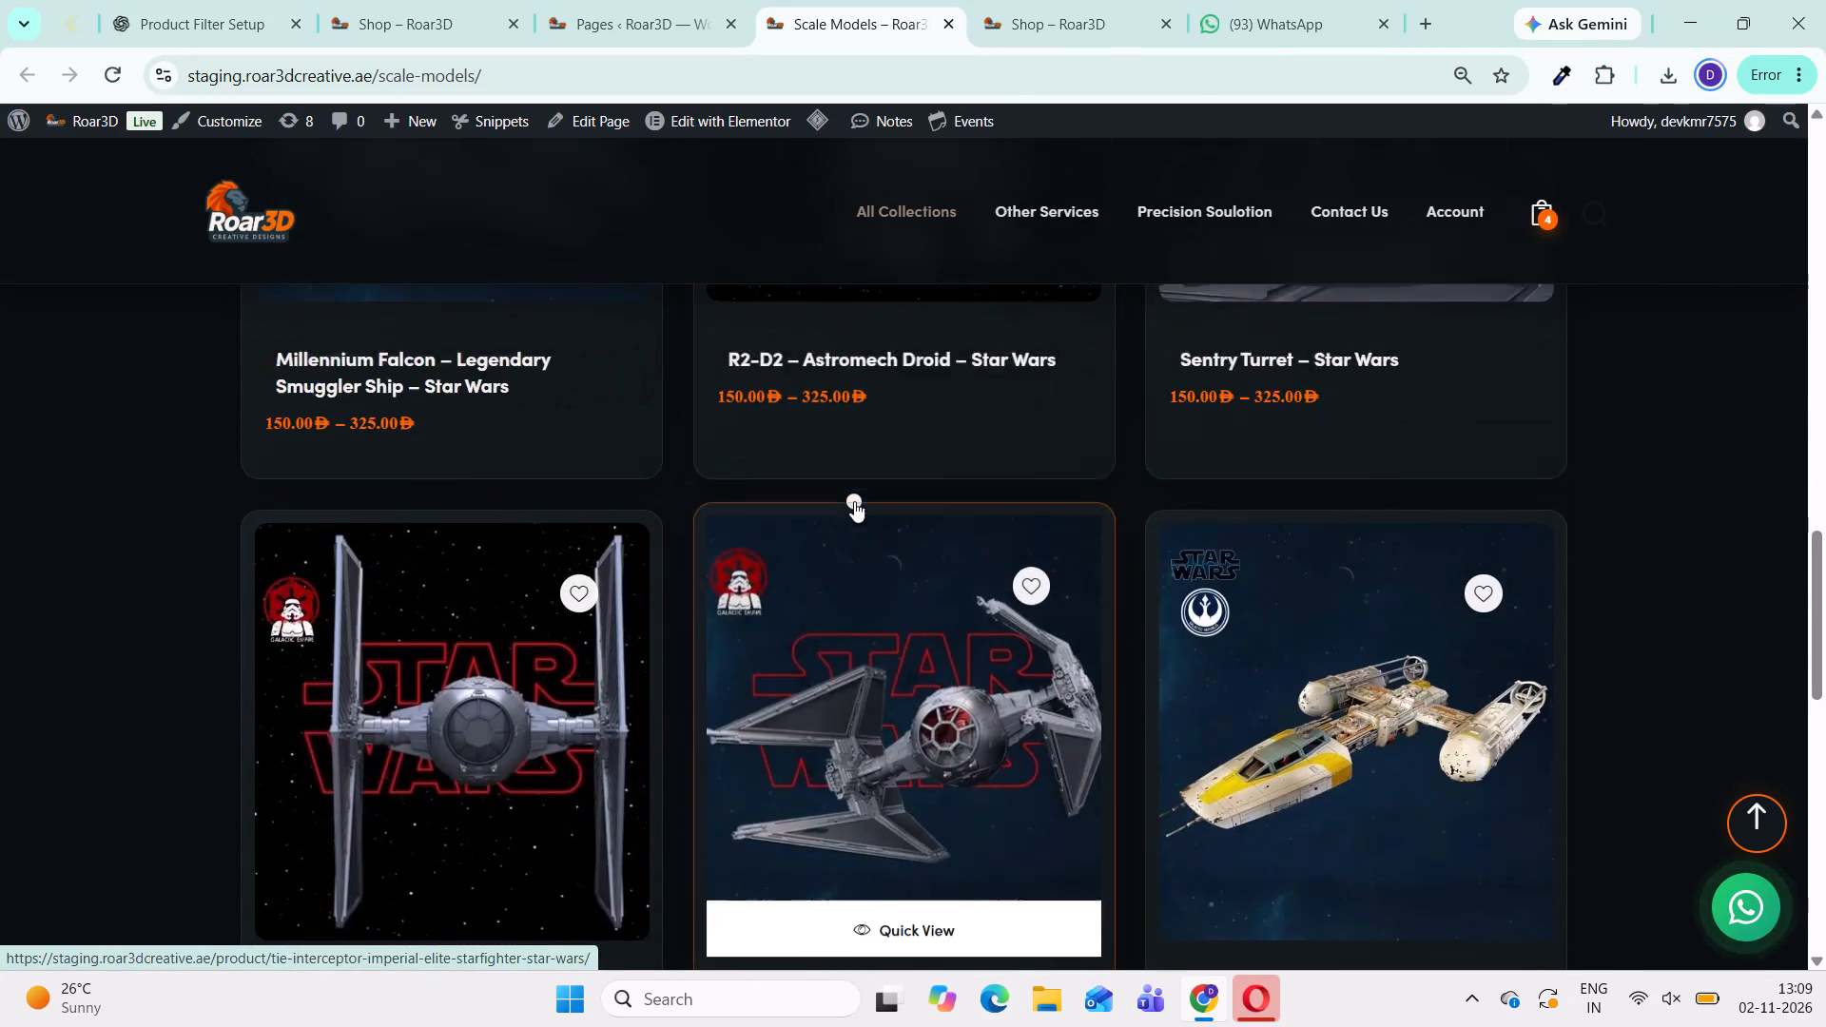
scroll(854, 501, up, 7)
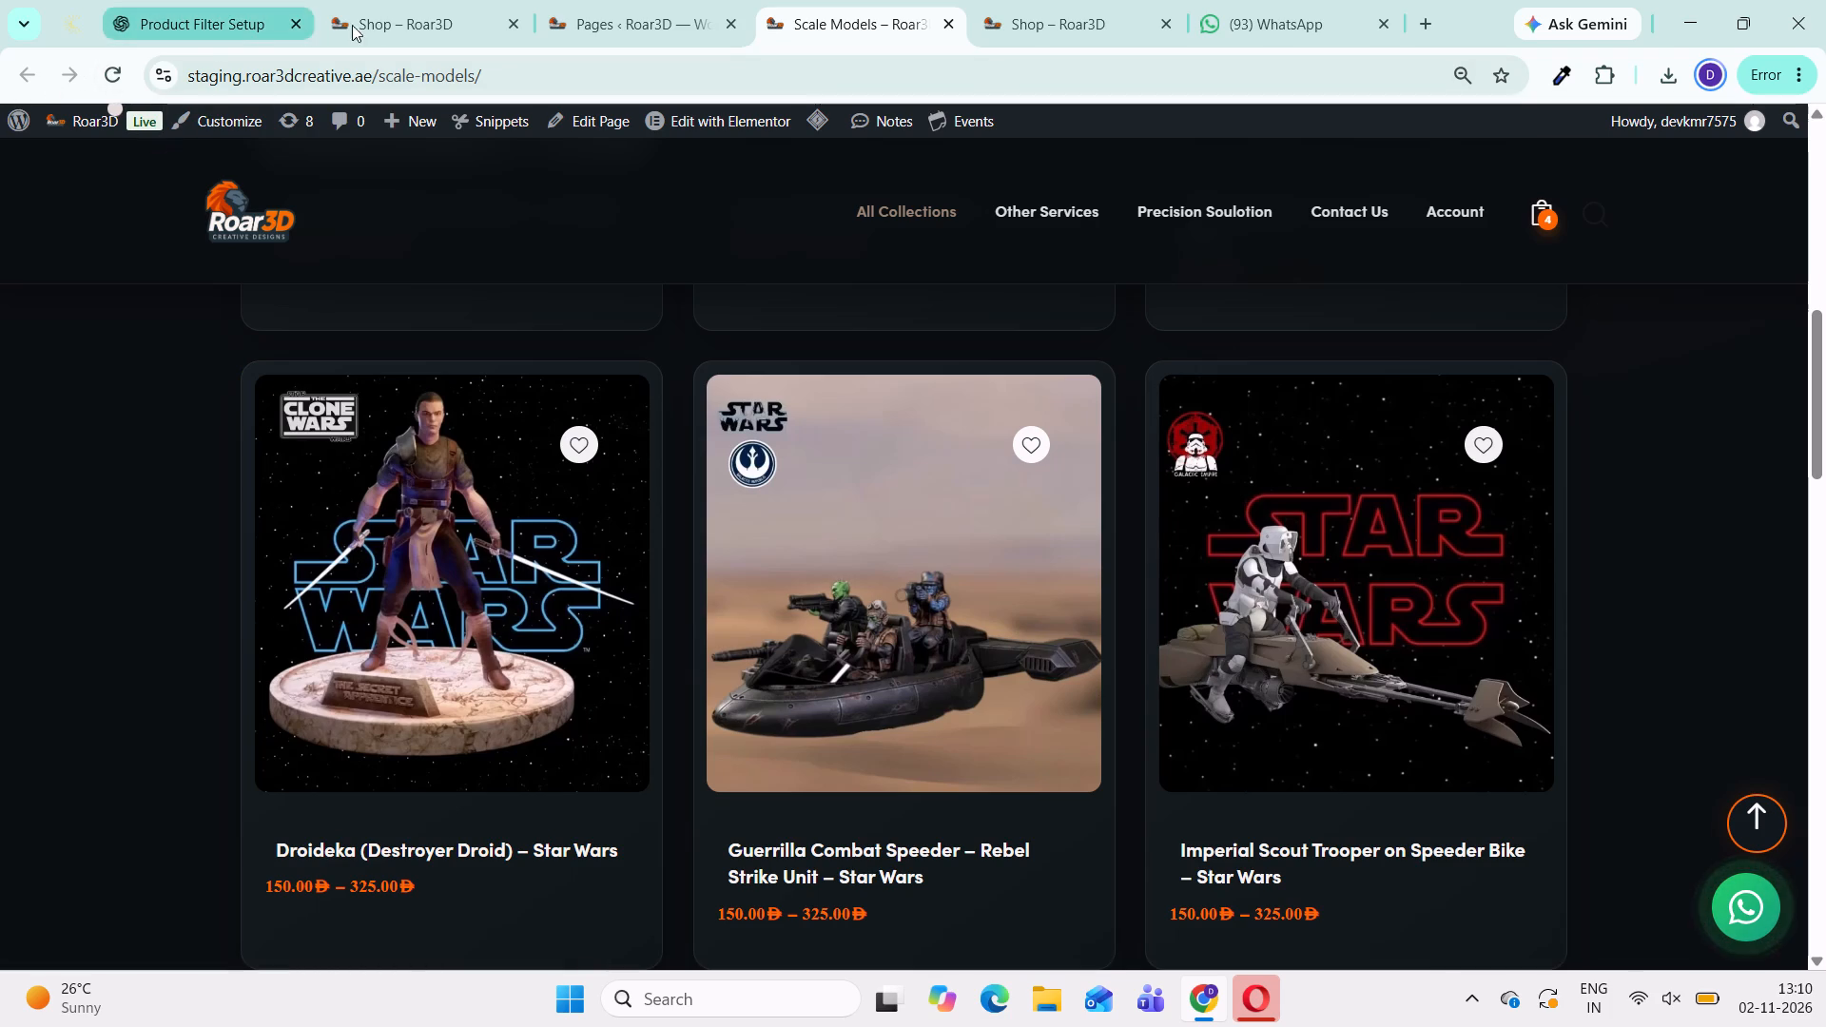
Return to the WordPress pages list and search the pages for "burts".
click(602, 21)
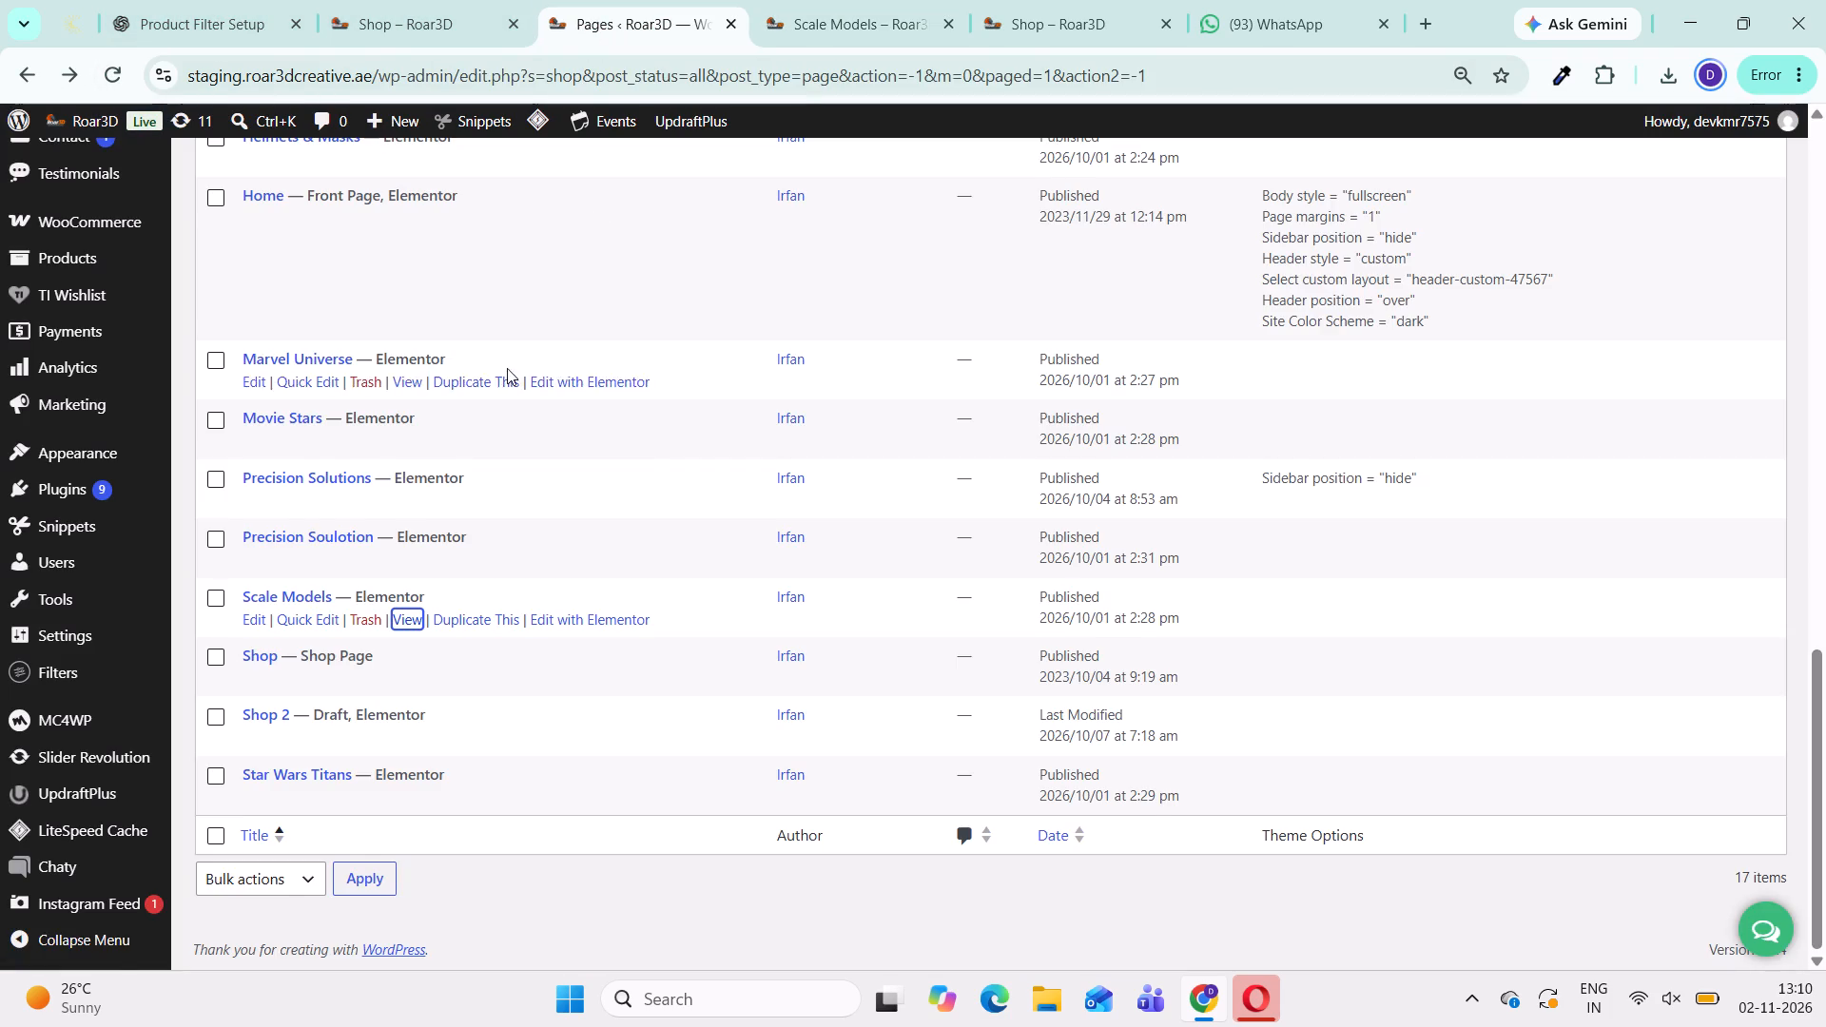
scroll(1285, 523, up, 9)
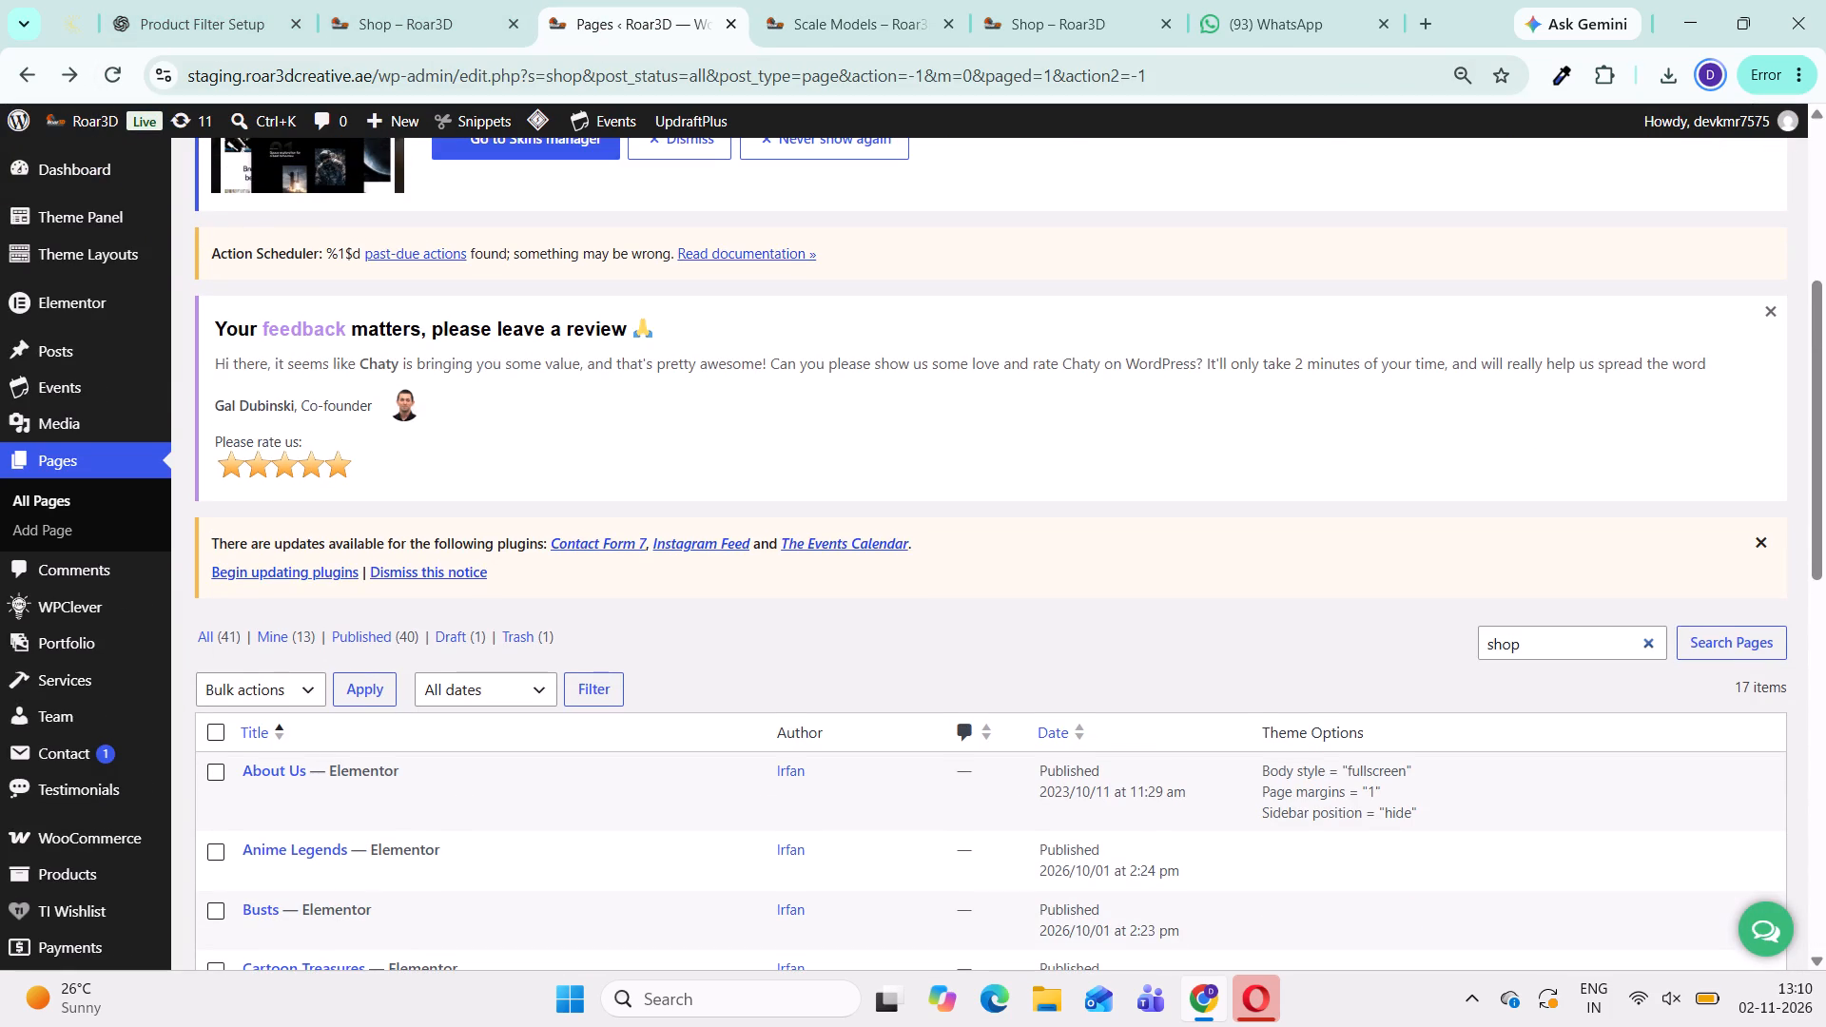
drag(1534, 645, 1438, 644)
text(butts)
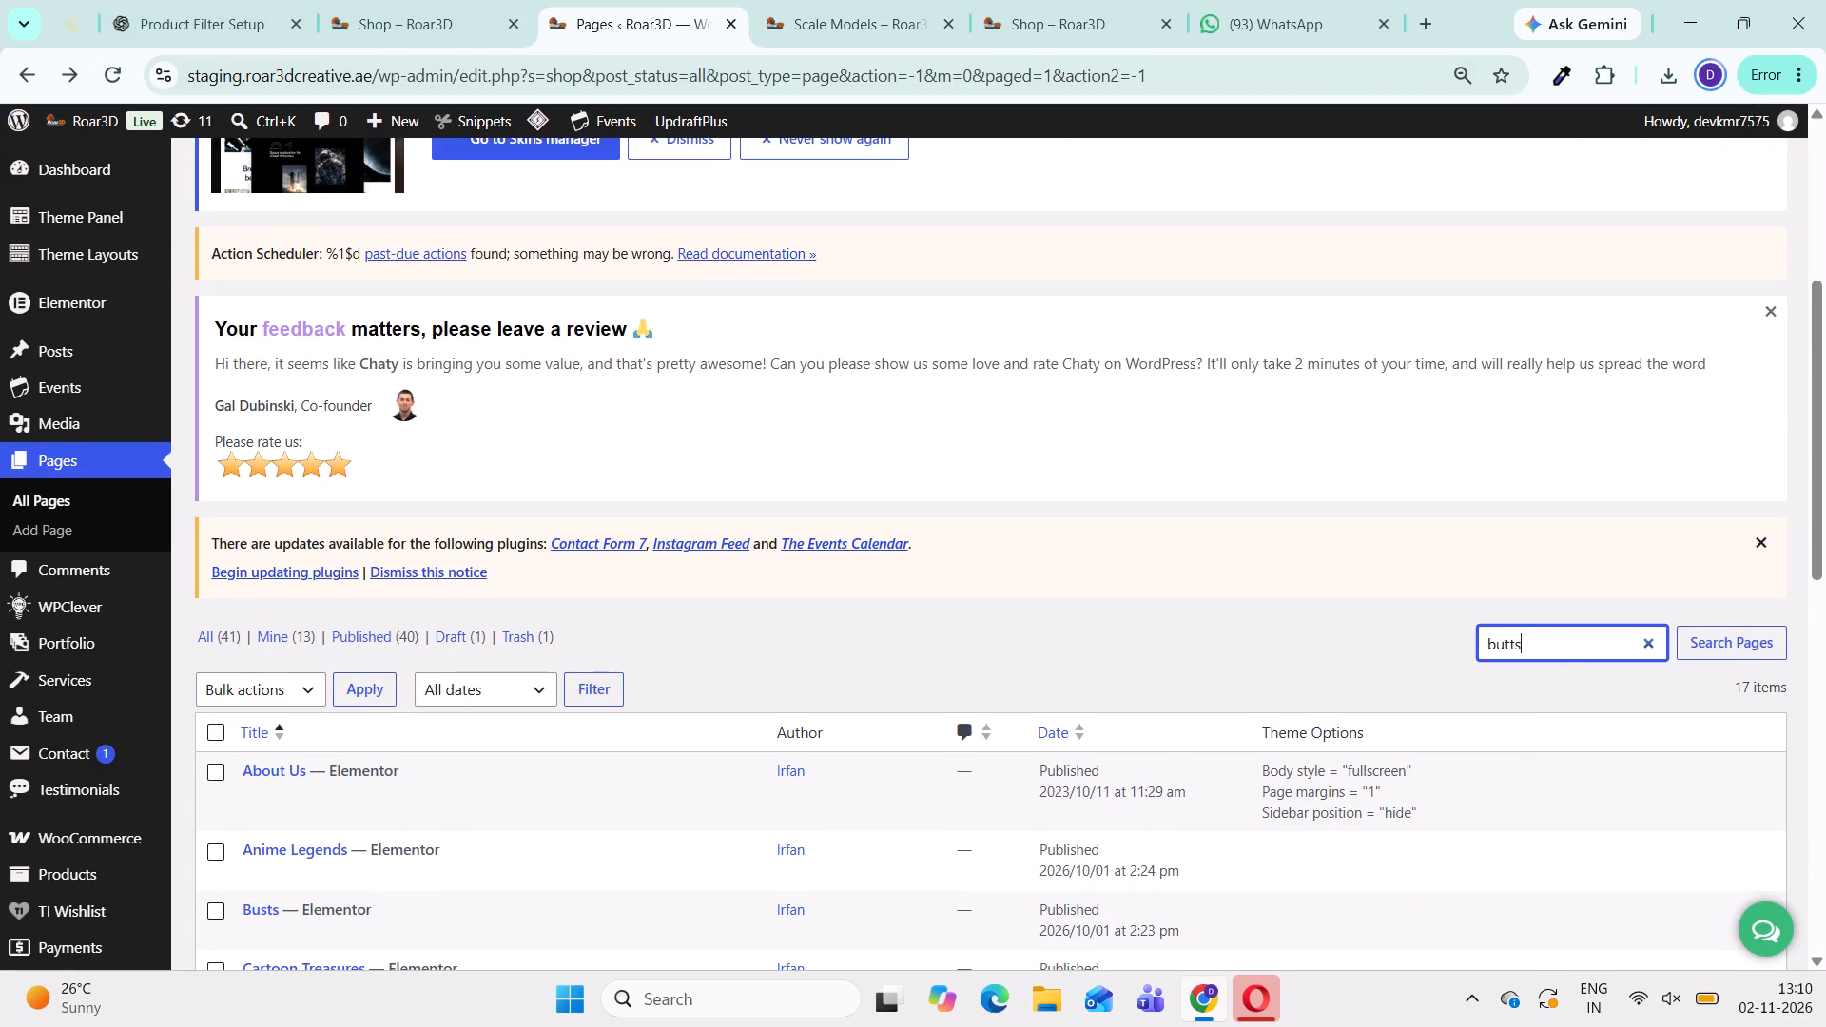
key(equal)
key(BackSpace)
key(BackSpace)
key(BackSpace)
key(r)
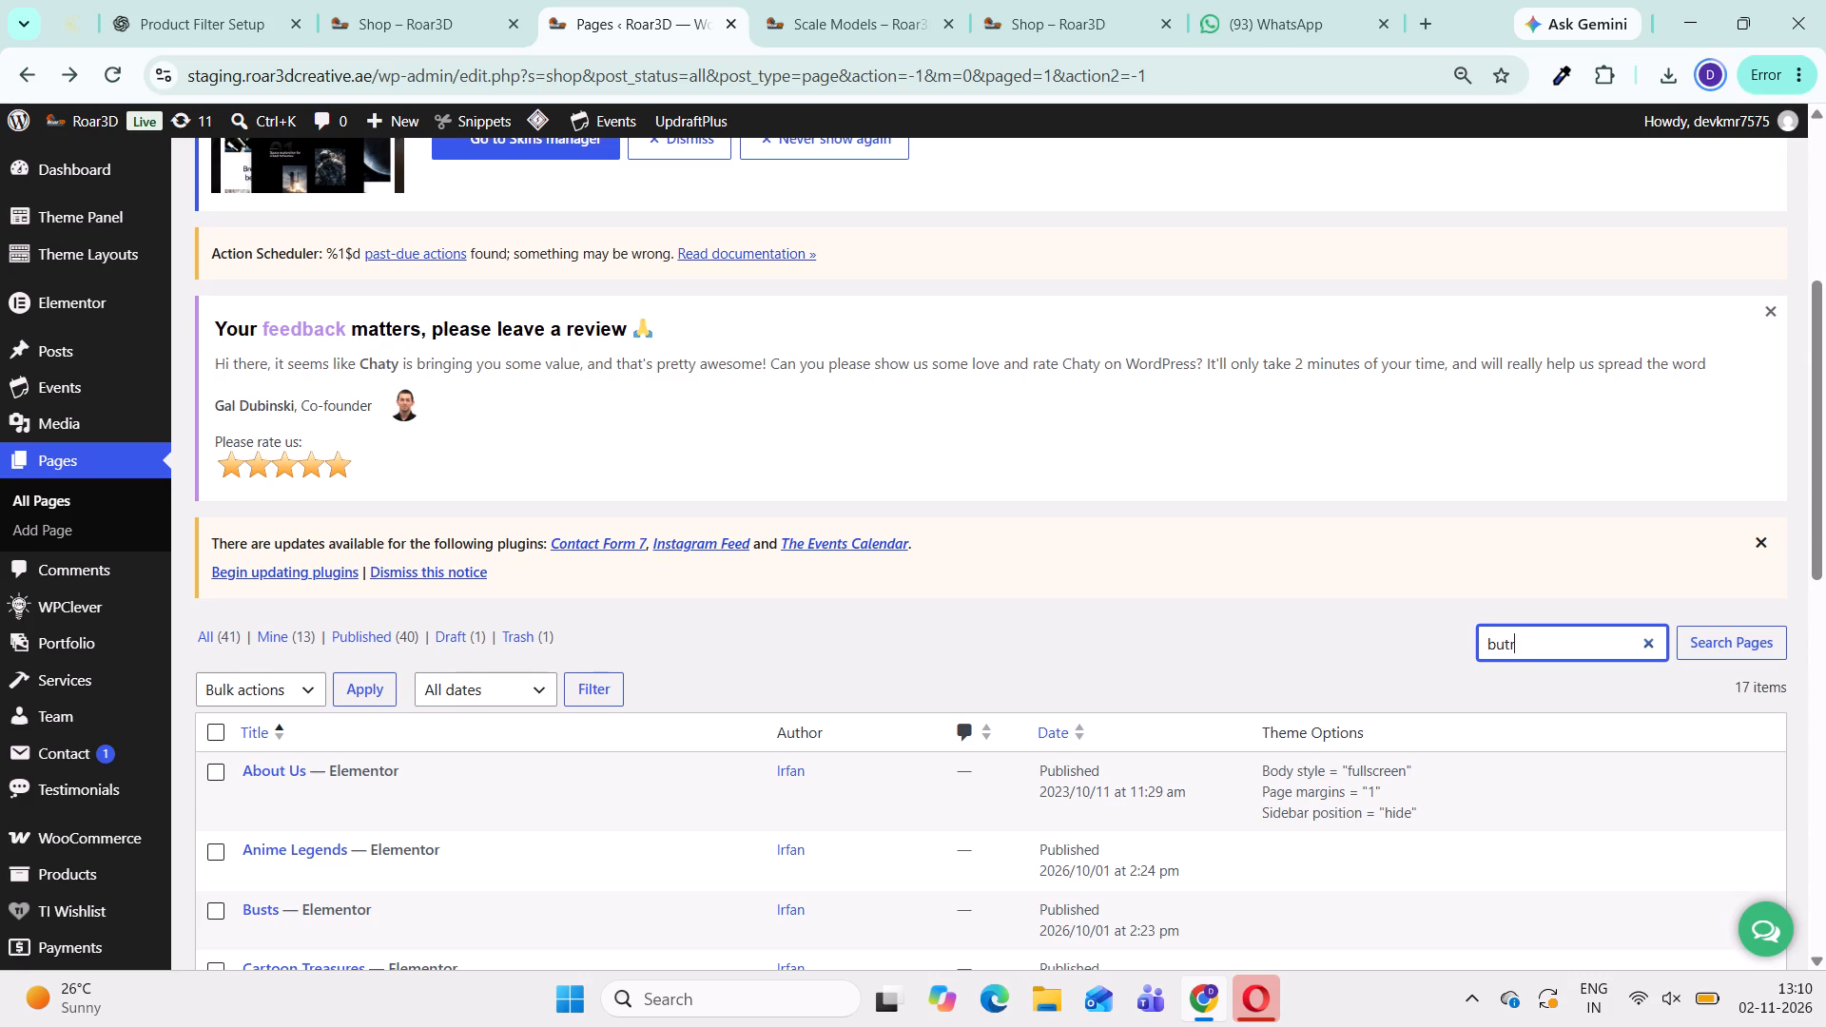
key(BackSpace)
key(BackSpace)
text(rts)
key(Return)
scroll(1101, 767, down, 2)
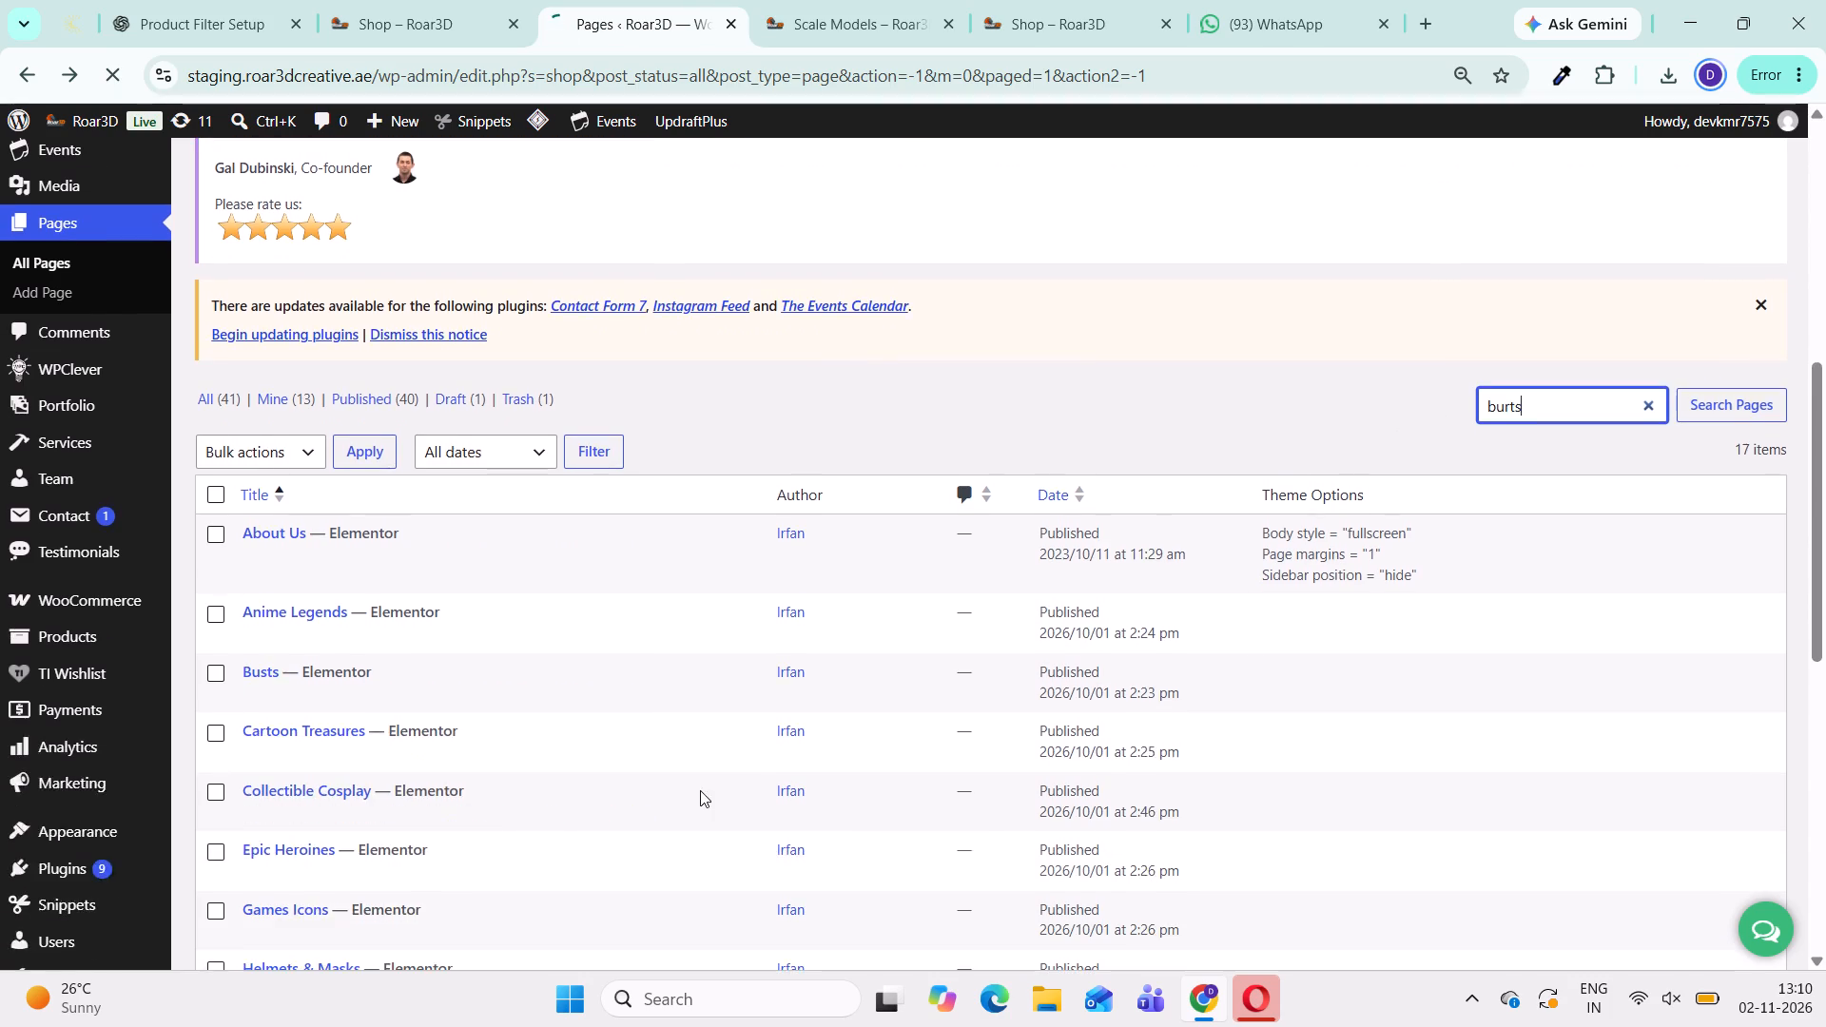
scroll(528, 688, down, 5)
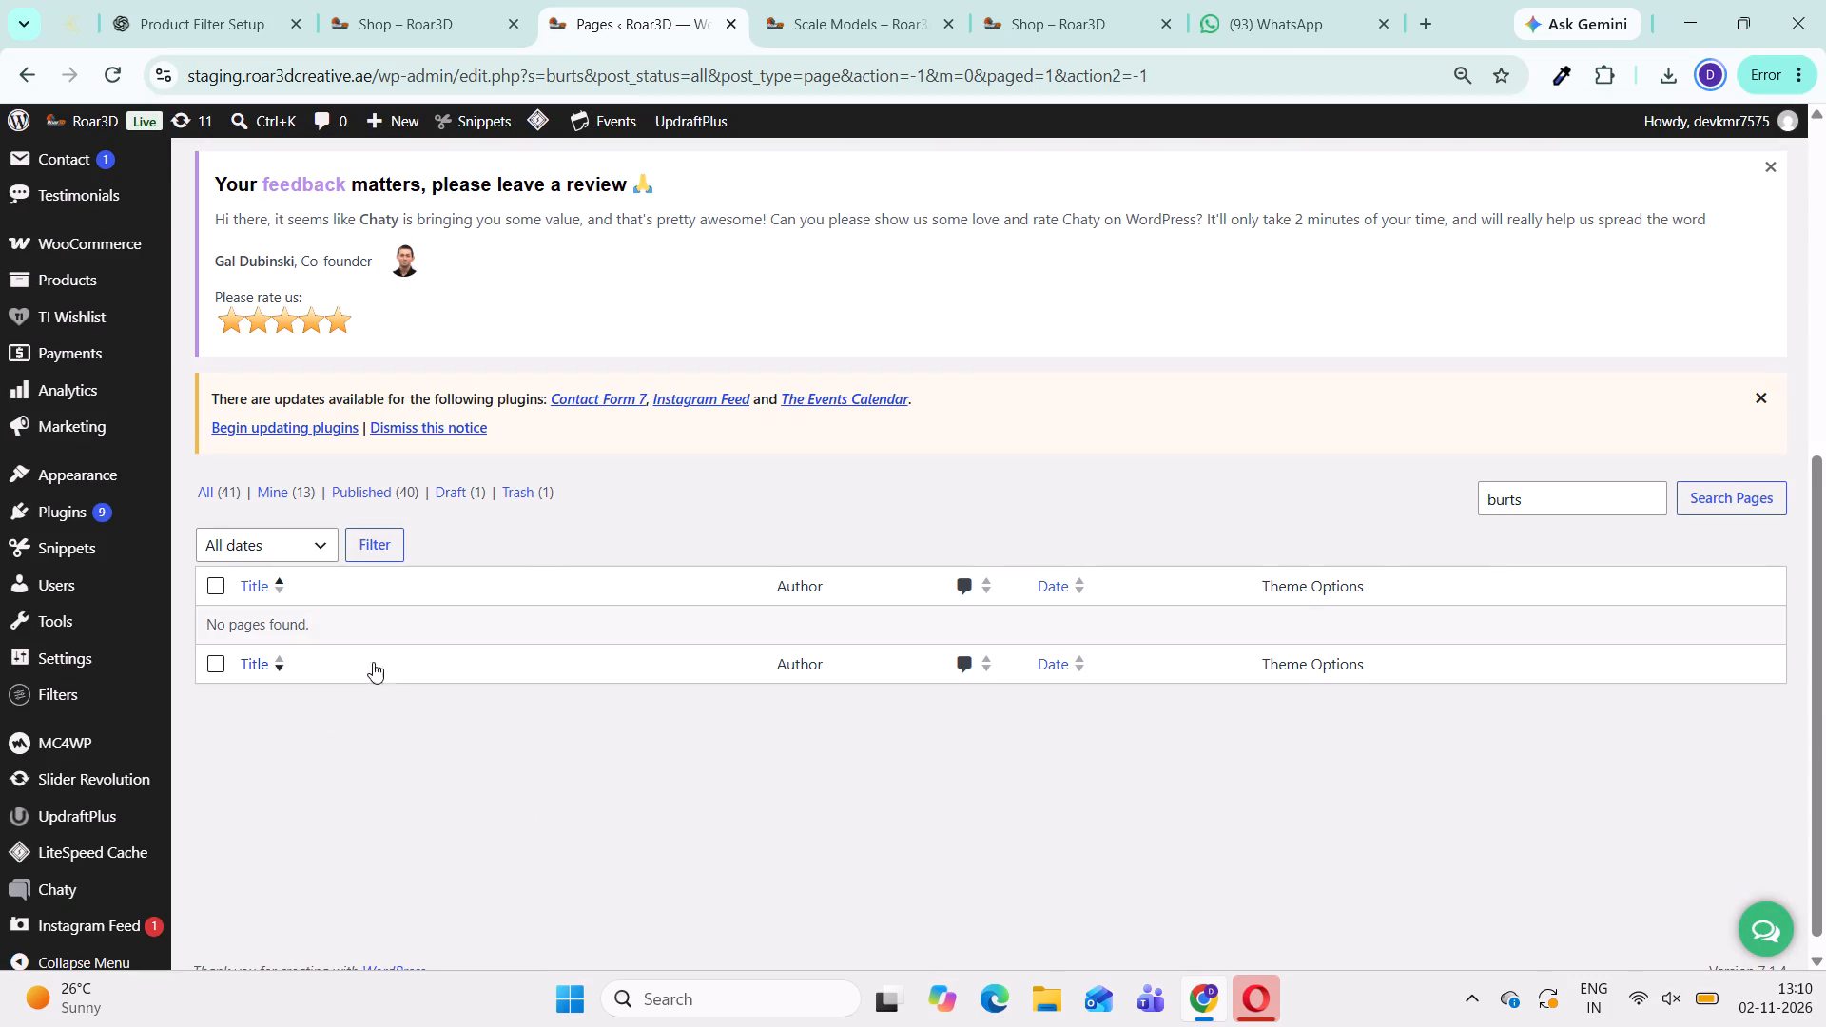
Search the WordPress pages for "bu" and look through the listed pages.
click(1601, 505)
key(BackSpace)
key(BackSpace)
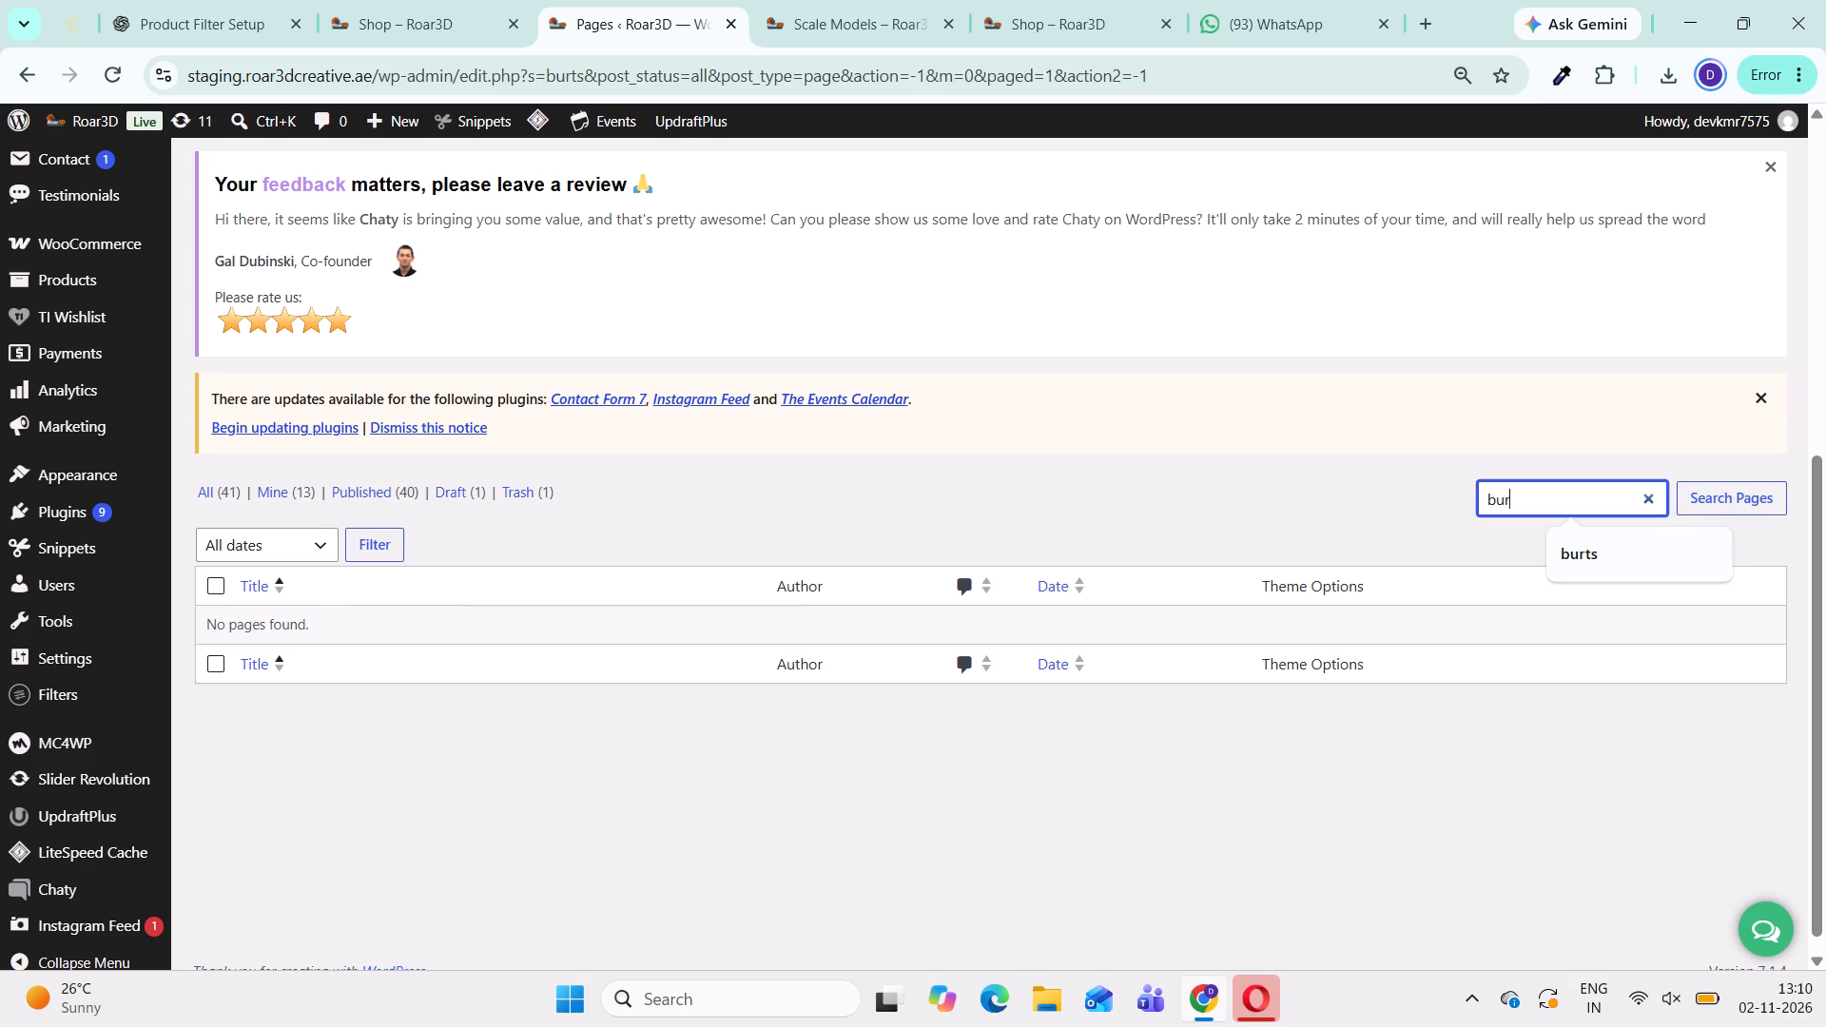
key(BackSpace)
key(BackSpace)
key(BackSpace)
key(BackSpace)
text(bu)
key(Return)
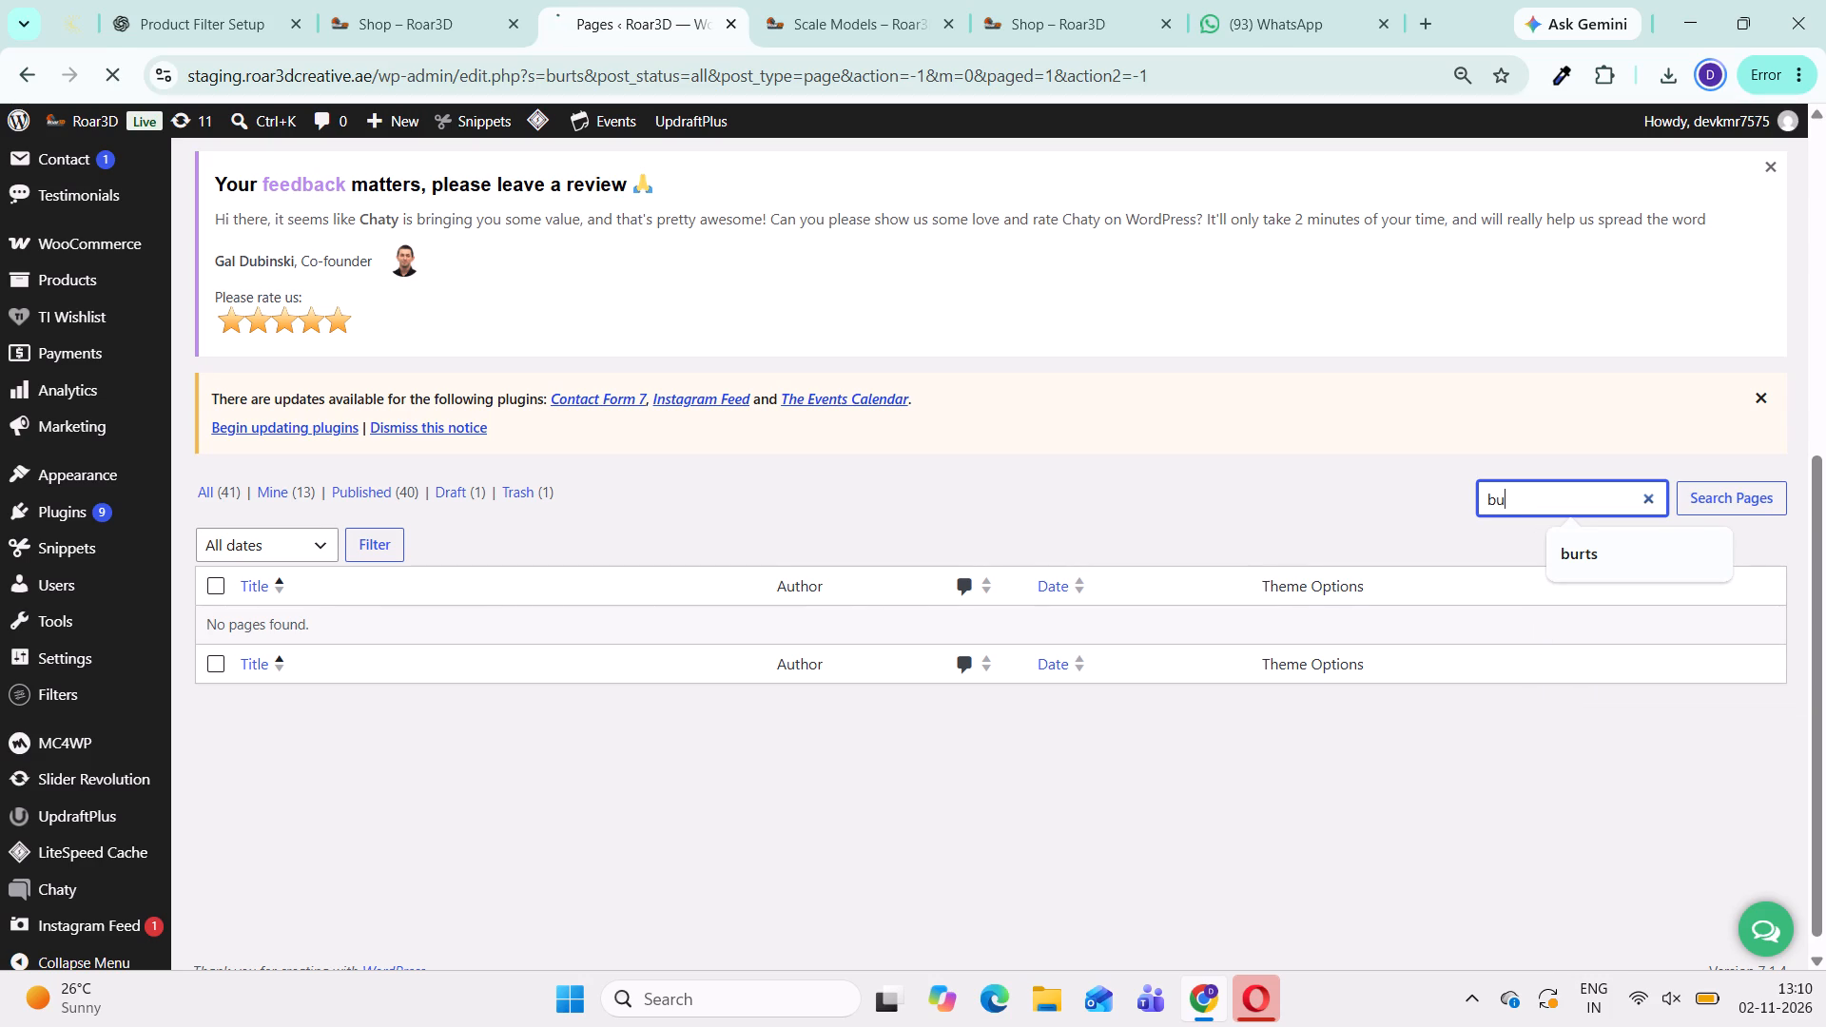
click(1701, 513)
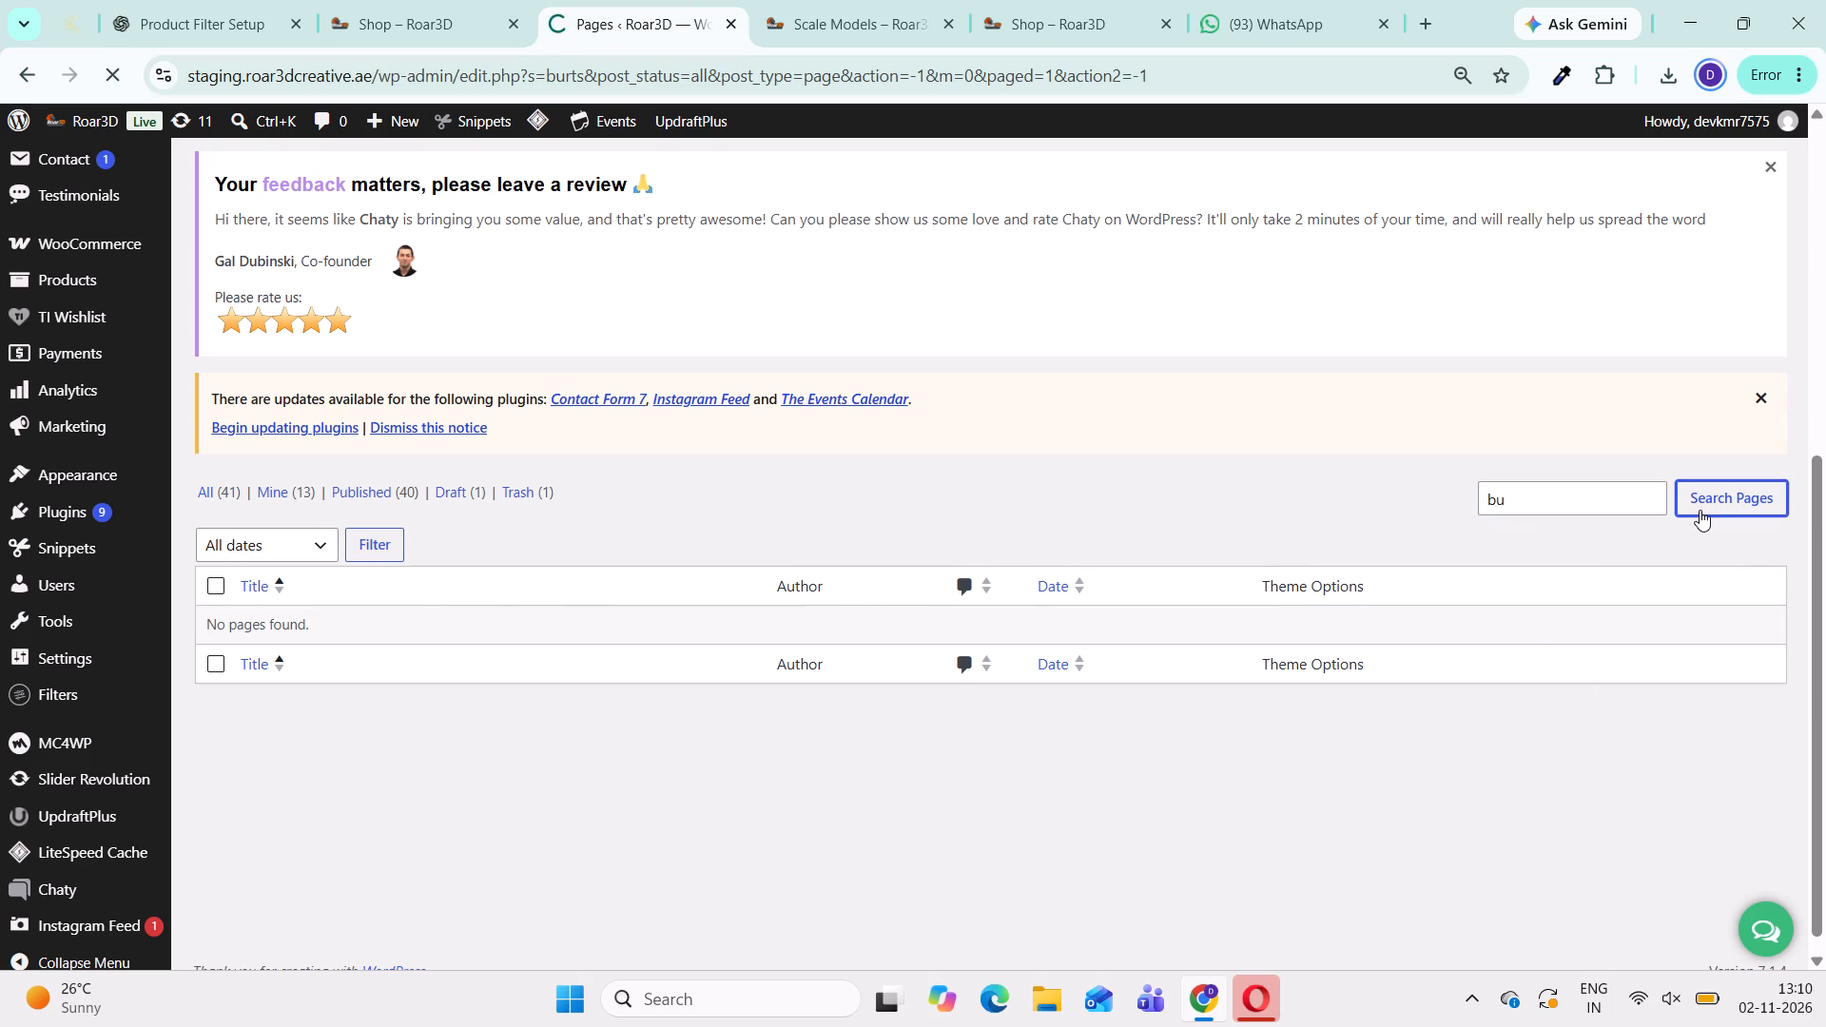
scroll(569, 577, down, 1)
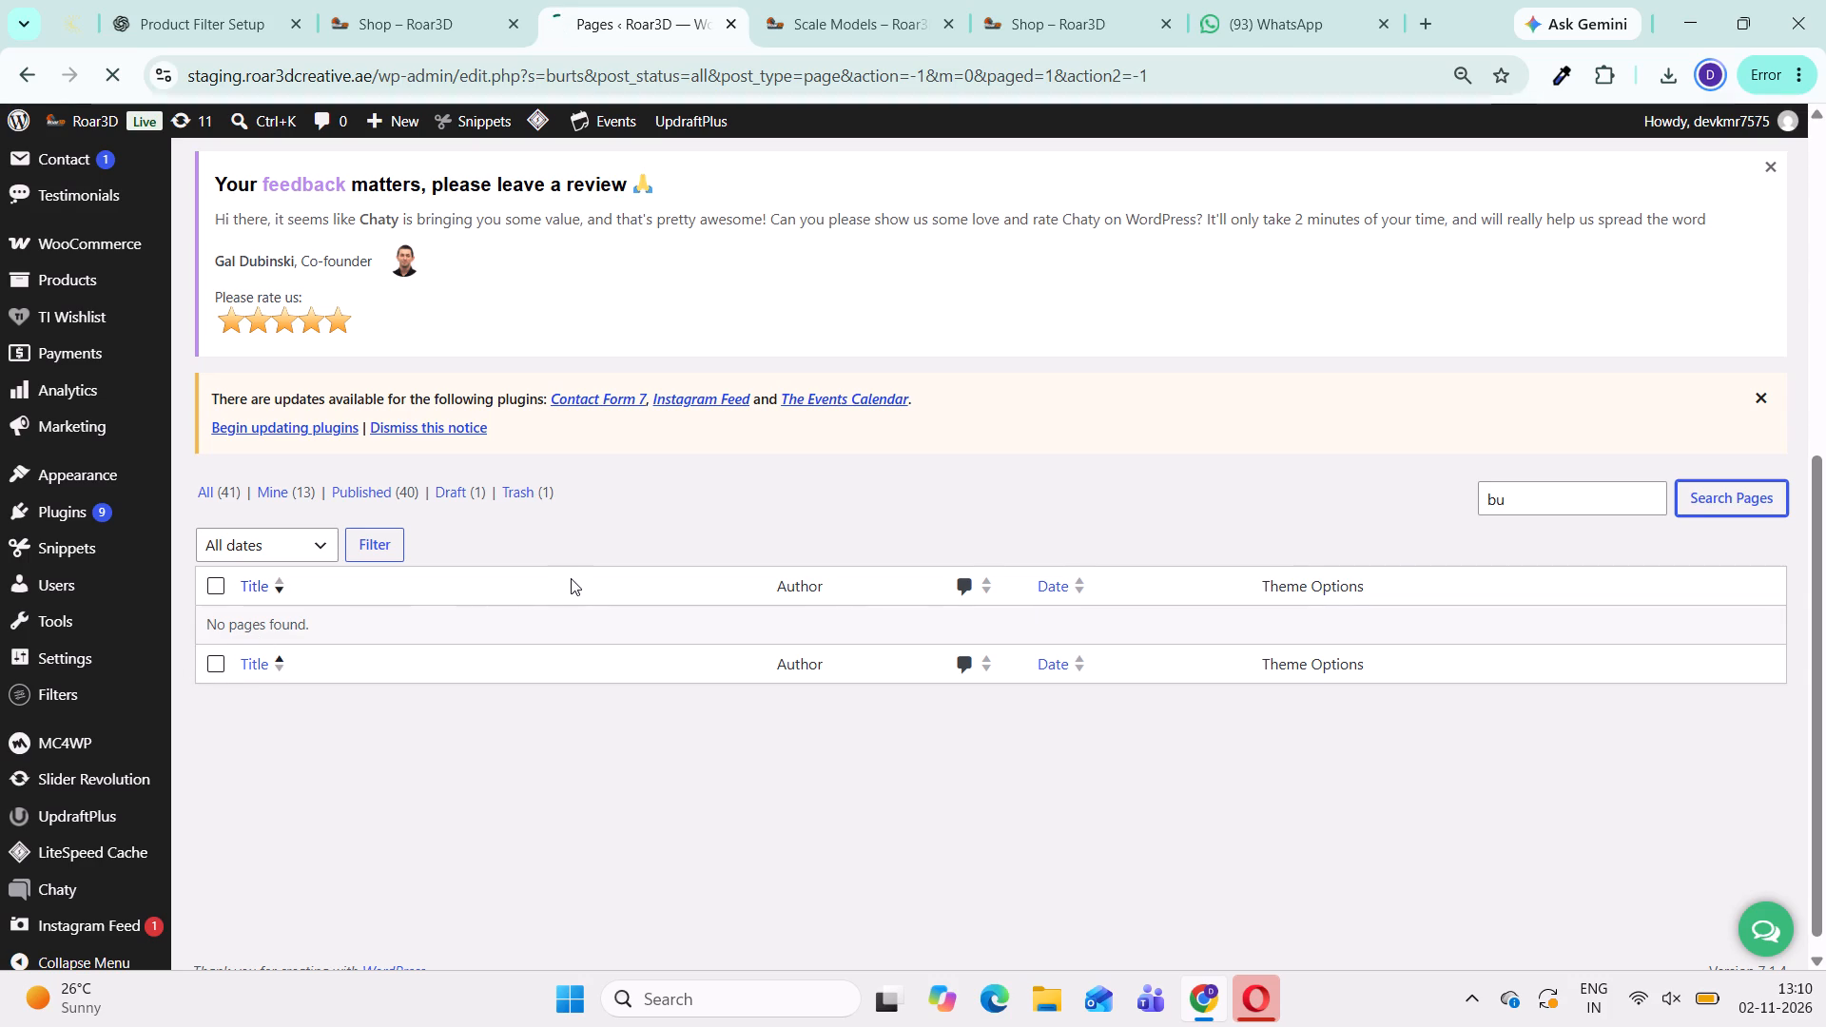
scroll(571, 578, down, 10)
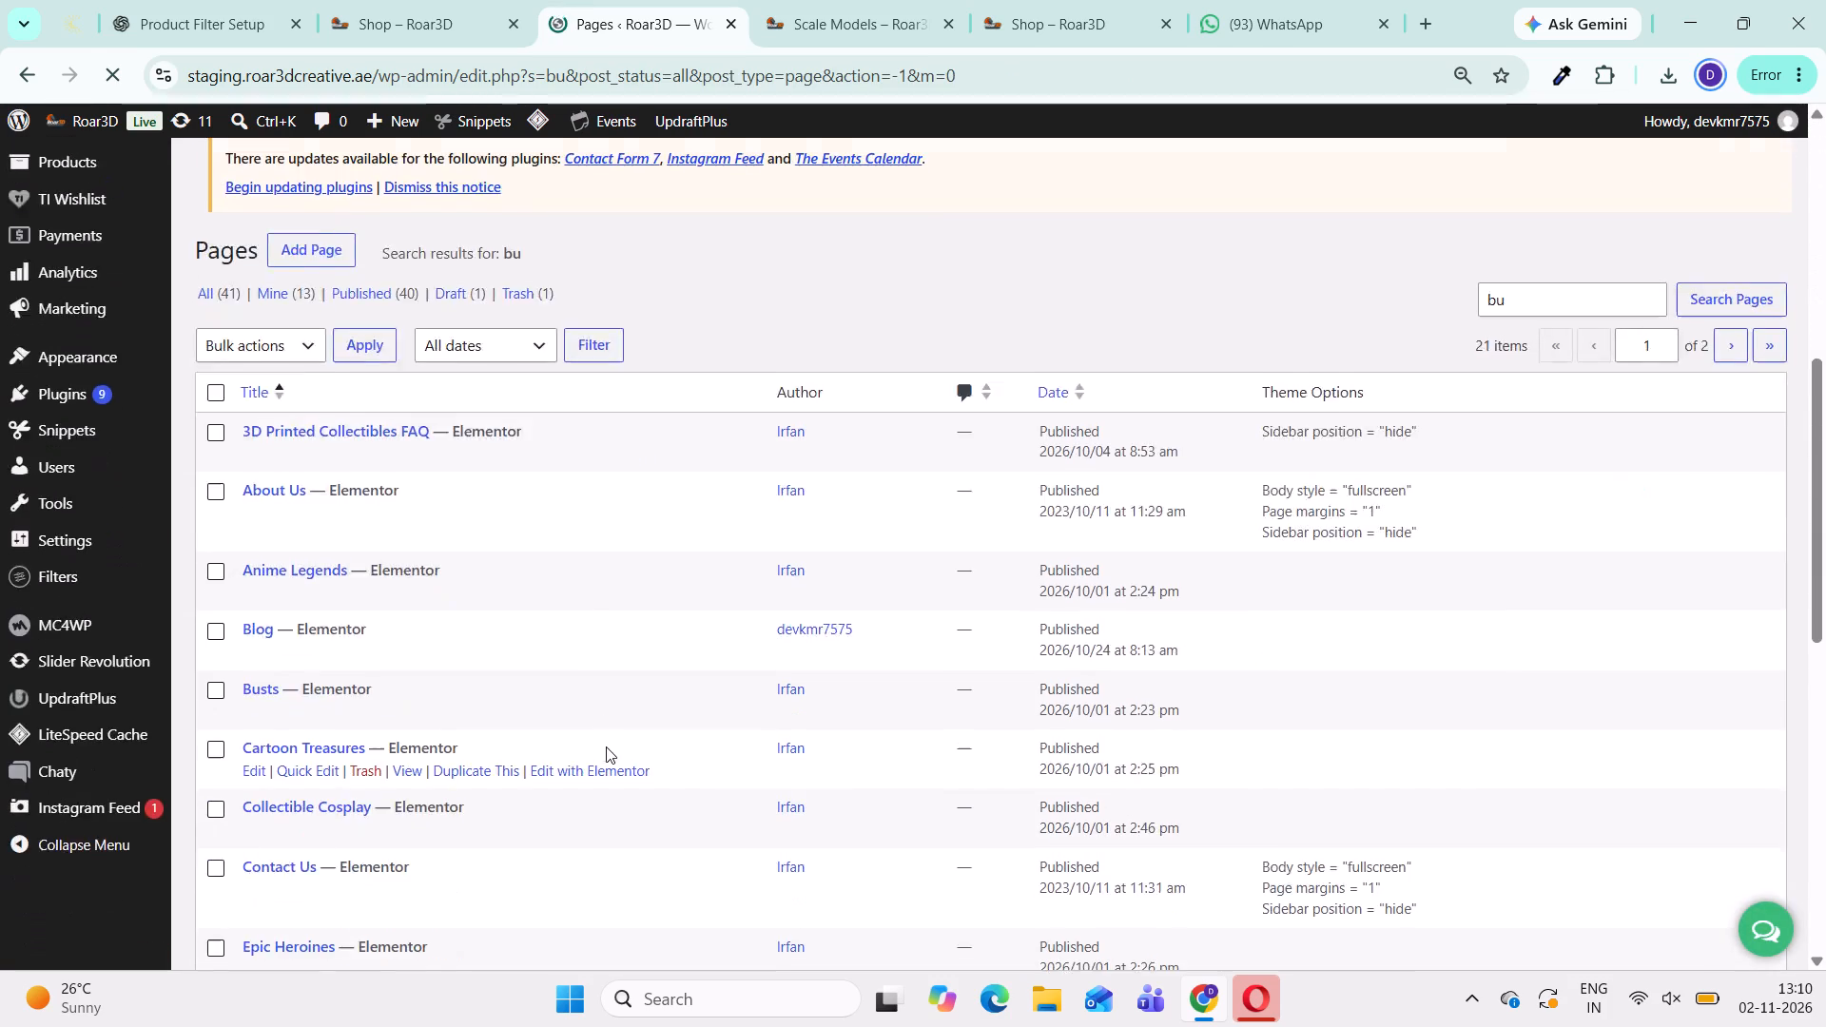
Open the live view of the Busts page from the pages list in a new browser tab.
scroll(392, 661, down, 2)
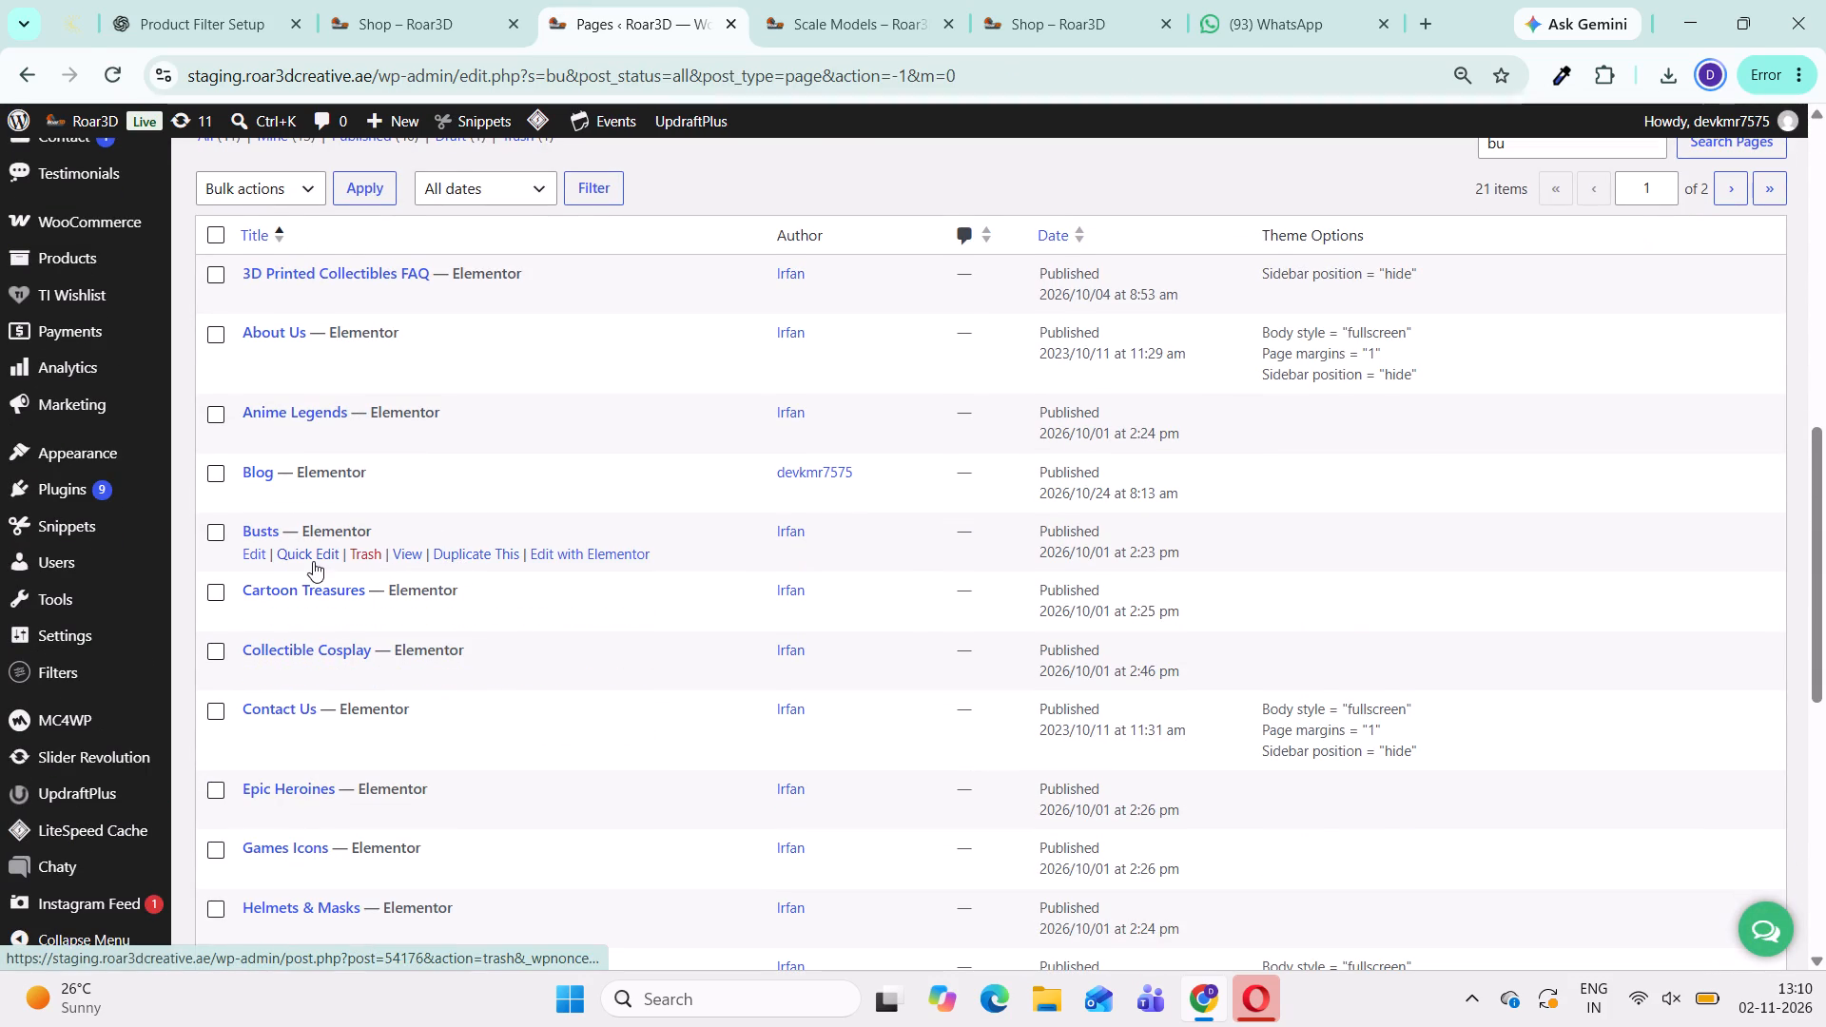
right_click(411, 553)
click(548, 594)
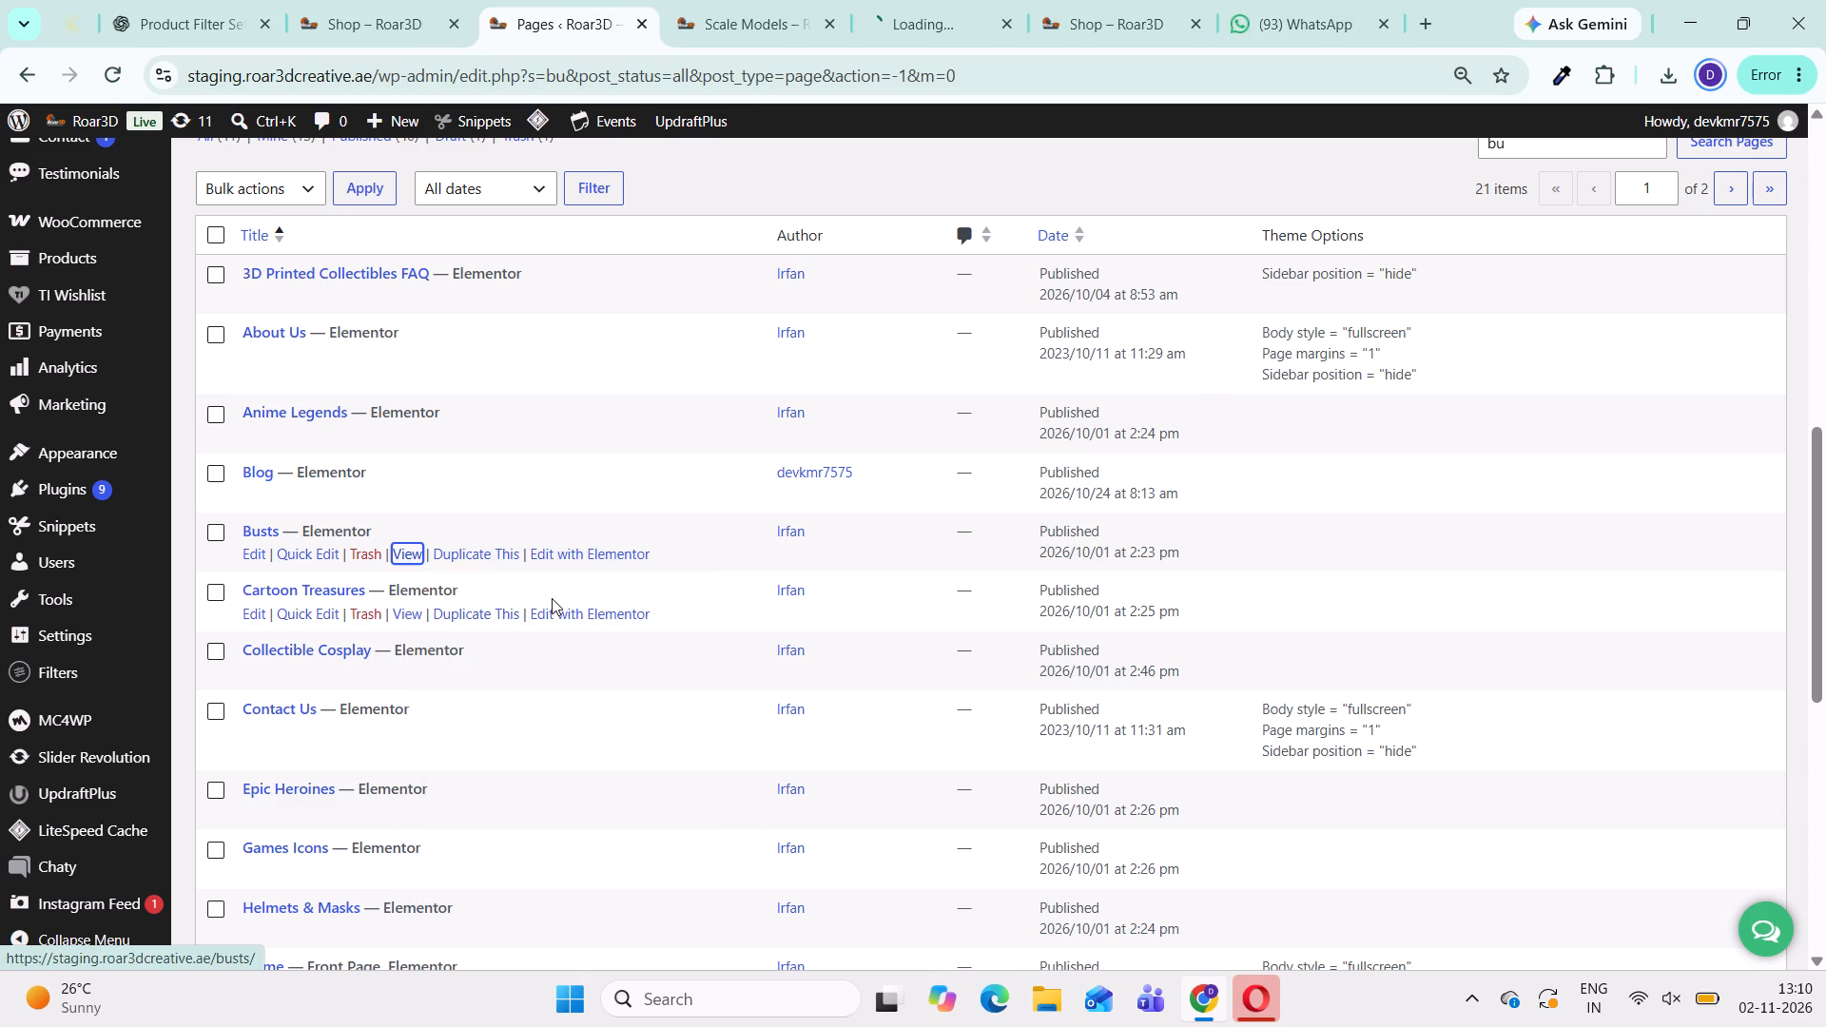
click(922, 20)
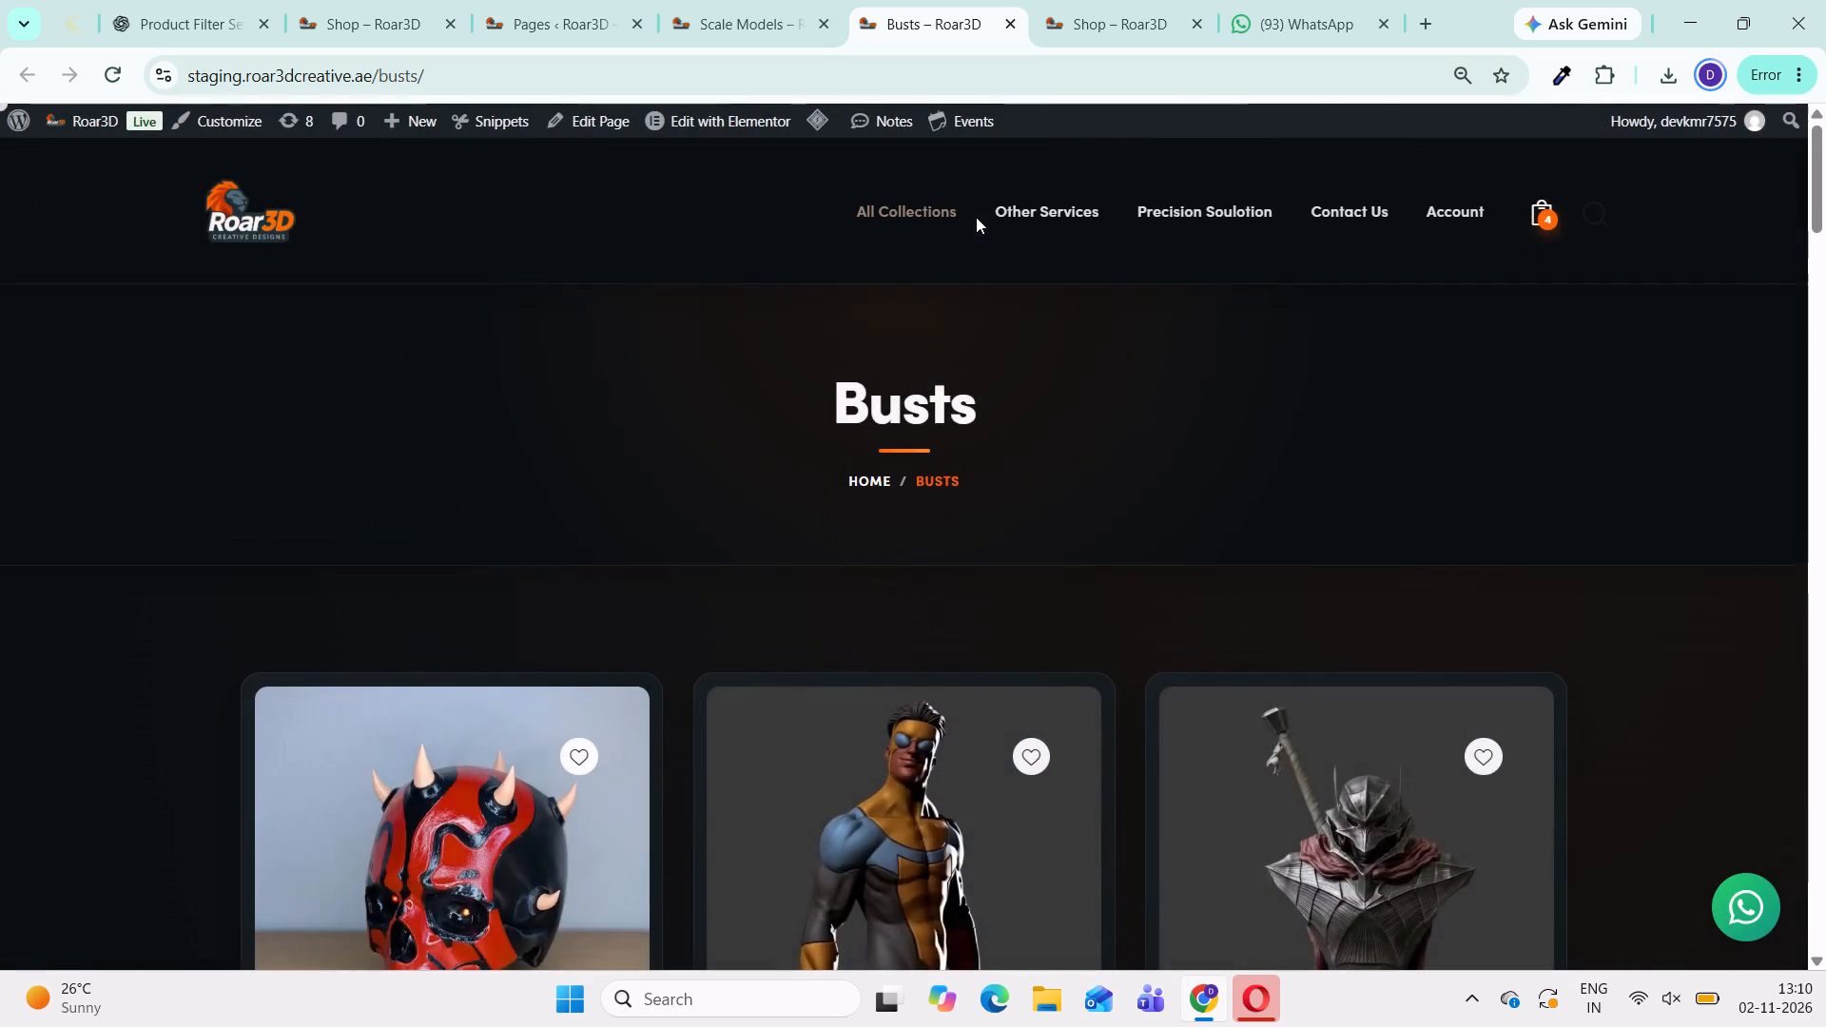
Examine the Busts page's product grid, reopen the page from the Collectible Cosplay collection, and check the Collectible Models categories.
scroll(976, 217, down, 11)
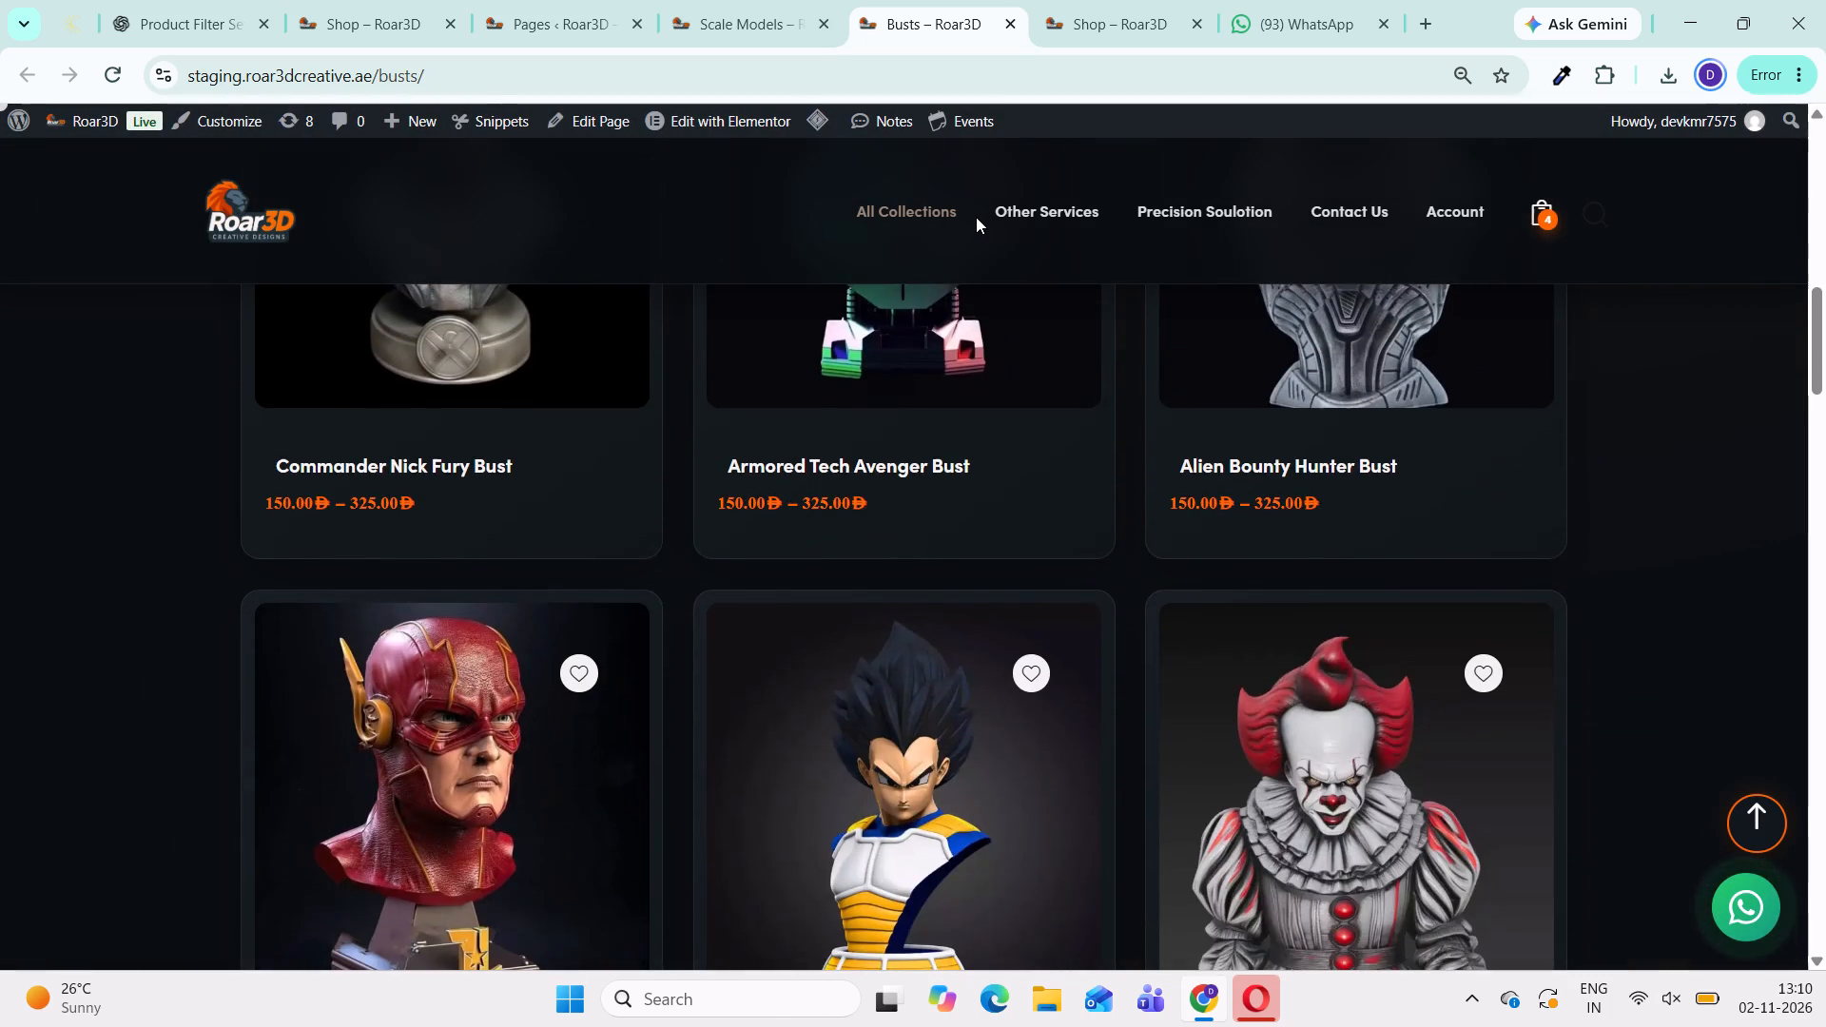
scroll(965, 410, down, 14)
scroll(955, 481, up, 2)
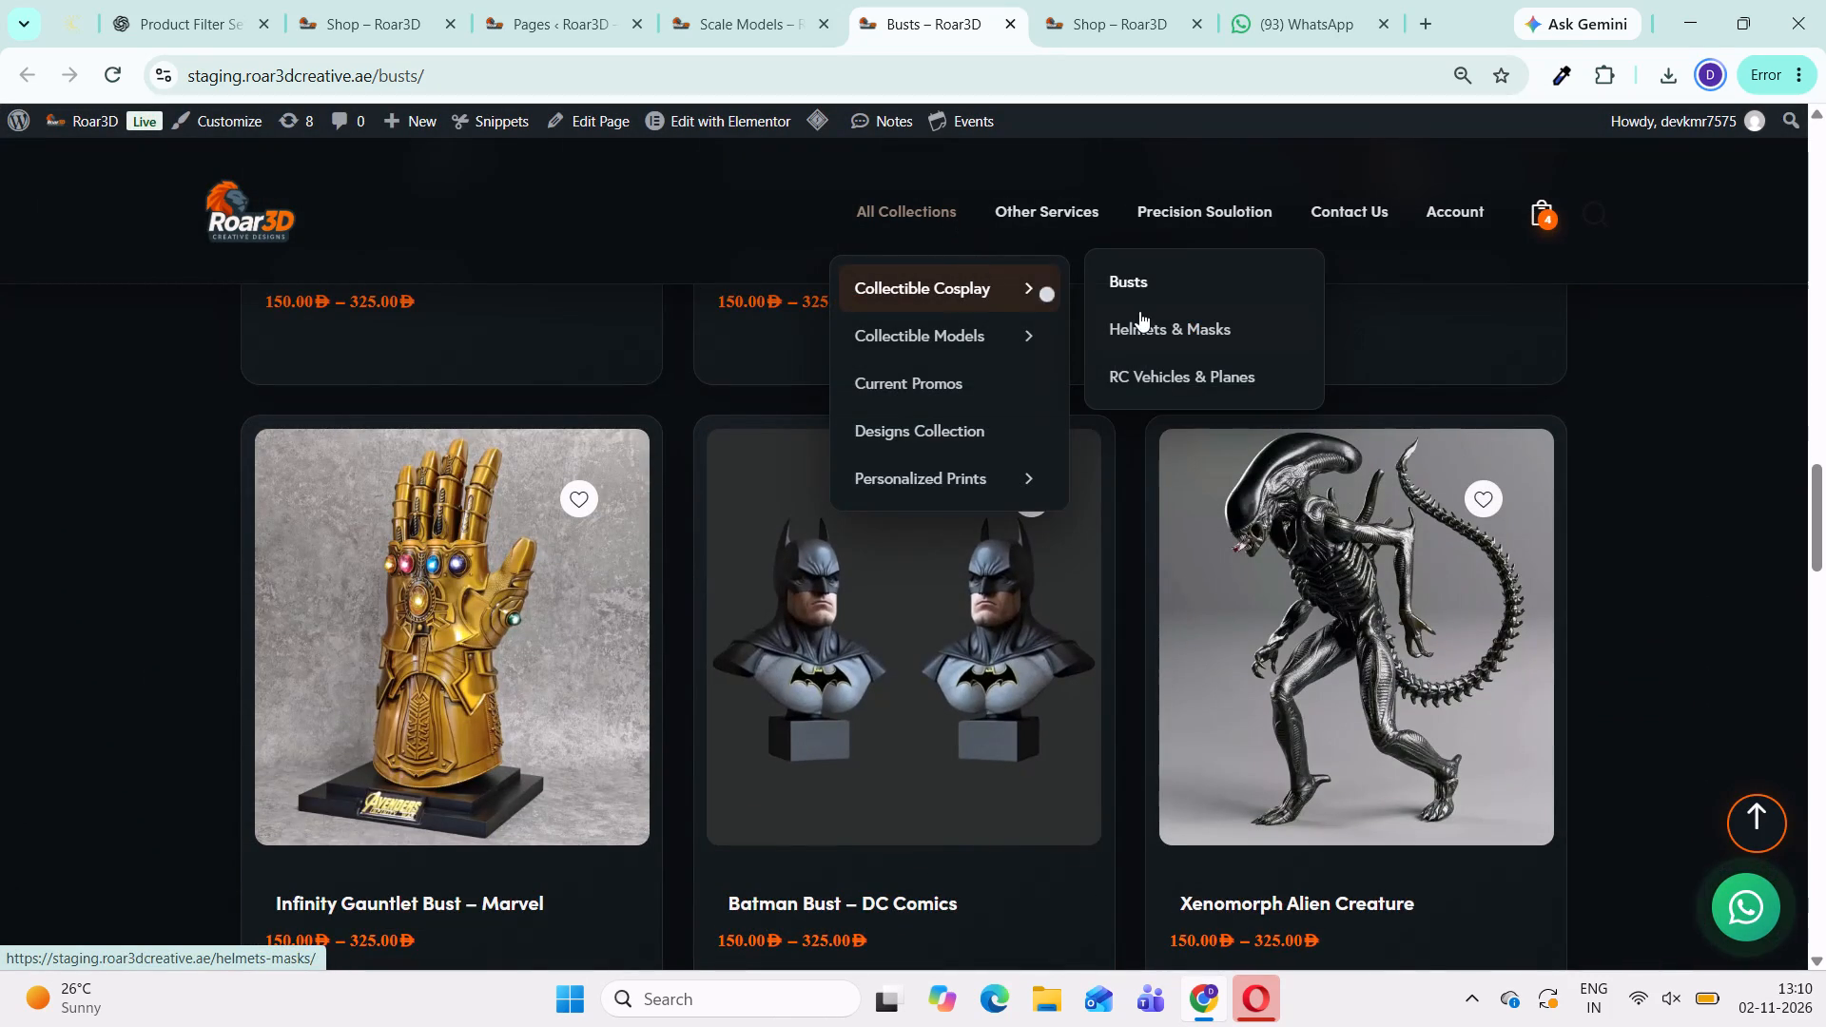
click(1150, 290)
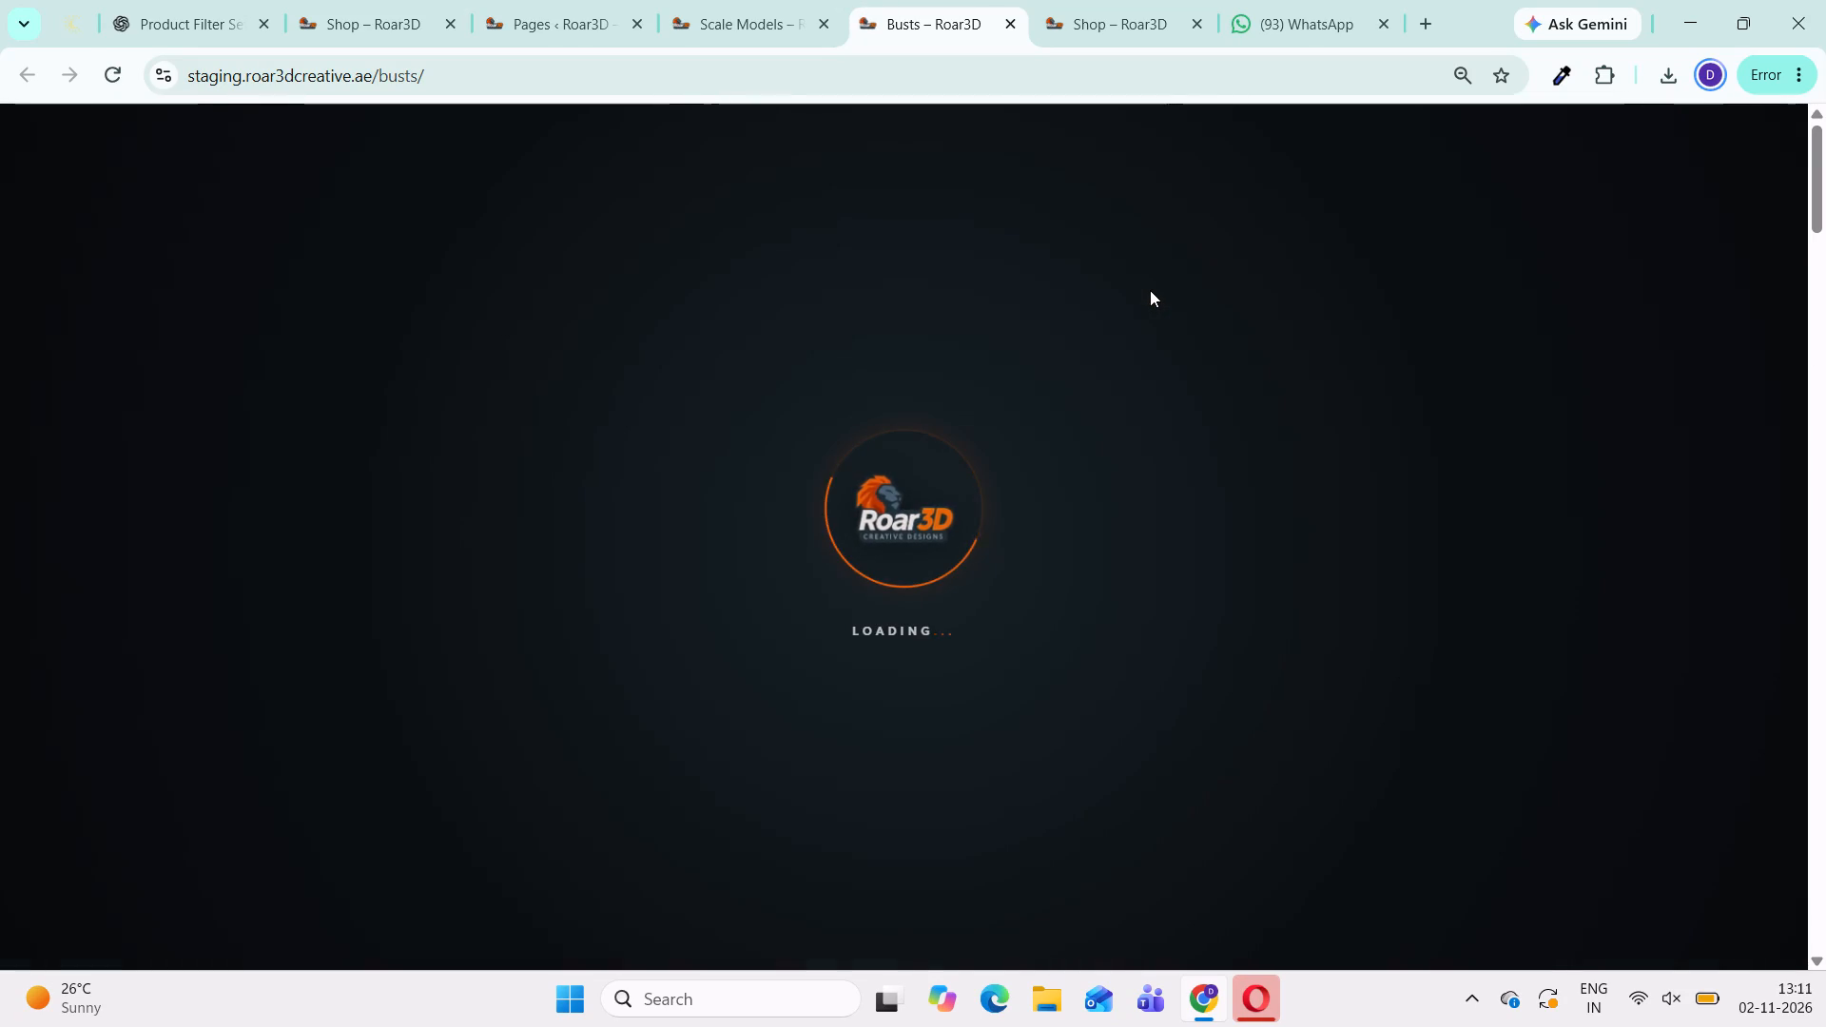
scroll(1150, 290, down, 5)
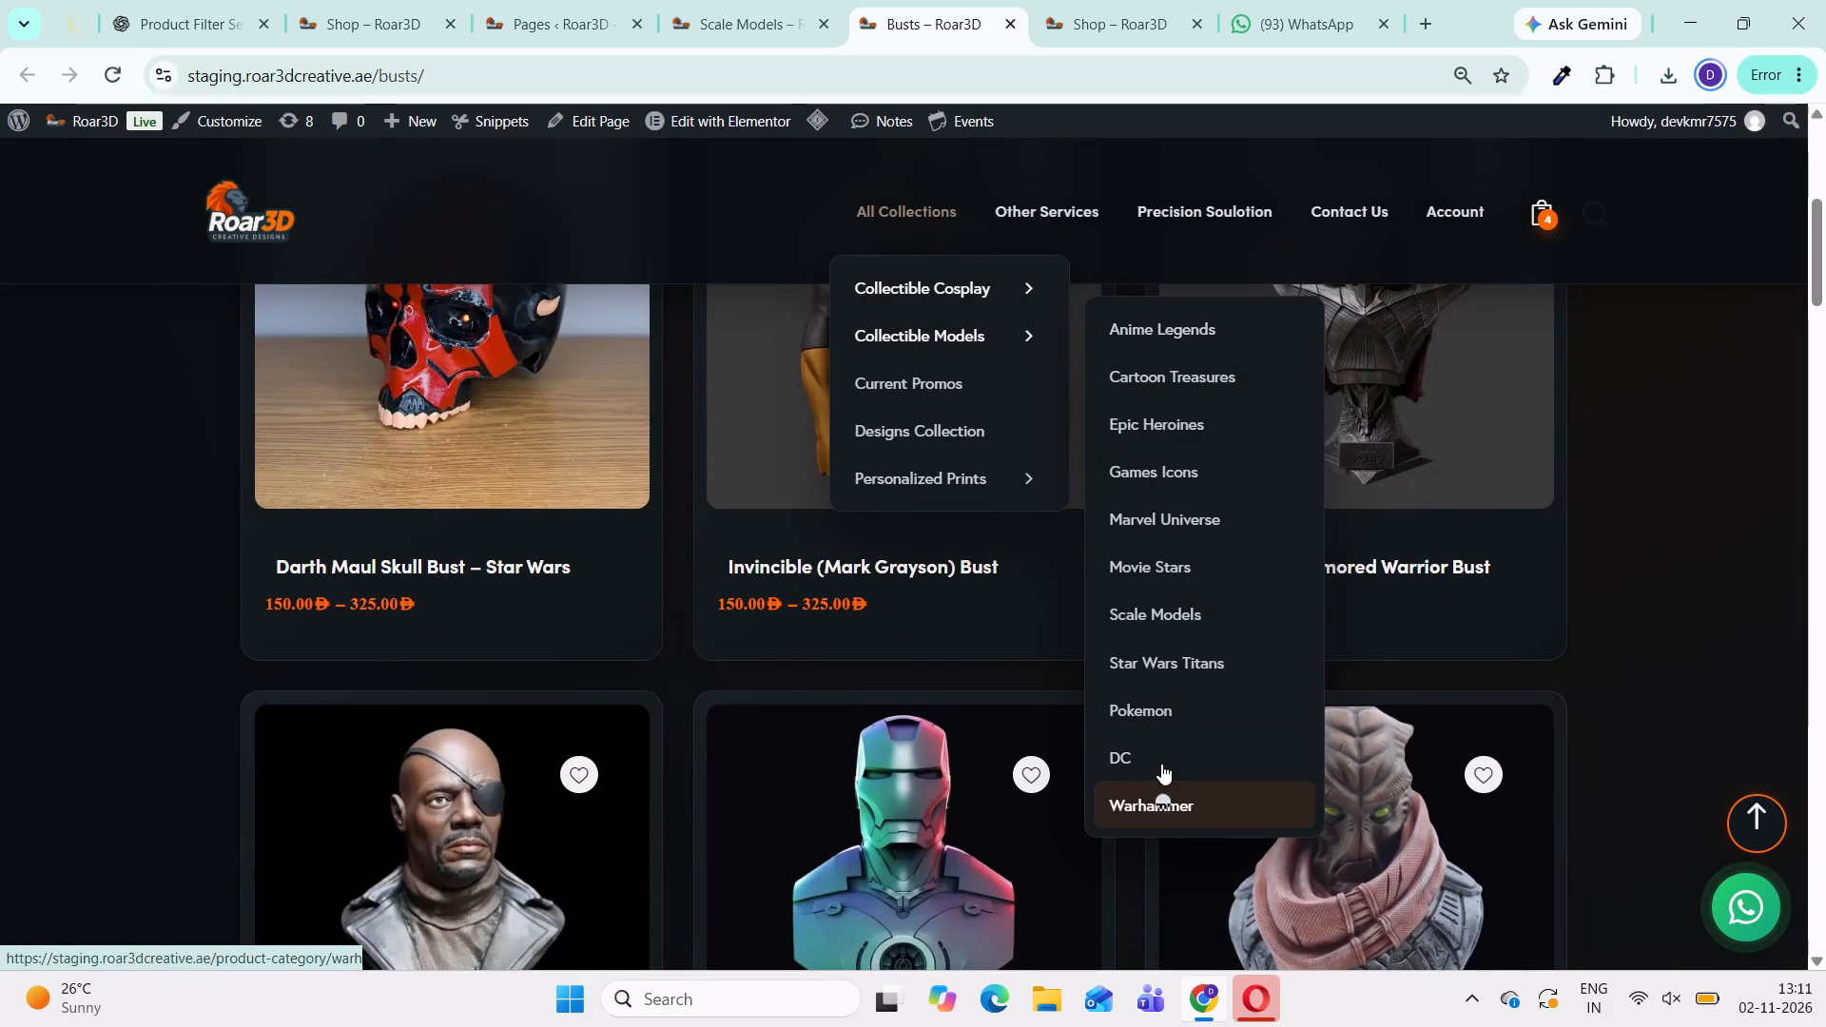
click(373, 26)
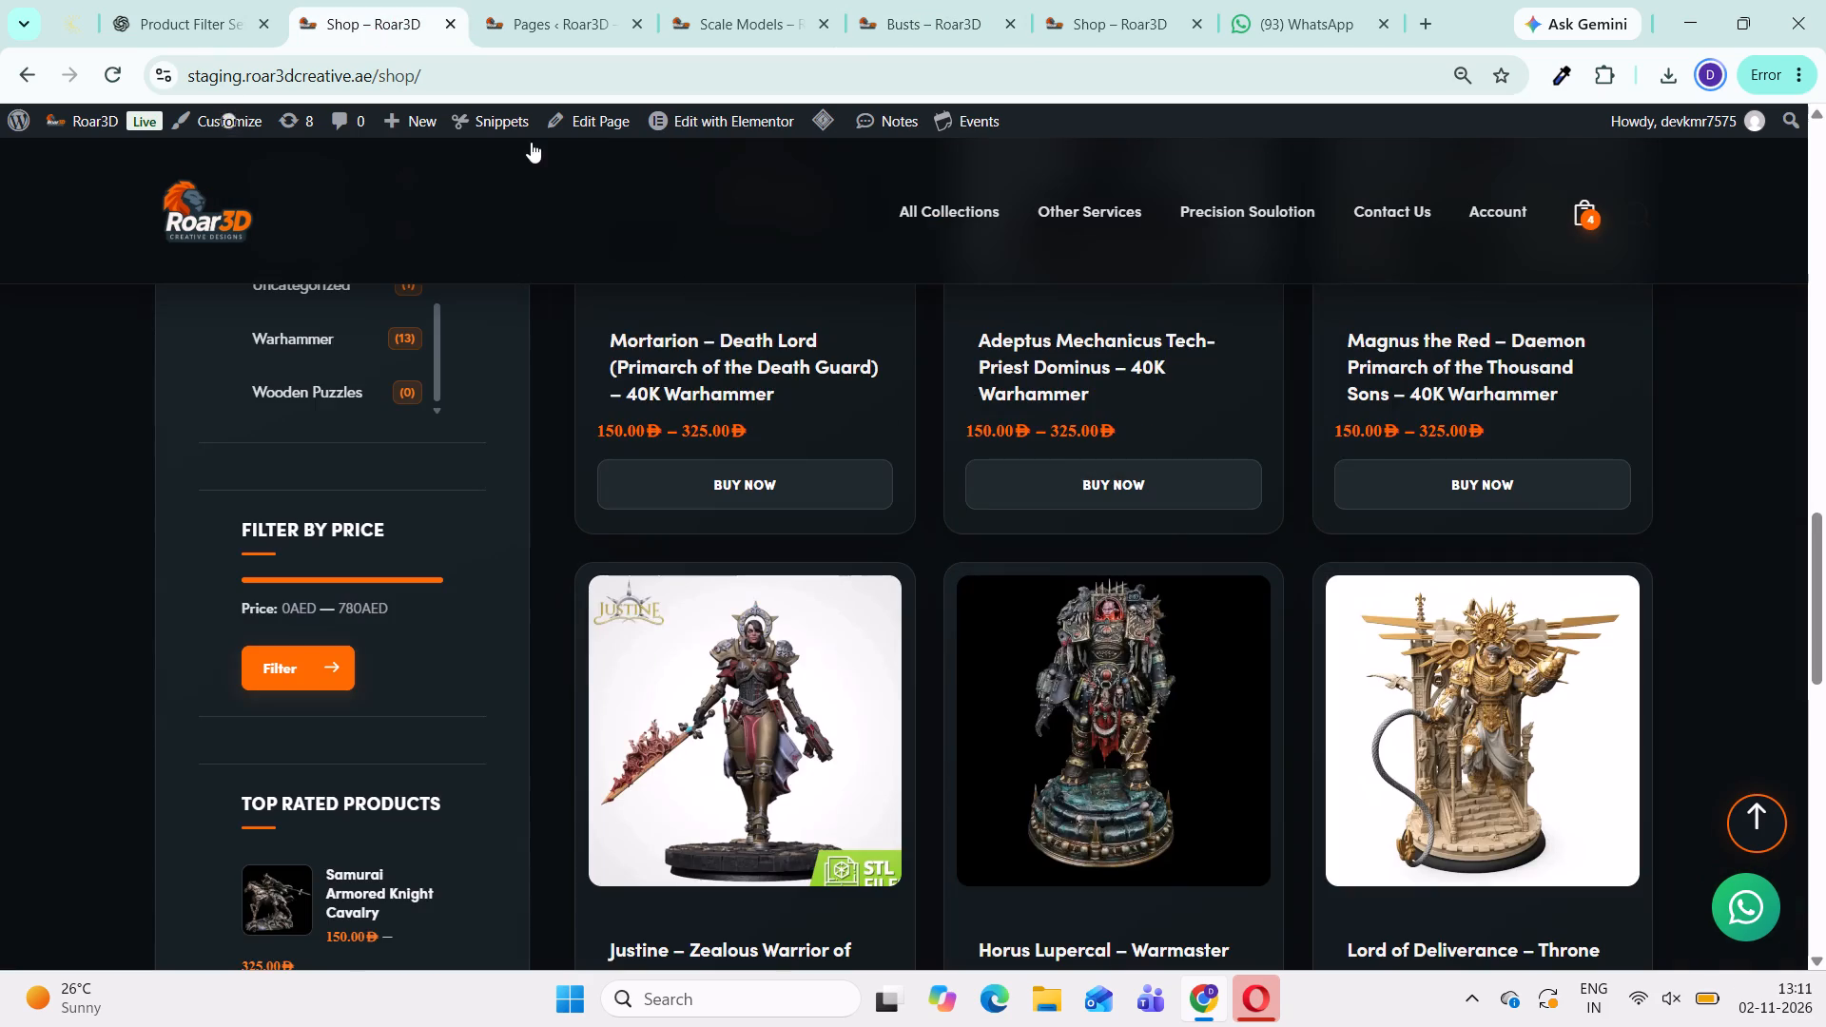
scroll(791, 381, up, 10)
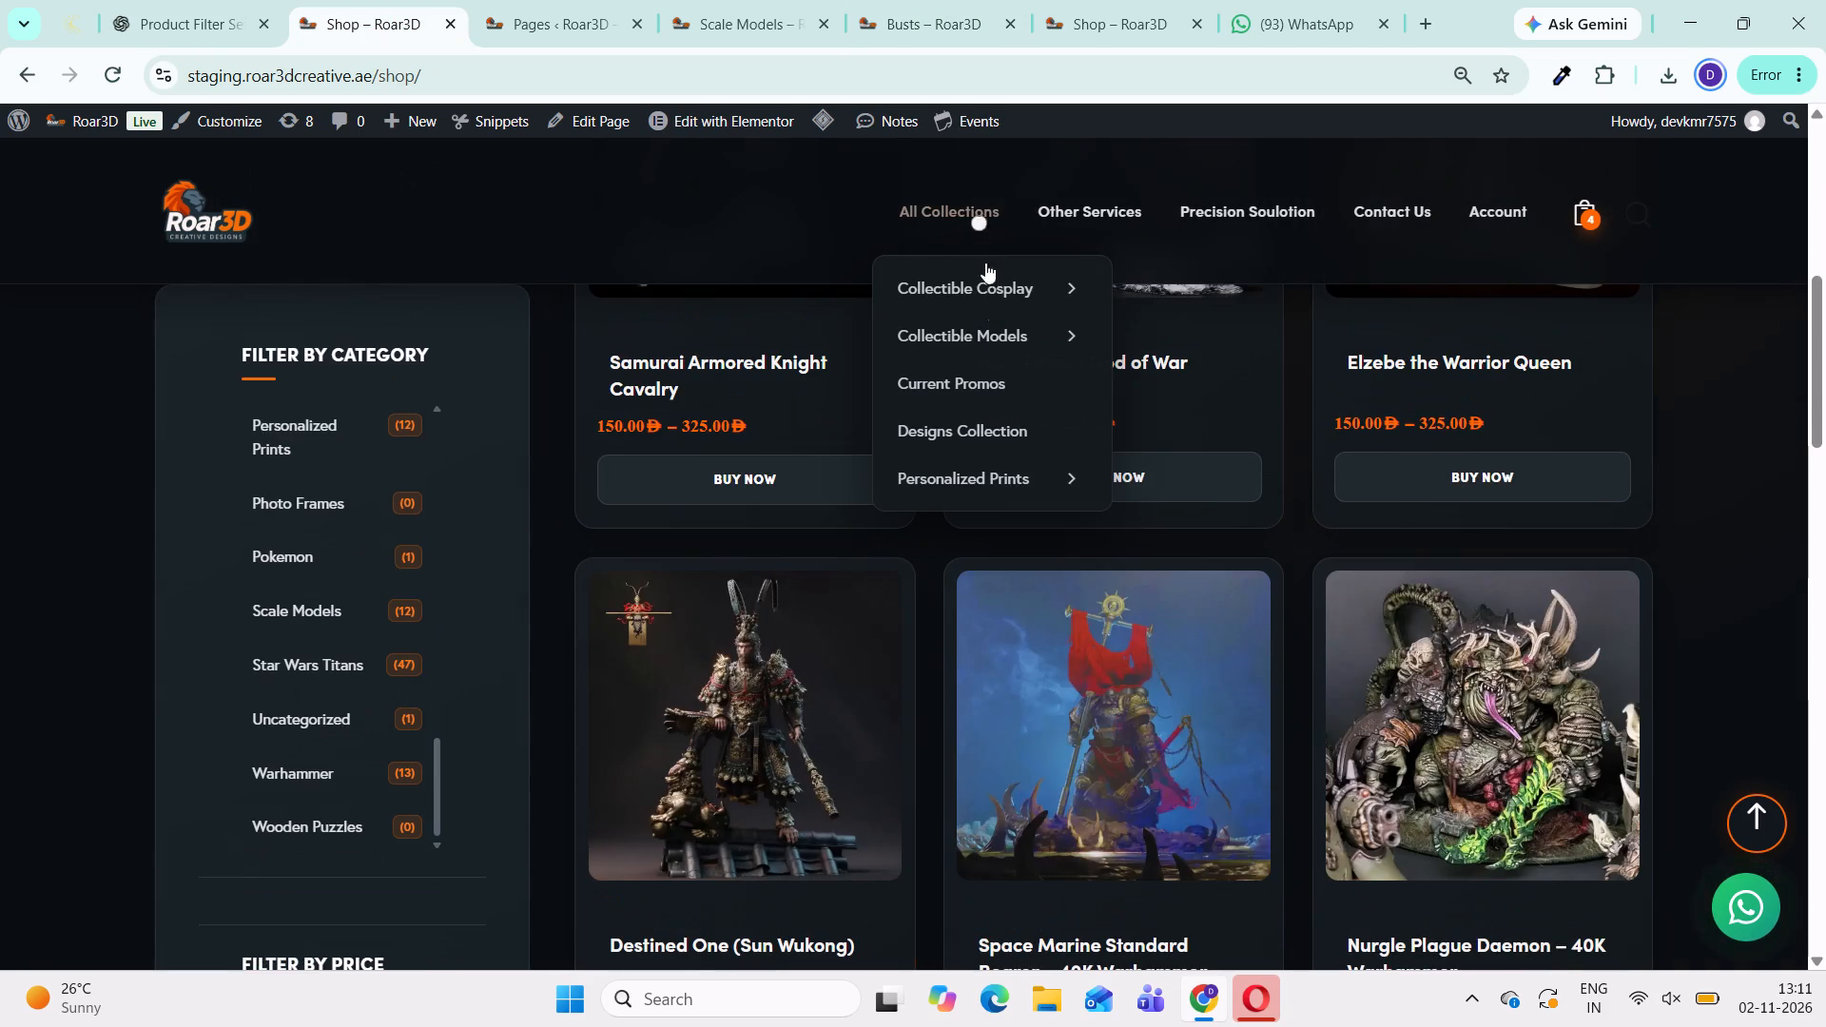
click(1217, 294)
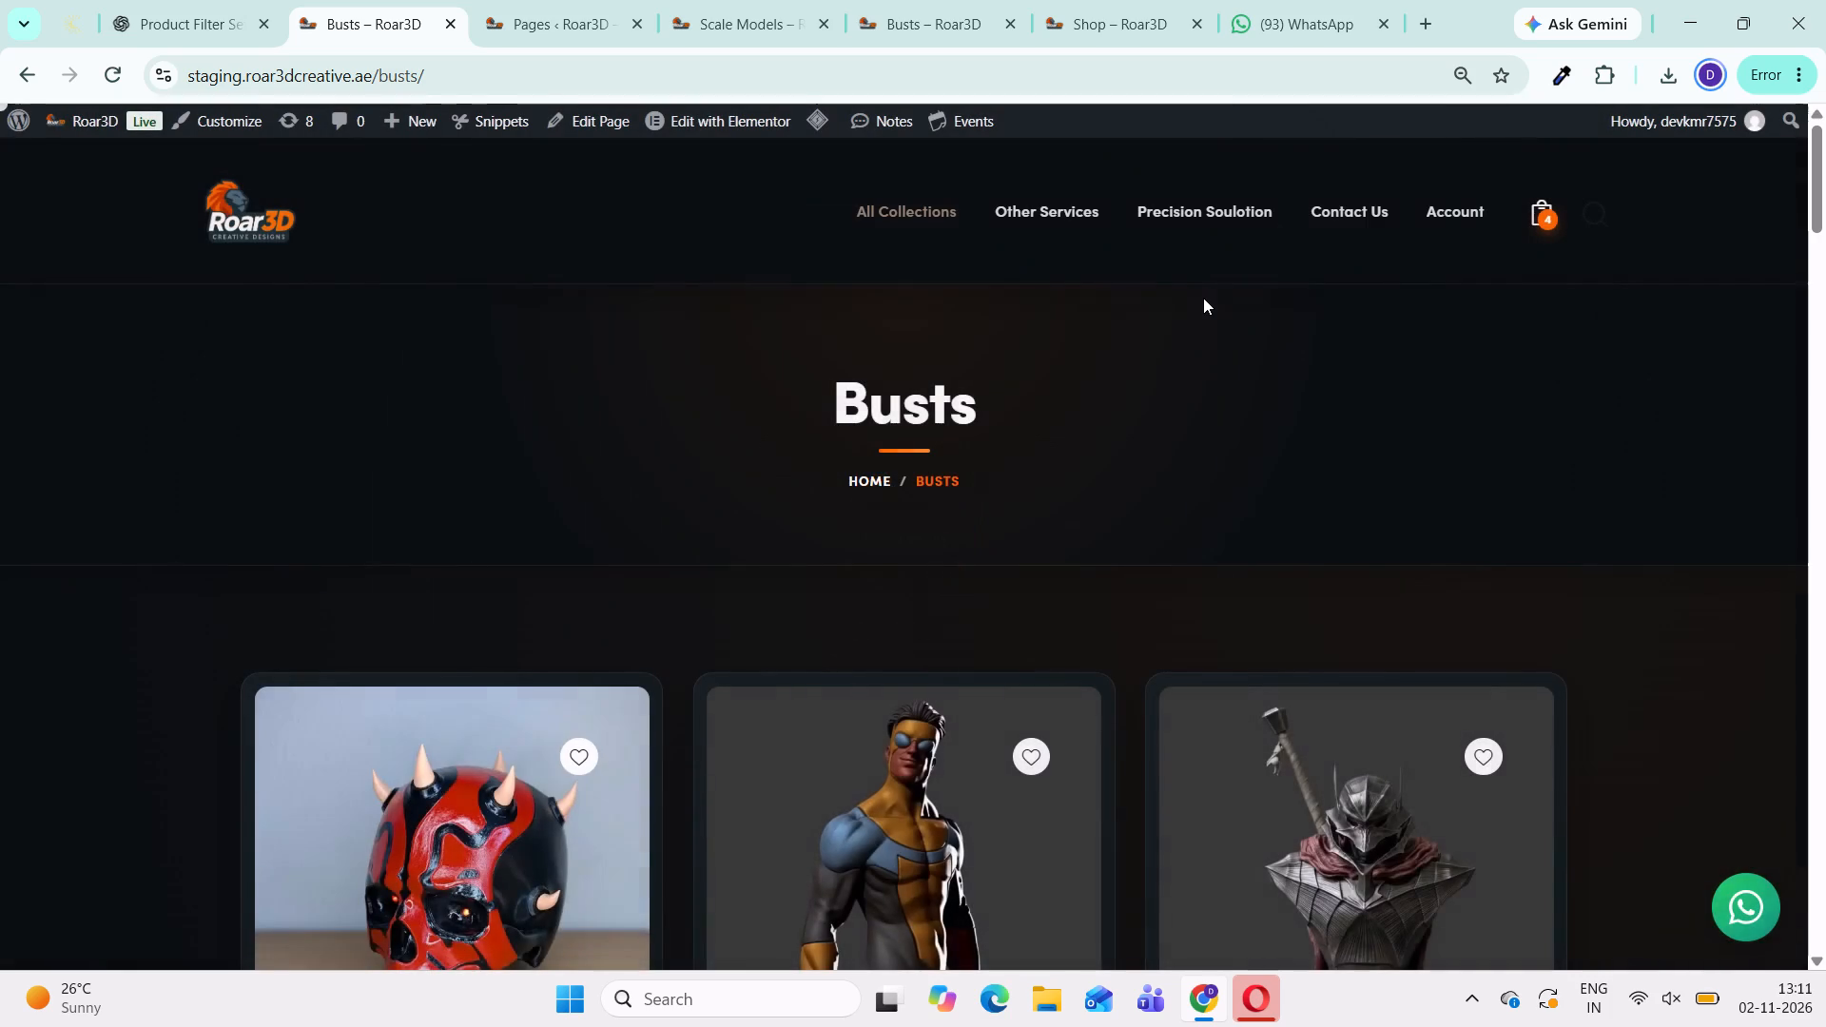
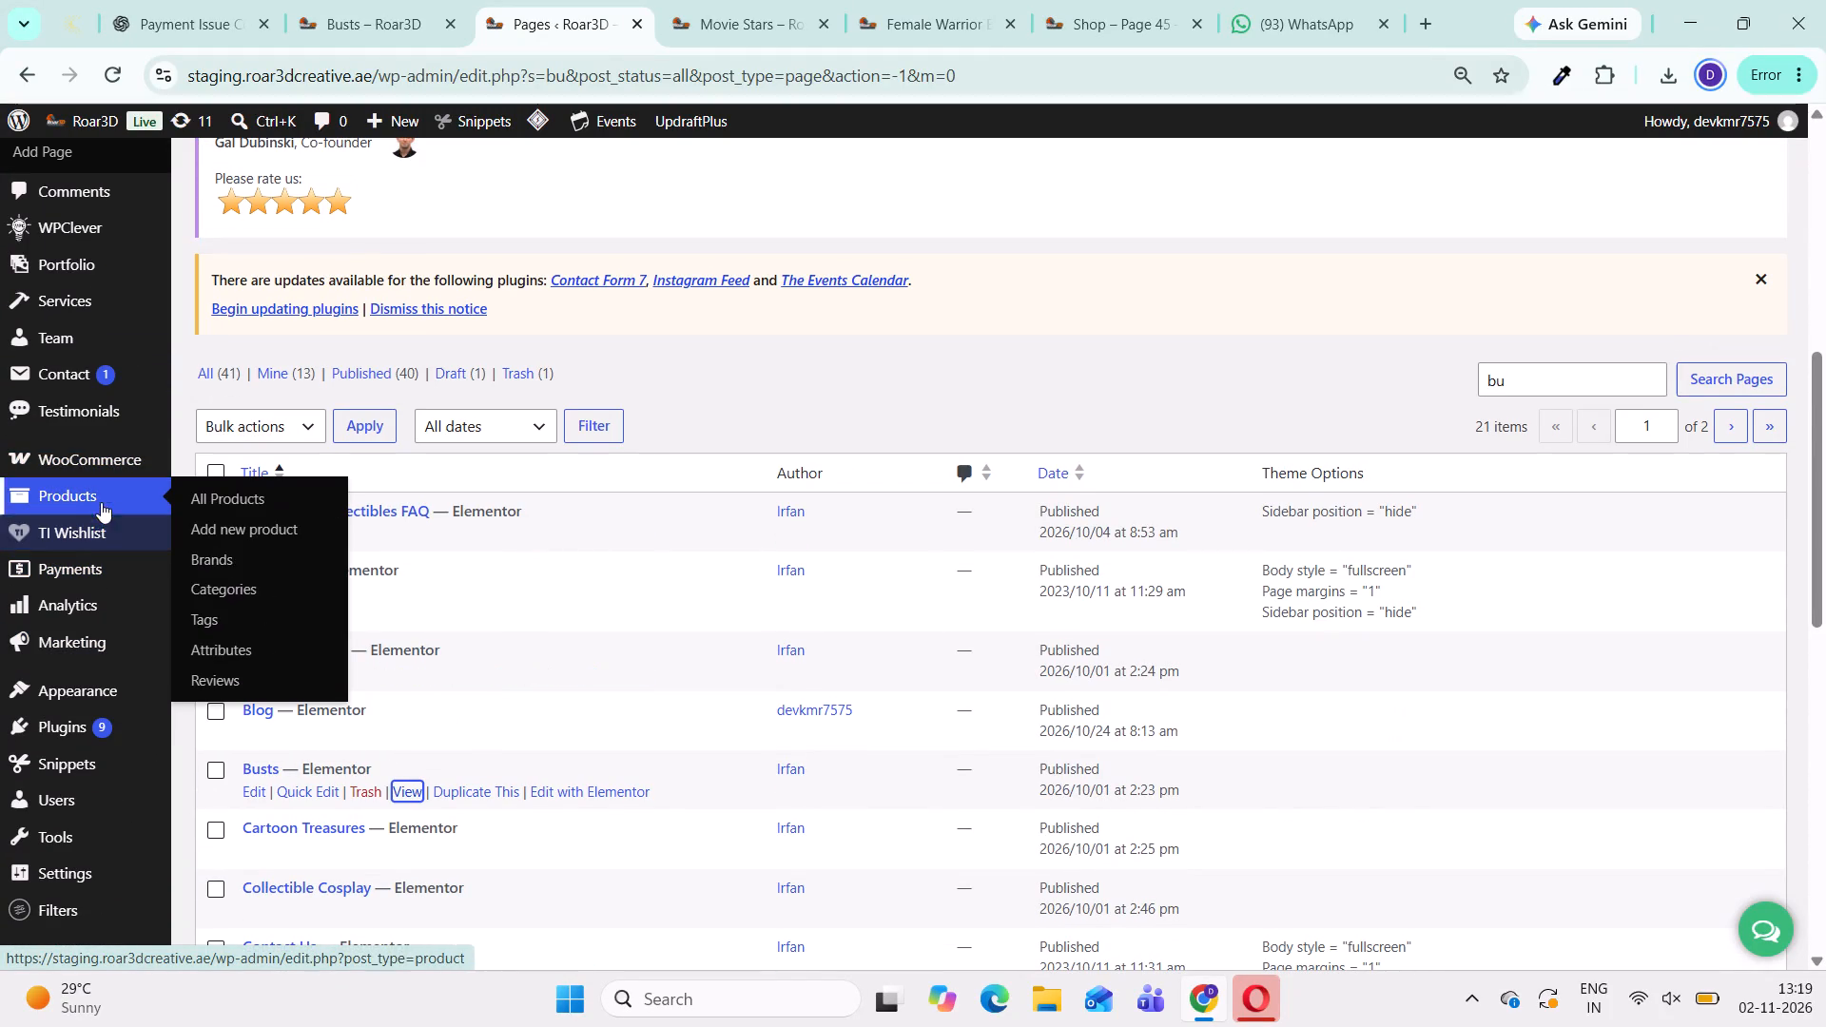
Open the product Attributes page in the staging site's admin and review the table of existing attributes and terms.
click(241, 636)
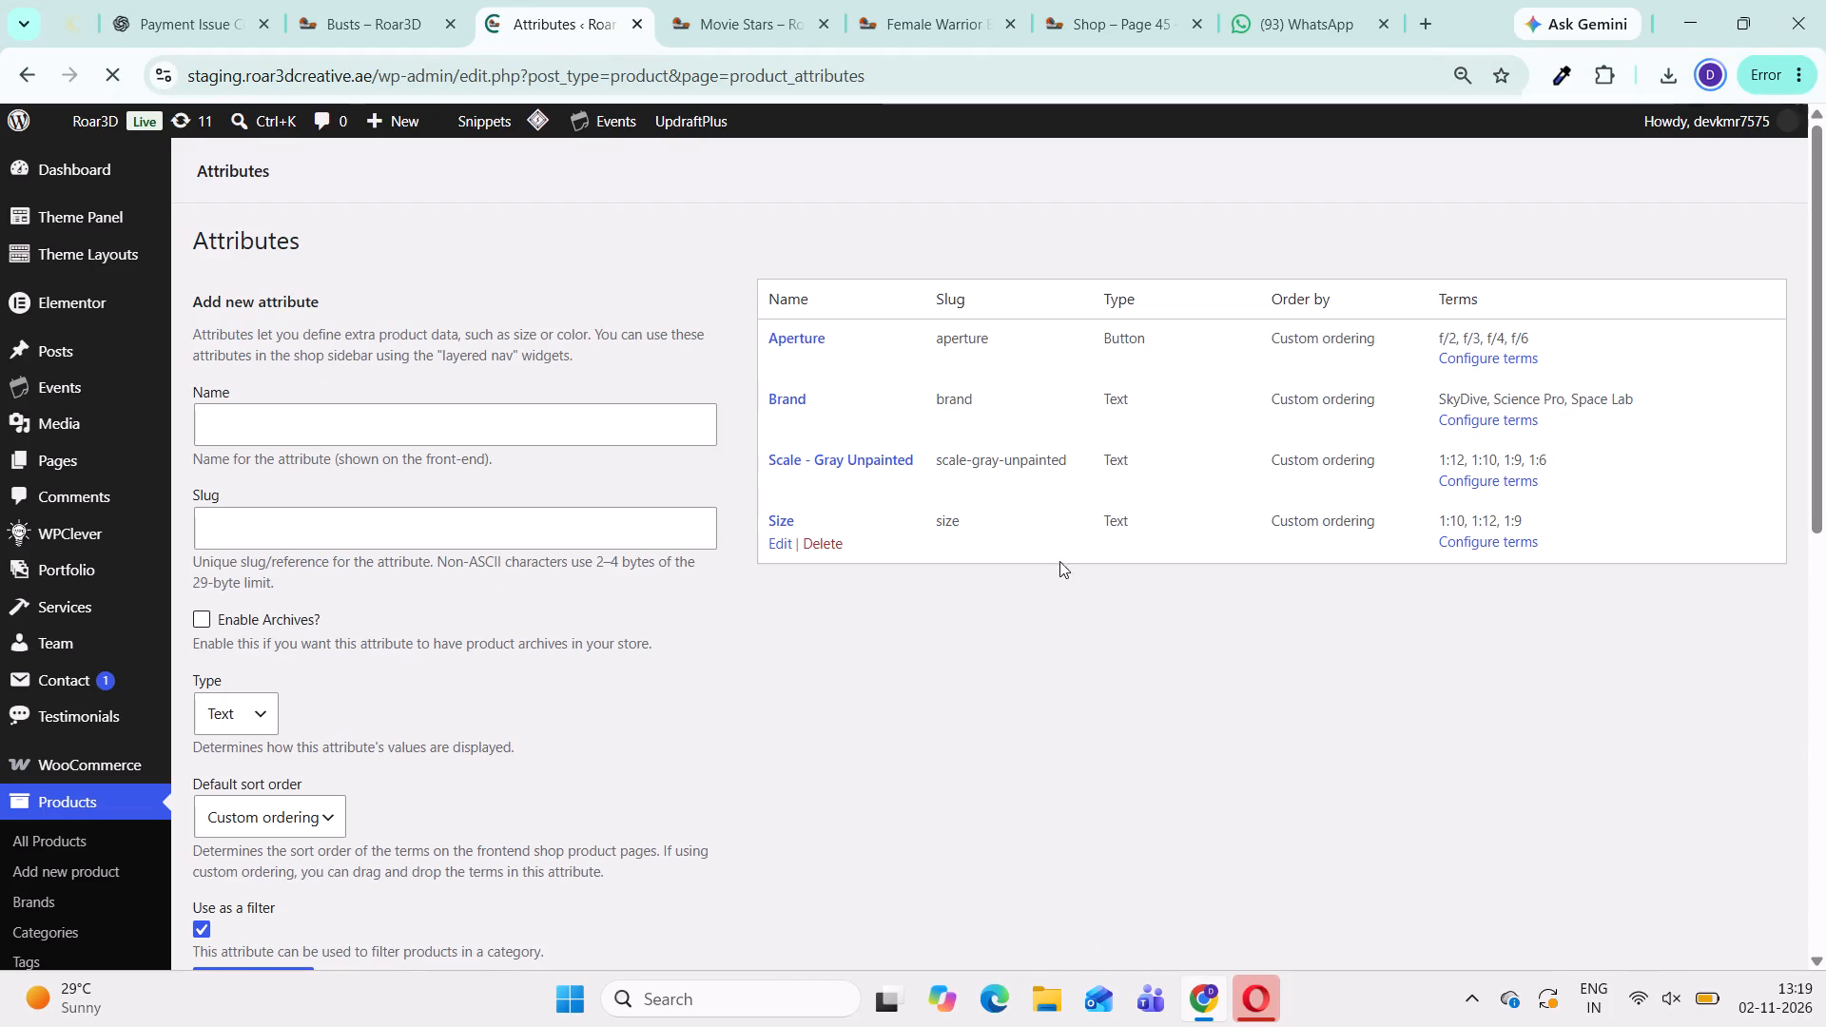
scroll(1467, 657, down, 4)
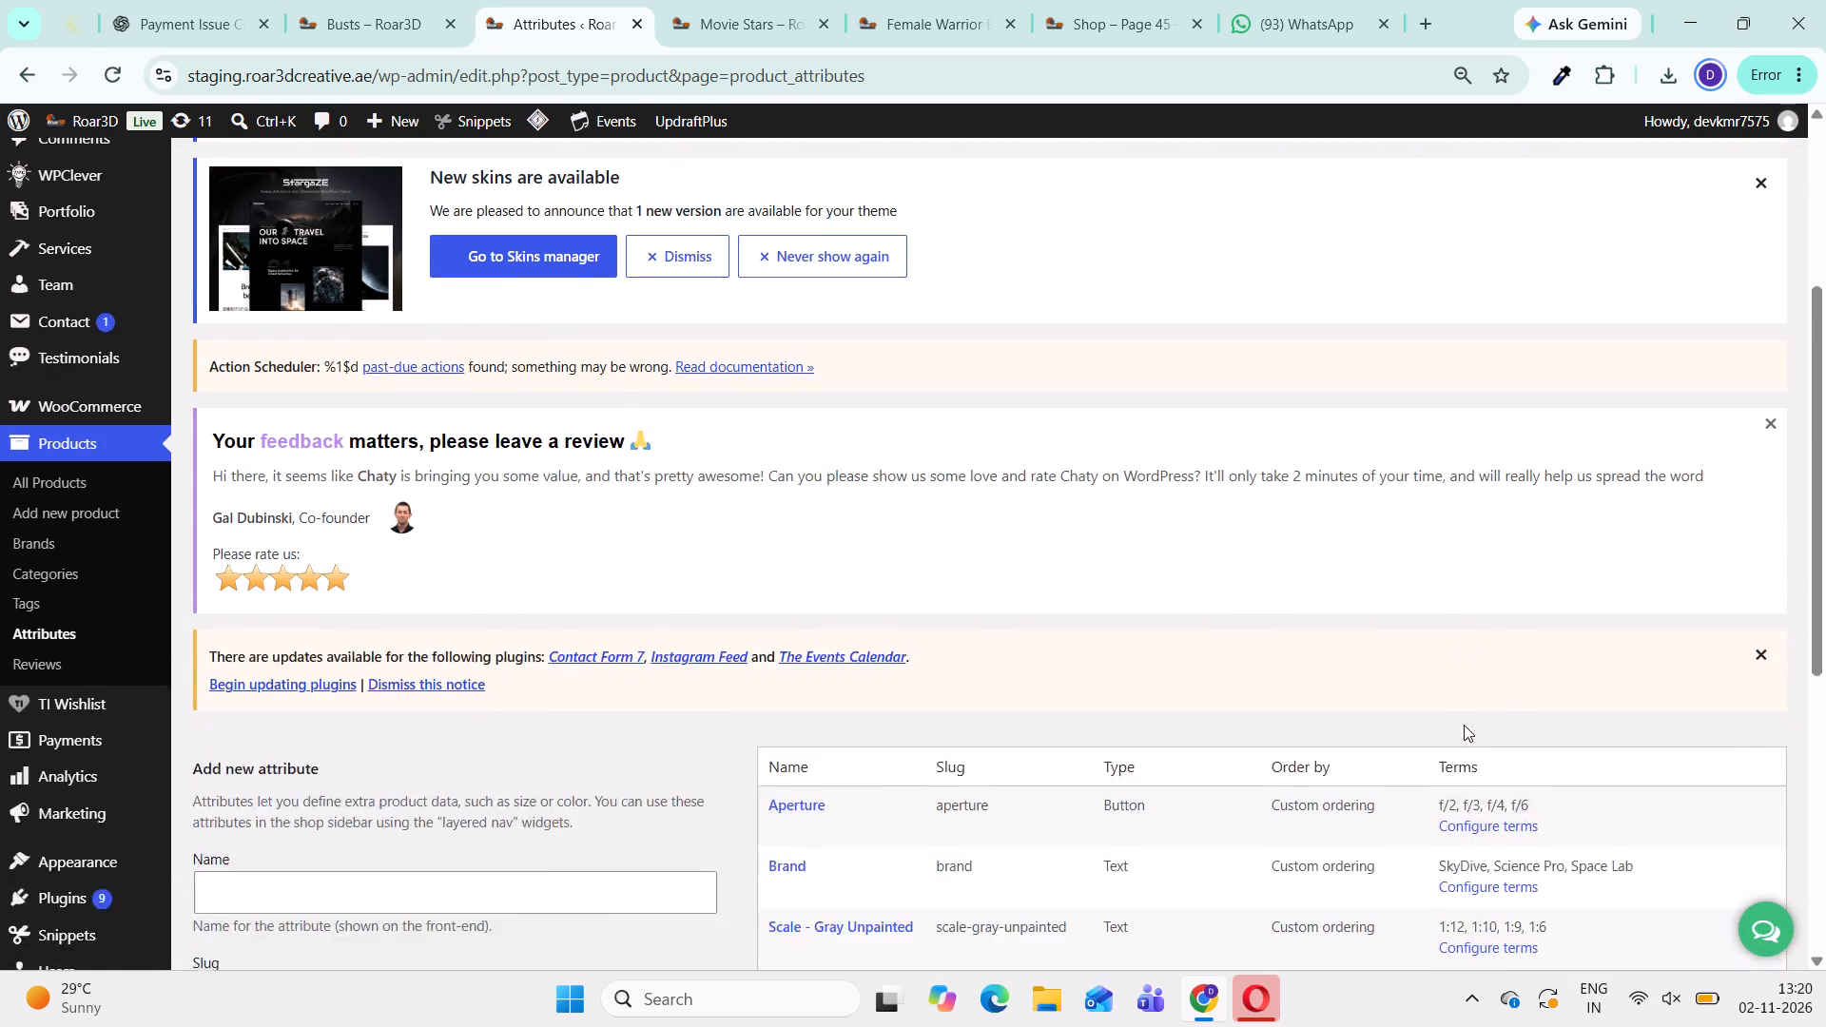
scroll(1464, 725, down, 2)
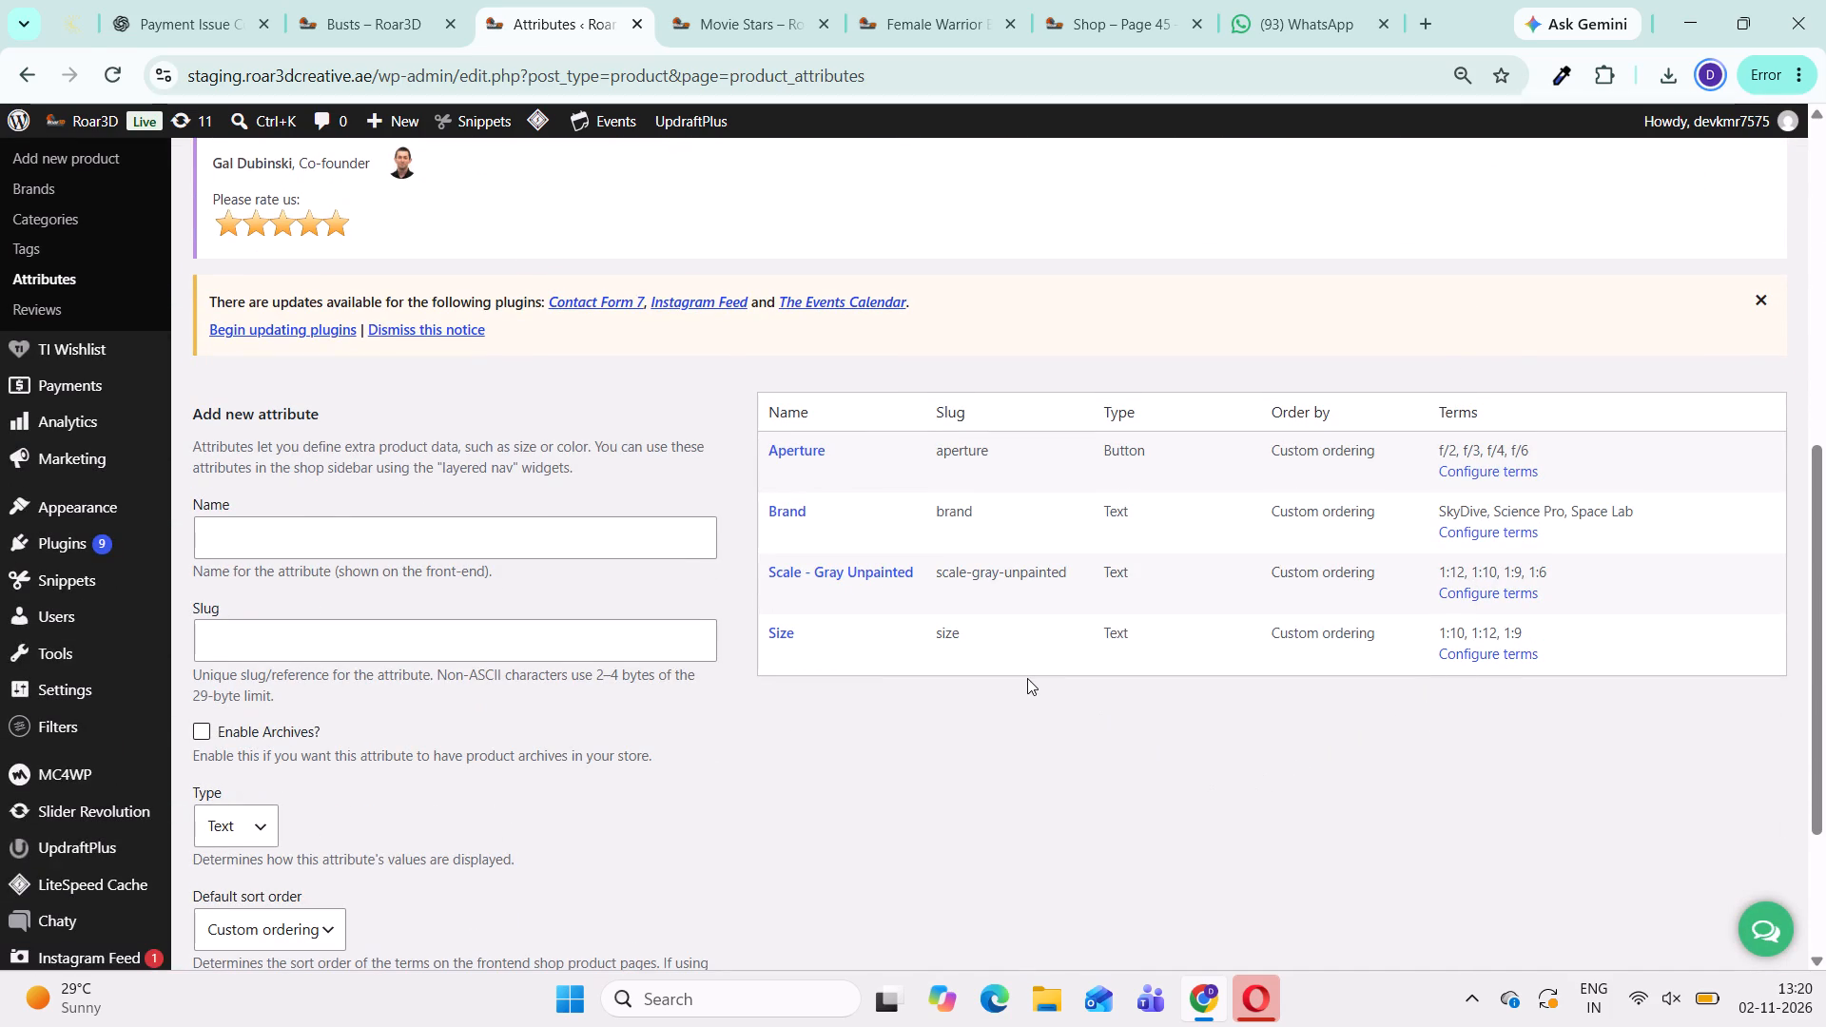
Capture a screenshot of the attributes table with the Aperture, Brand, Scale - Gray Unpainted and Size rows, and copy it.
key(shift+super+s)
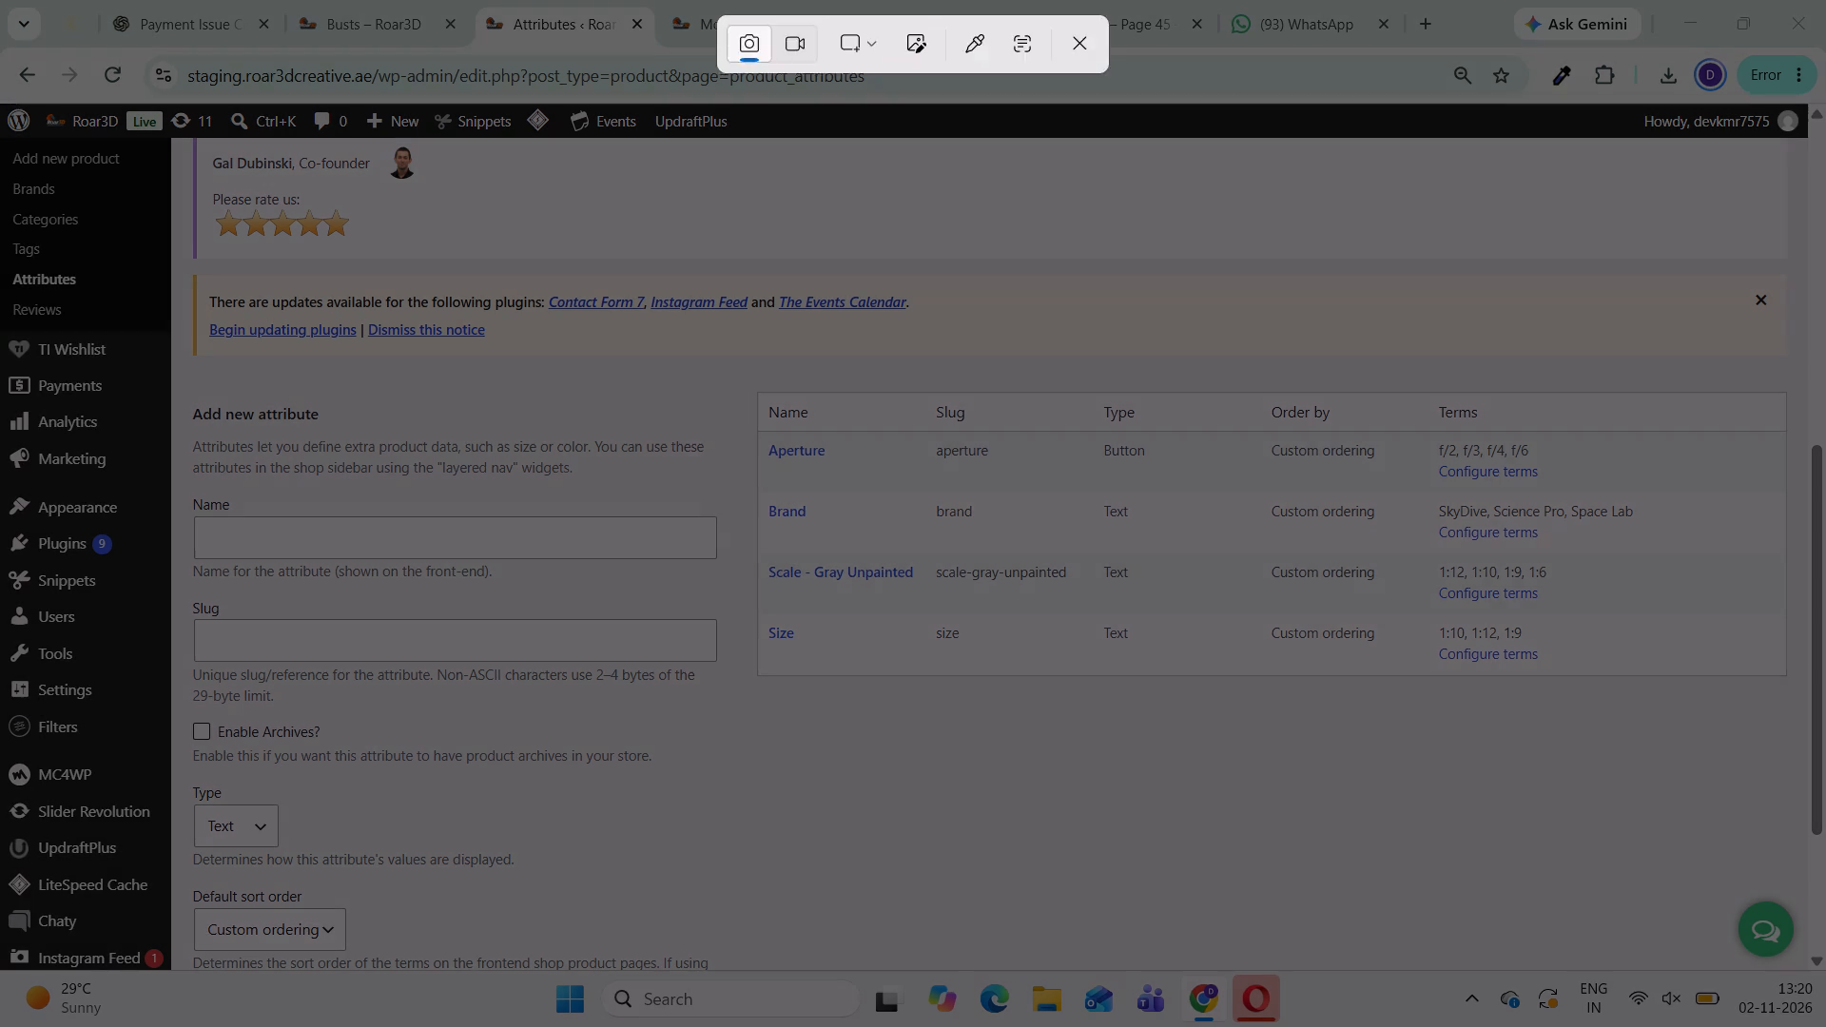
drag(696, 340, 1804, 767)
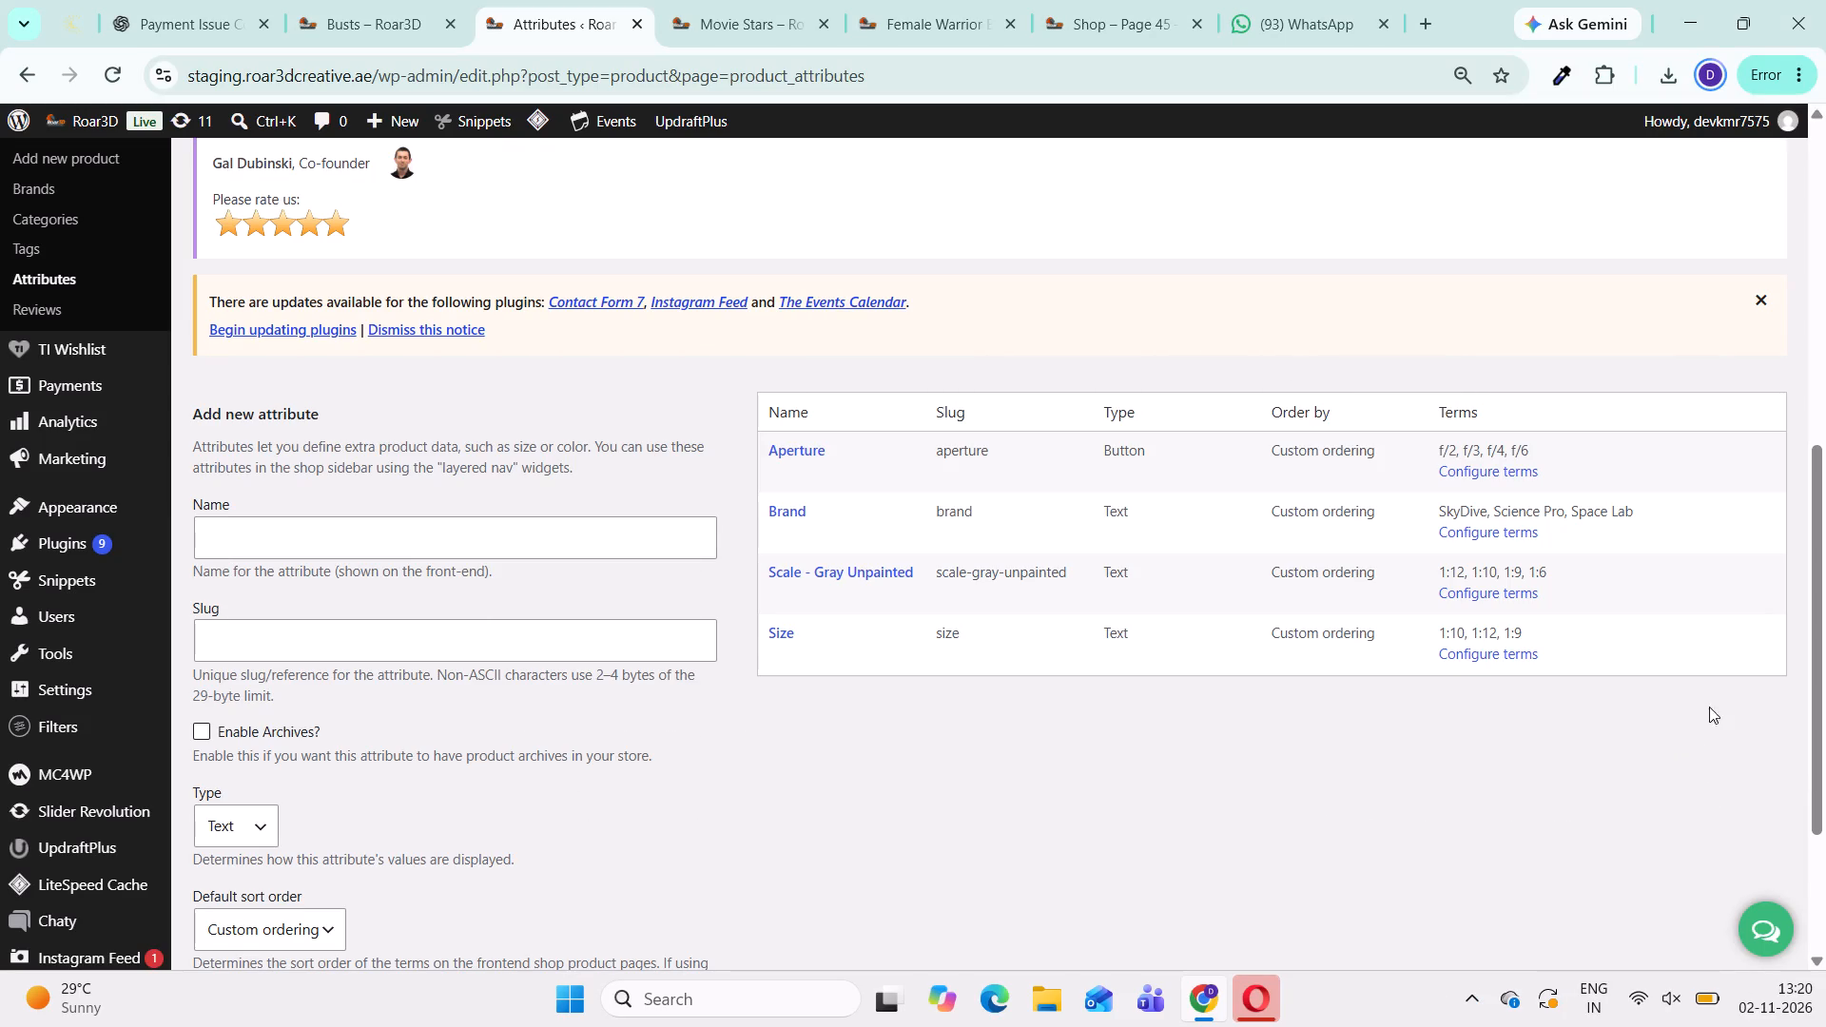
click(1638, 671)
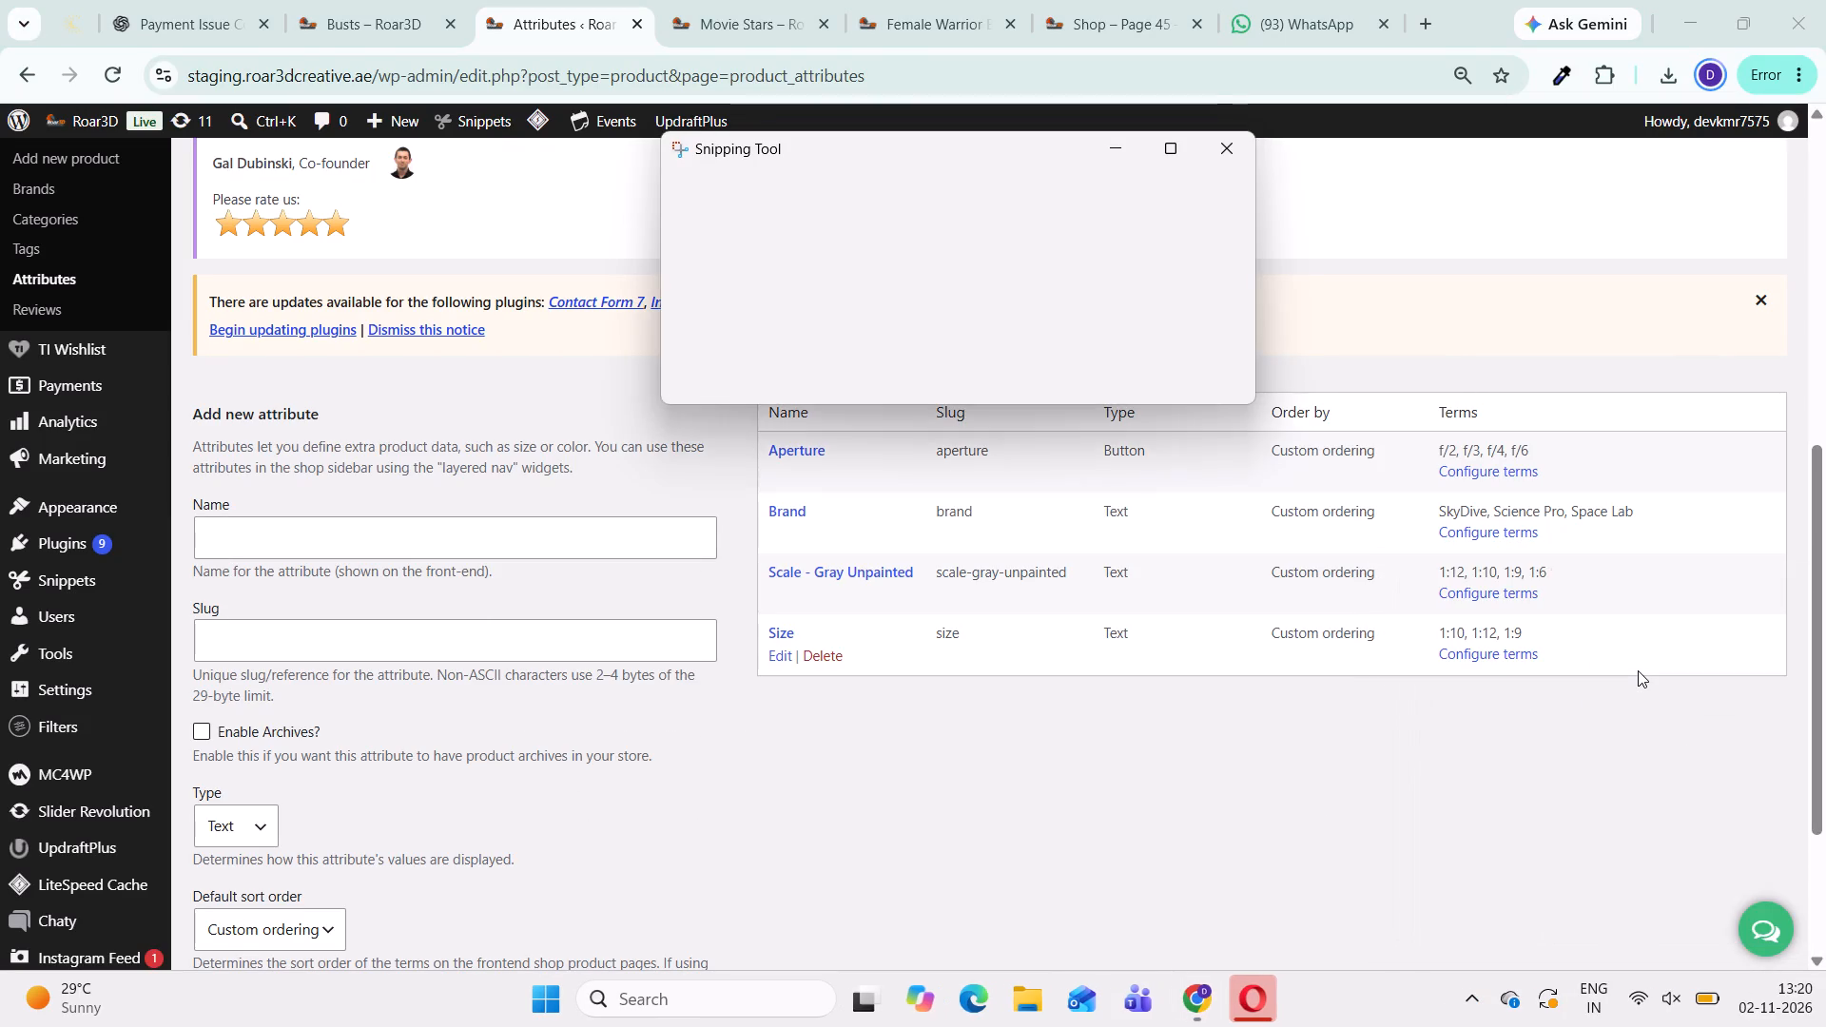
key(ctrl+c)
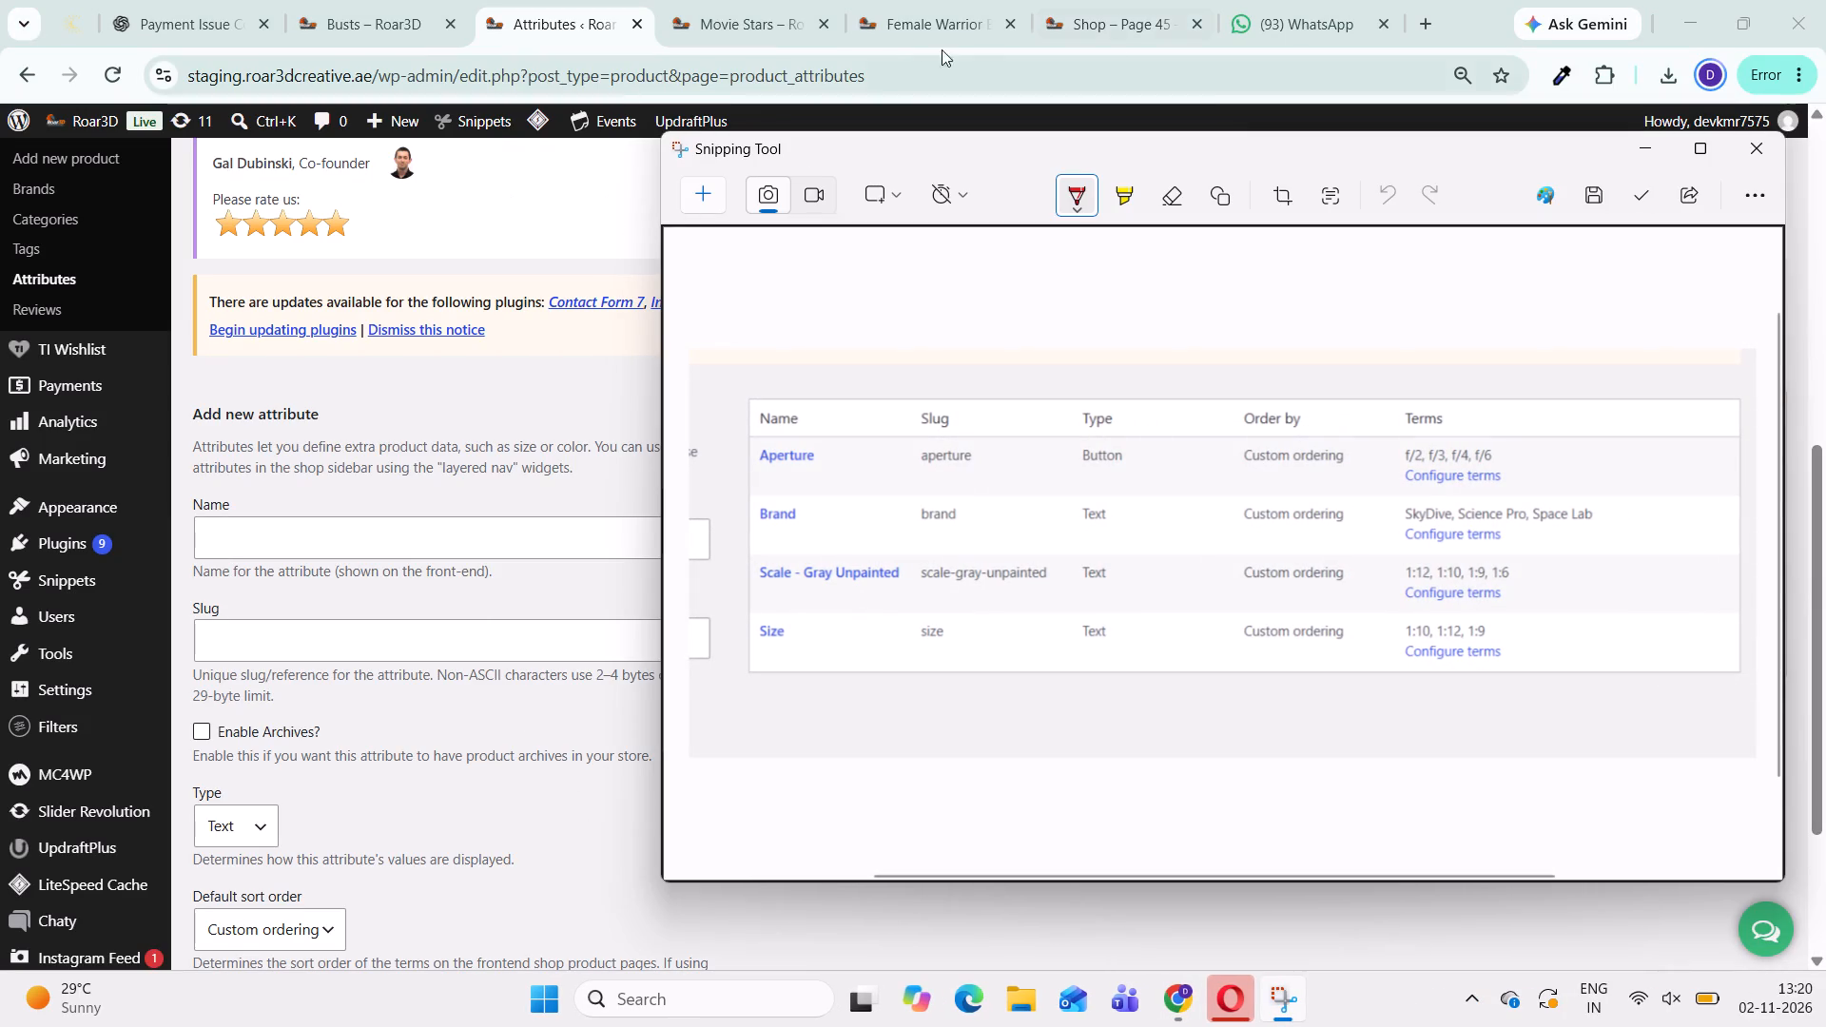
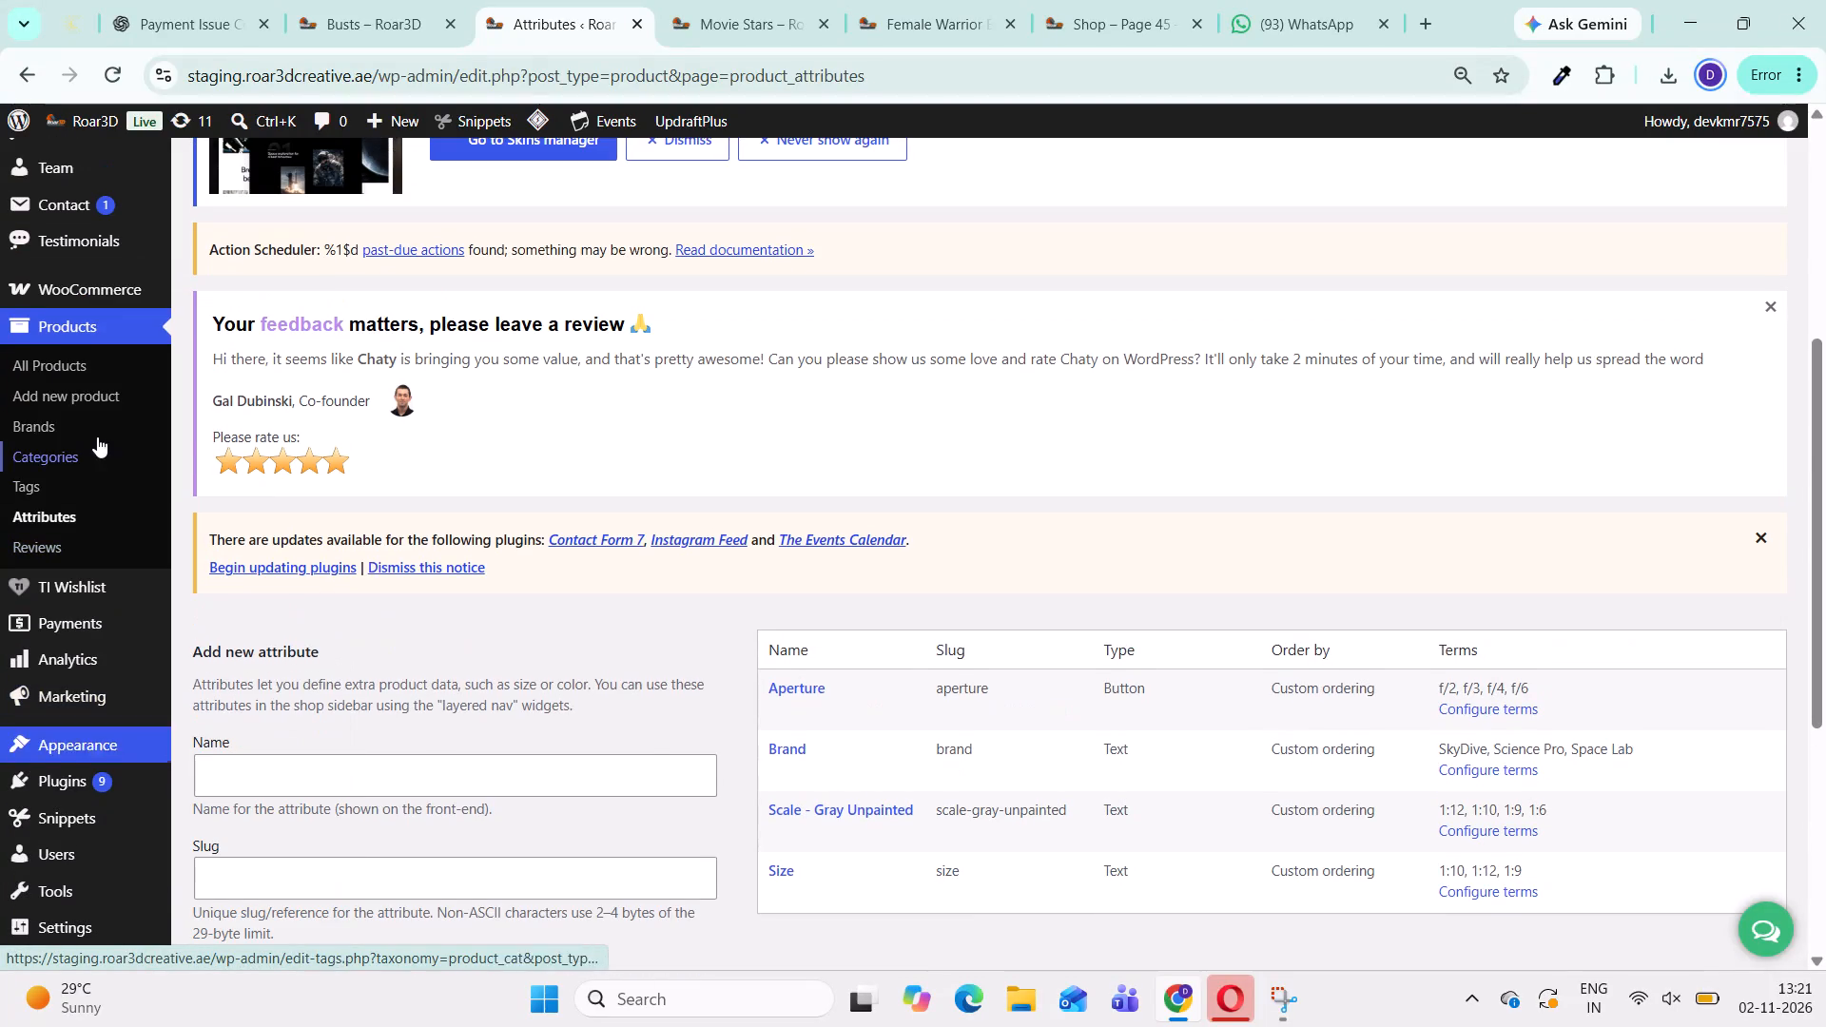
Open the Widgets page of the Appearance section in the staging site's WordPress admin.
ctrl+scroll(108, 464, down, 2)
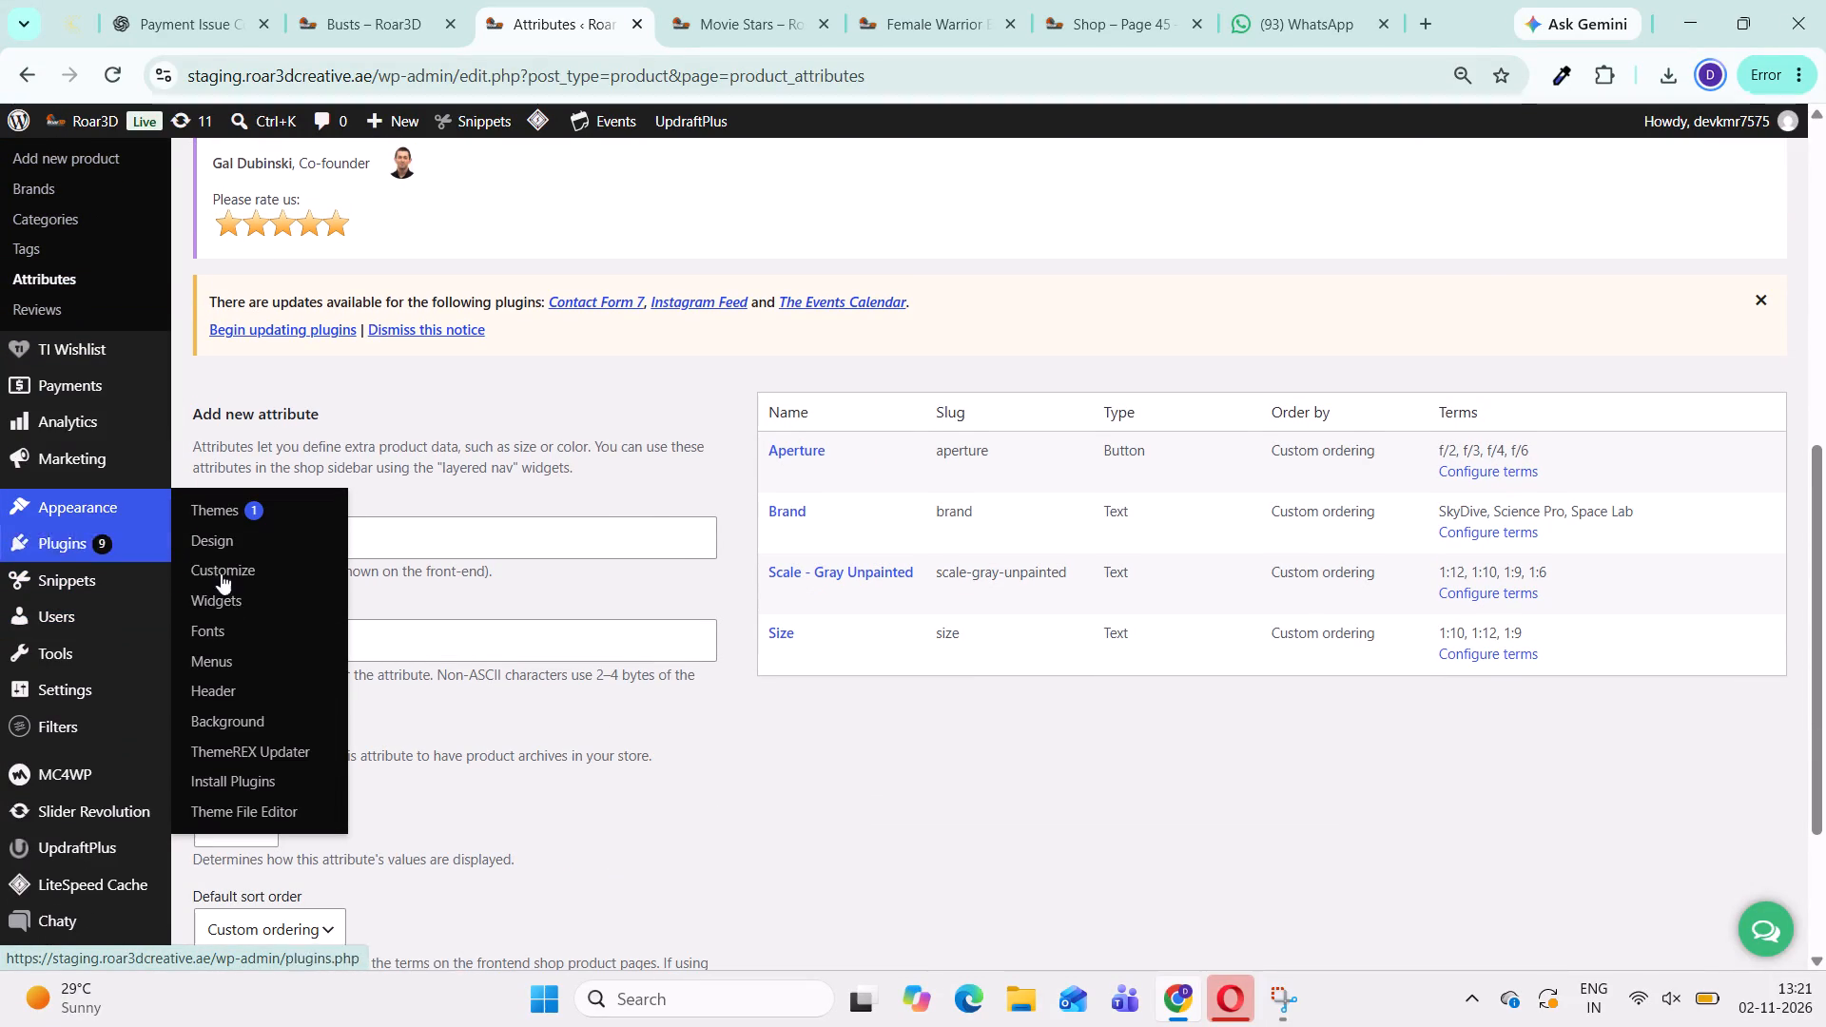
ctrl+click(234, 602)
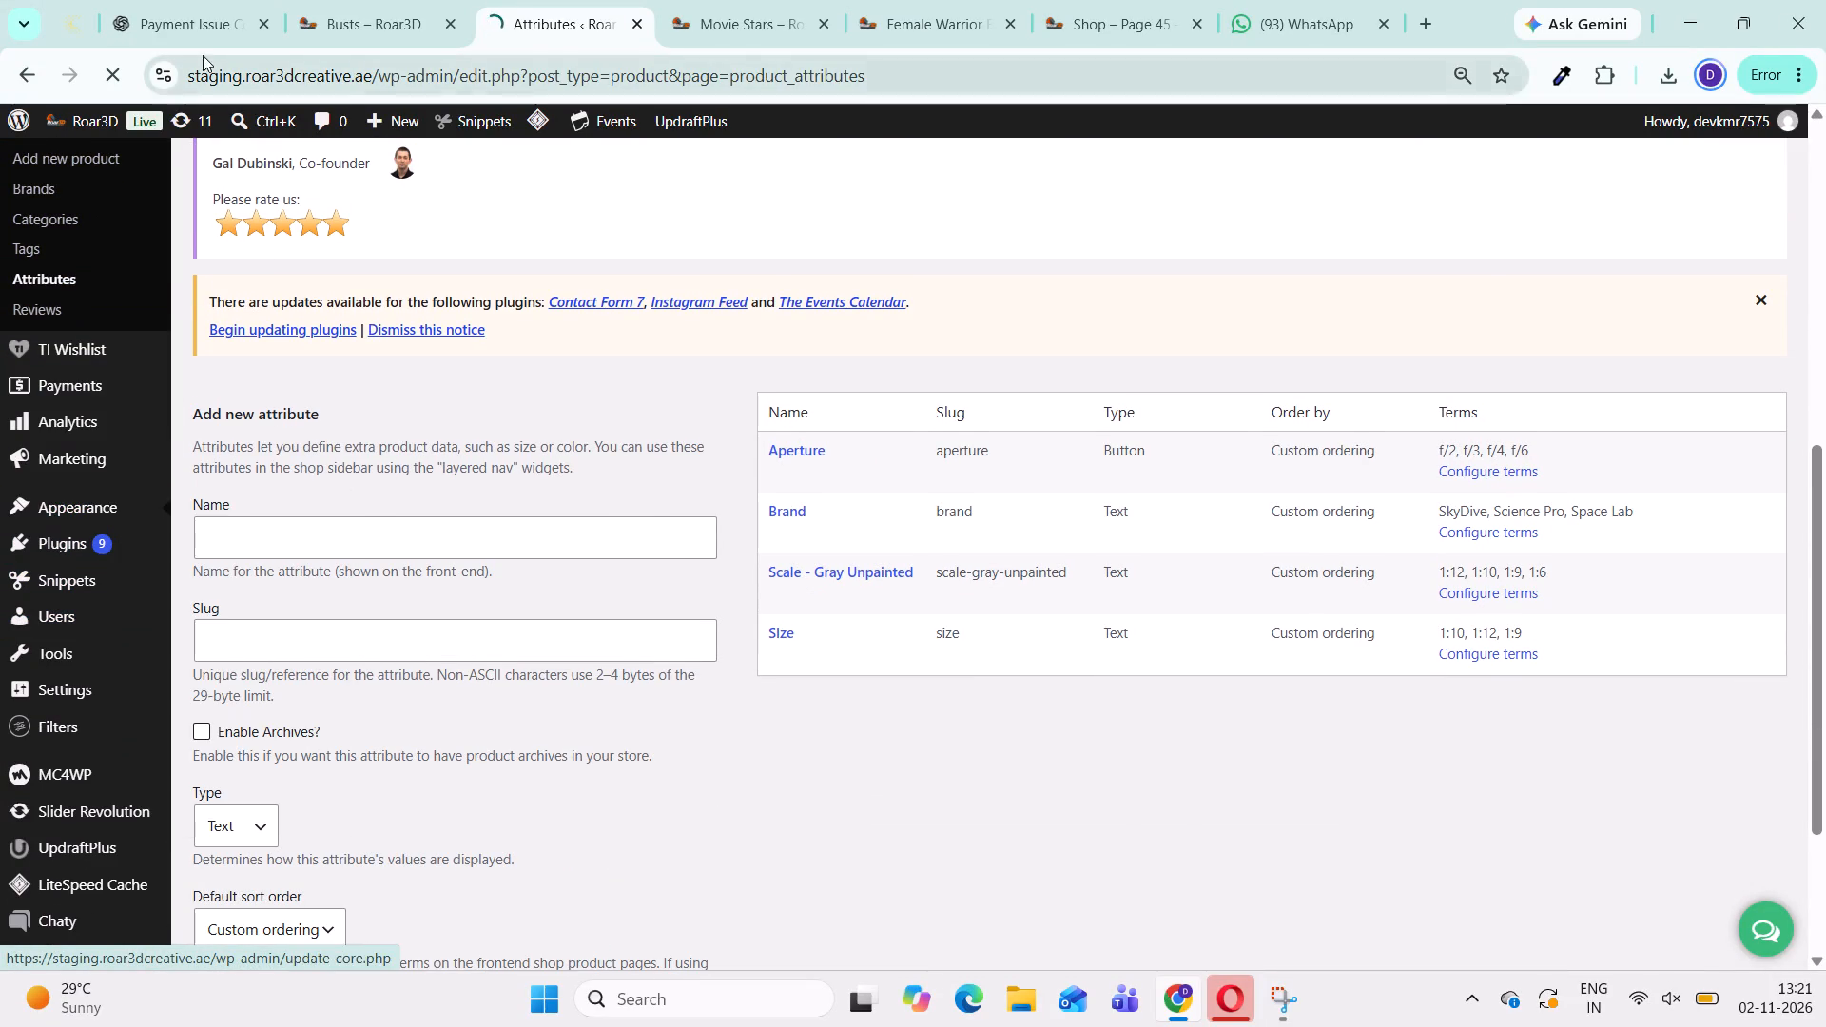
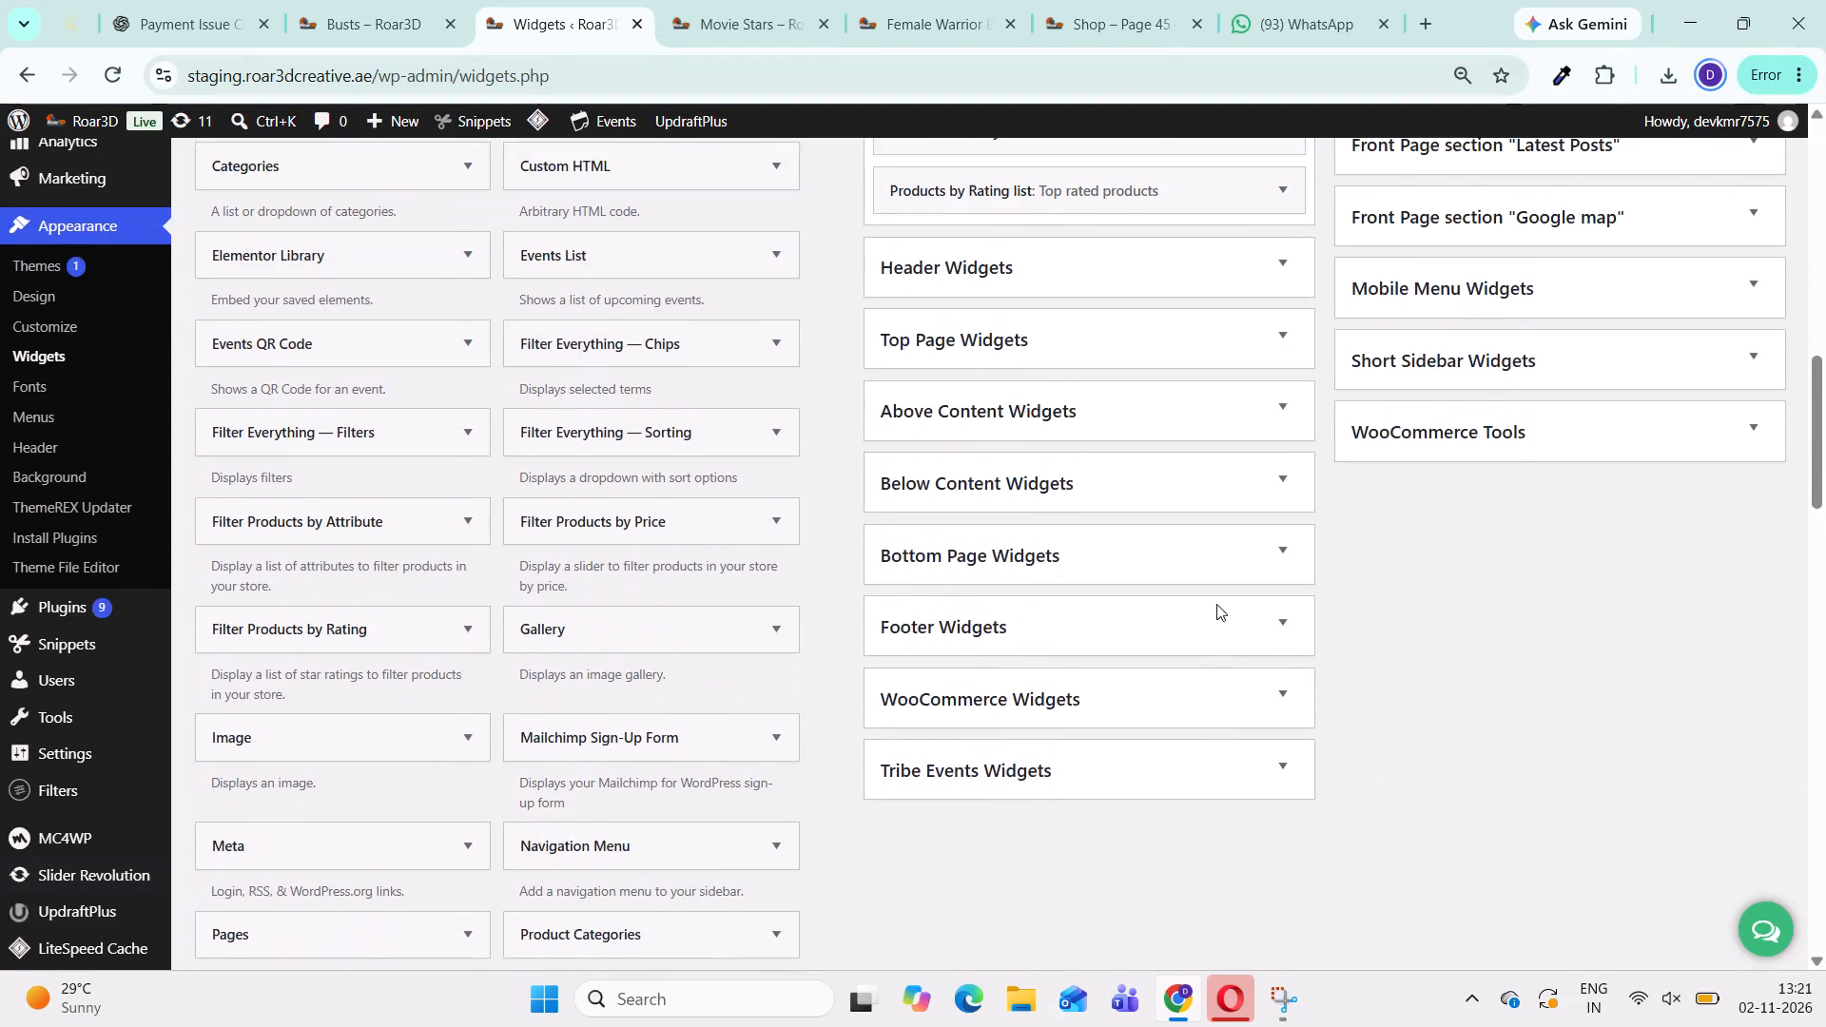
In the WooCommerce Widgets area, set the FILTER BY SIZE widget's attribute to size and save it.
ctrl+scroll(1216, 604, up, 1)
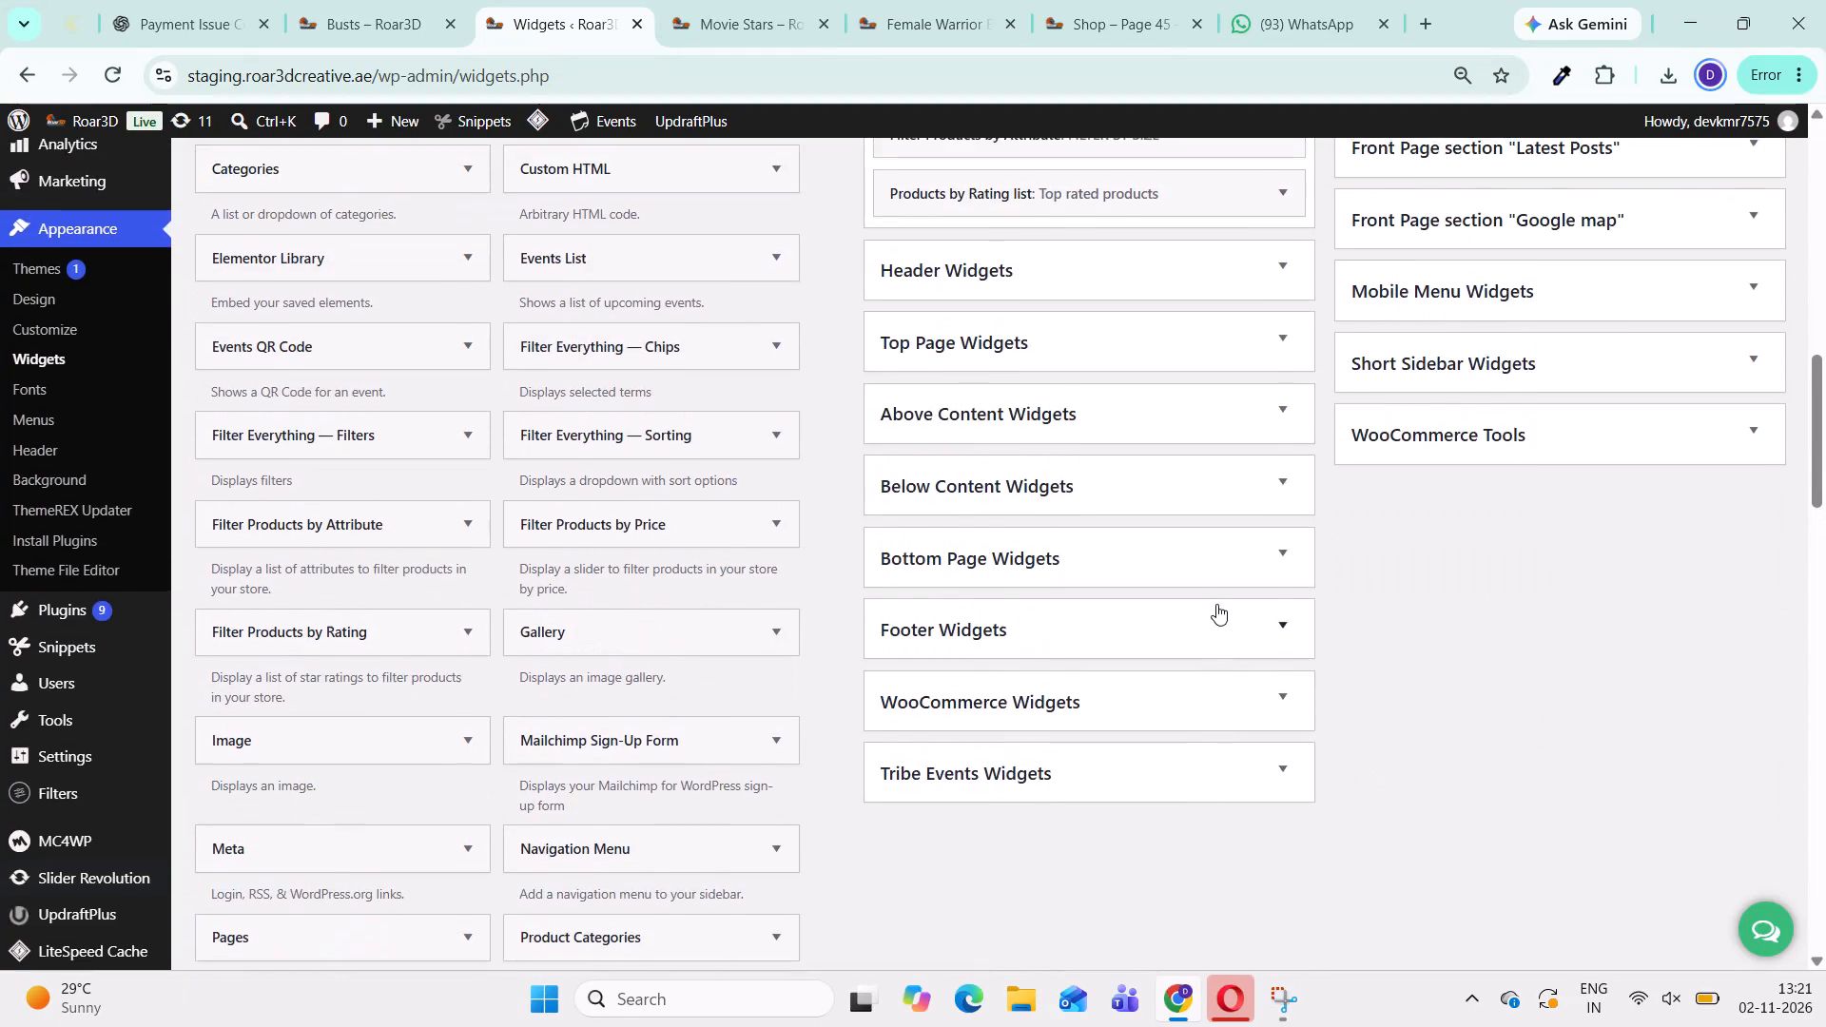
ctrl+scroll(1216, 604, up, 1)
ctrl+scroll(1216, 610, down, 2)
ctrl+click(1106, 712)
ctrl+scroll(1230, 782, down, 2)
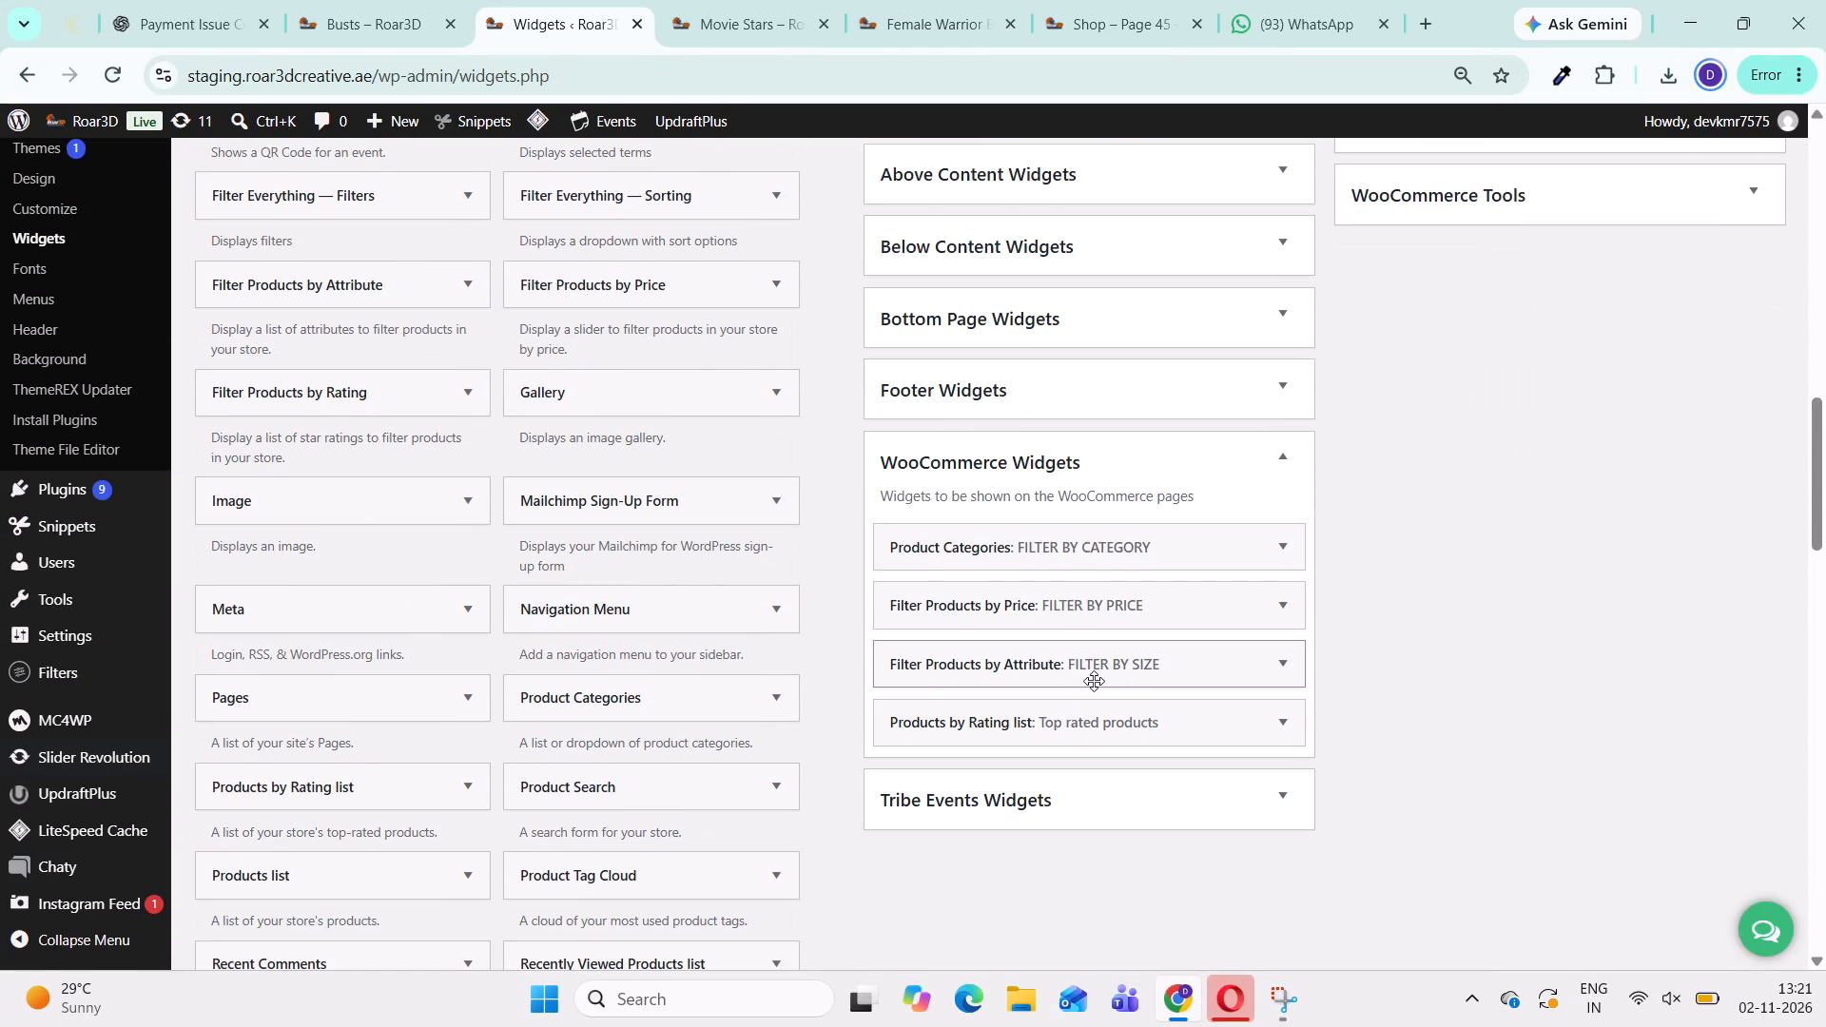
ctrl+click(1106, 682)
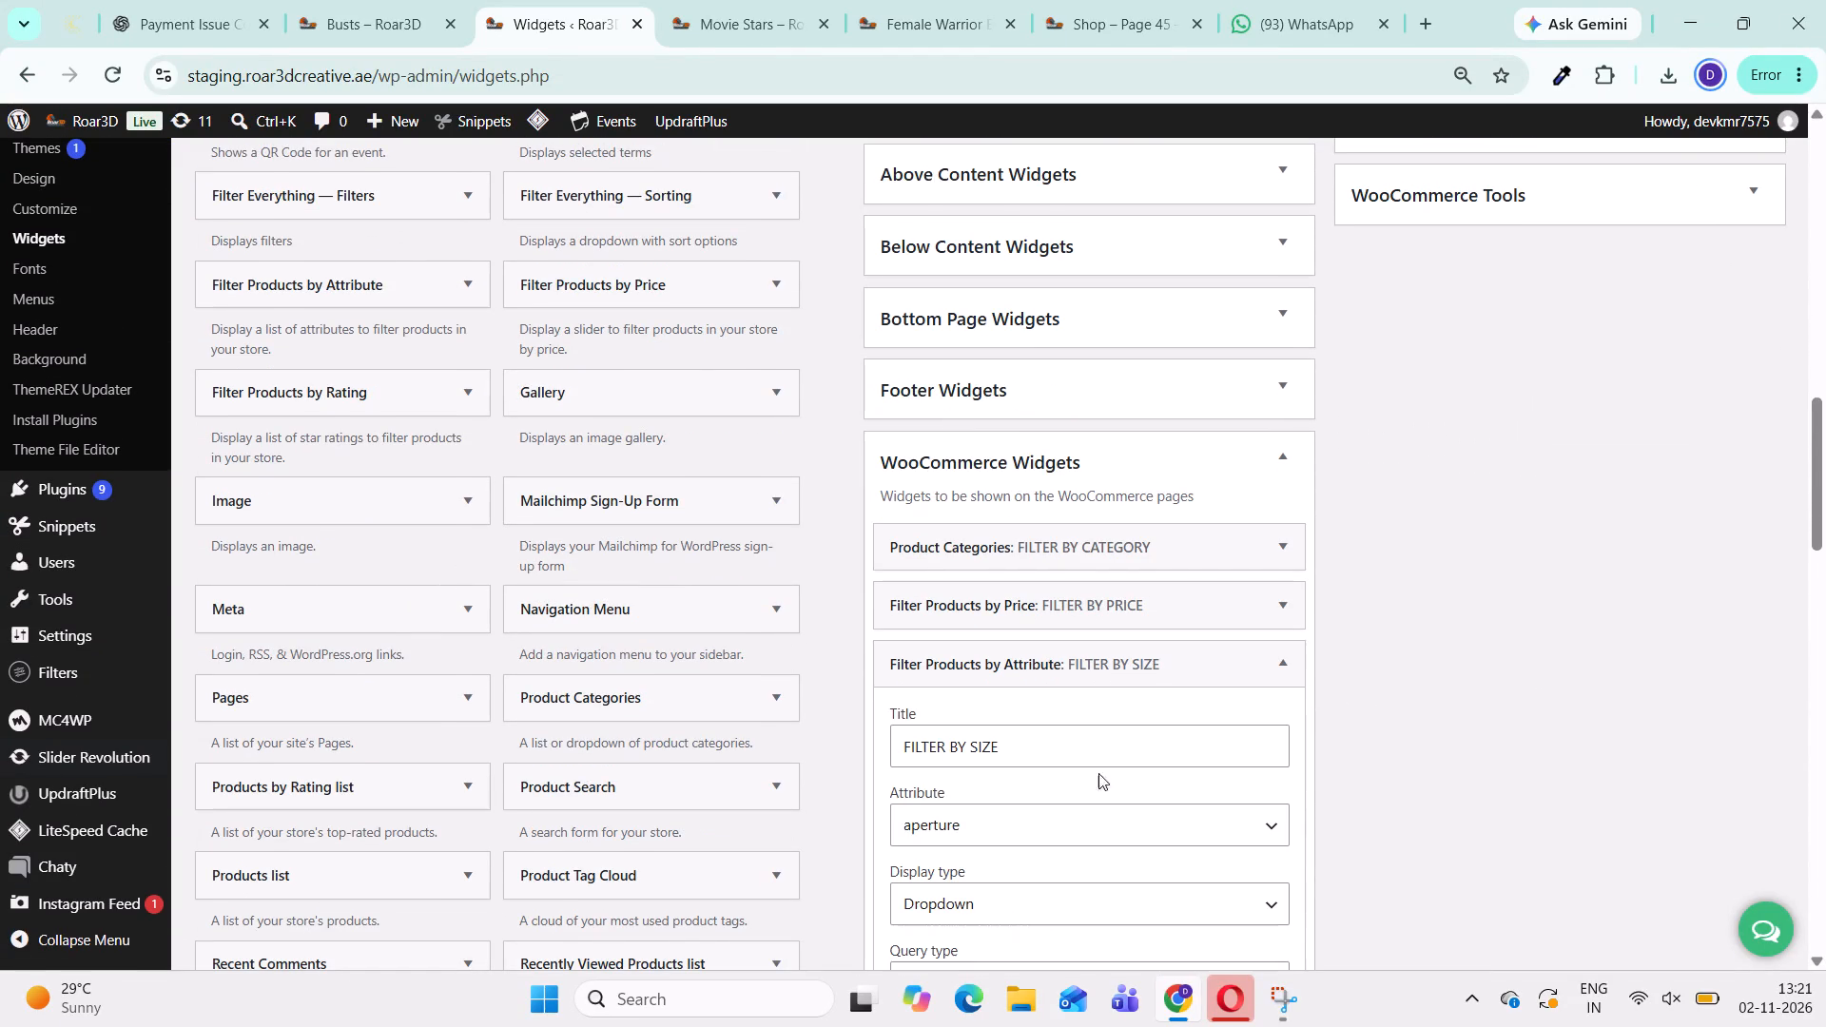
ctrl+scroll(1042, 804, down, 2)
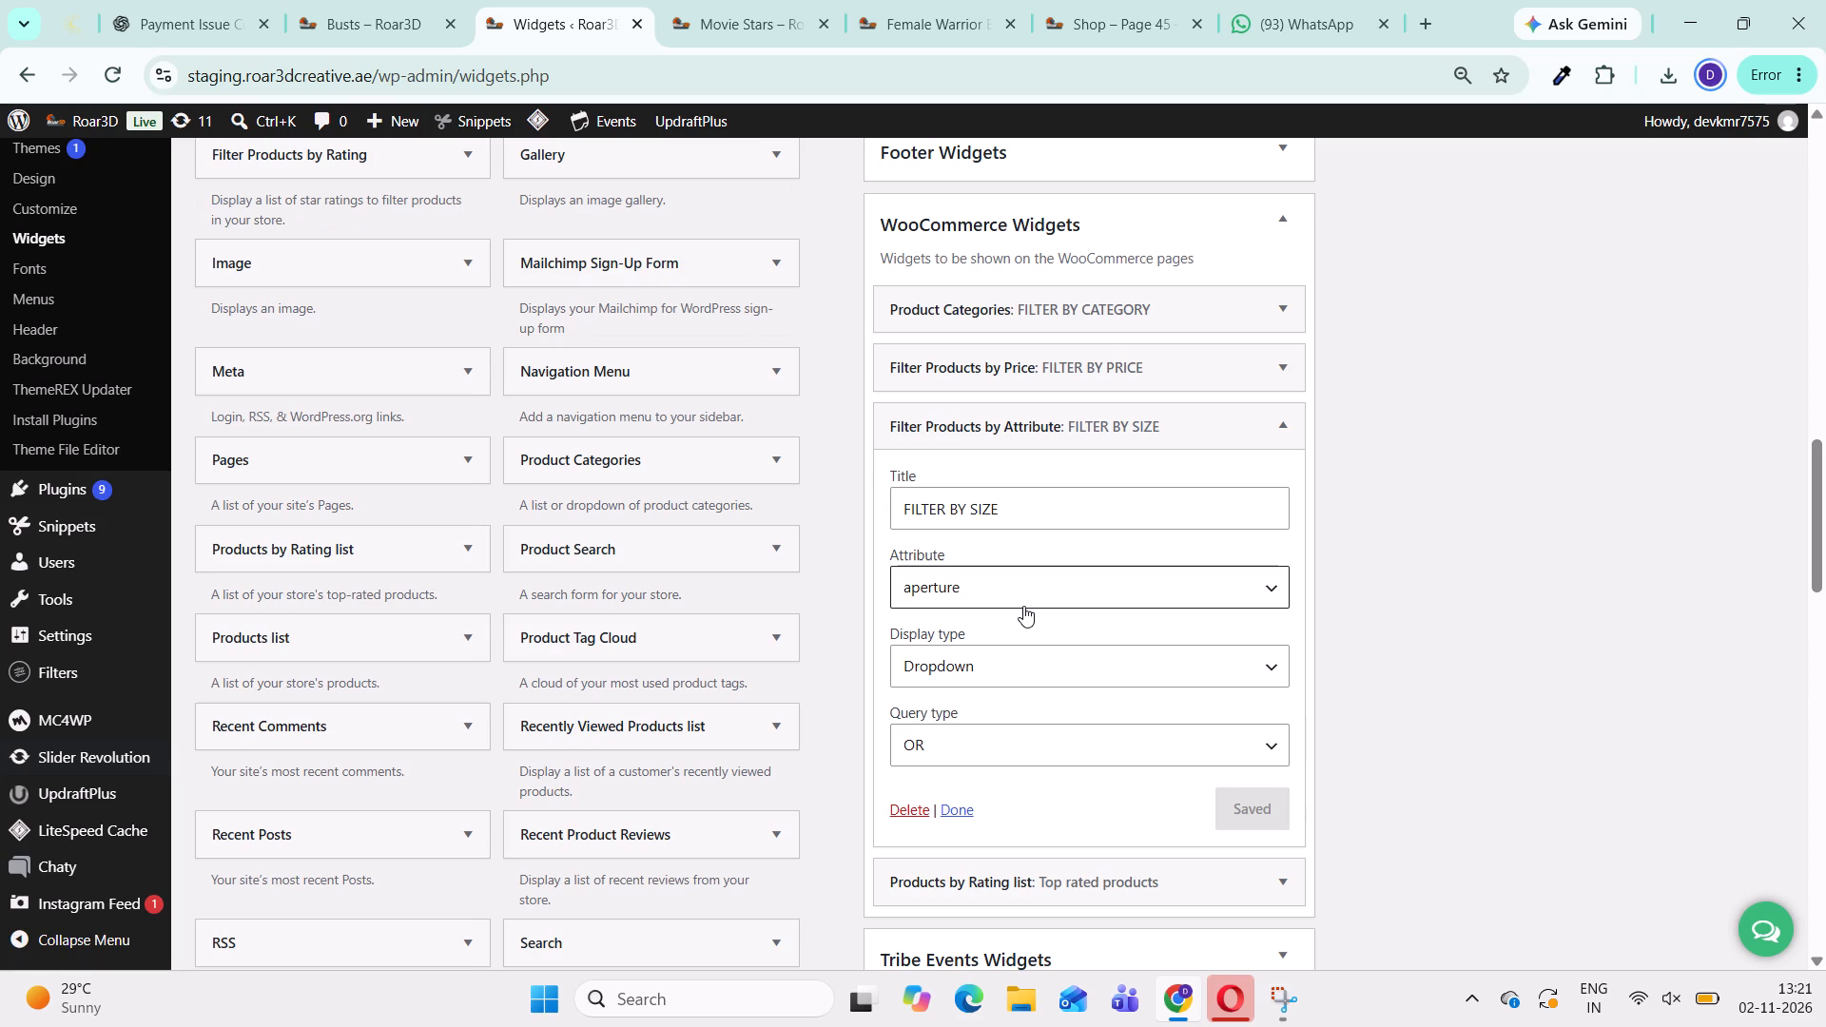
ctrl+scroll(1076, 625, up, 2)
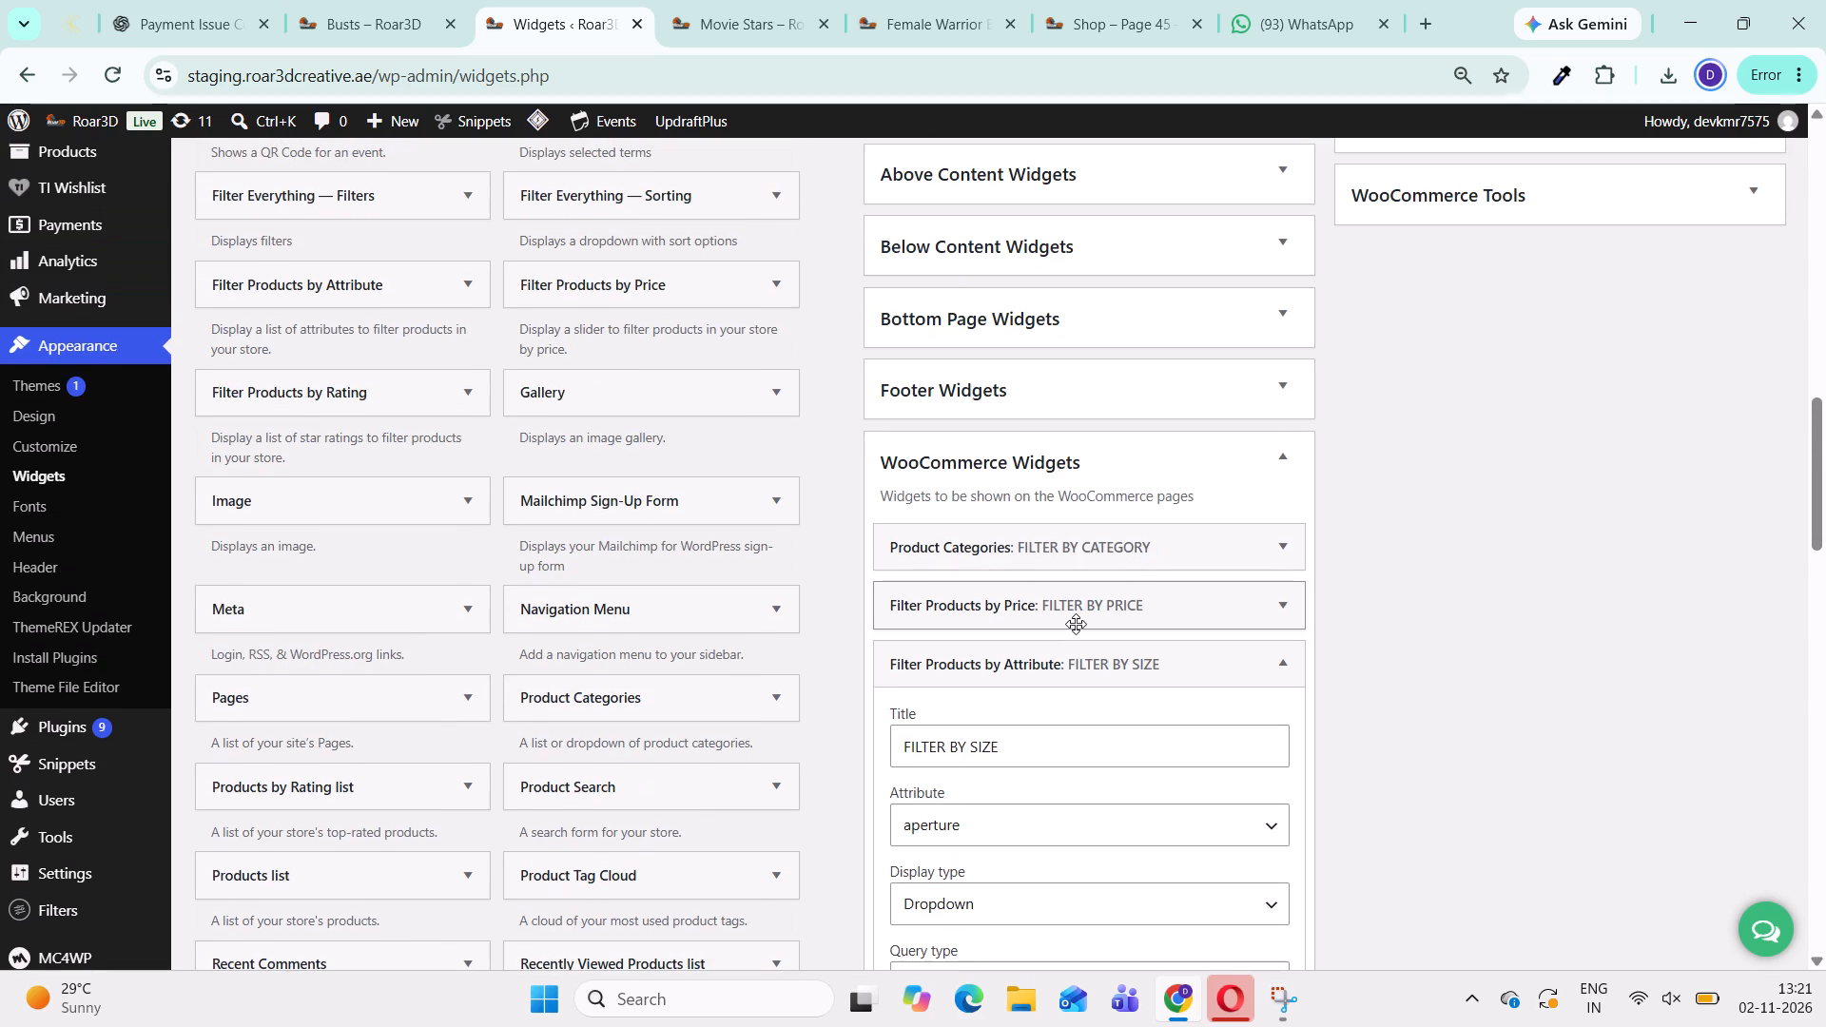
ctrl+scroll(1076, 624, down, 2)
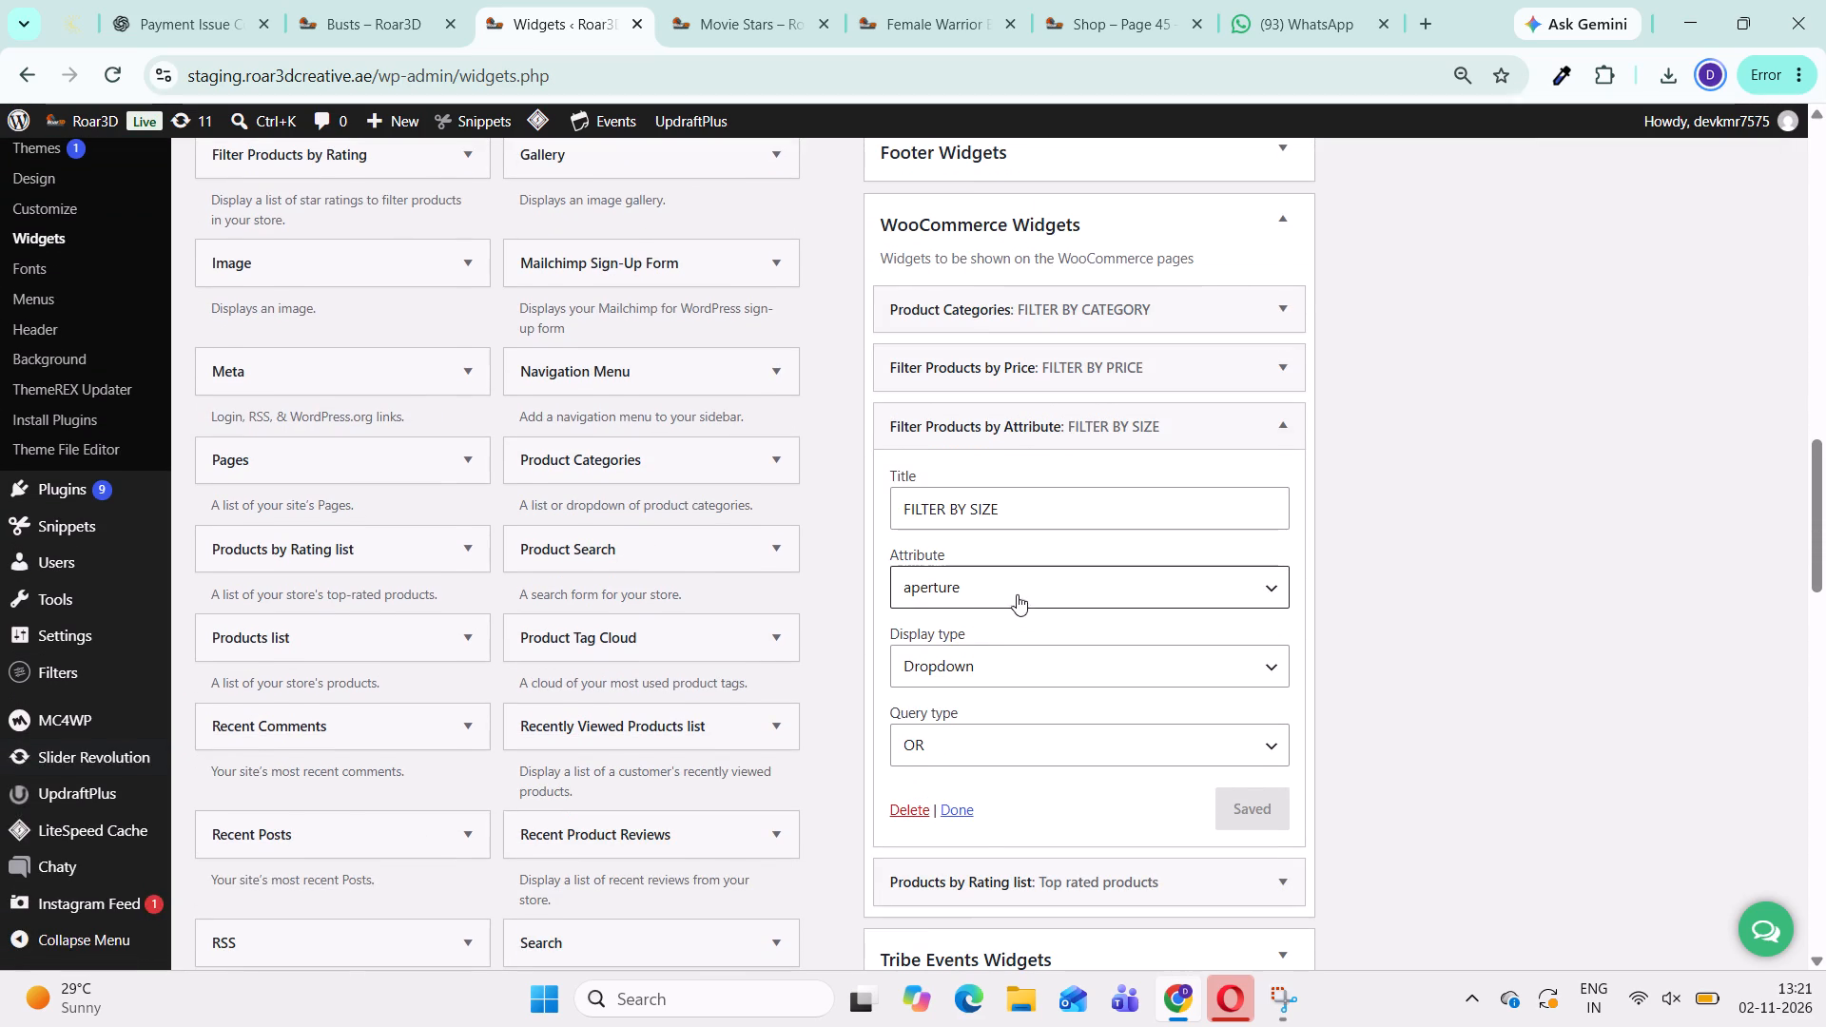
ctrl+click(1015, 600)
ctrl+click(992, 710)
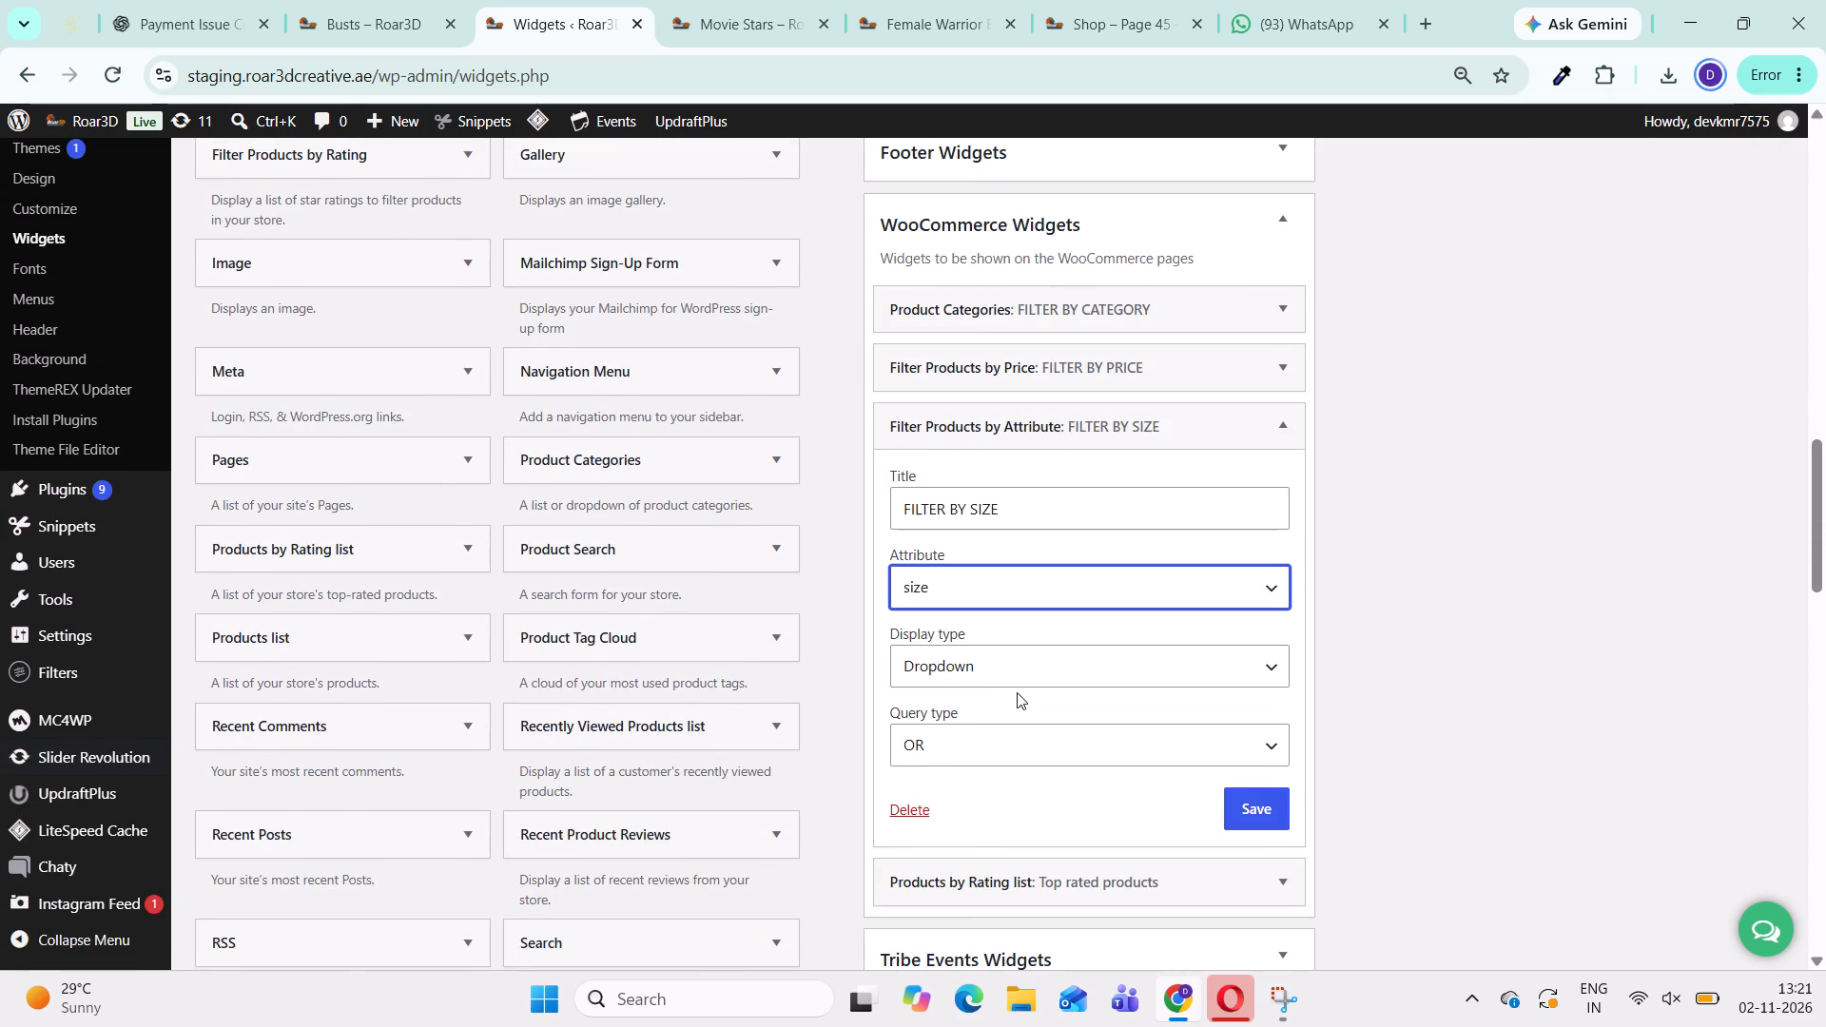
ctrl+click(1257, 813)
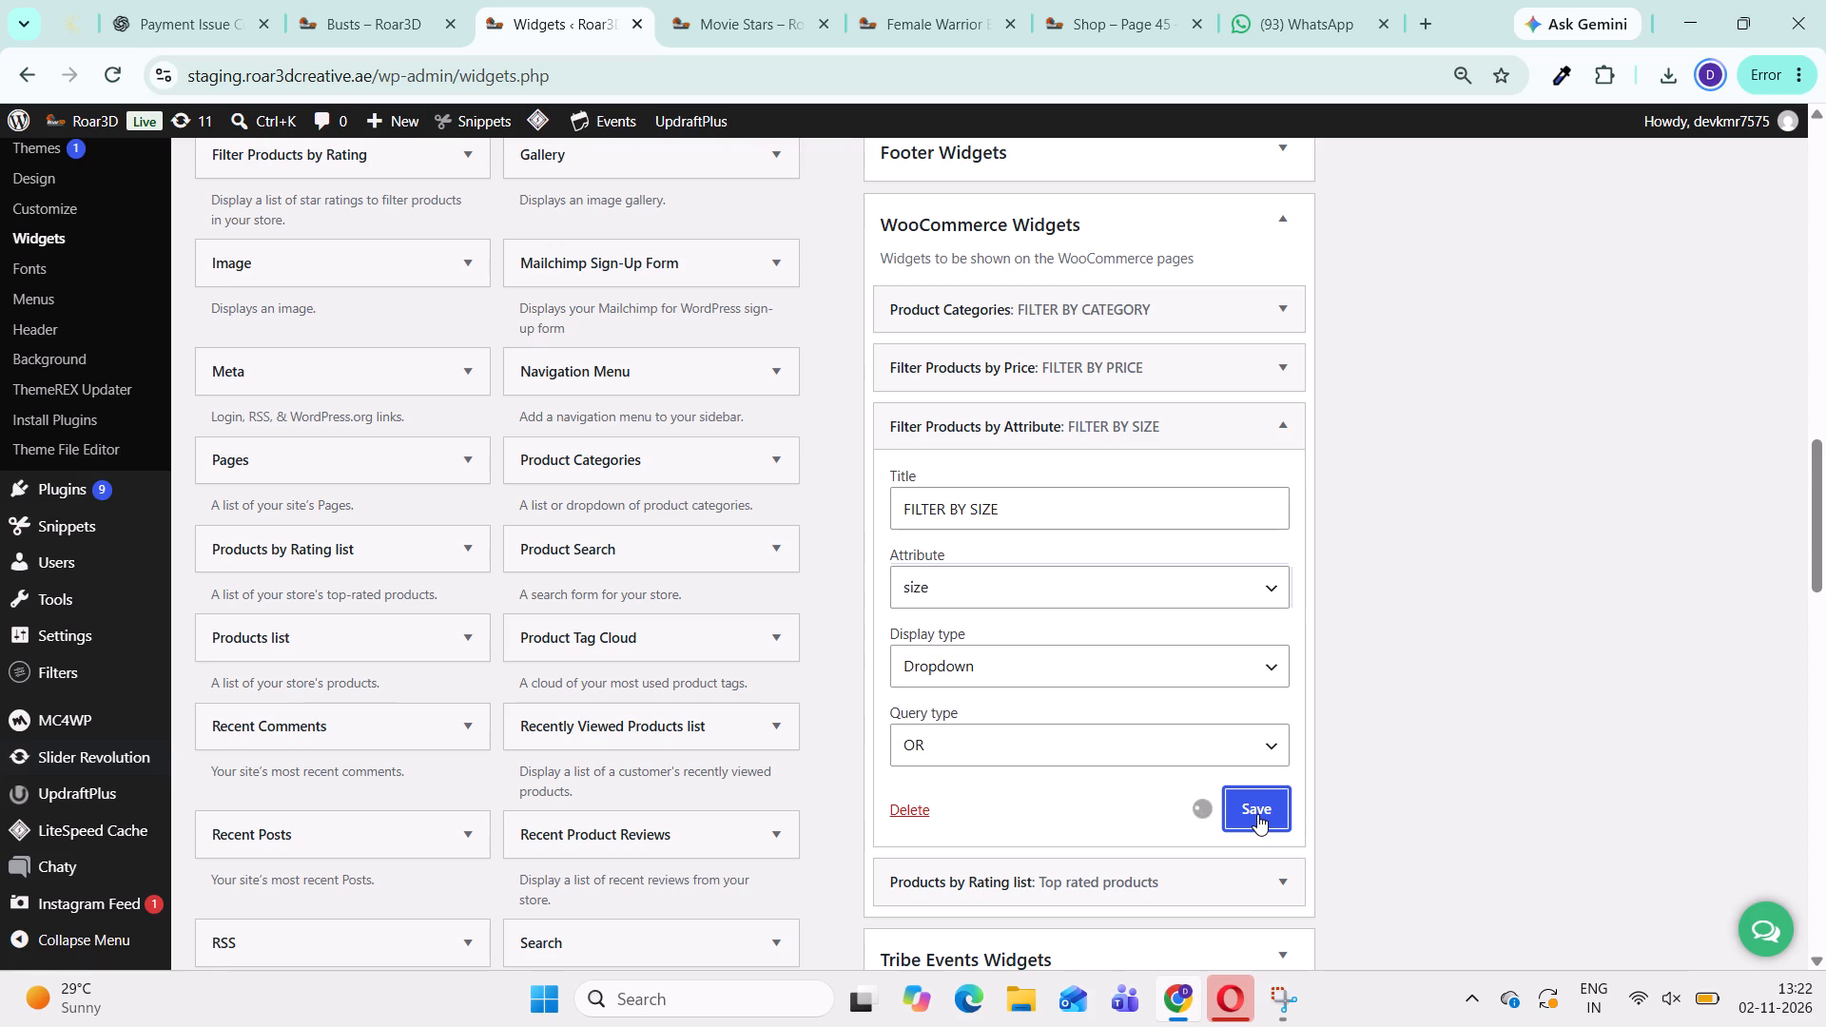
Reload page 45 of the staging shop and examine the sidebar filters for the size filter.
ctrl+click(881, 20)
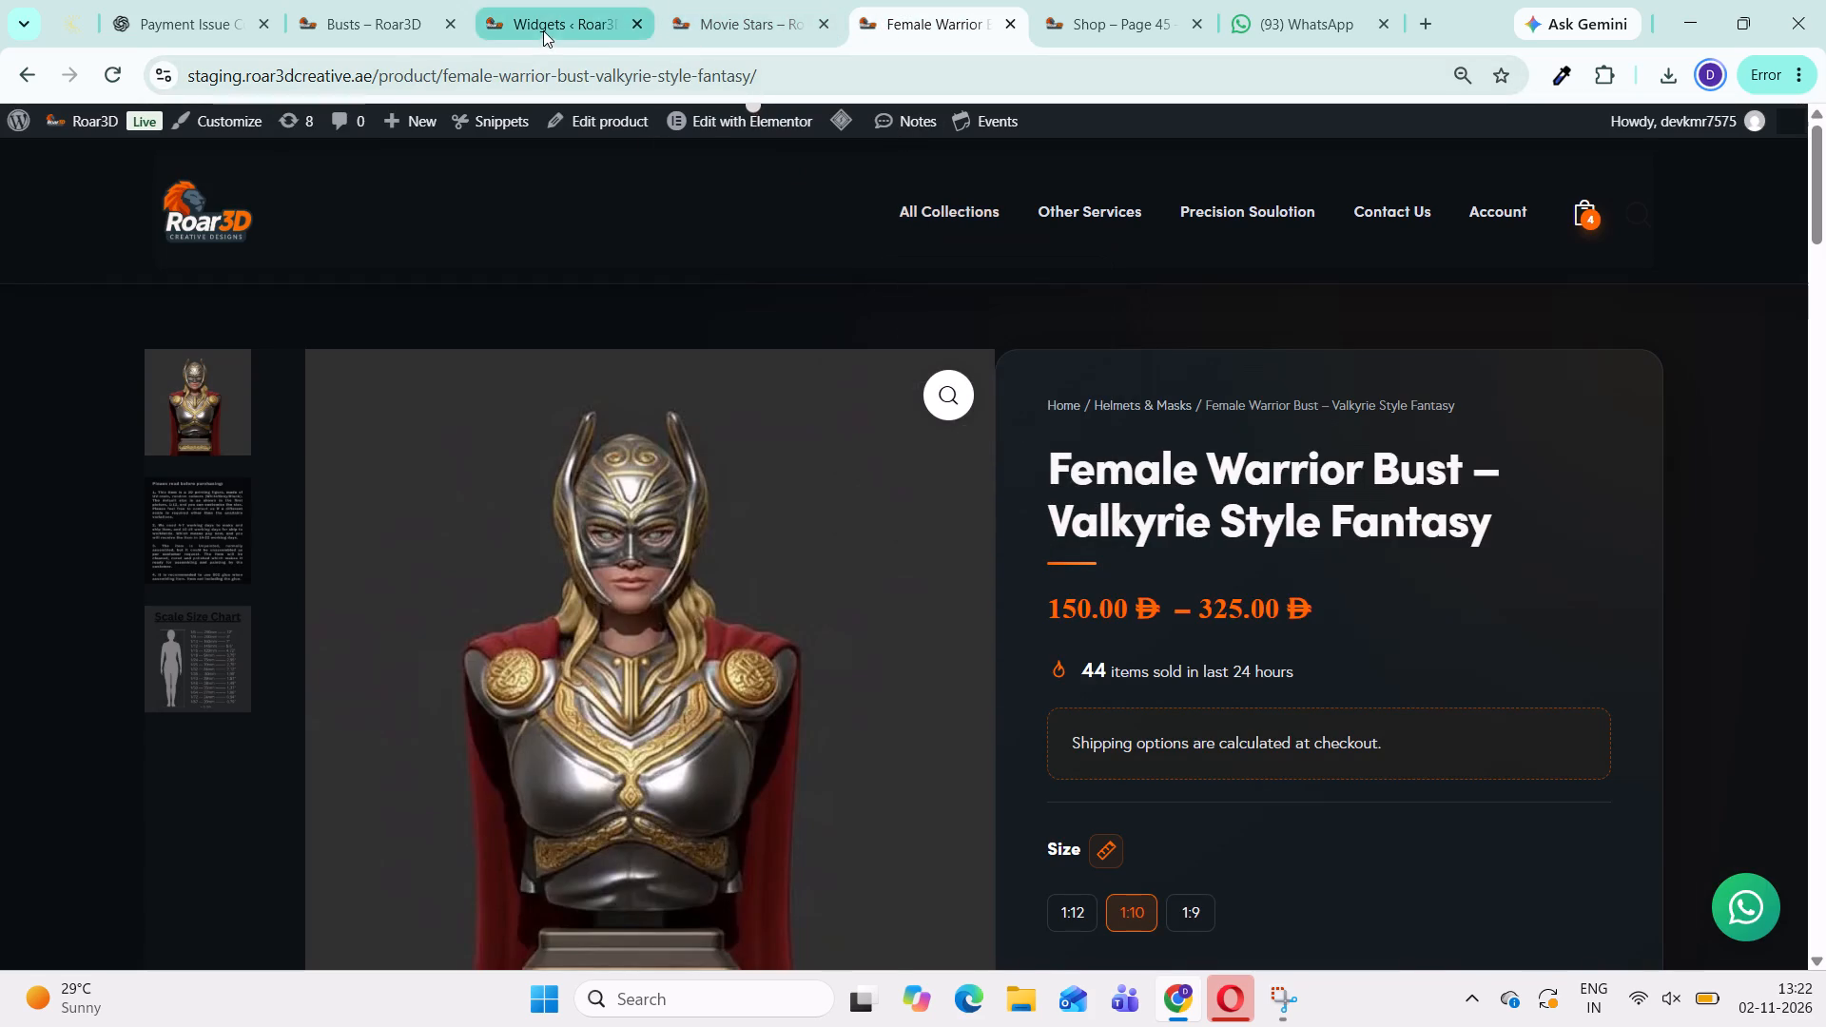
ctrl+click(543, 30)
ctrl+click(747, 27)
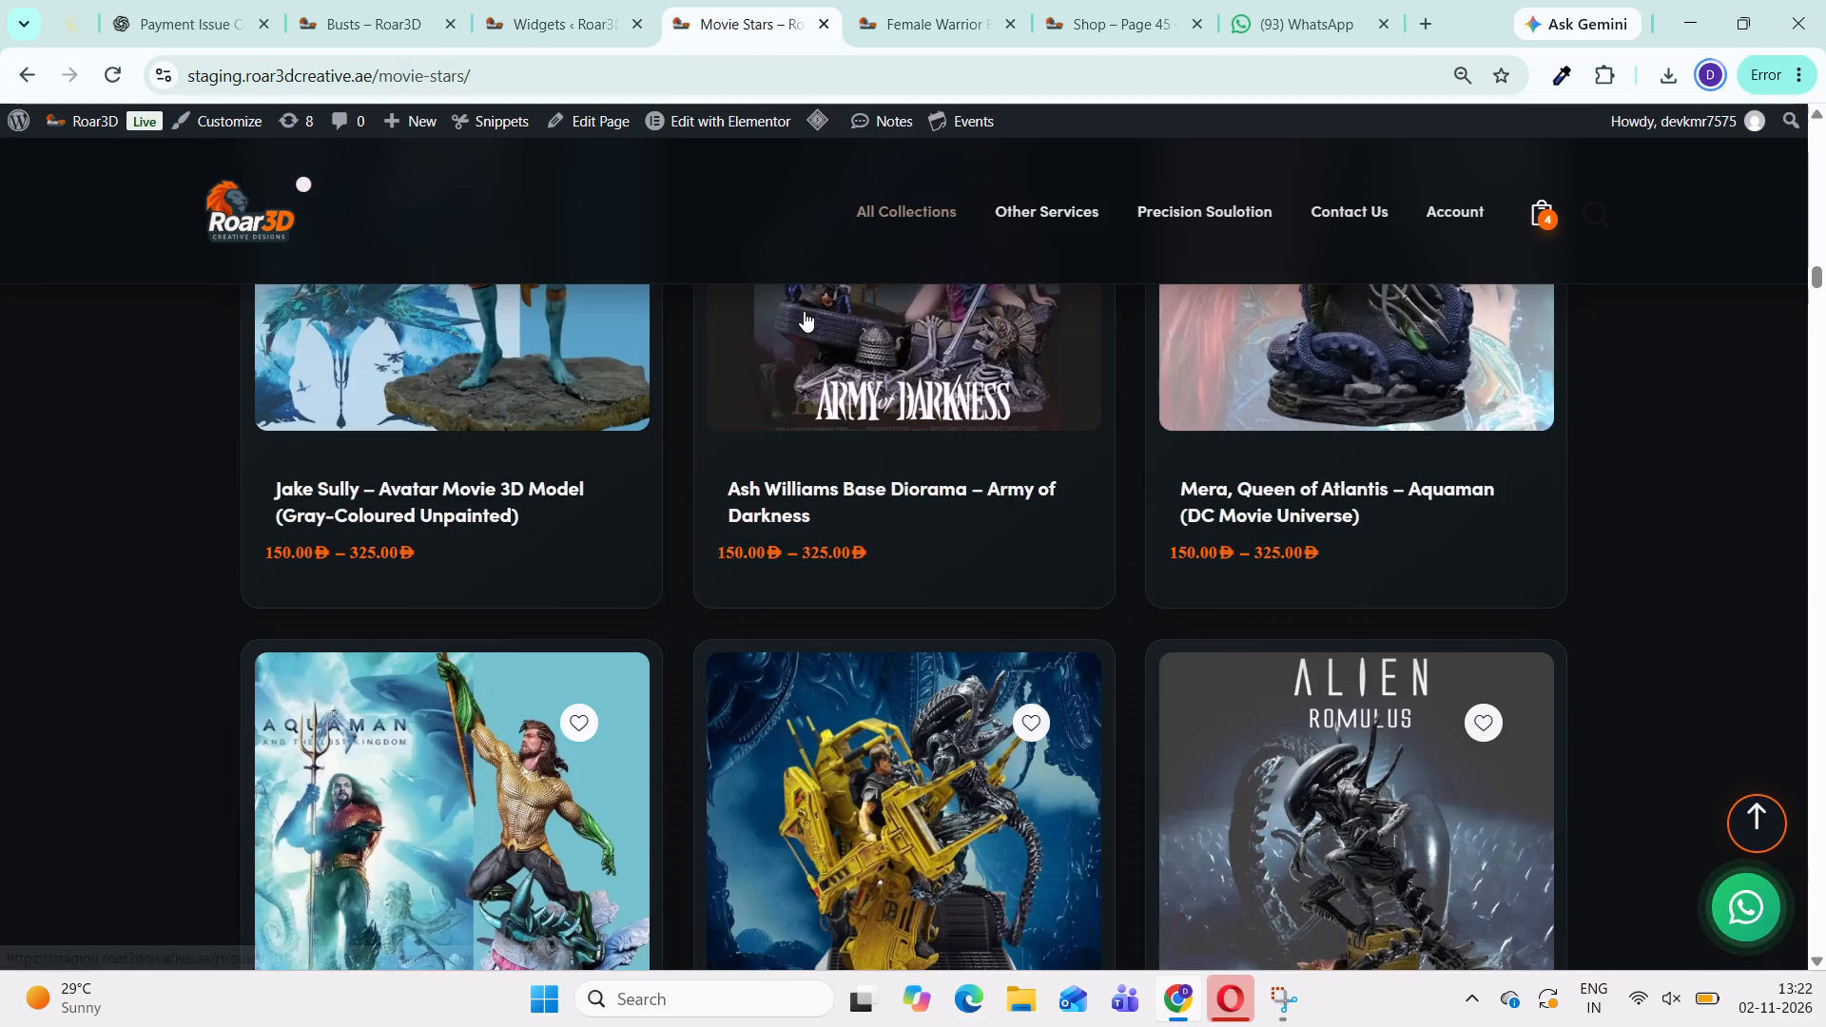
ctrl+click(1139, 38)
ctrl+scroll(994, 408, up, 1)
ctrl+scroll(991, 412, down, 5)
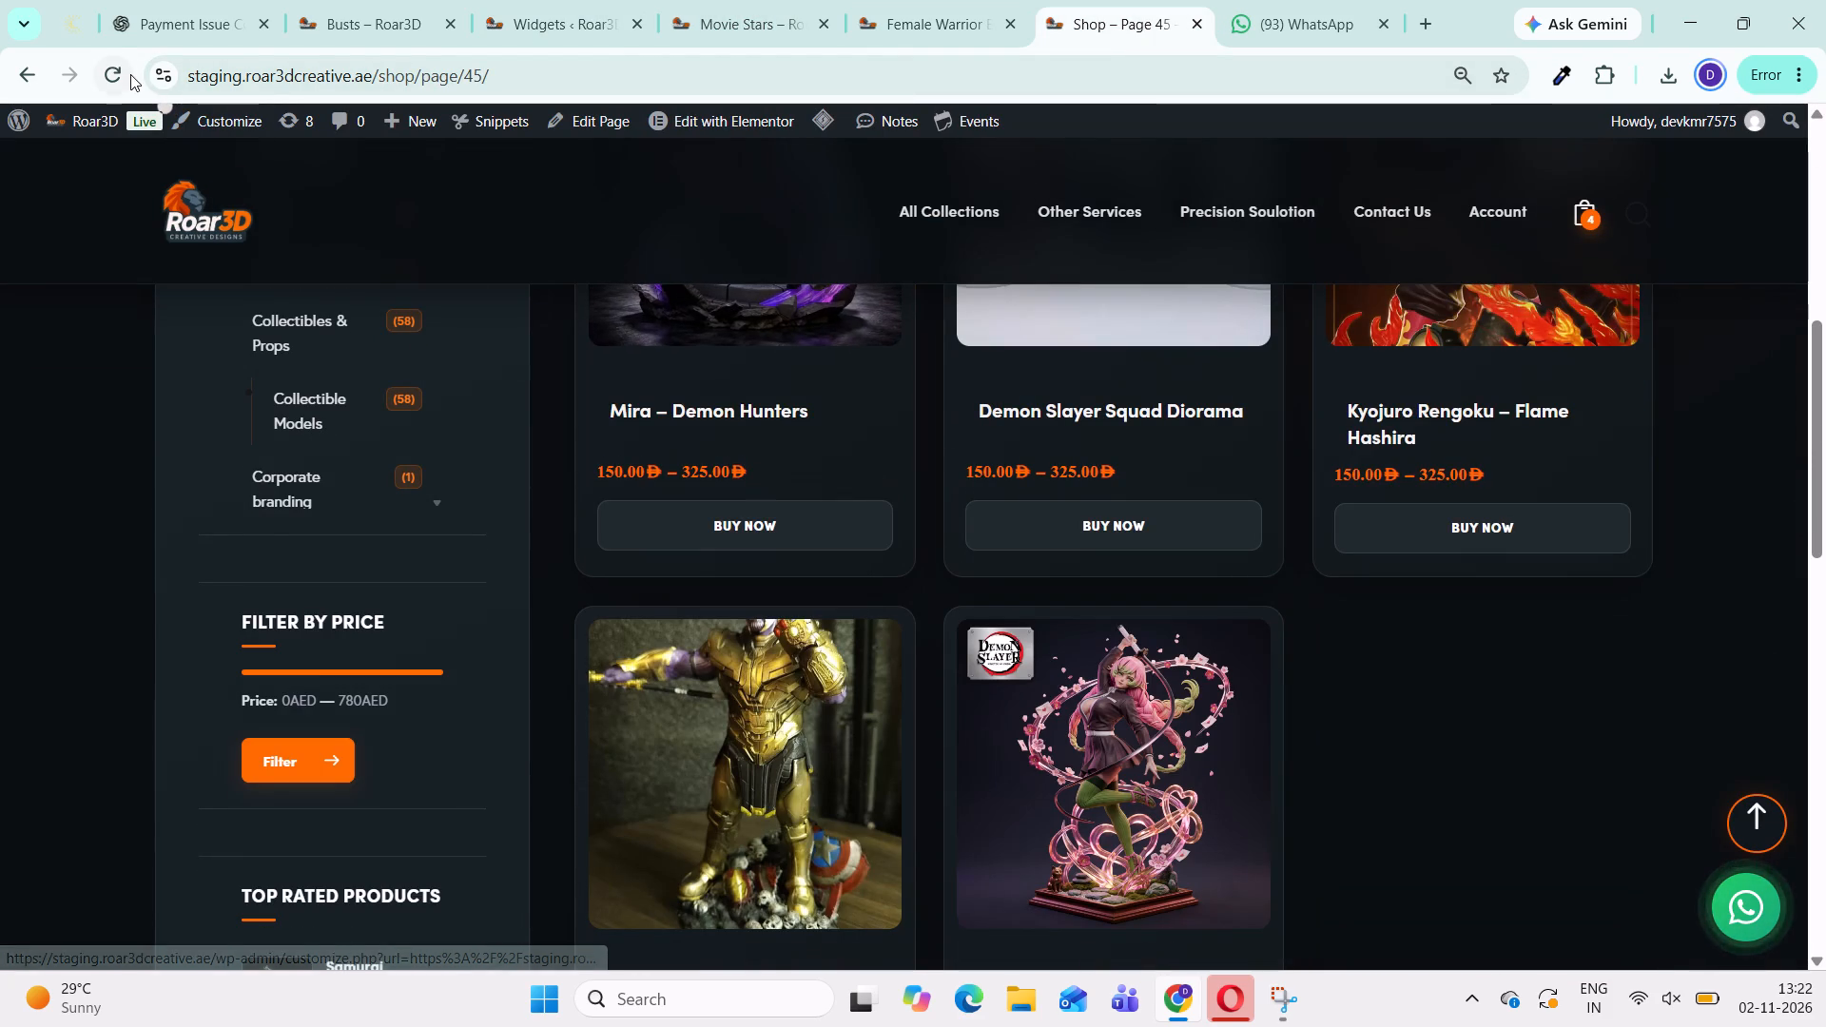
ctrl+click(107, 76)
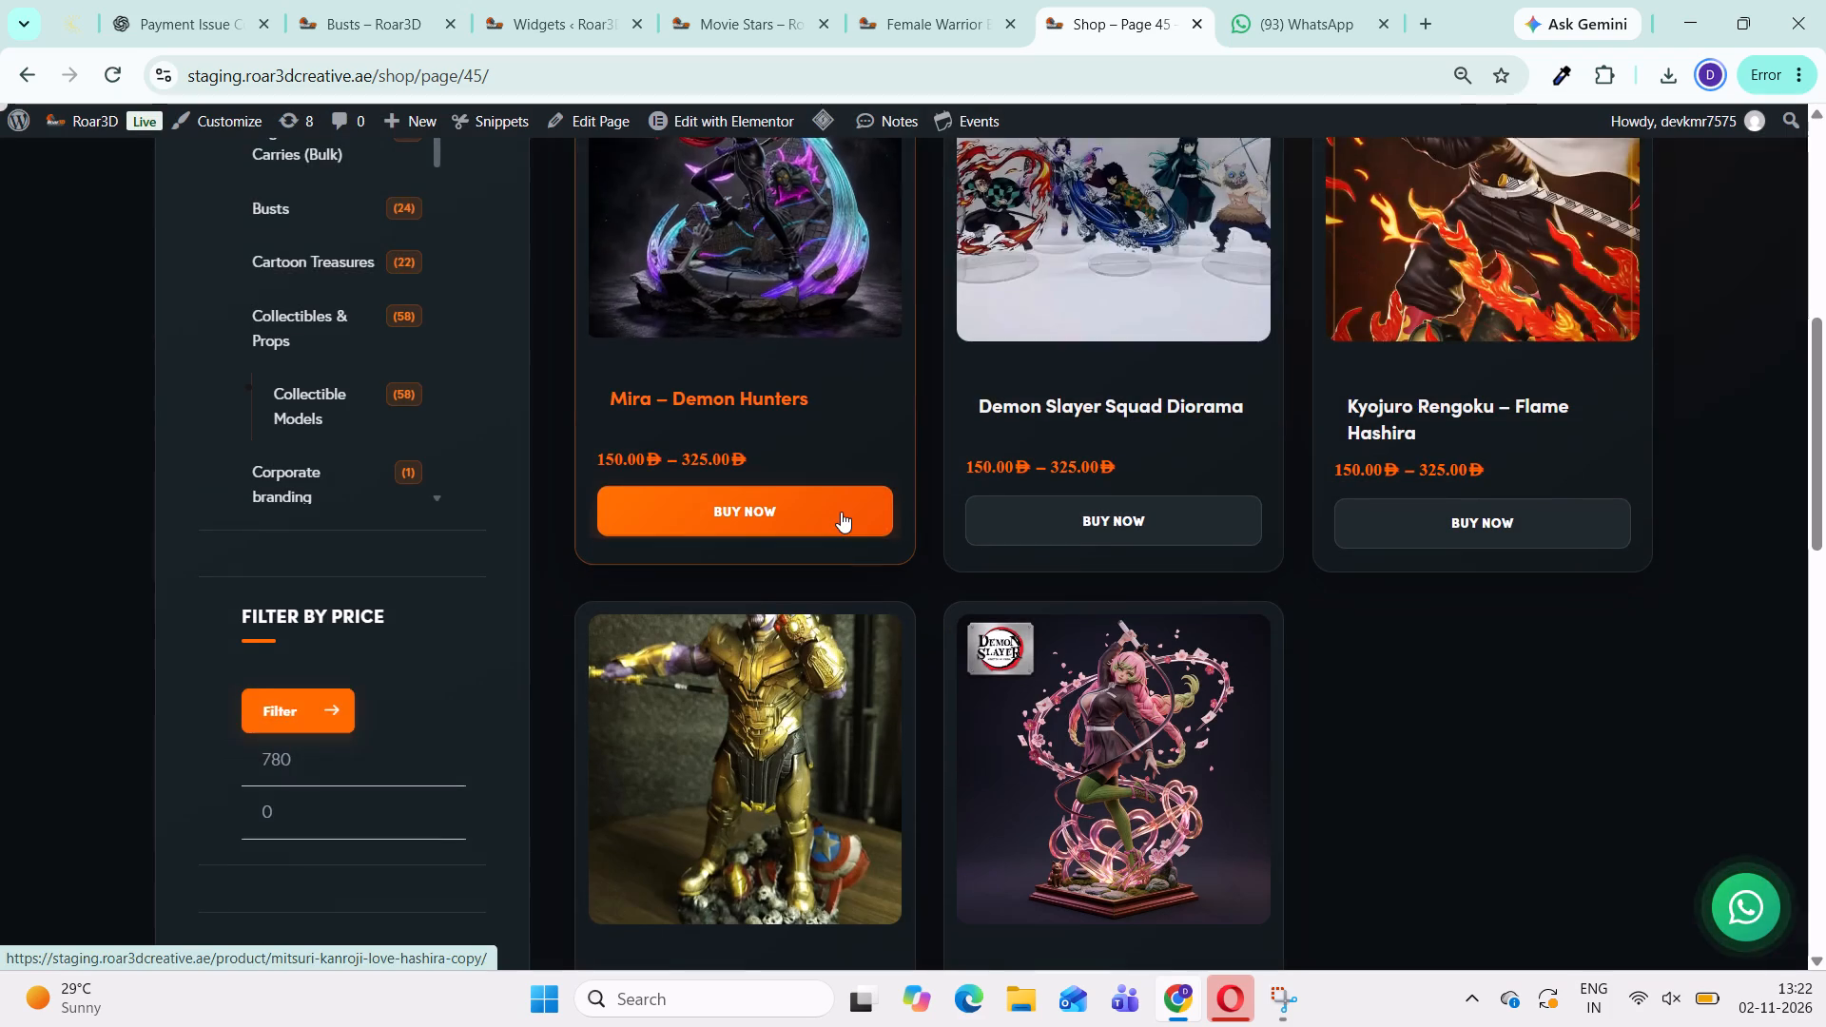
ctrl+scroll(510, 590, down, 1)
ctrl+scroll(510, 588, up, 2)
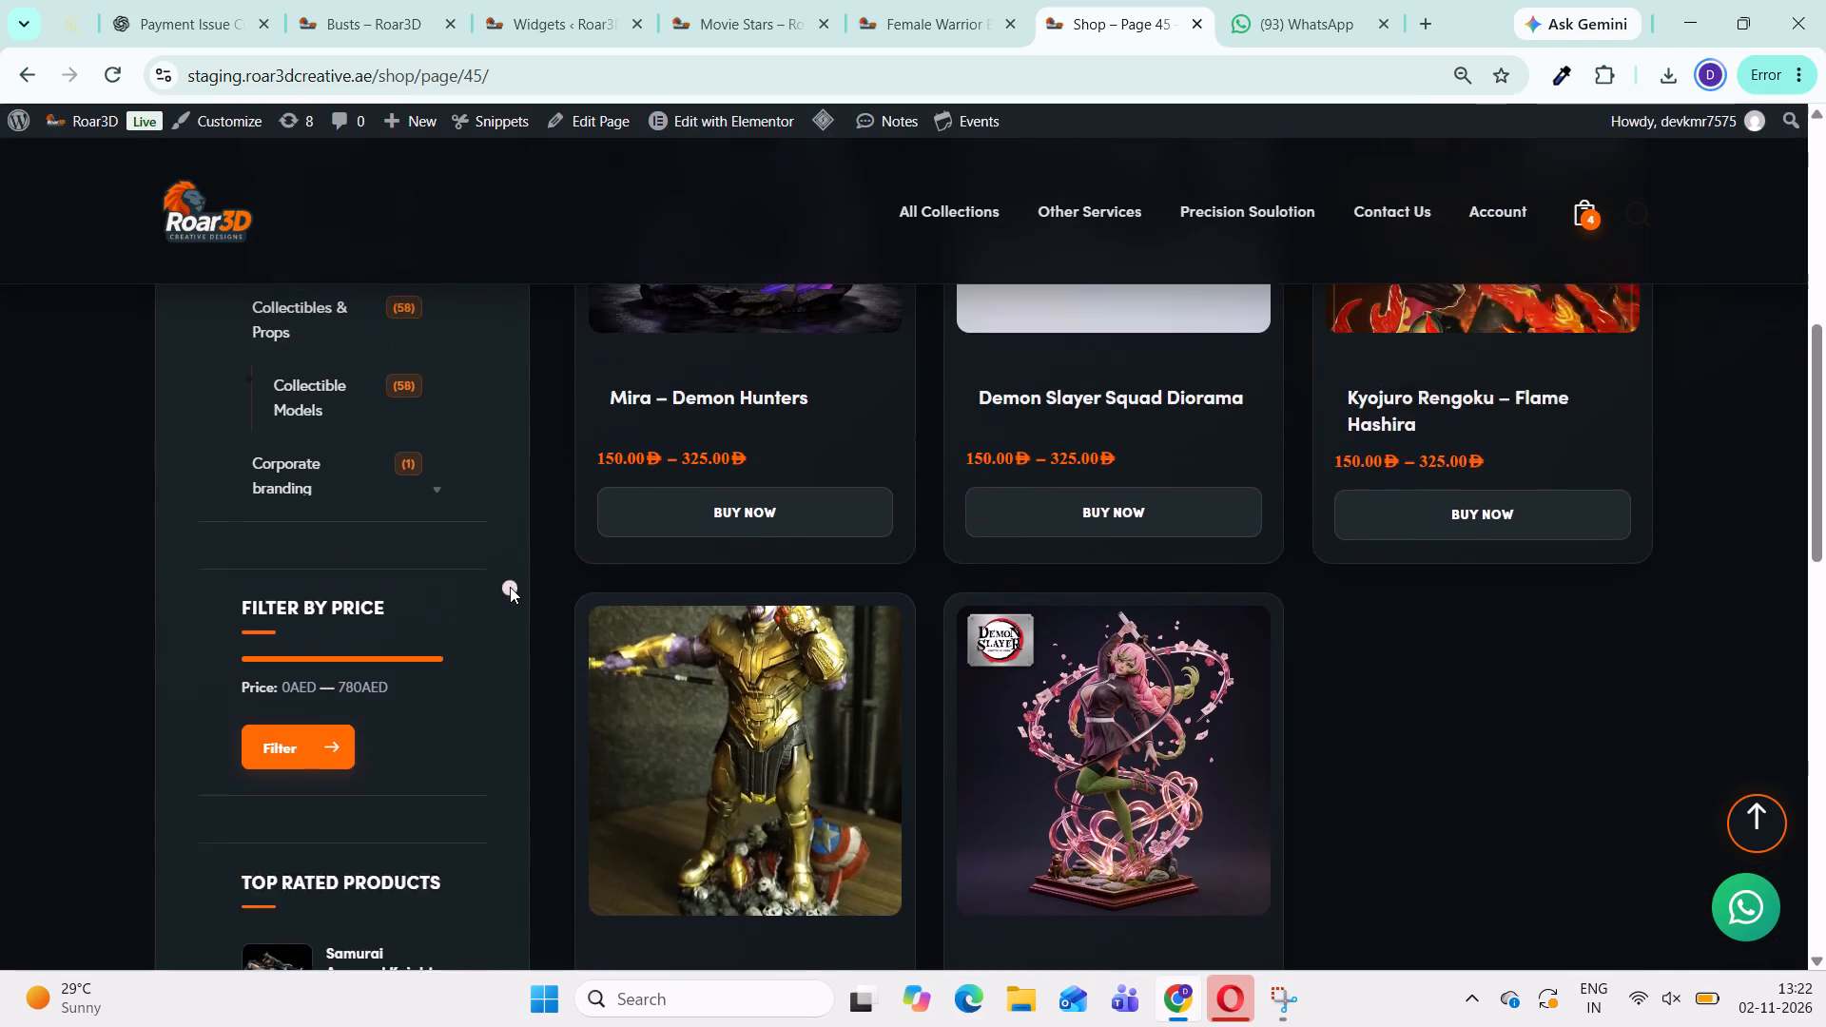
ctrl+scroll(515, 575, up, 4)
ctrl+scroll(524, 538, down, 4)
ctrl+scroll(524, 538, up, 2)
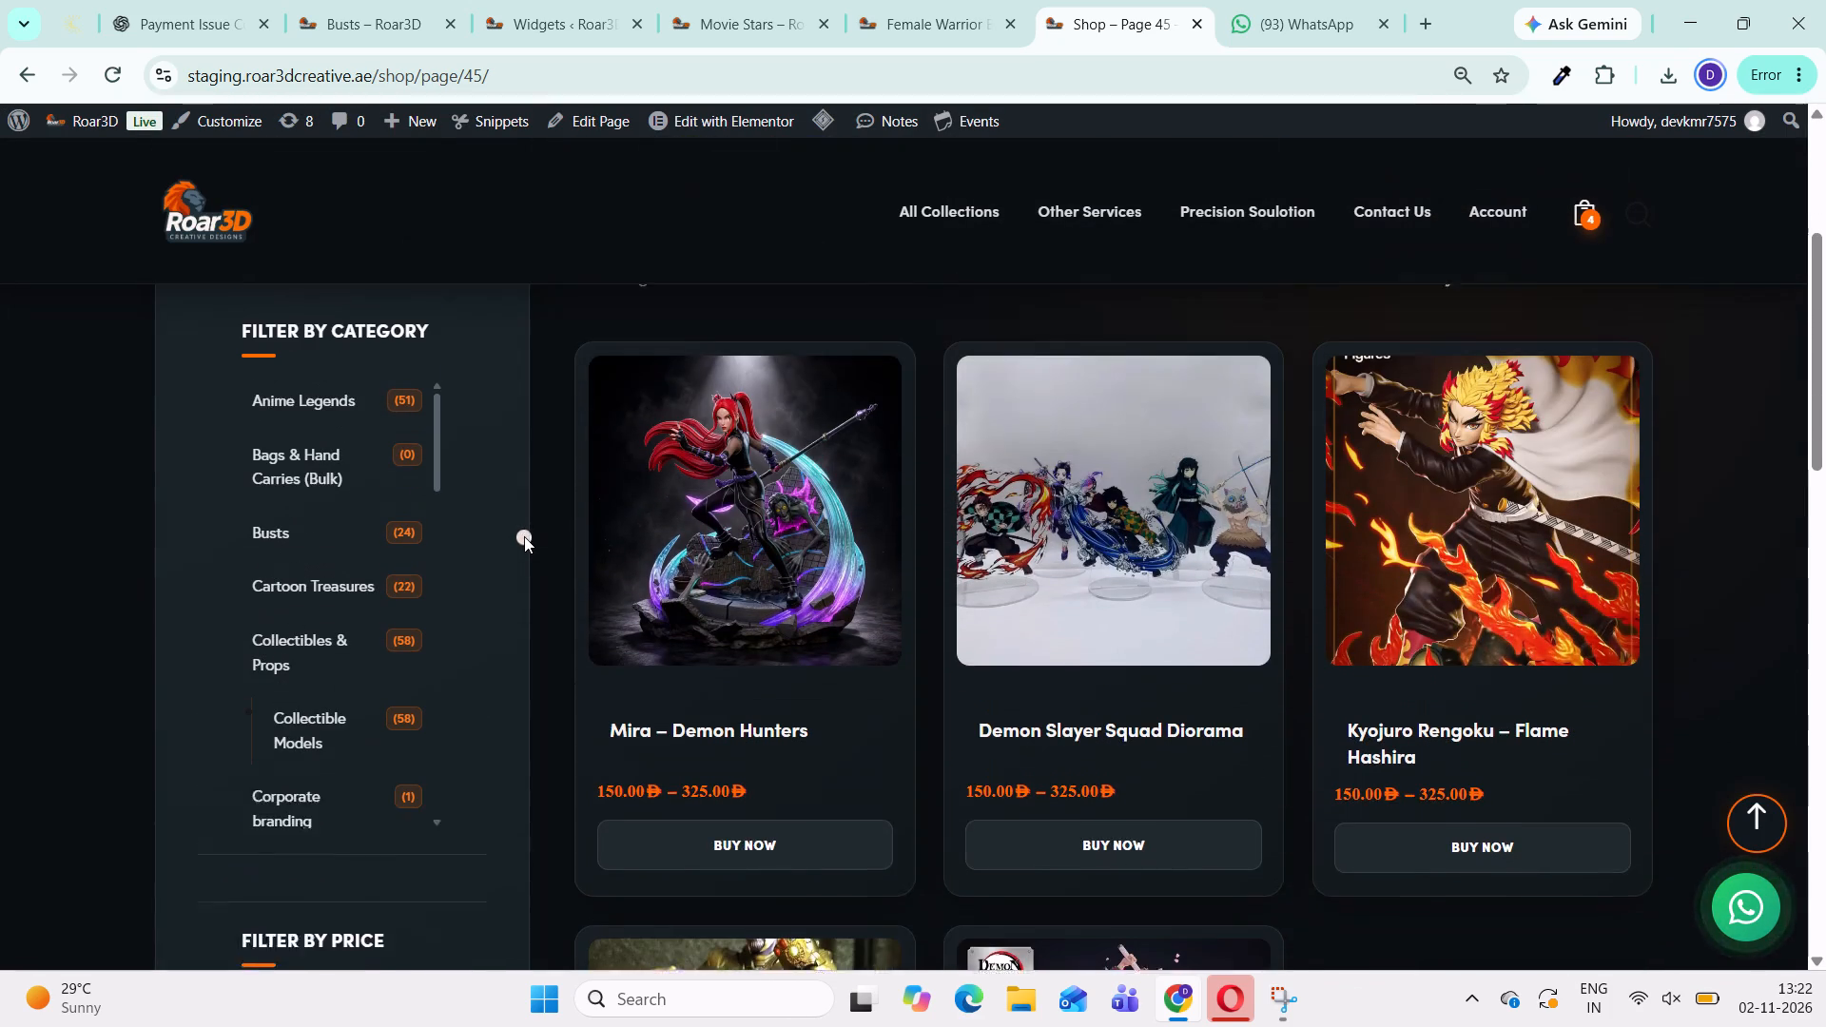
ctrl+drag(201, 373, 459, 350)
ctrl+scroll(455, 526, down, 3)
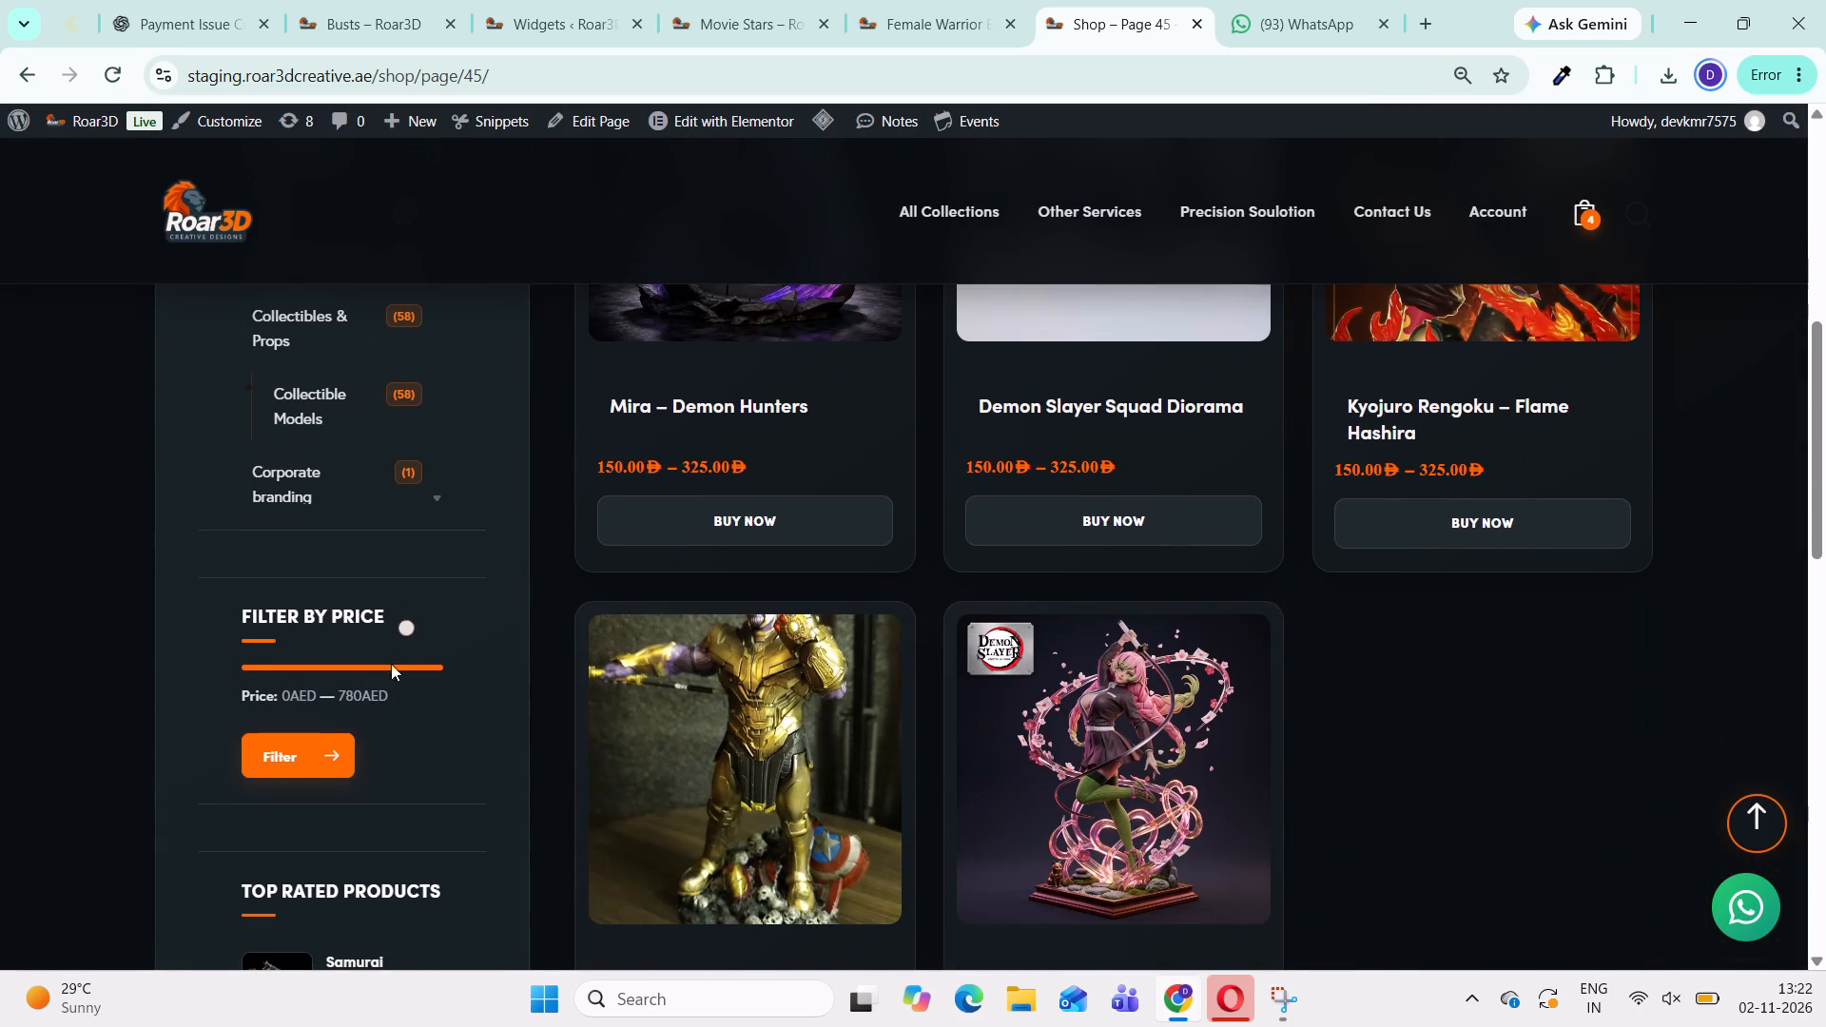
ctrl+drag(226, 612, 476, 611)
ctrl+scroll(499, 695, down, 3)
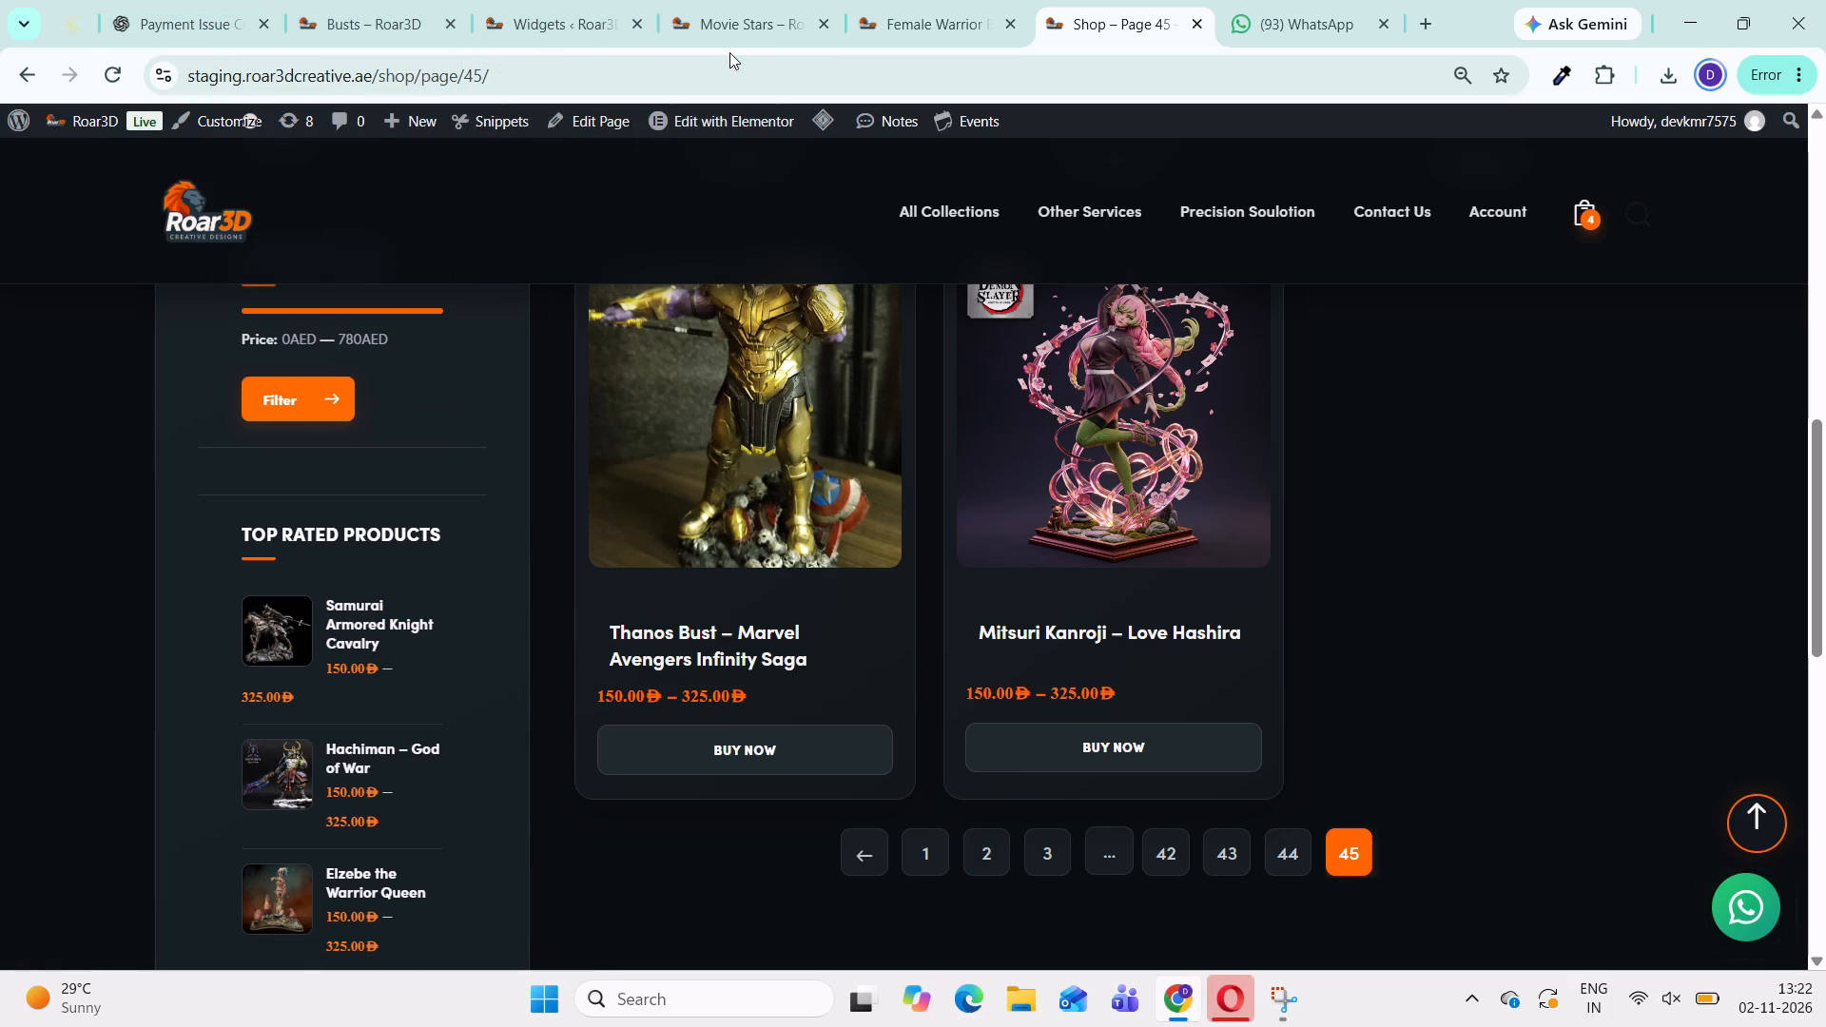
Set the FILTER BY SIZE widget's attribute to scale-gray-unpainted, save it and collapse the widget.
ctrl+click(559, 32)
ctrl+scroll(1074, 652, down, 1)
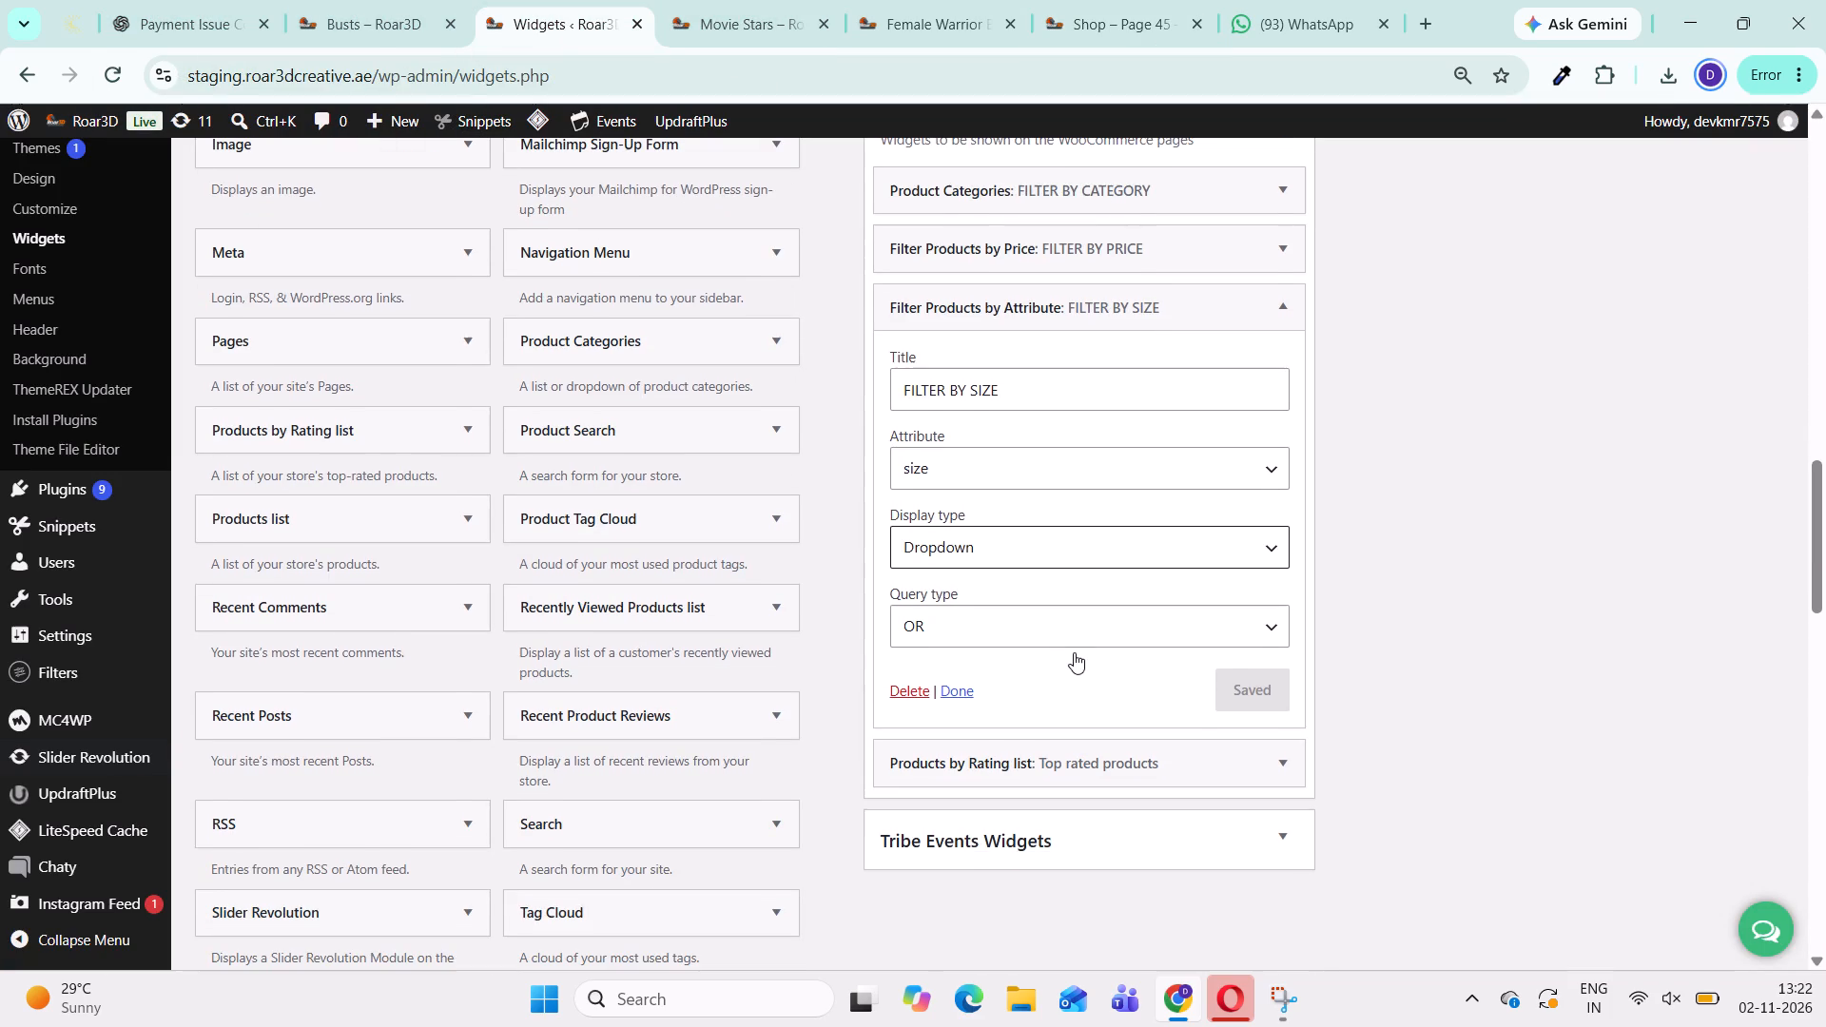
ctrl+click(962, 473)
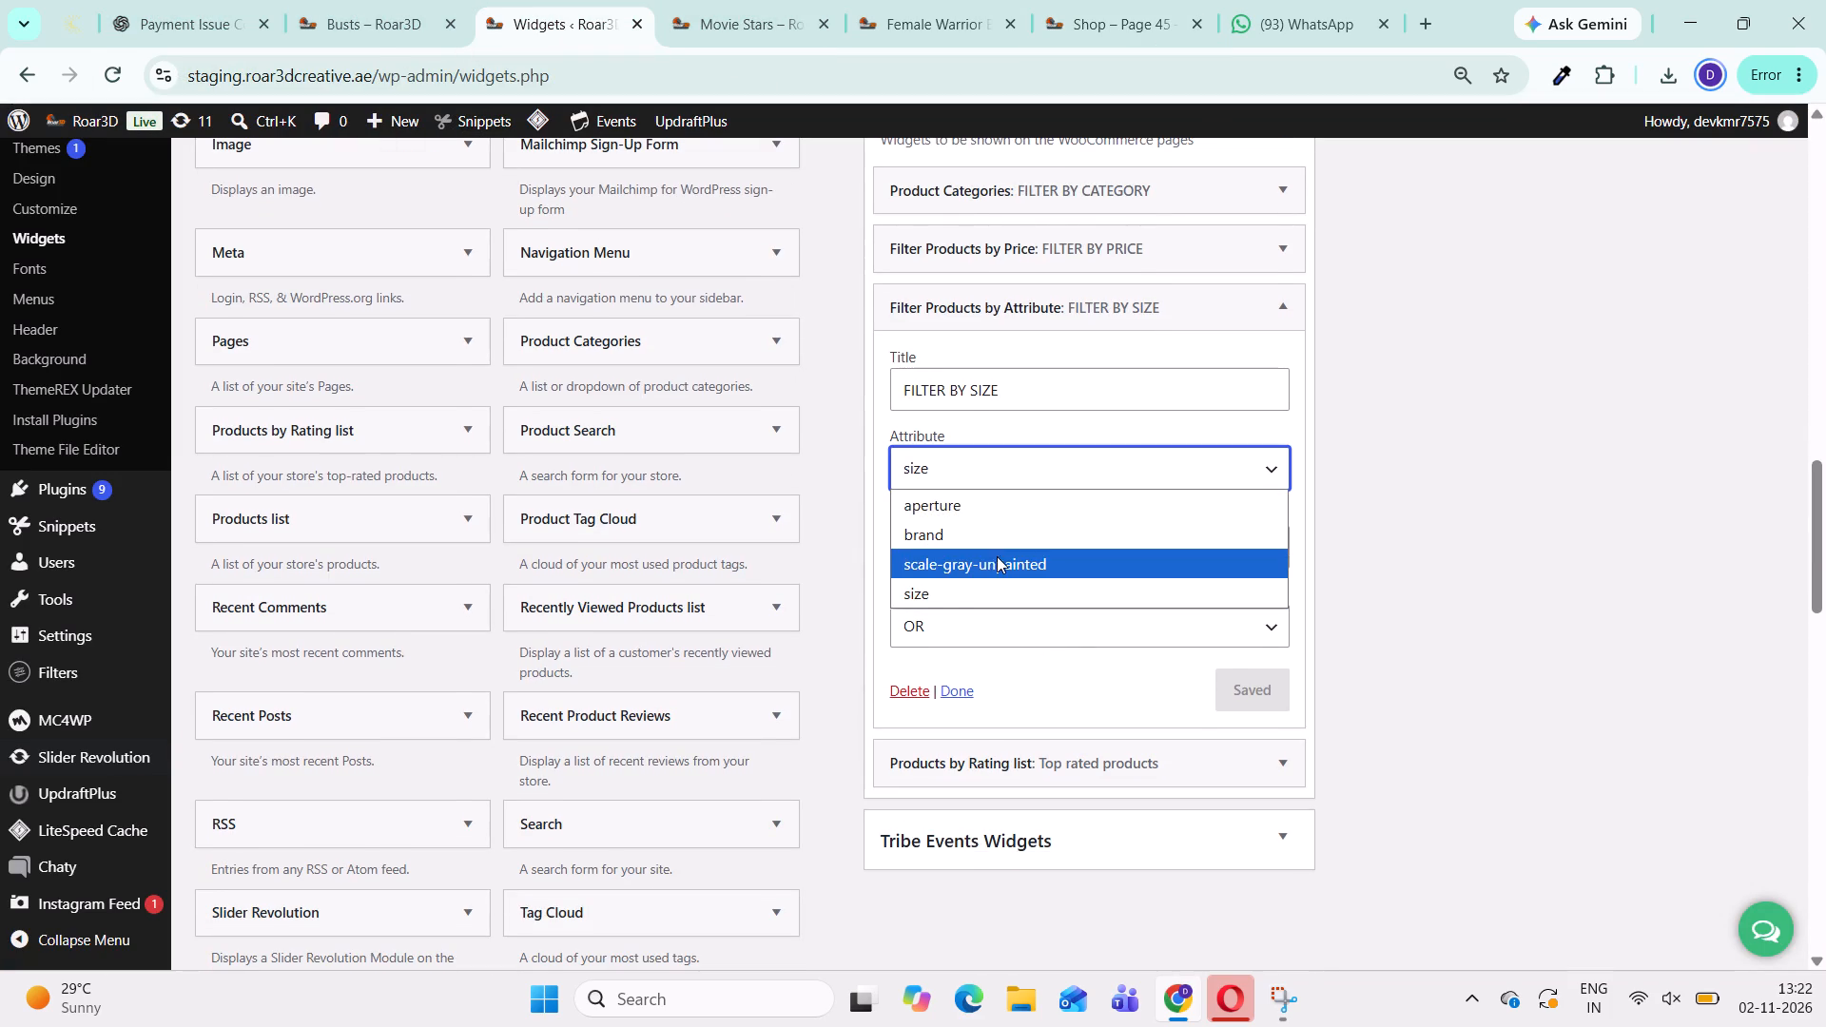
ctrl+click(998, 558)
ctrl+click(1274, 689)
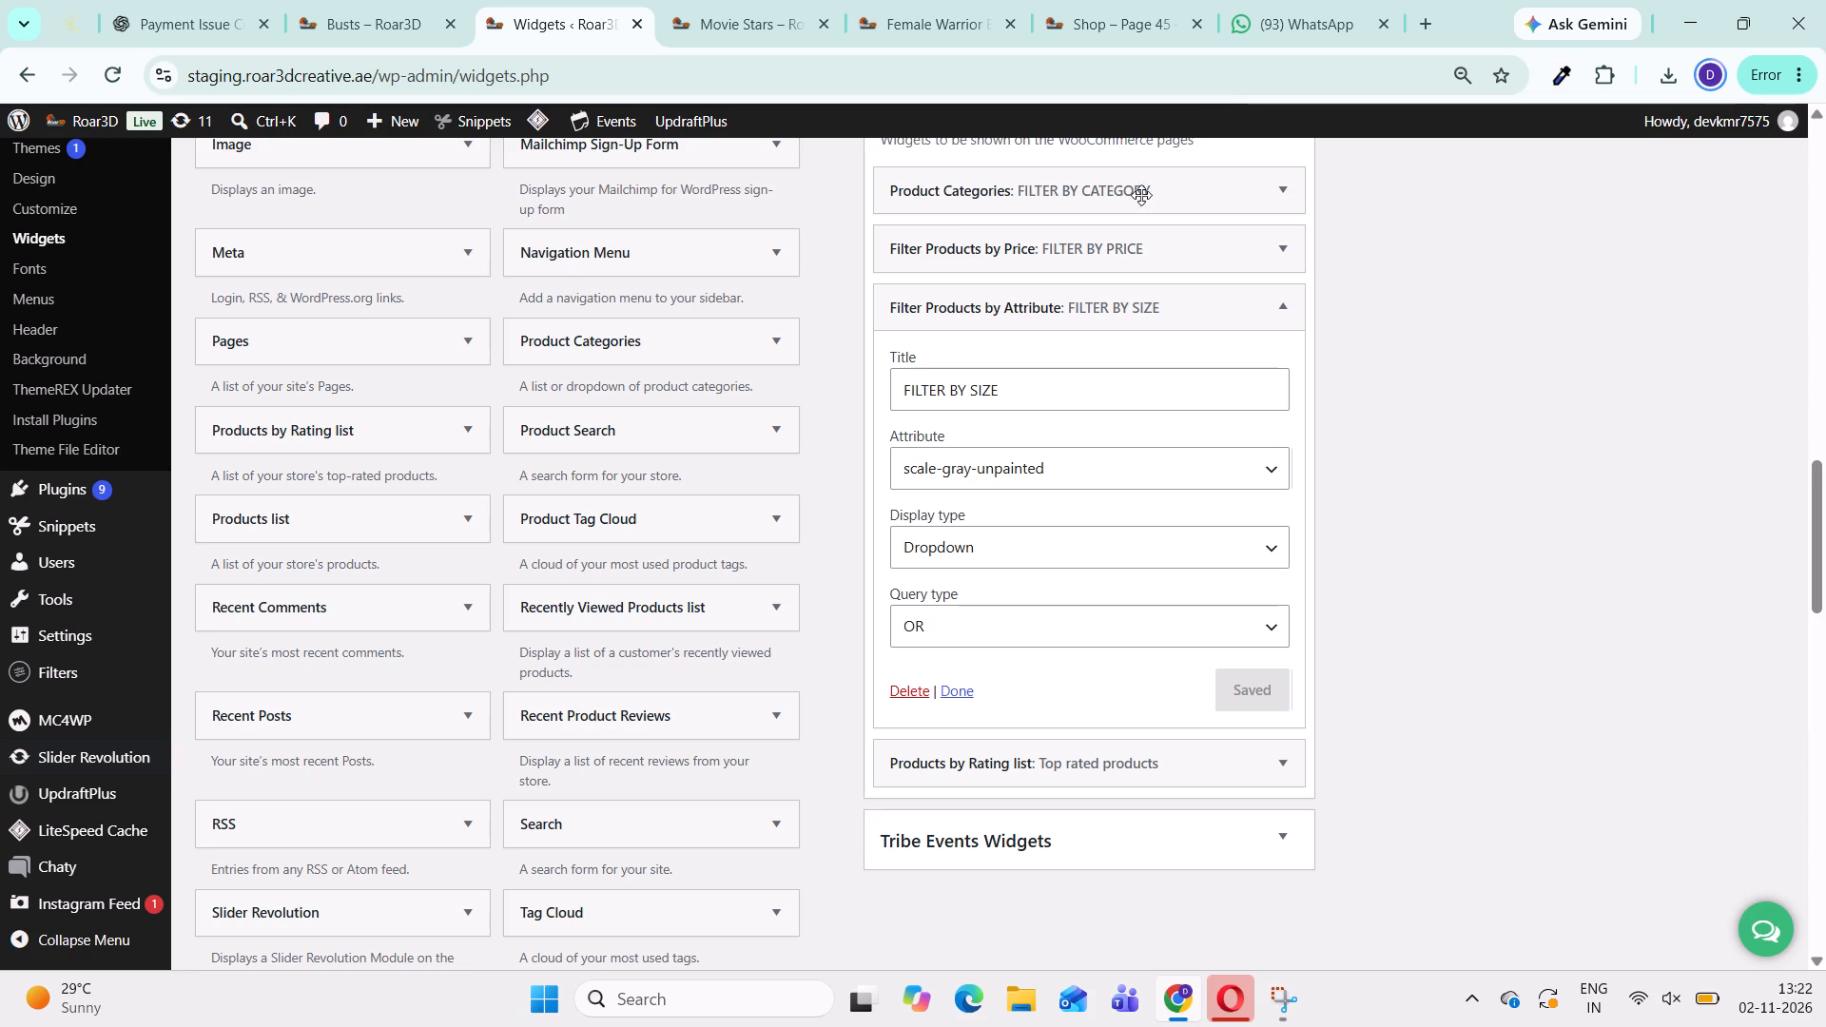
ctrl+scroll(1276, 524, up, 2)
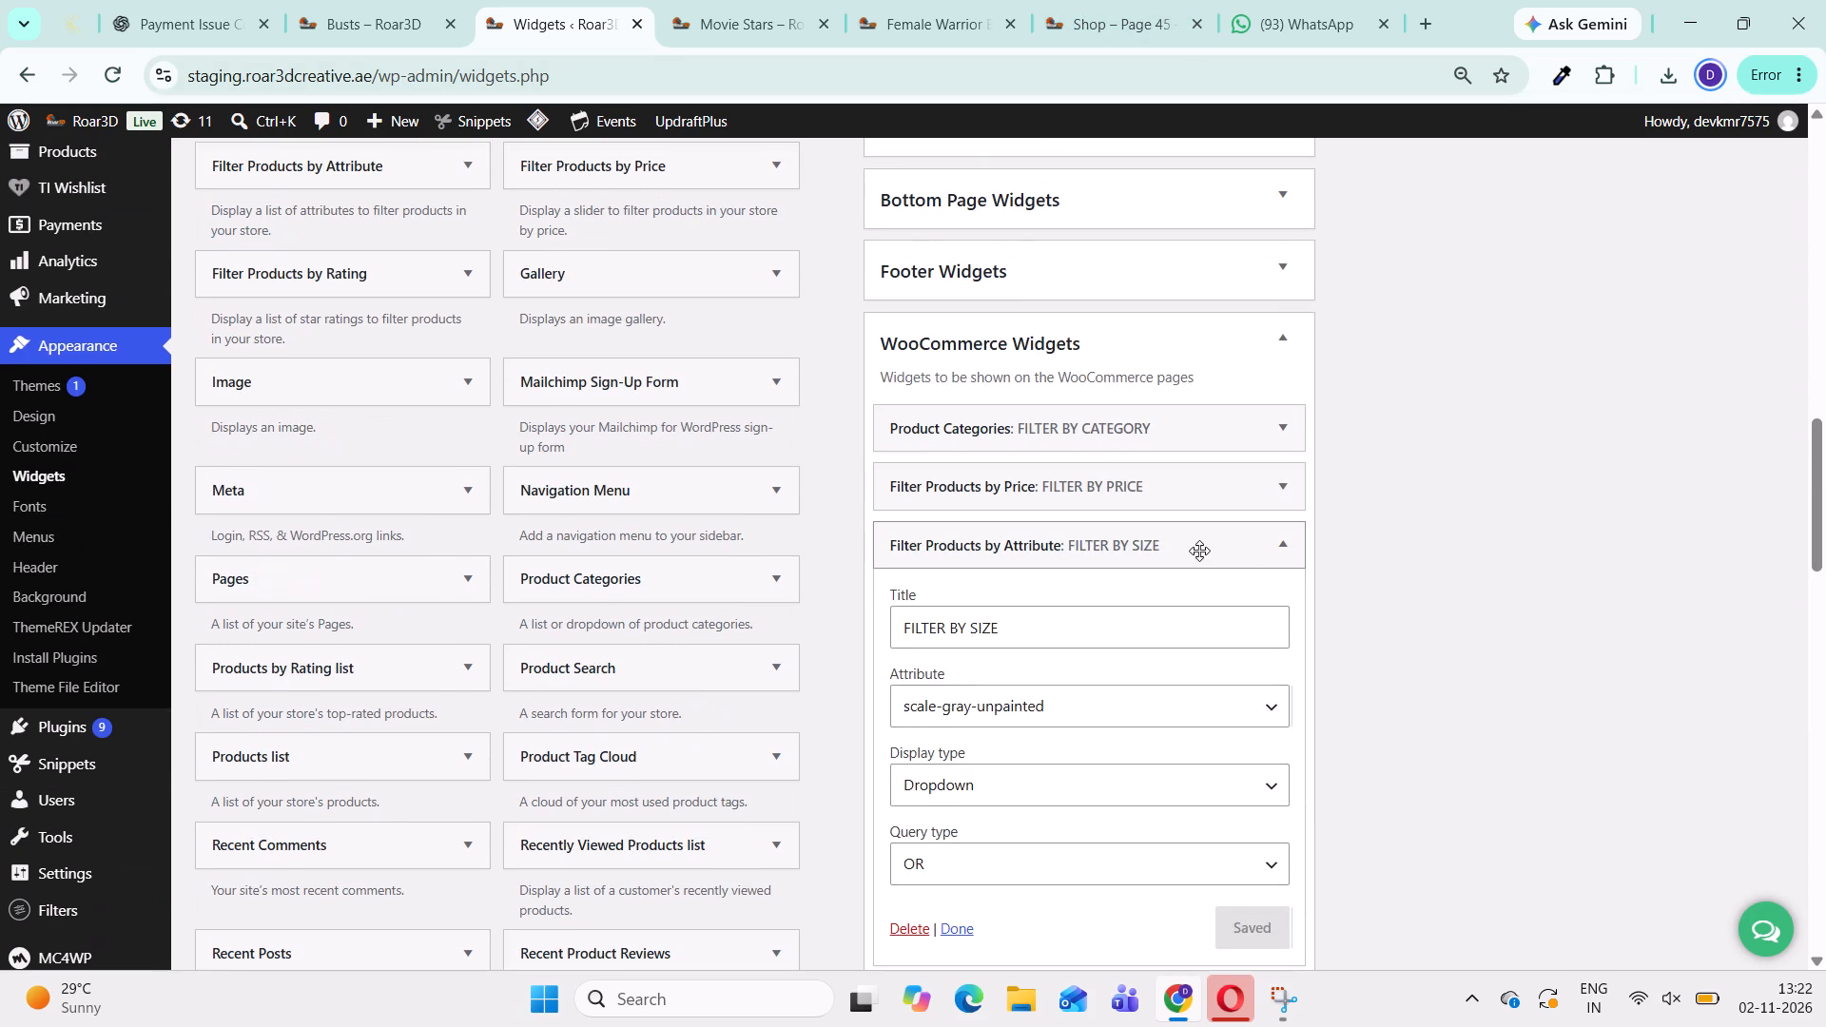
ctrl+click(1200, 551)
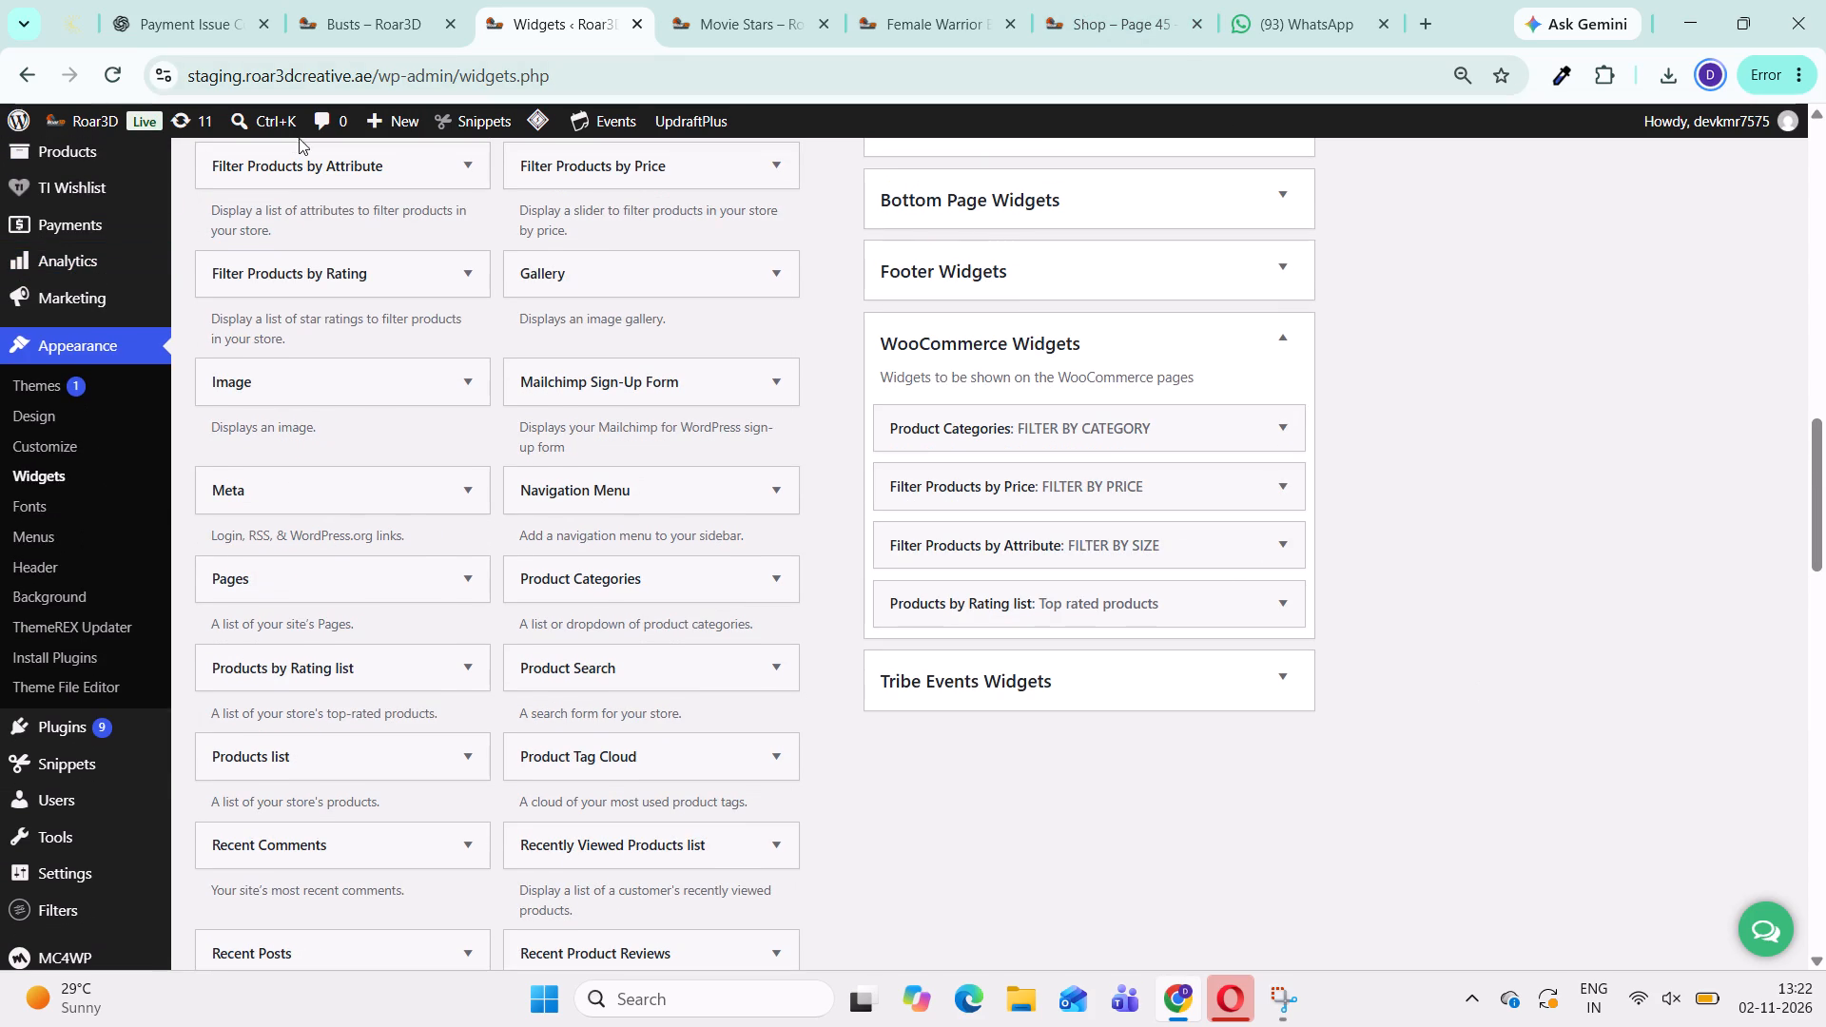
Reload the Widgets page and reopen the FILTER BY SIZE widget under WooCommerce Widgets to check its saved settings.
ctrl+click(119, 76)
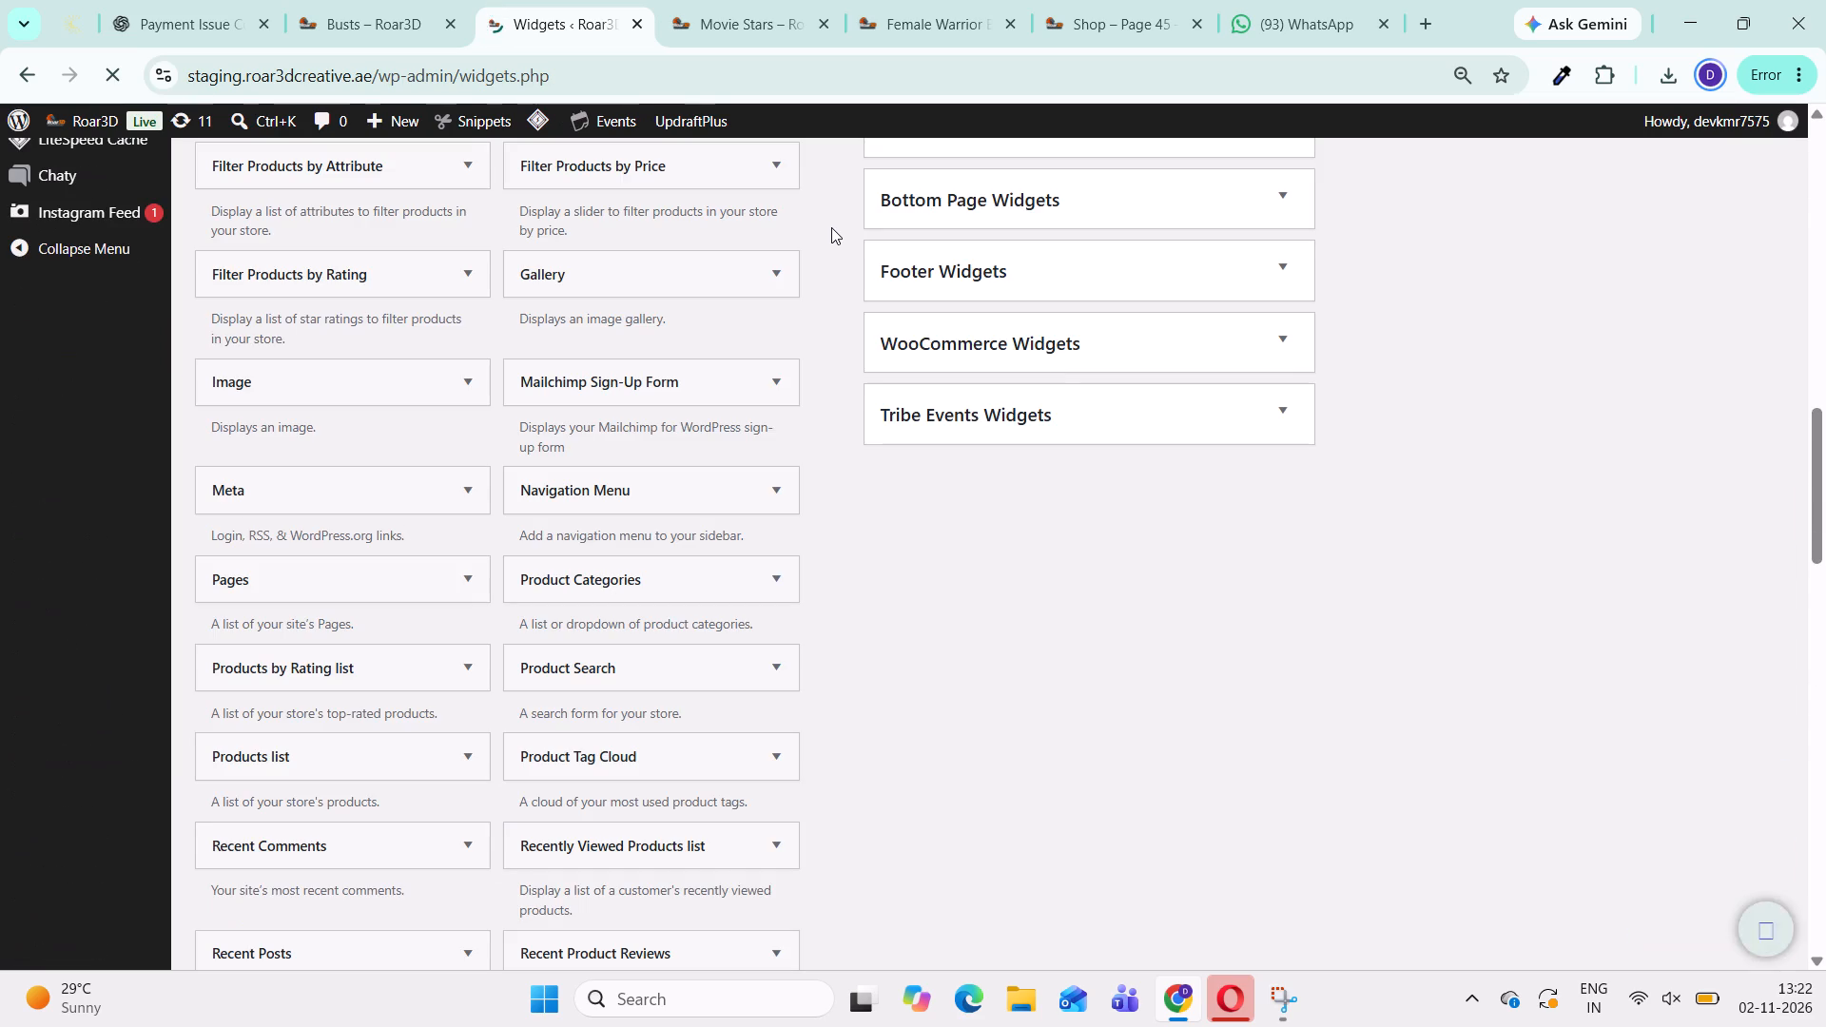
ctrl+scroll(1525, 547, up, 2)
ctrl+scroll(1374, 623, down, 2)
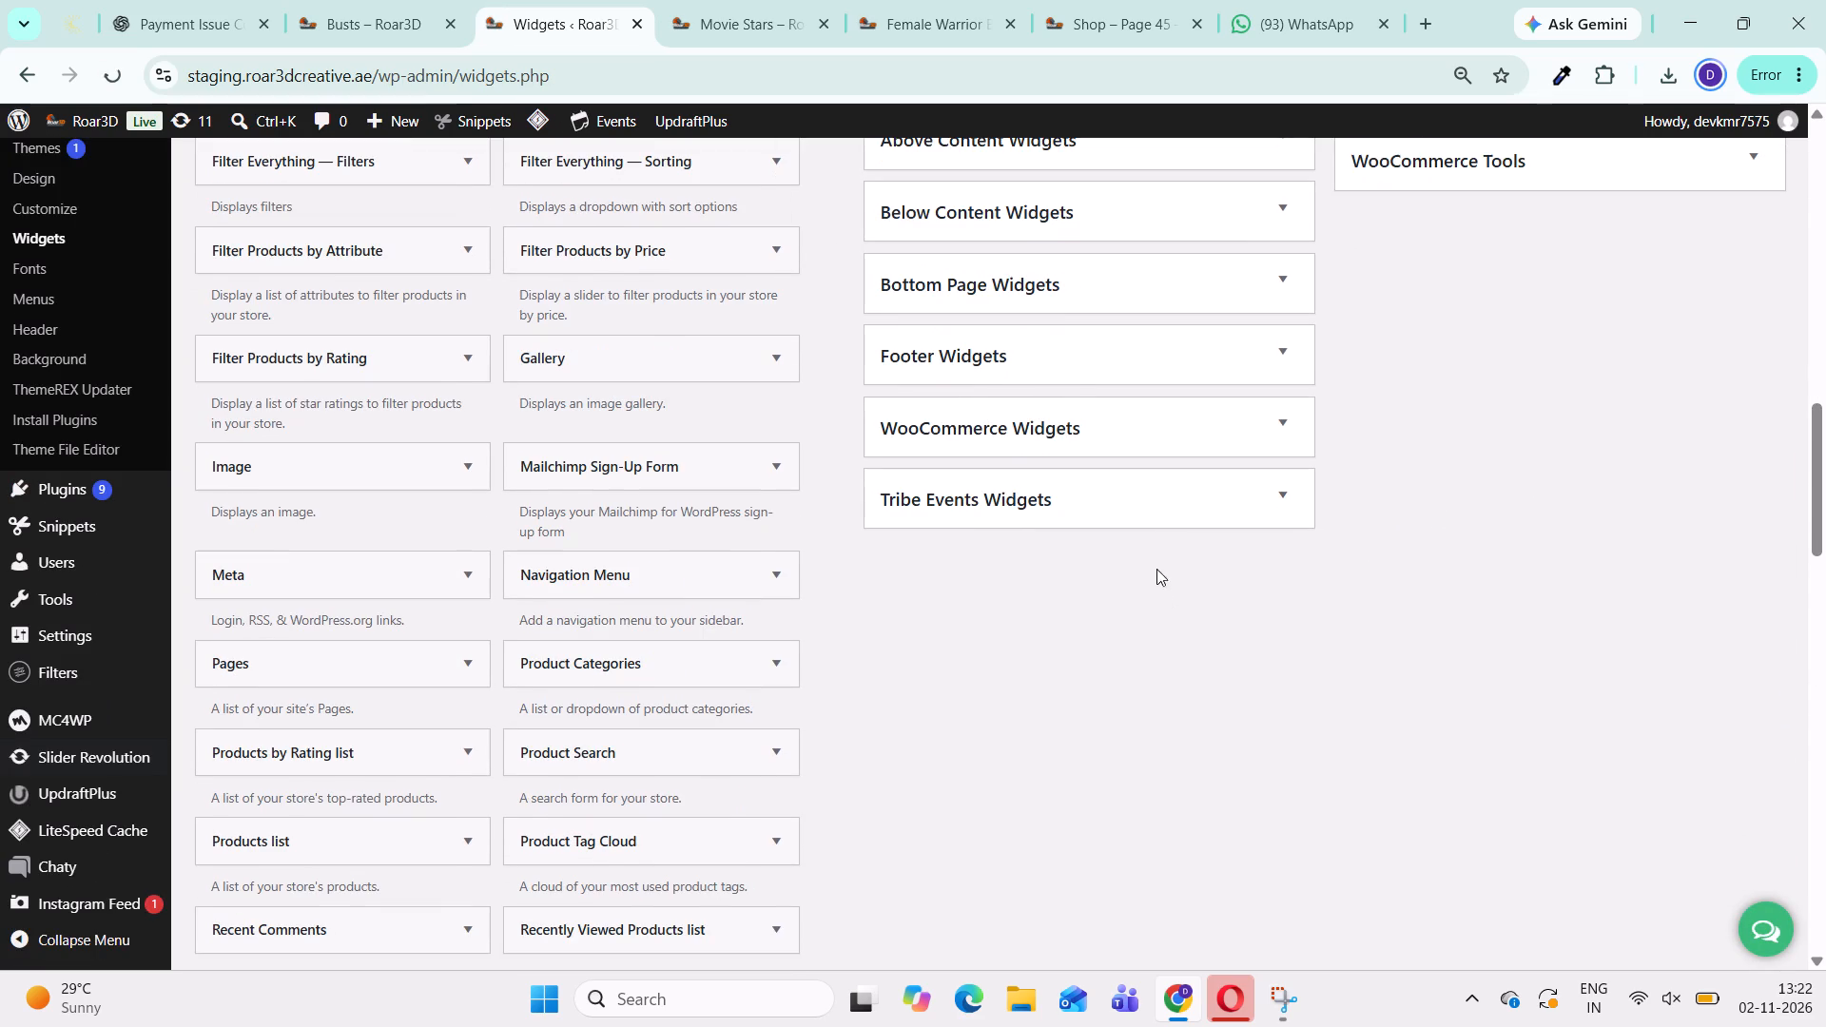
ctrl+click(1179, 436)
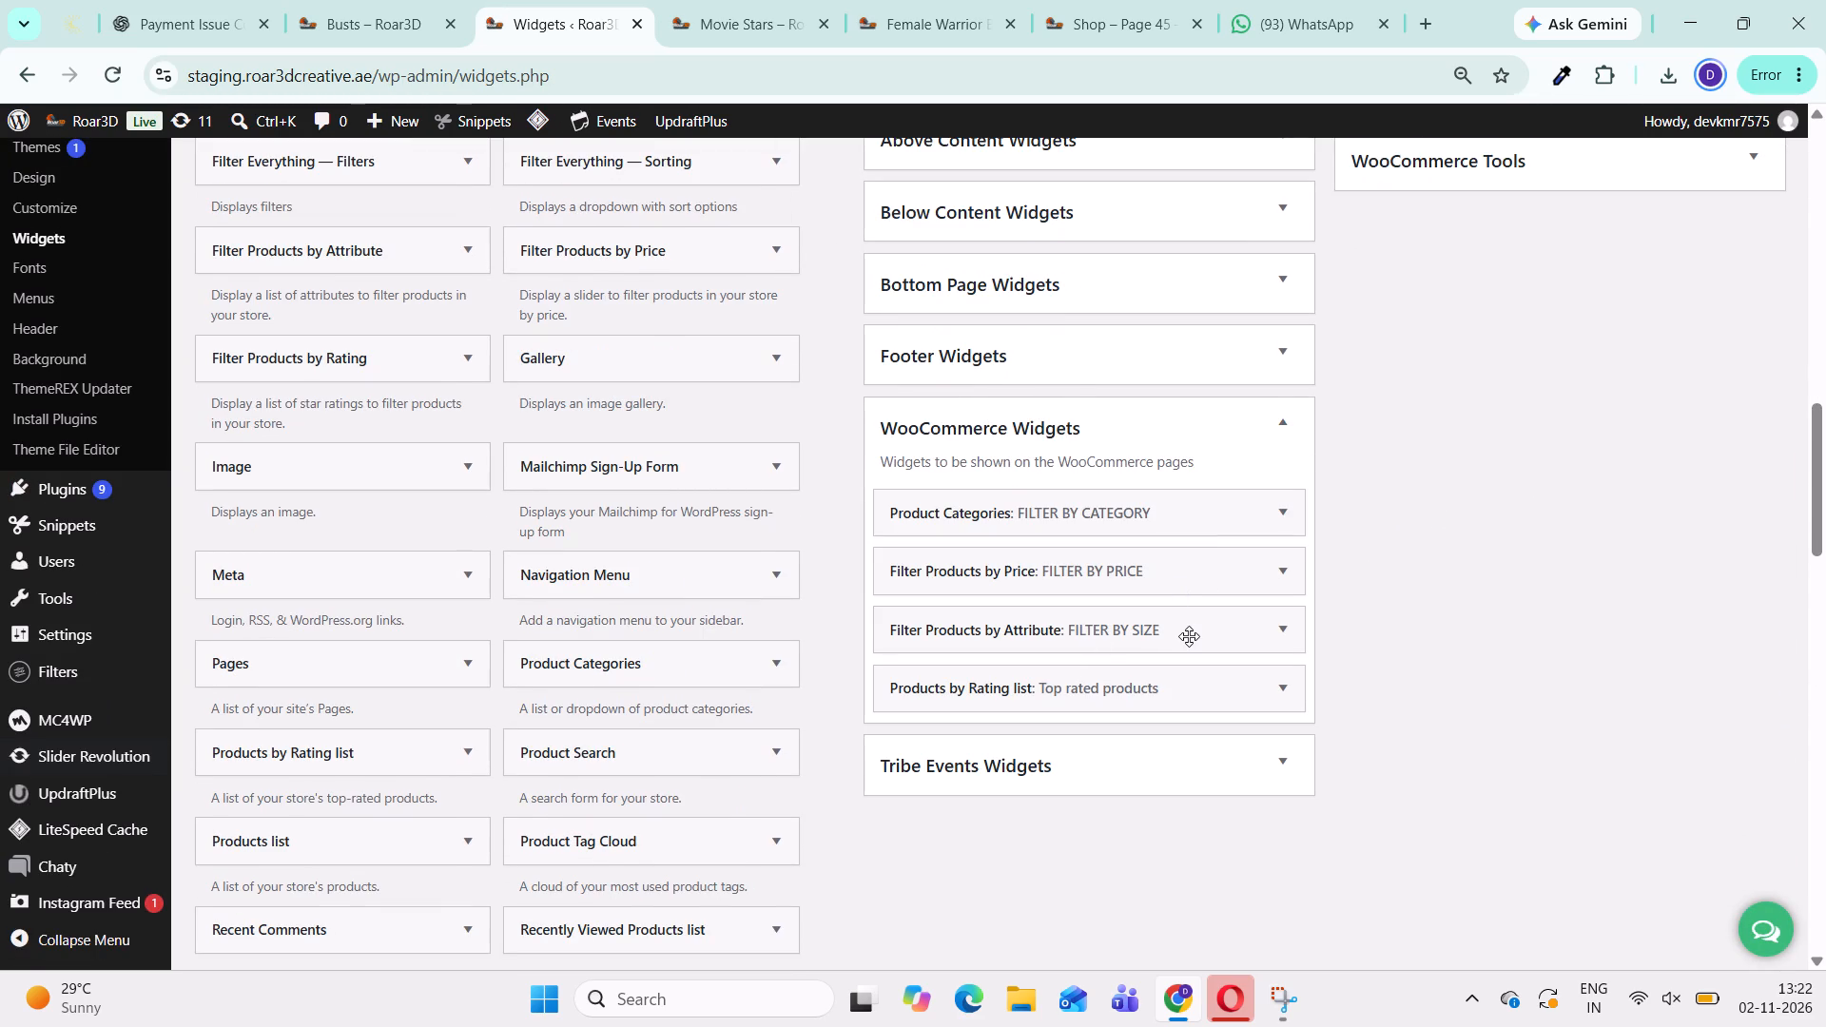
ctrl+click(1189, 636)
ctrl+scroll(1412, 676, down, 2)
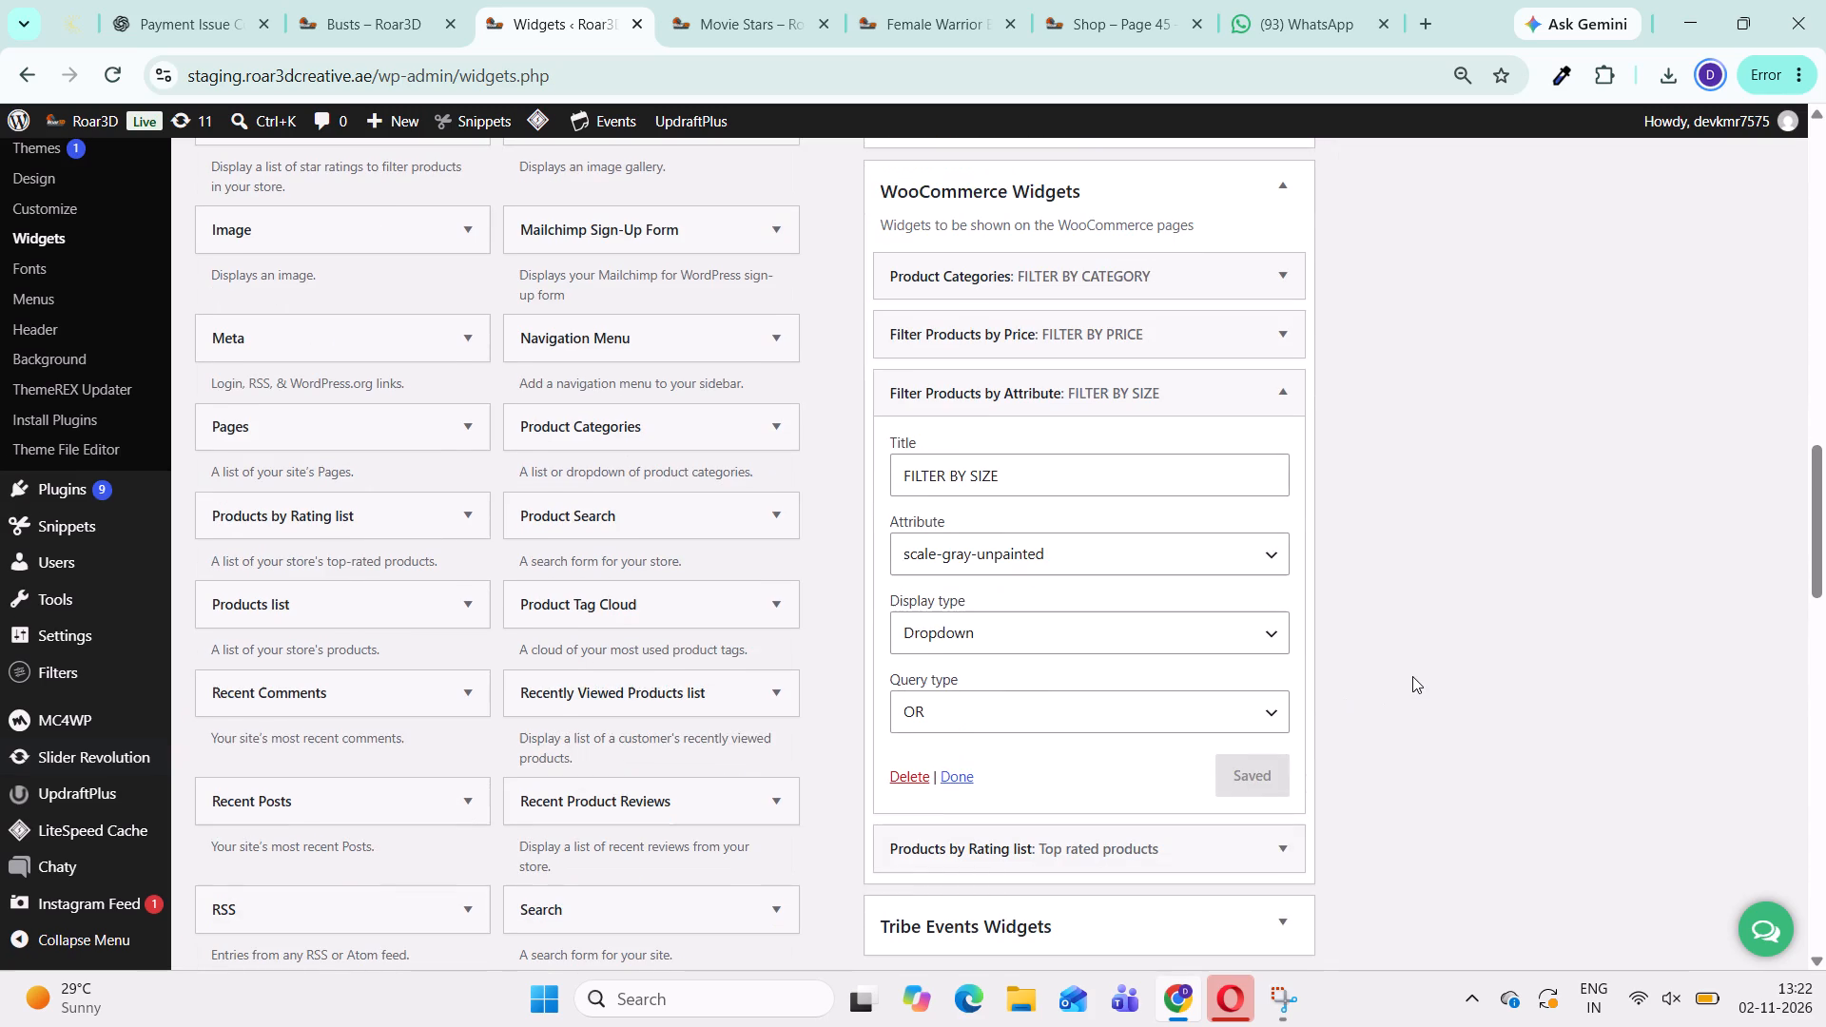
ctrl+click(1077, 41)
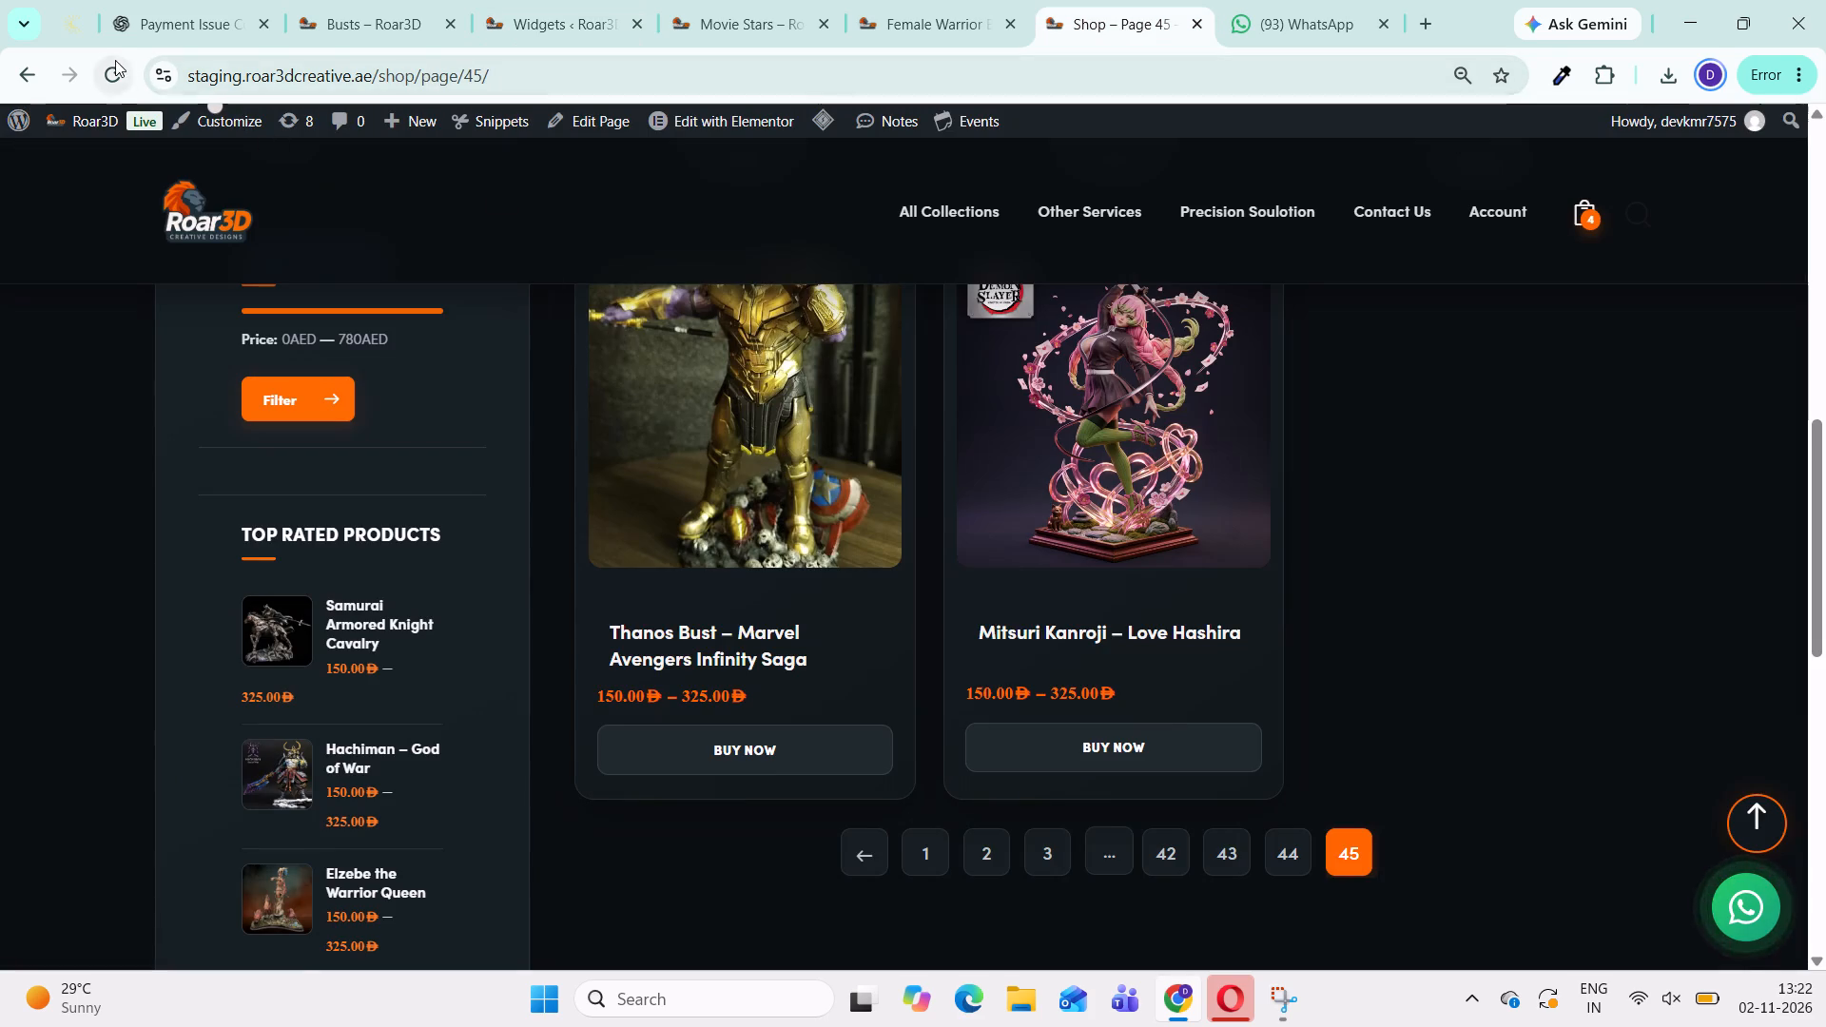
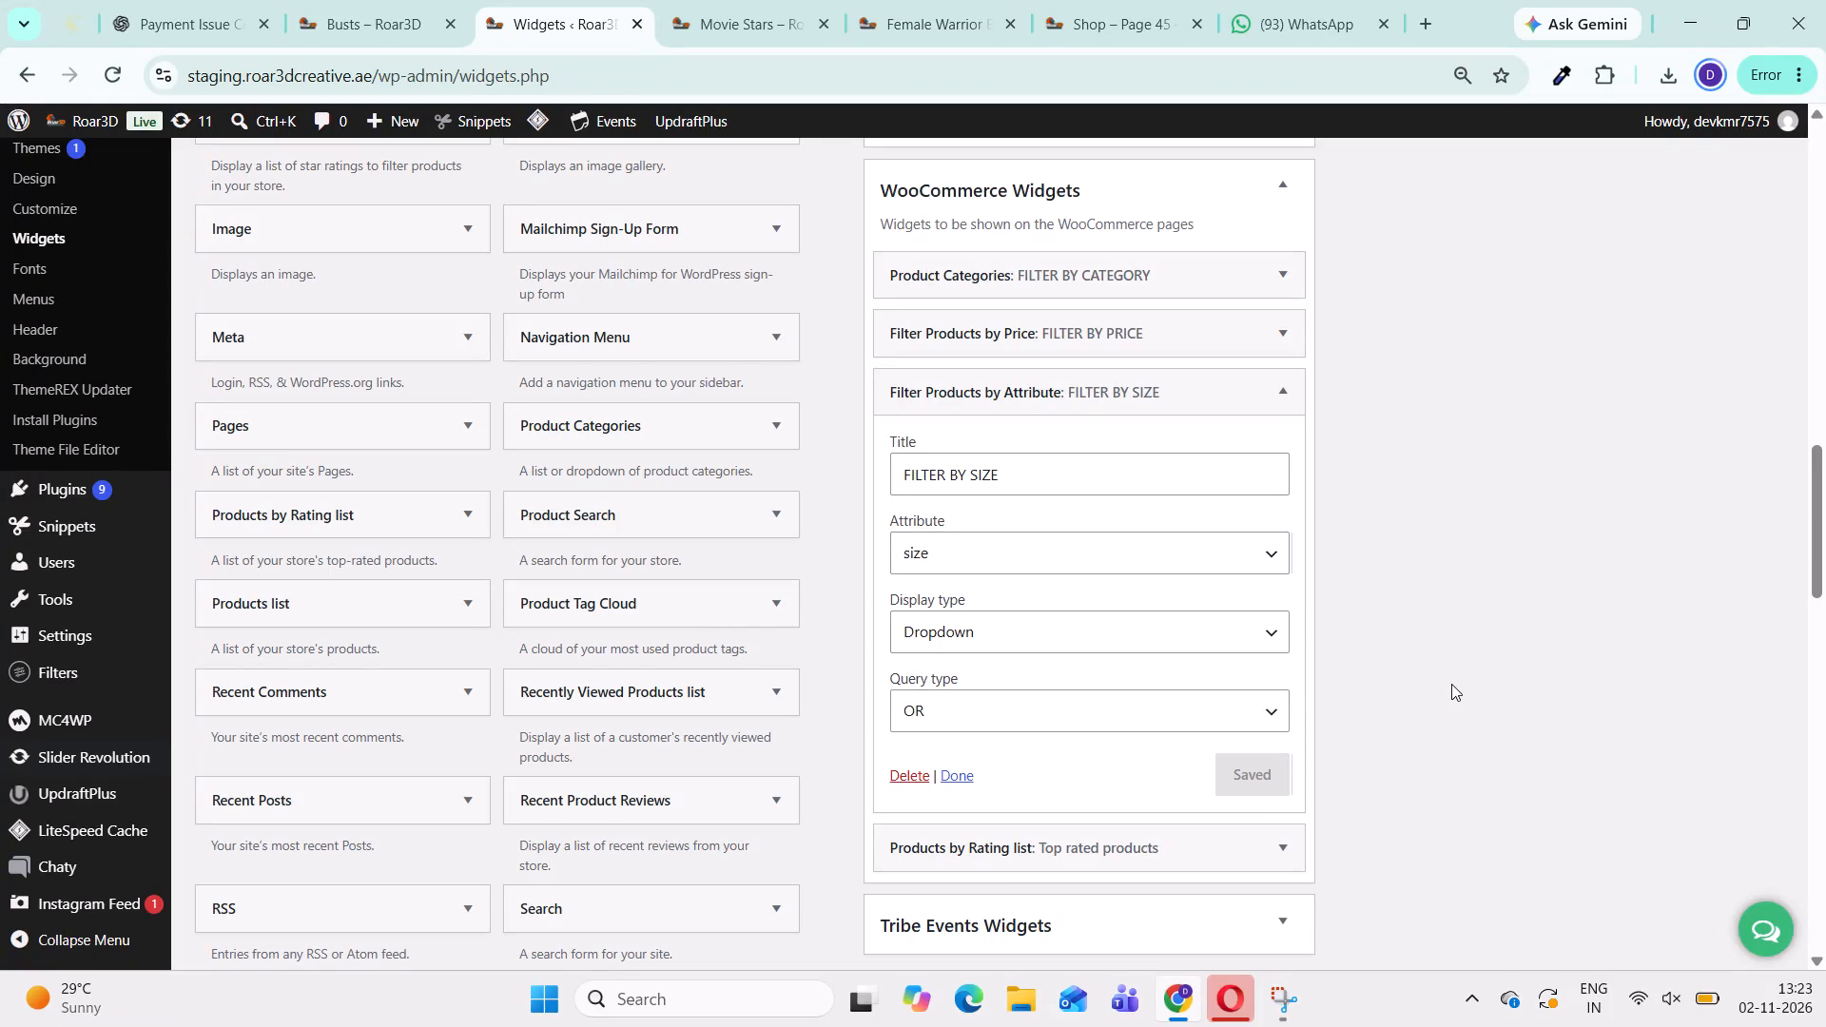
Capture a screenshot of the FILTER BY SIZE widget's title, attribute, display type and query type settings and copy it.
key(shift+super+s)
drag(869, 414, 1255, 661)
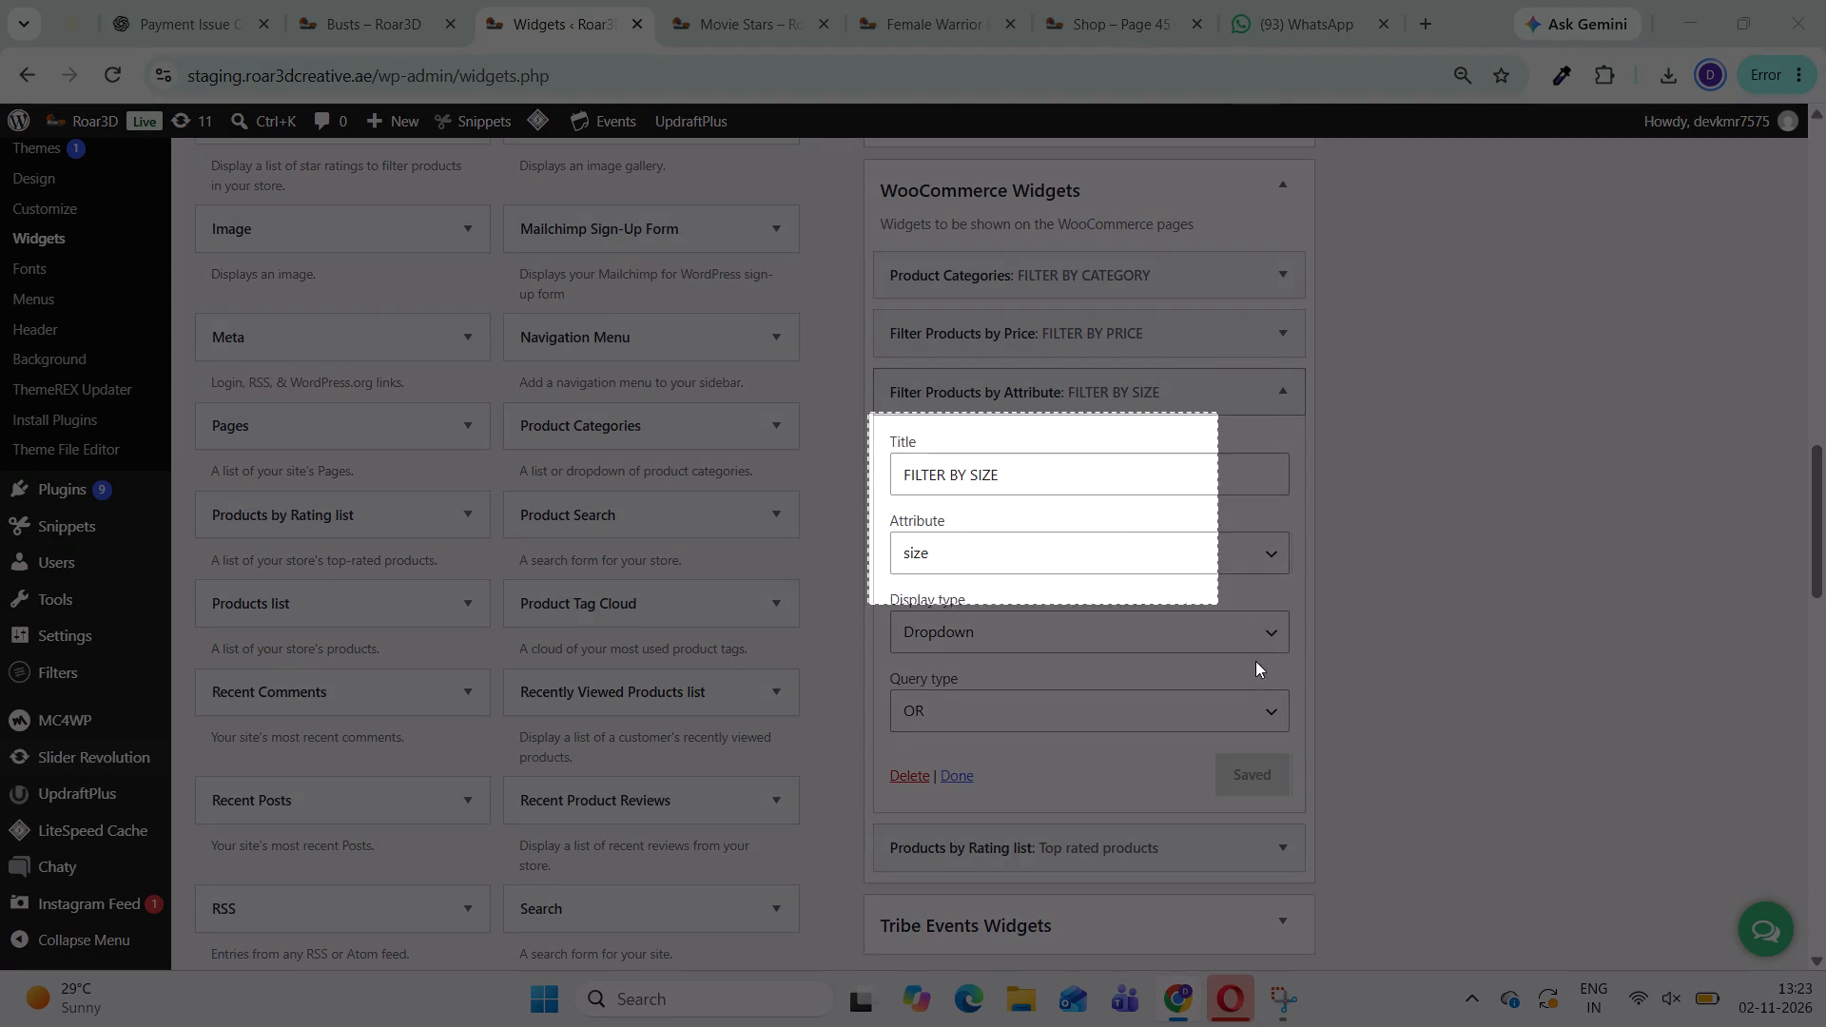
drag(1255, 661, 1425, 898)
click(1604, 651)
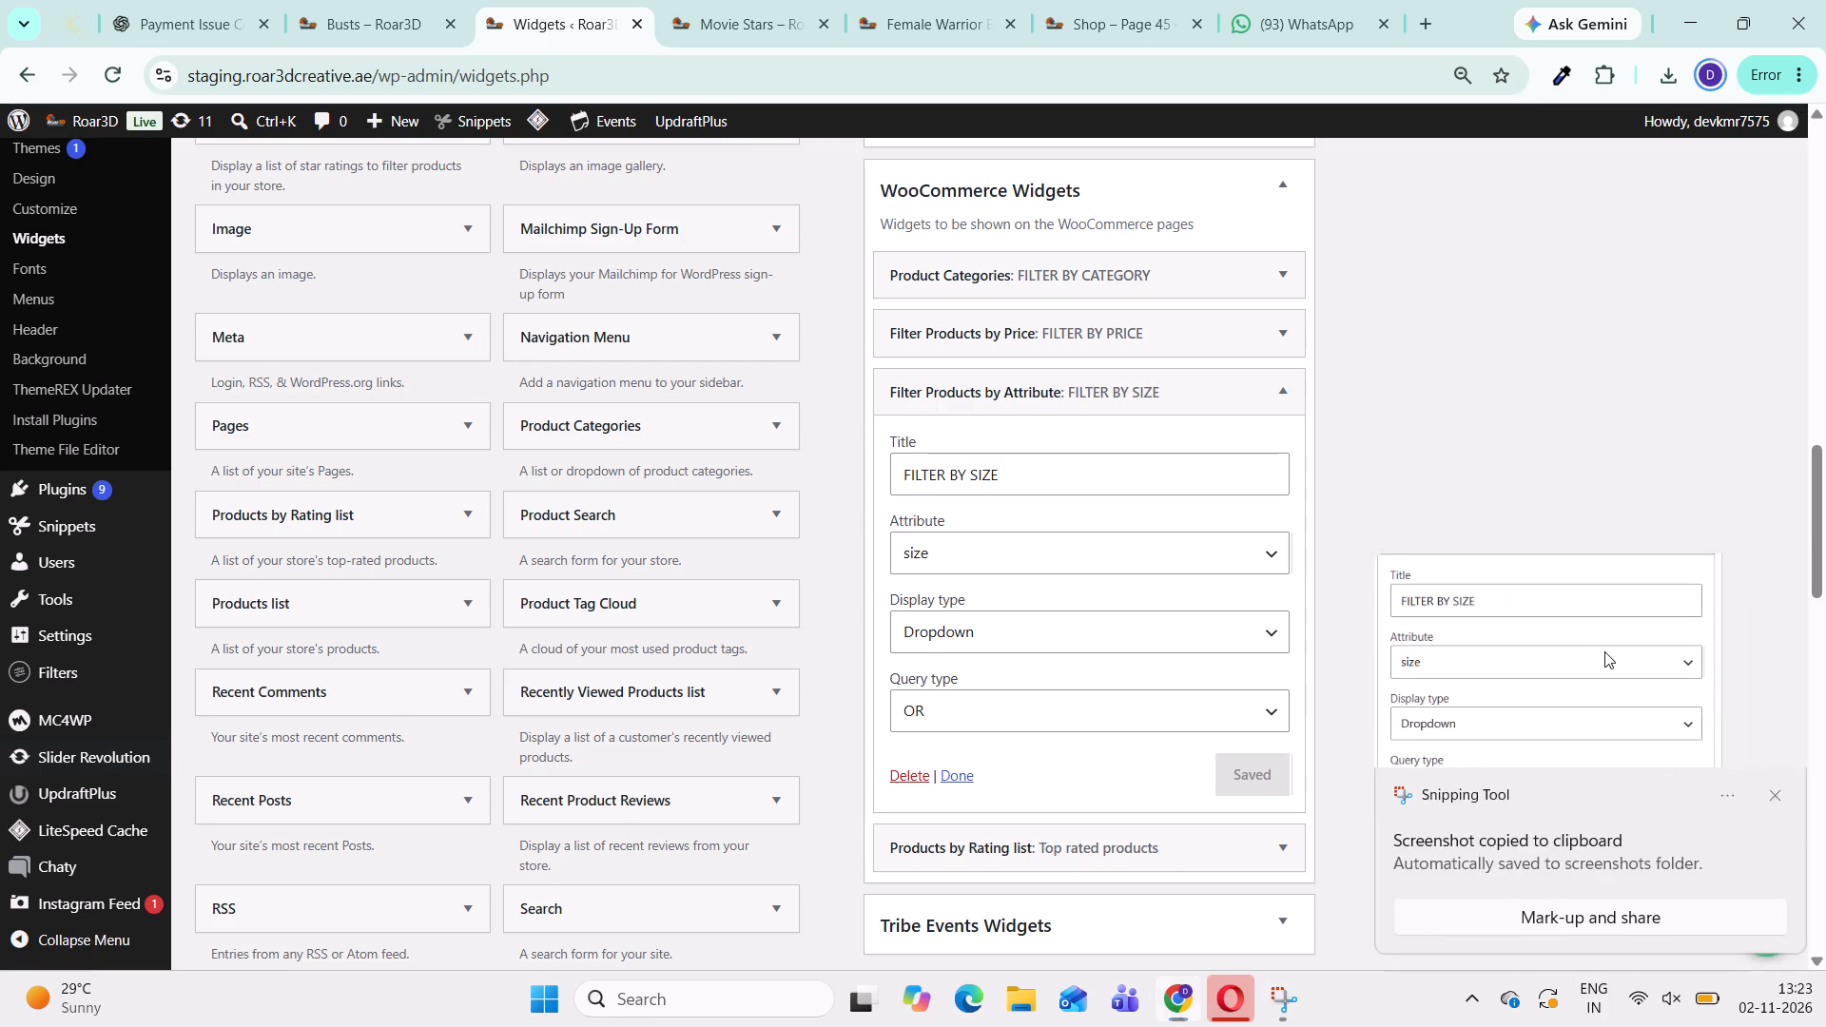
key(ctrl+c)
Switch to the Female Warrior Bust – Valkyrie Style Fantasy product page.
click(945, 32)
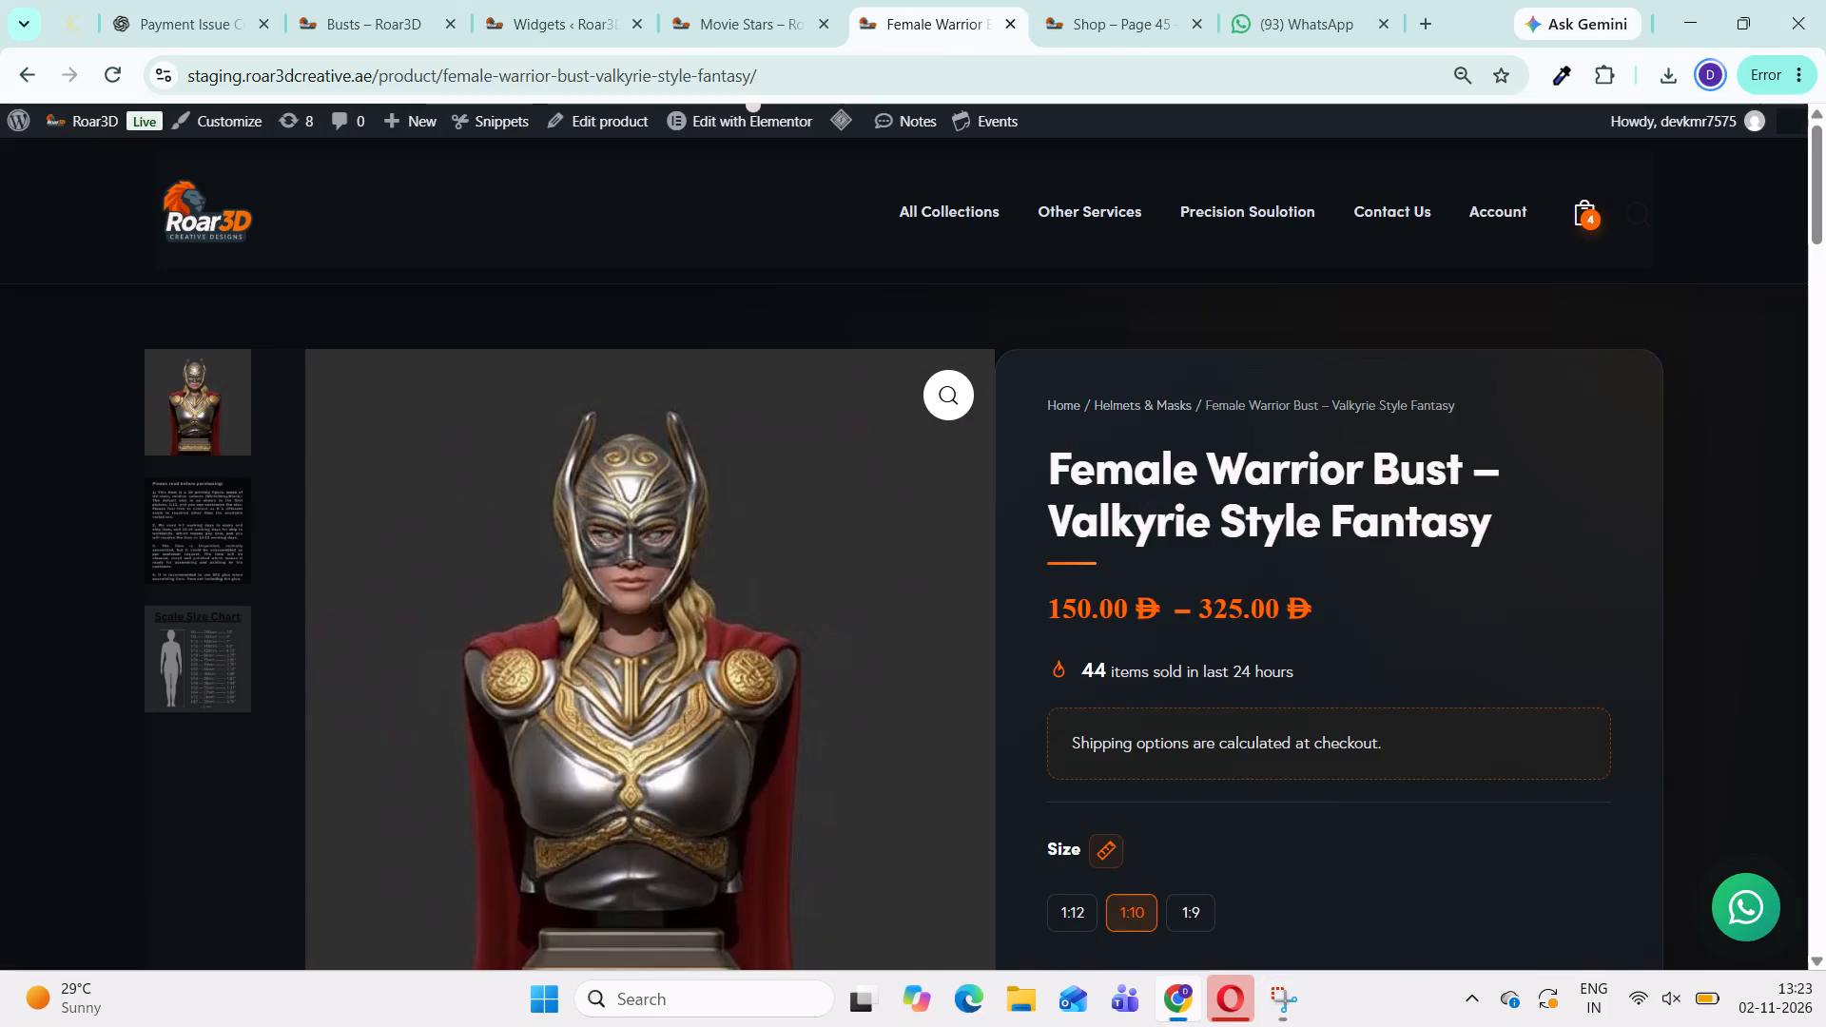
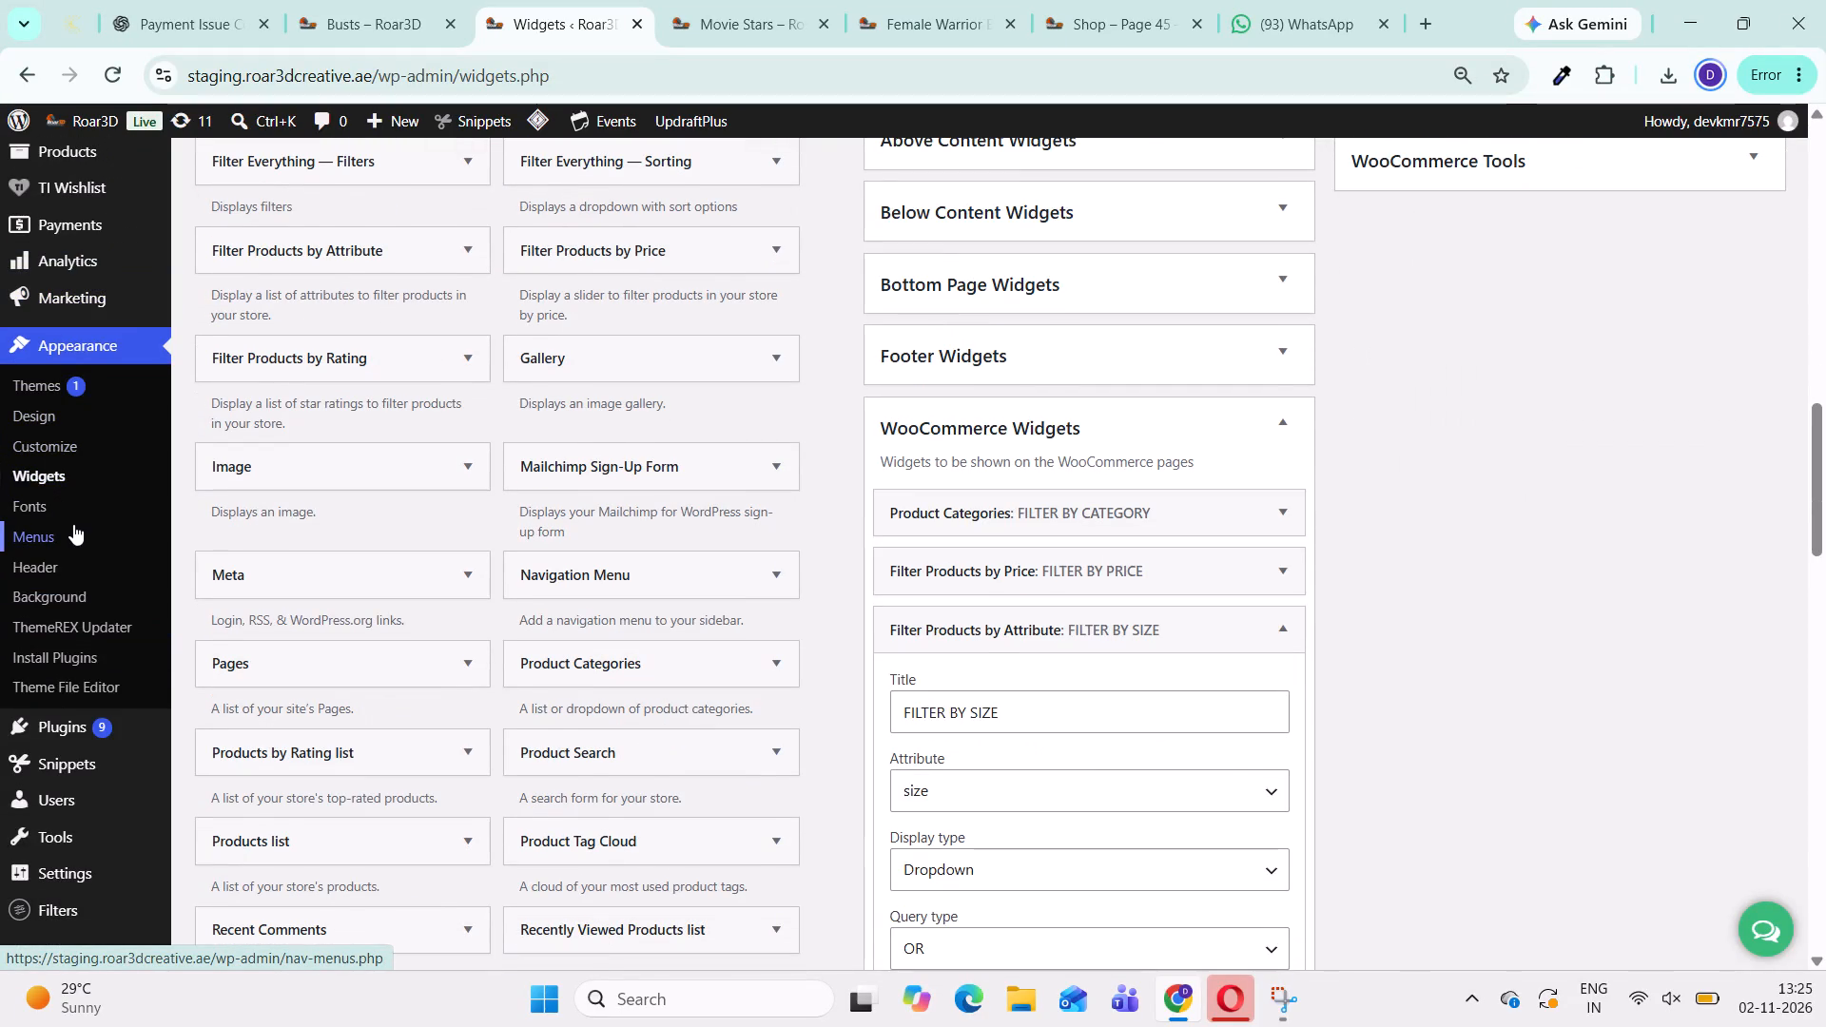
Search the WooCommerce products list in the admin for Tesla Power Armor Fallout.
ctrl+scroll(74, 524, up, 4)
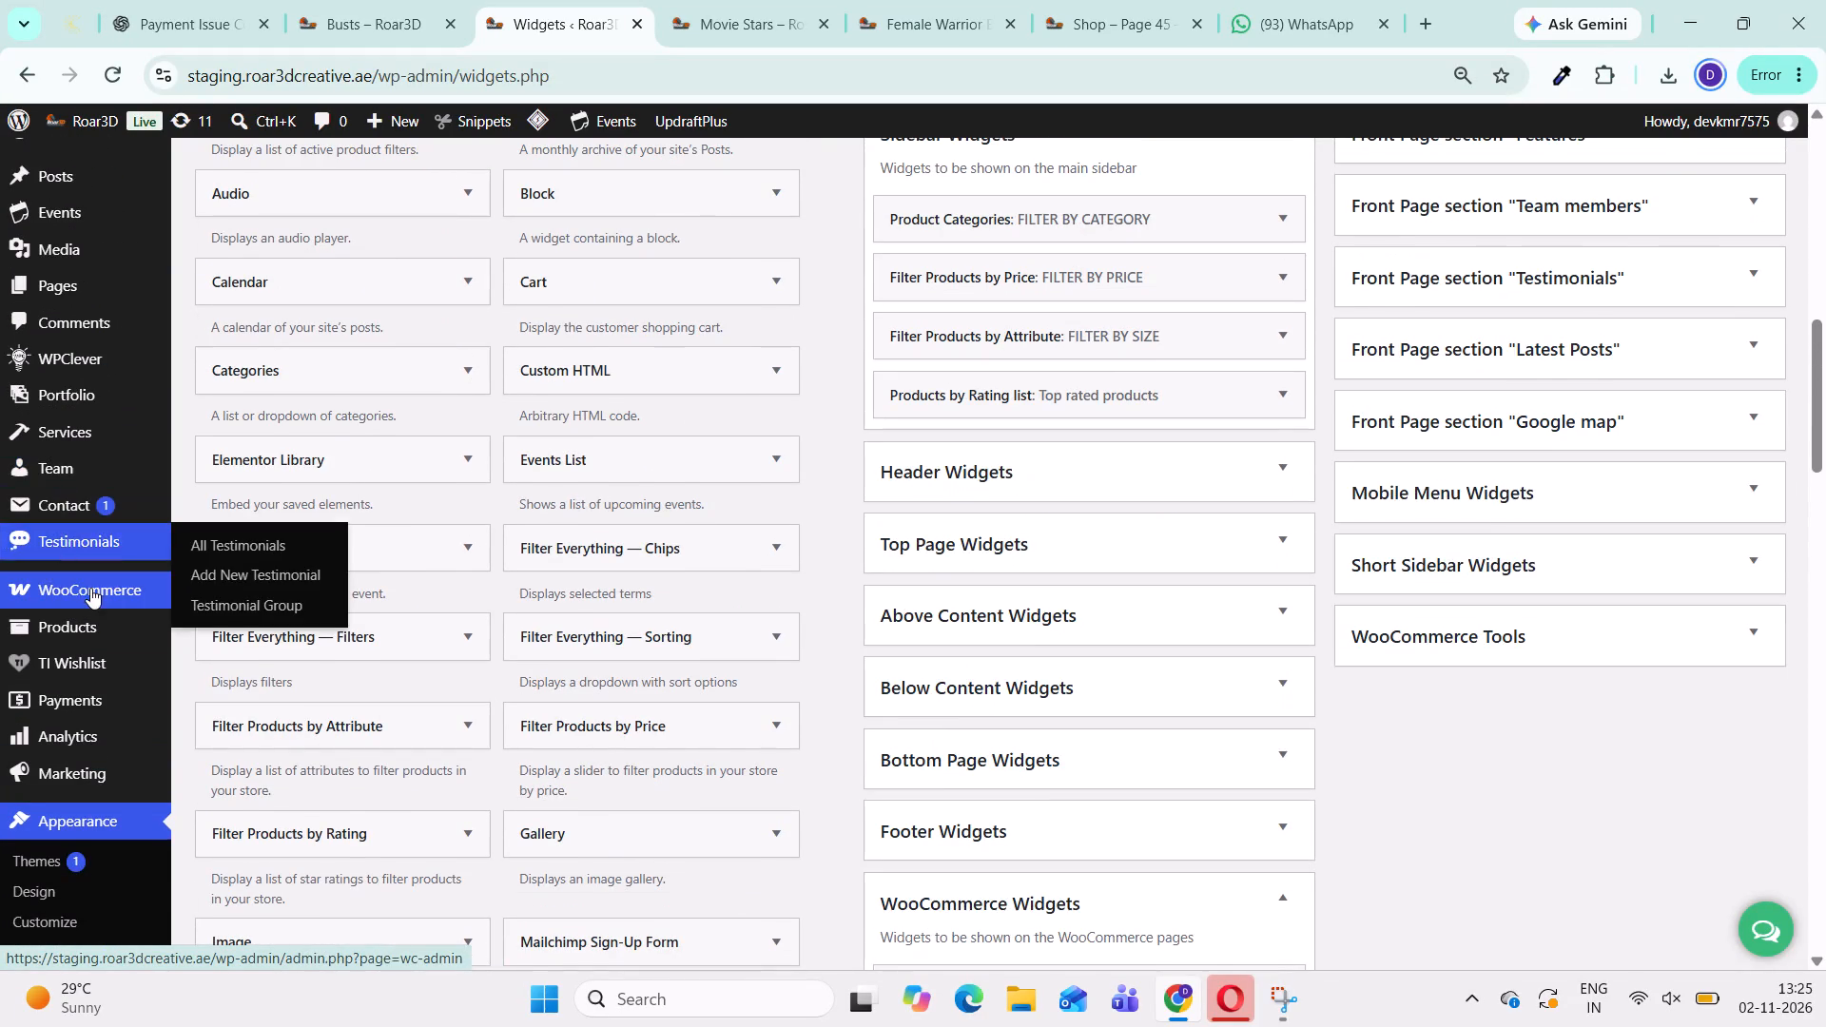
ctrl+scroll(73, 552, up, 2)
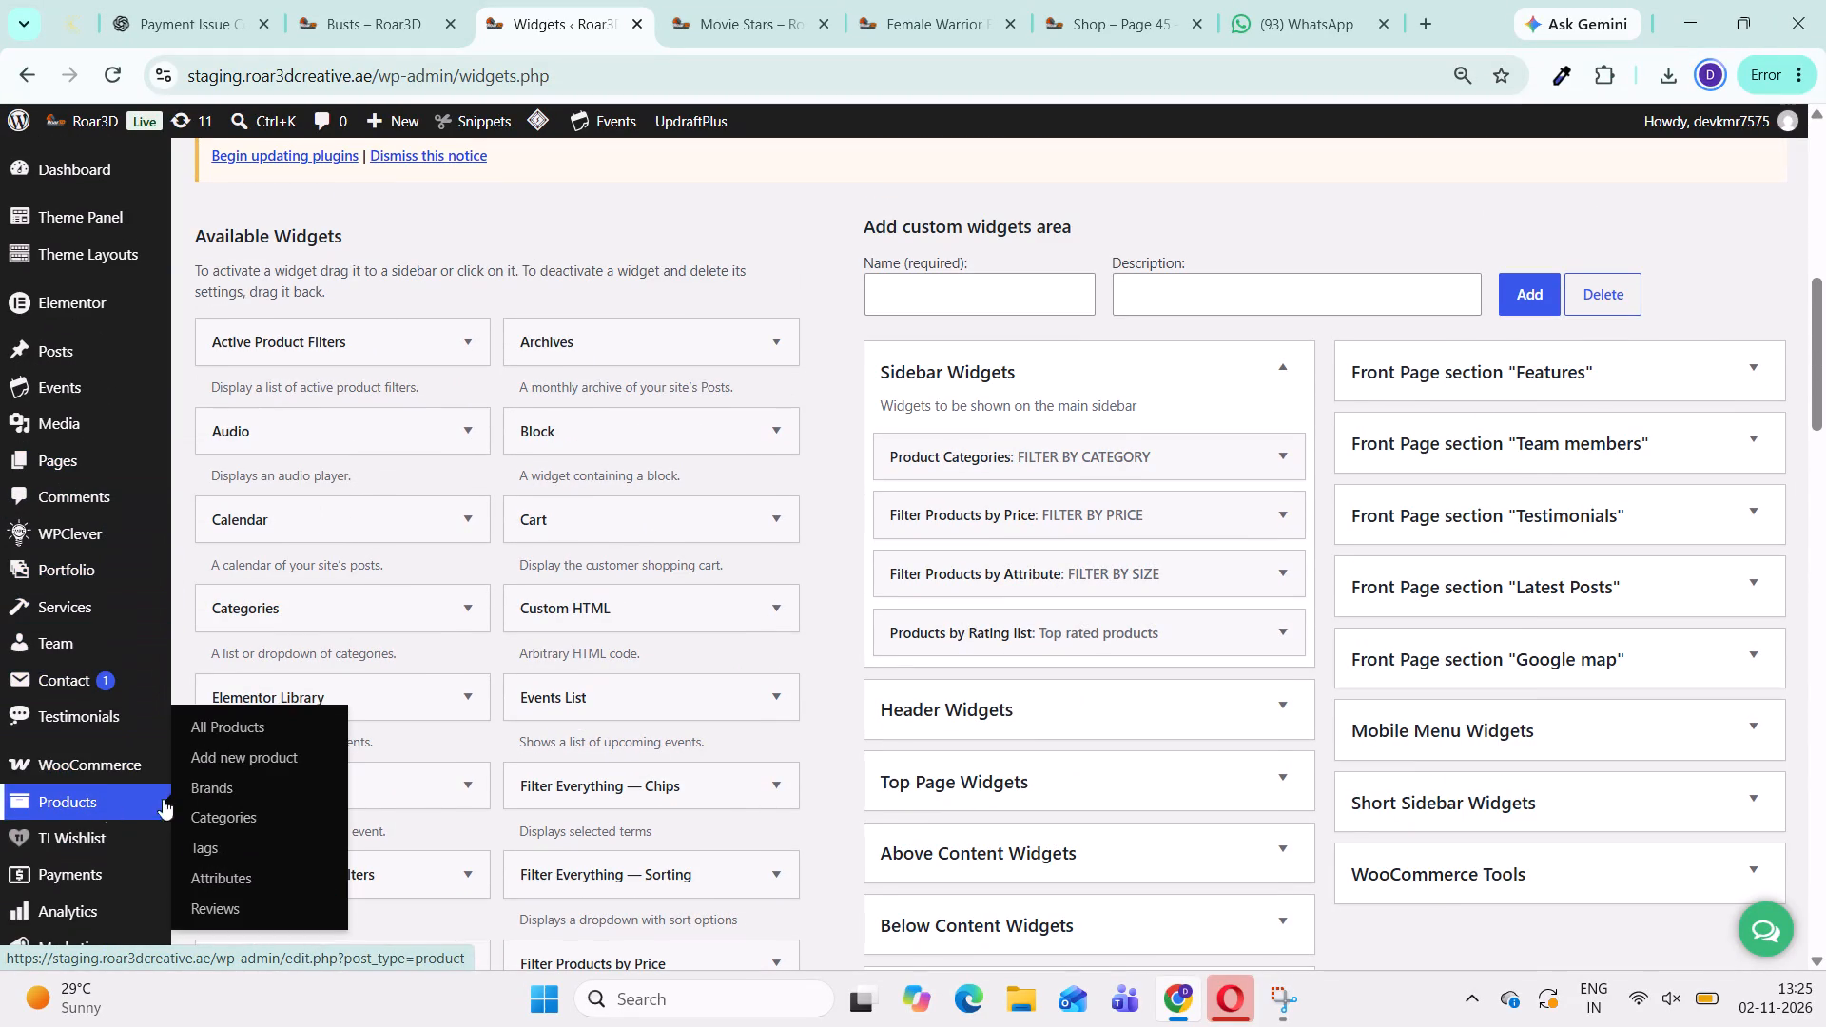
ctrl+click(227, 718)
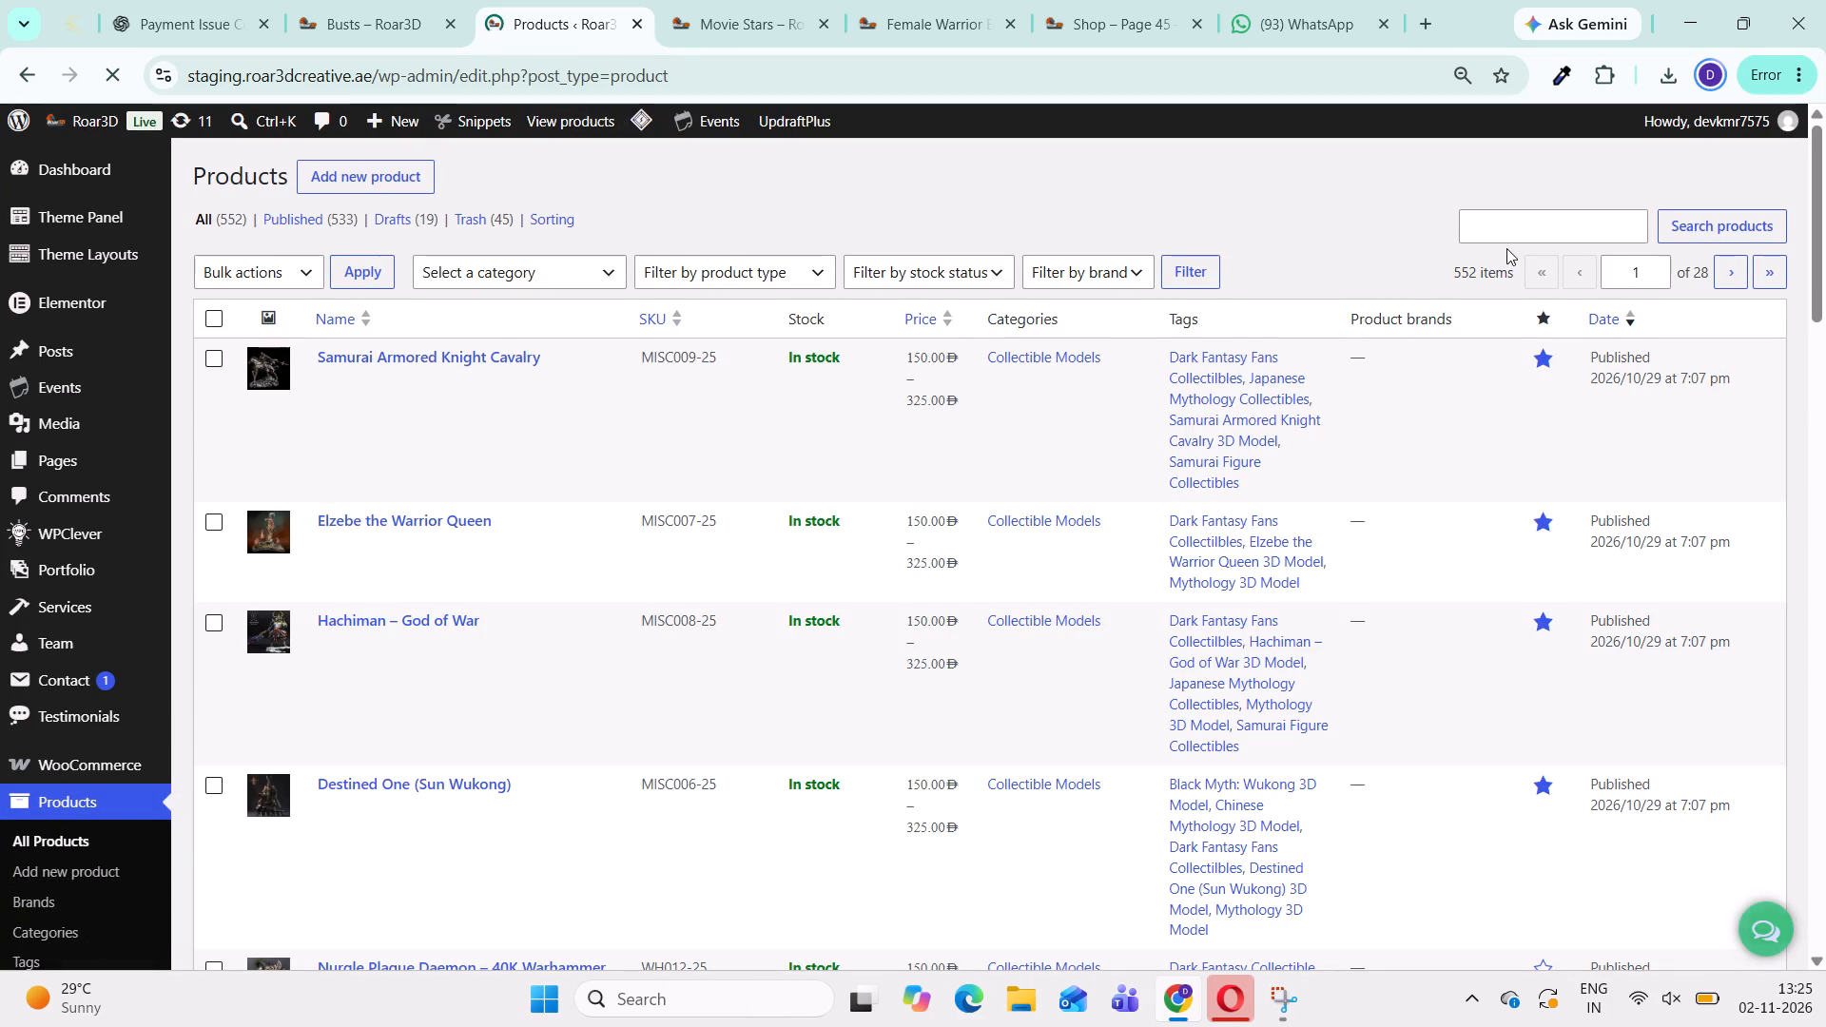
ctrl+click(1510, 231)
ctrl+scroll(1563, 663, down, 2)
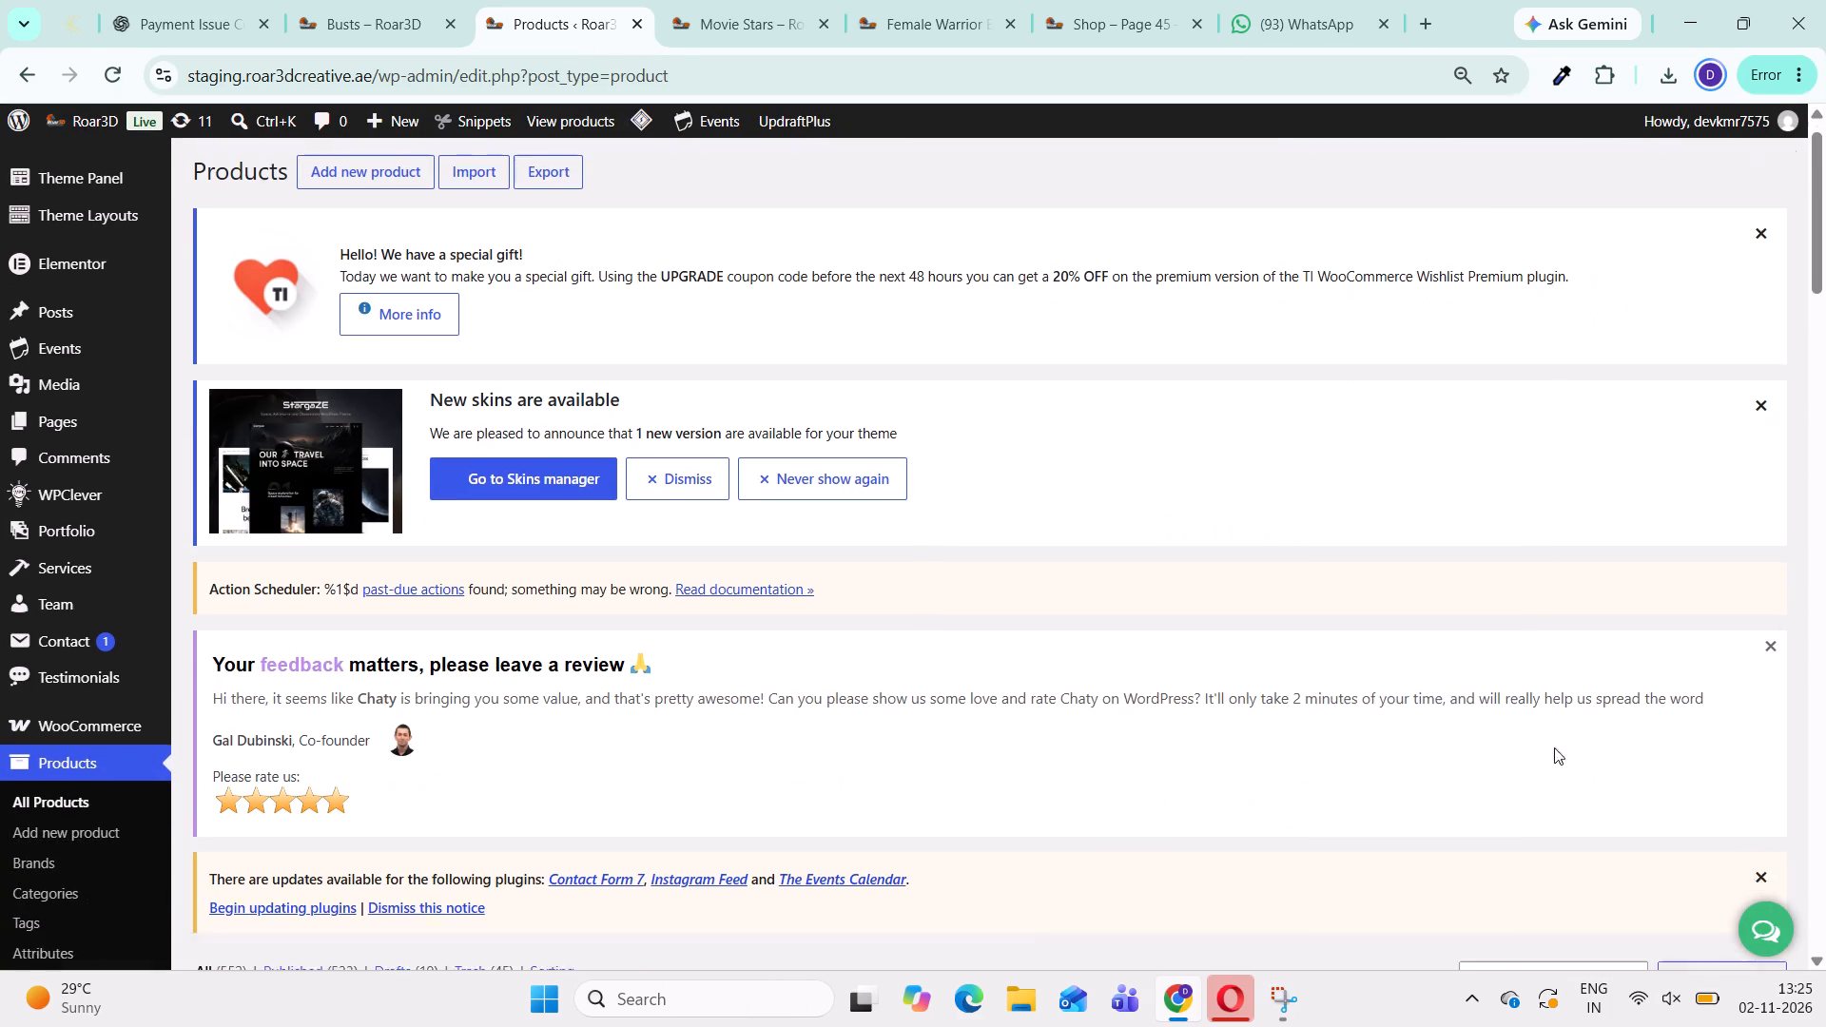
ctrl+scroll(1554, 747, down, 3)
ctrl+click(1507, 415)
key(ctrl+v)
click(1692, 430)
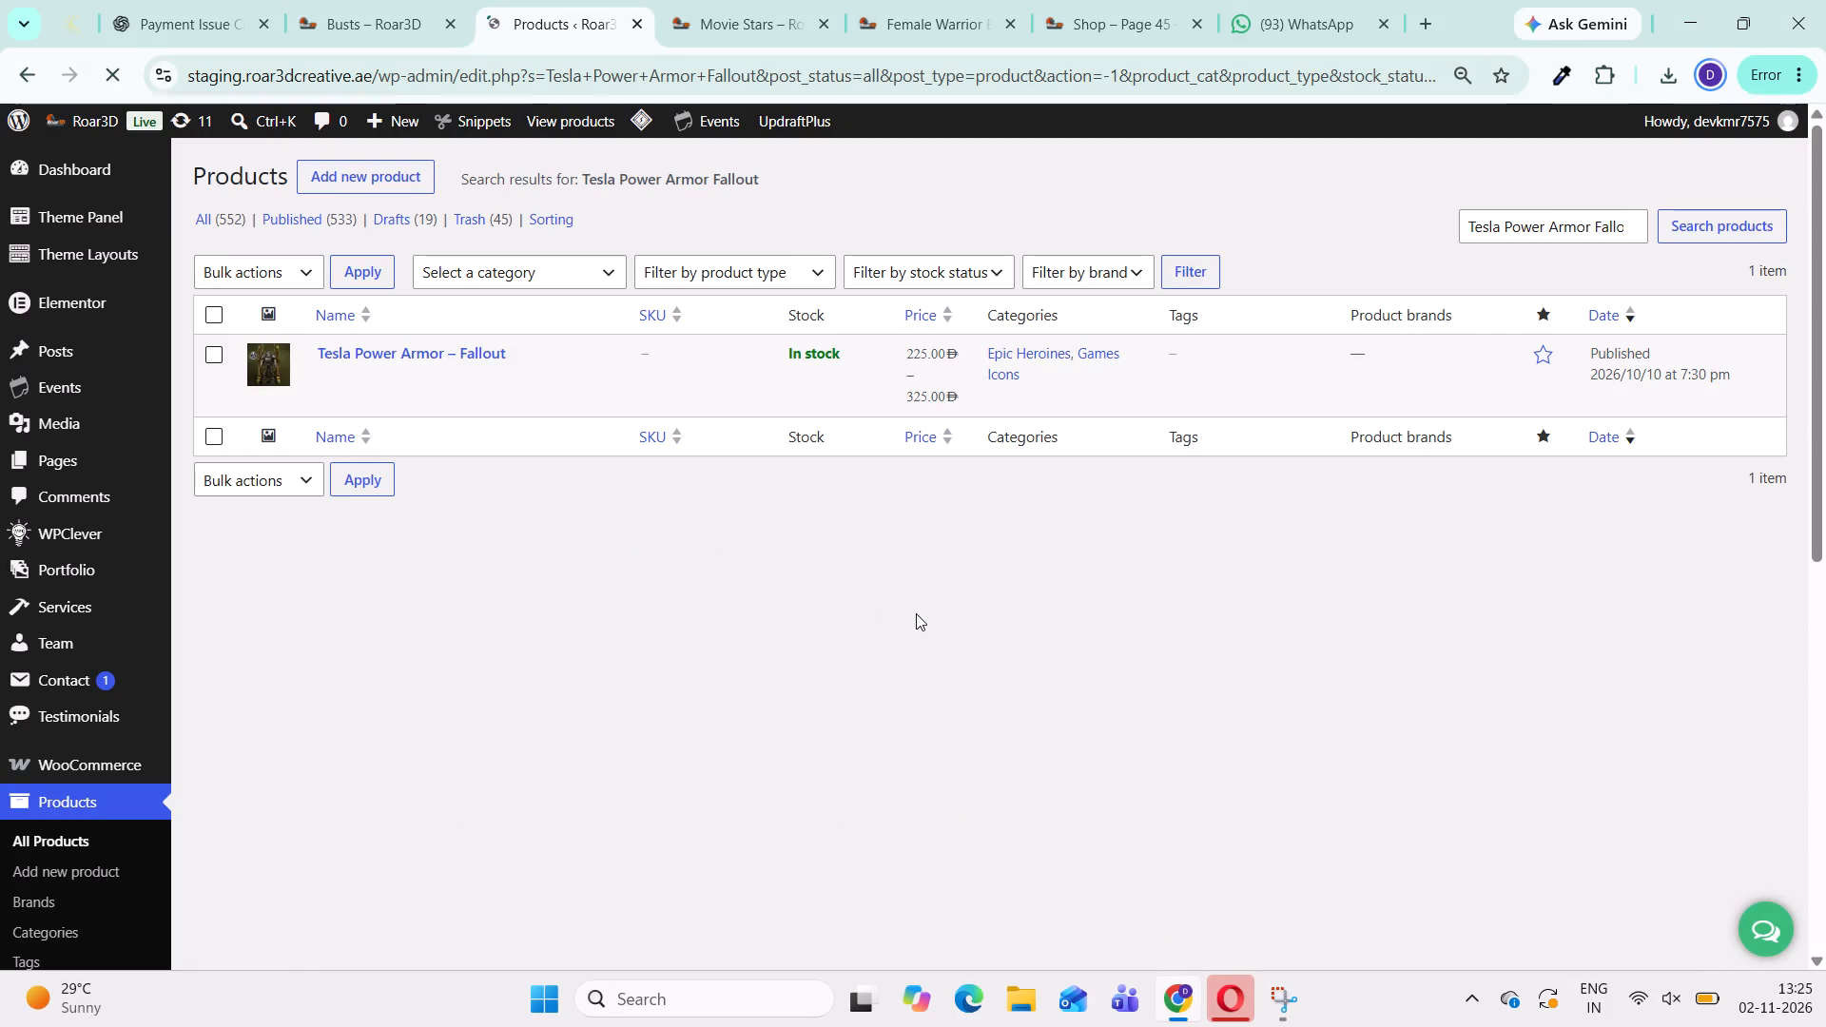
Open the Tesla Power Armor – Fallout product for editing and expand the Size attribute in its product data.
scroll(664, 721, down, 2)
scroll(578, 812, down, 2)
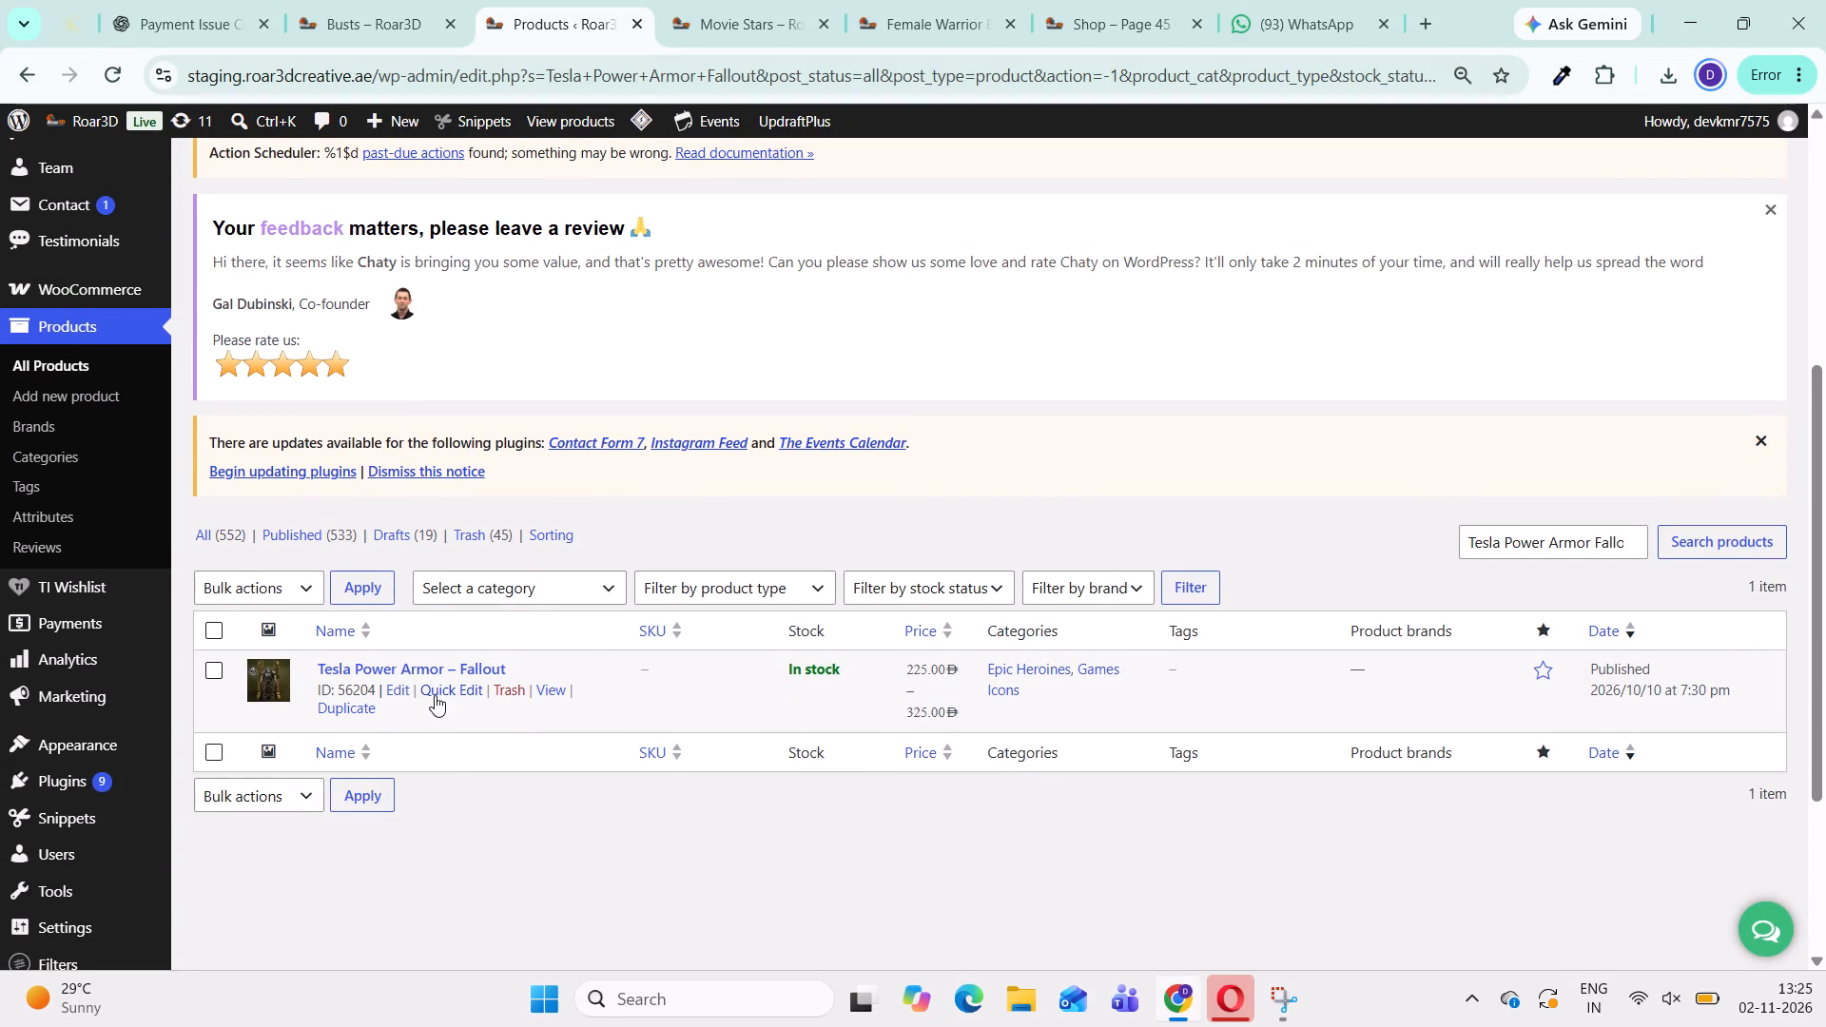
click(393, 692)
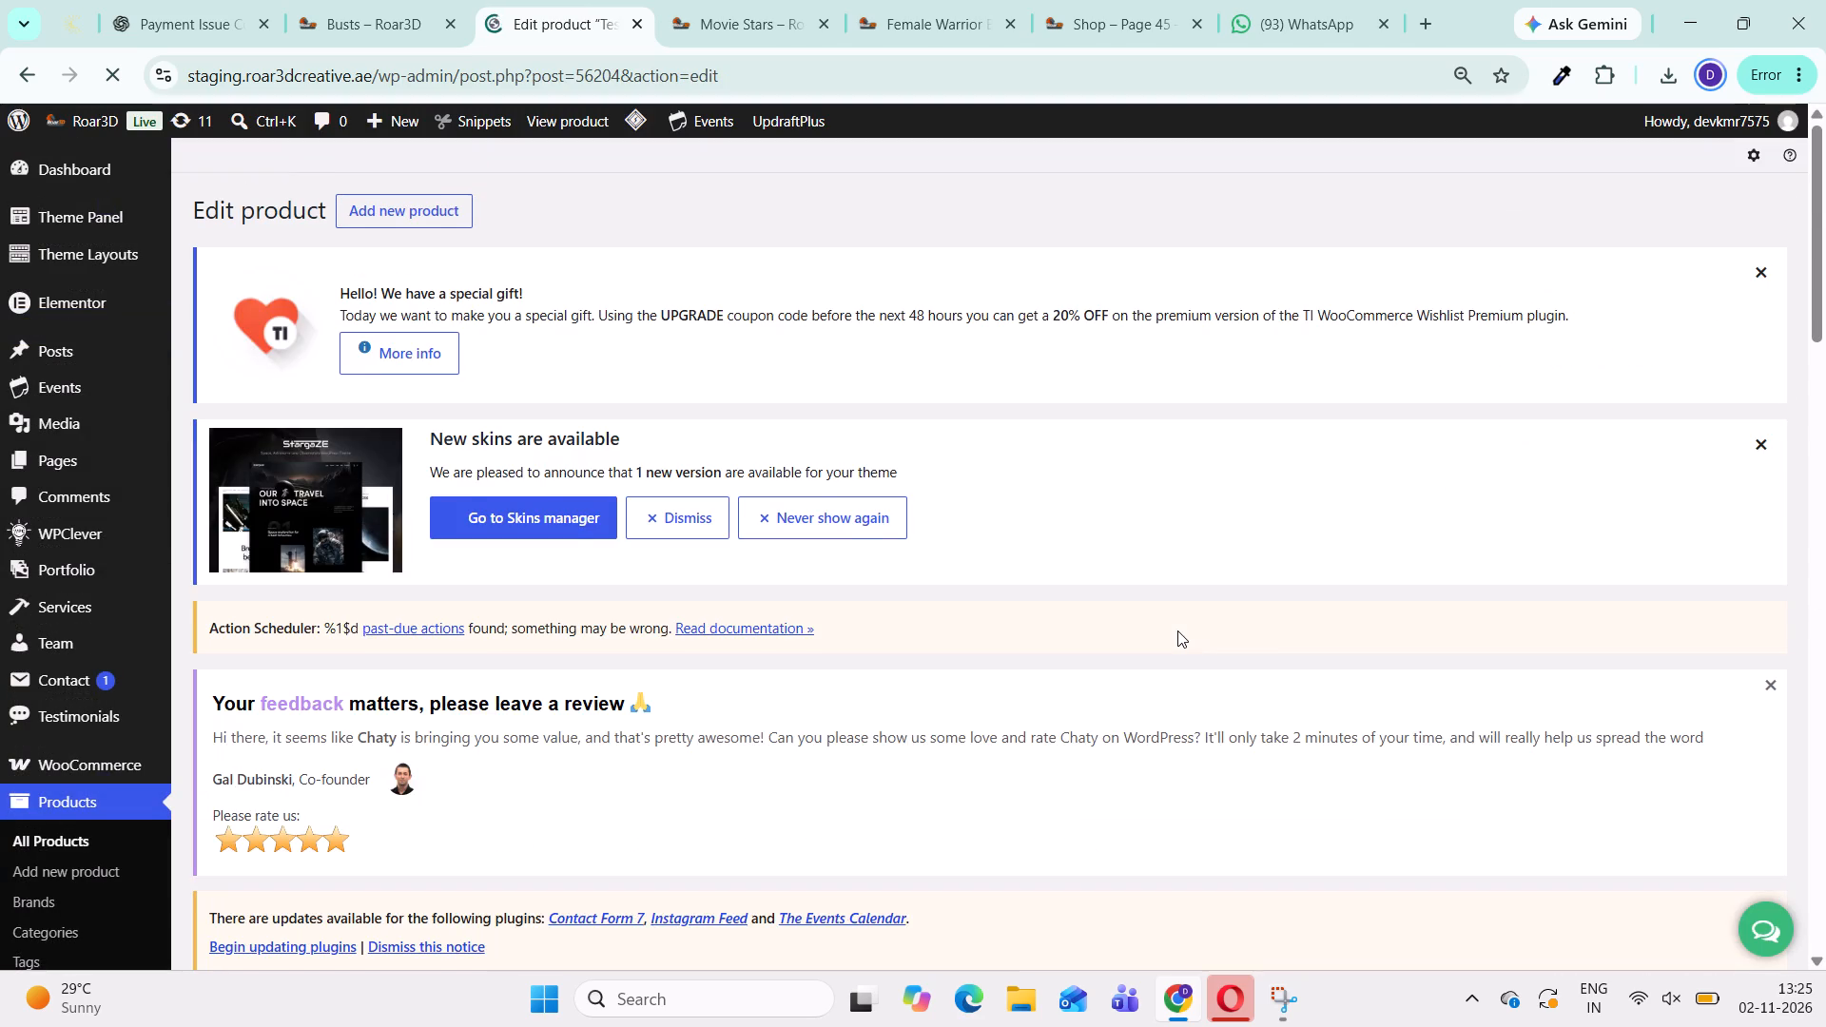
scroll(1177, 630, down, 13)
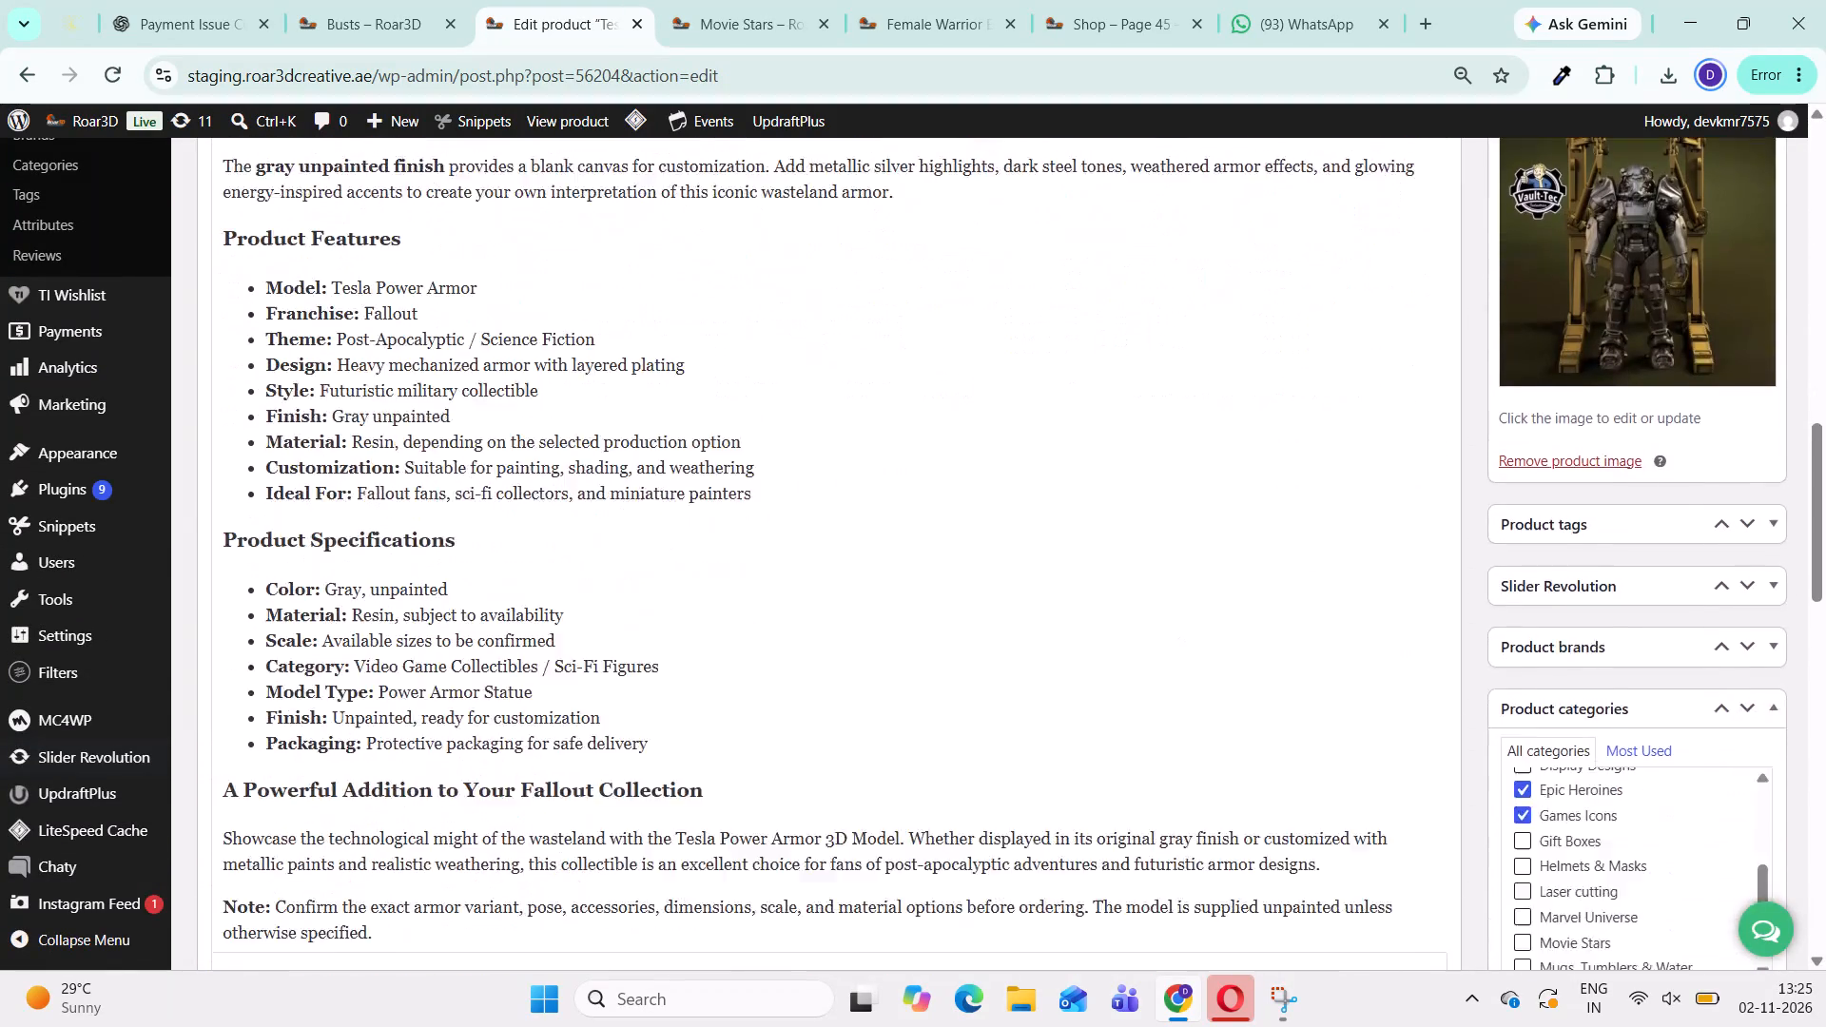
scroll(1136, 651, down, 5)
scroll(572, 715, down, 2)
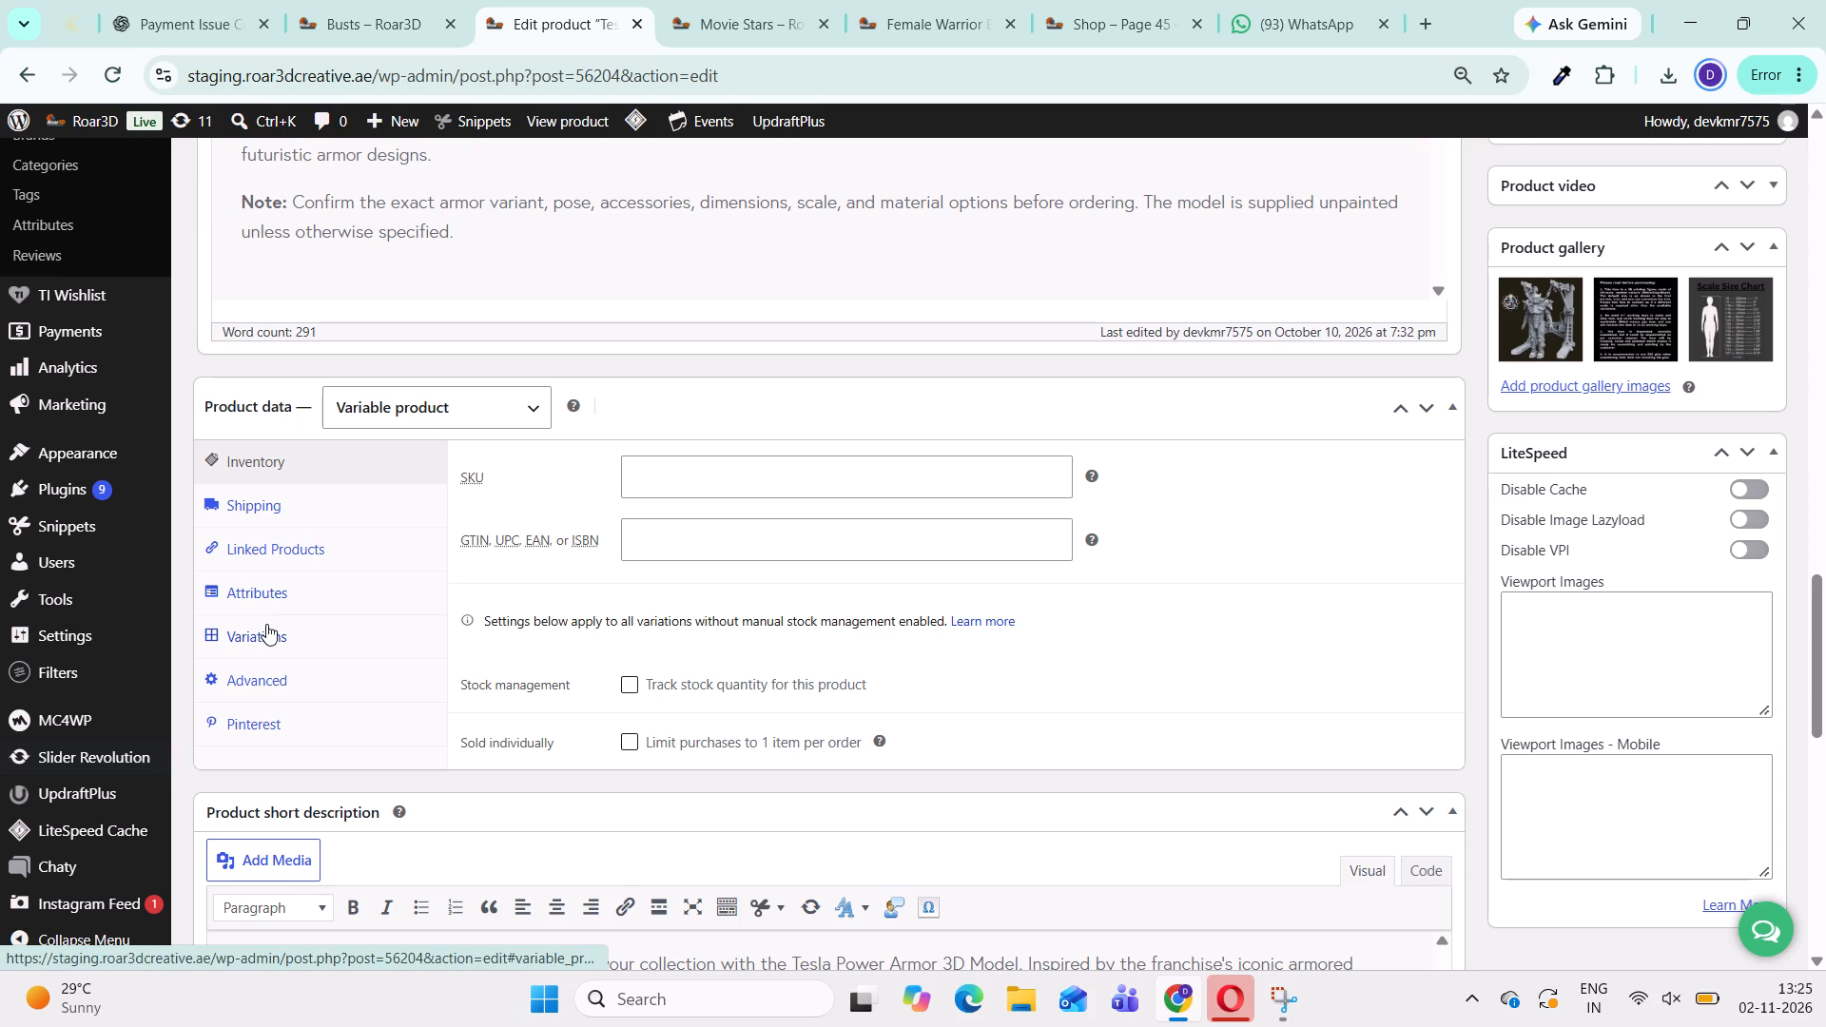
click(249, 596)
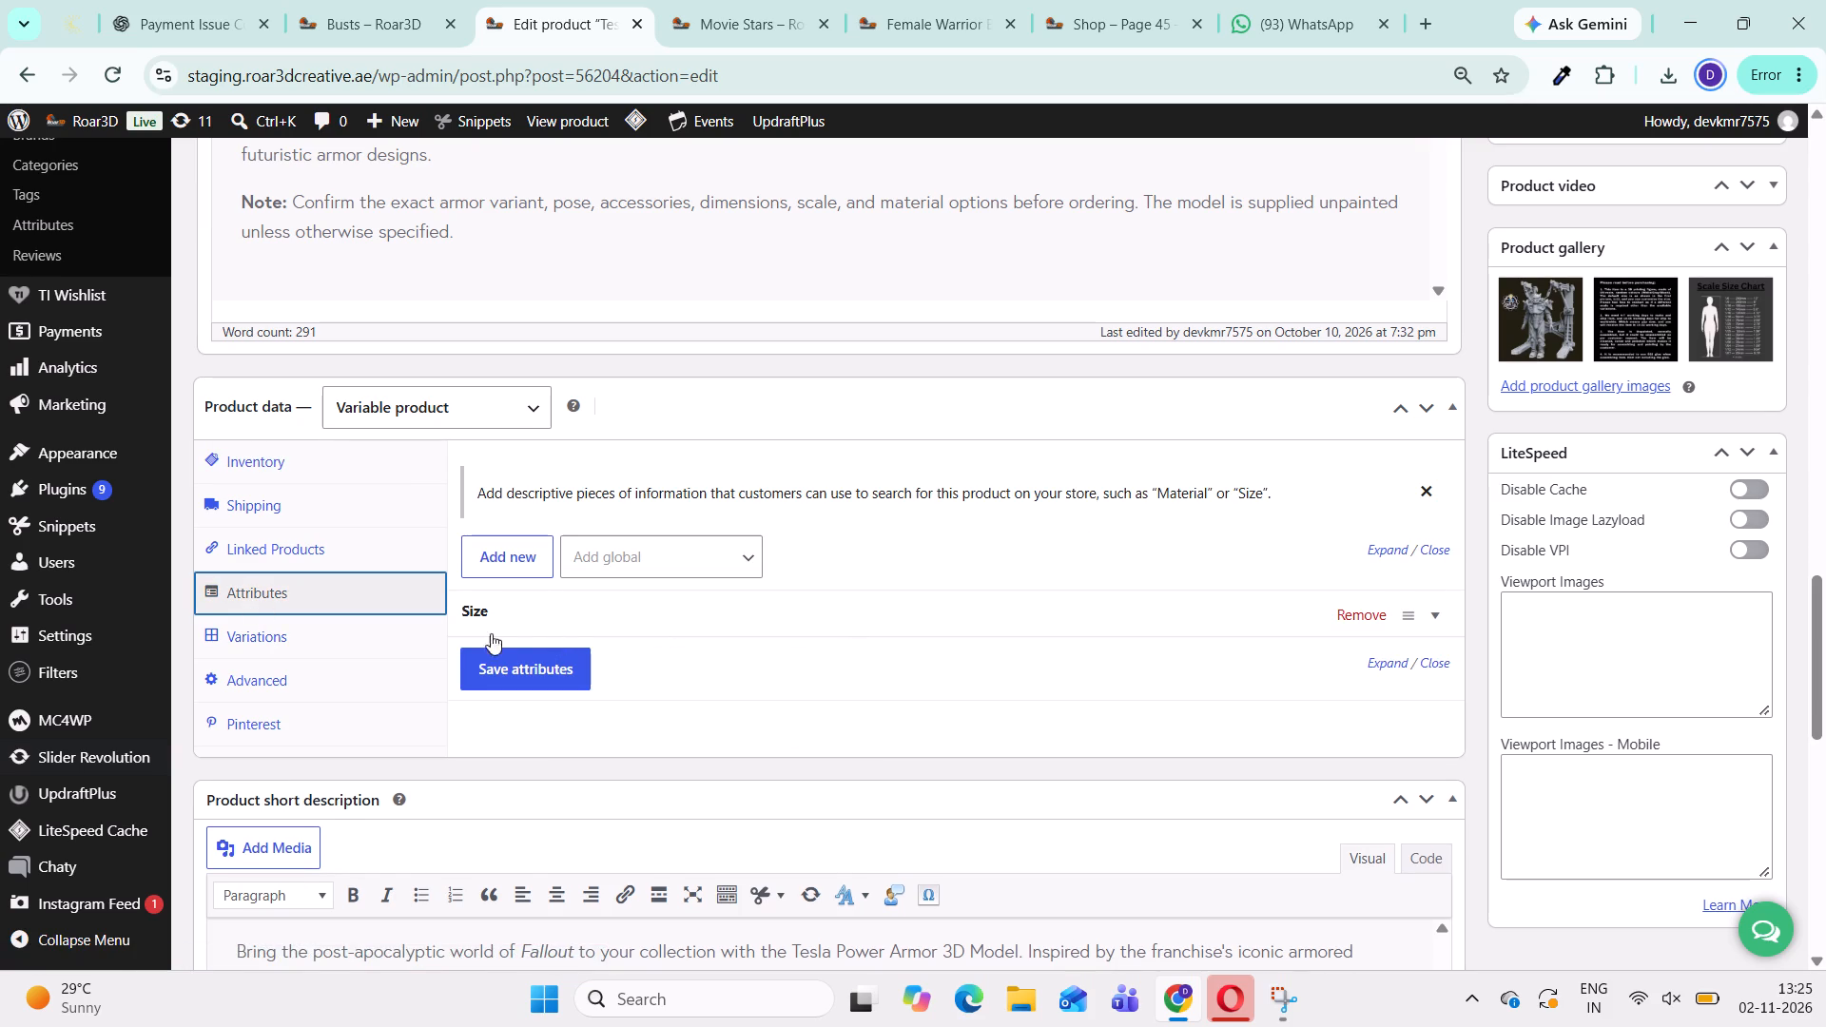
click(1437, 610)
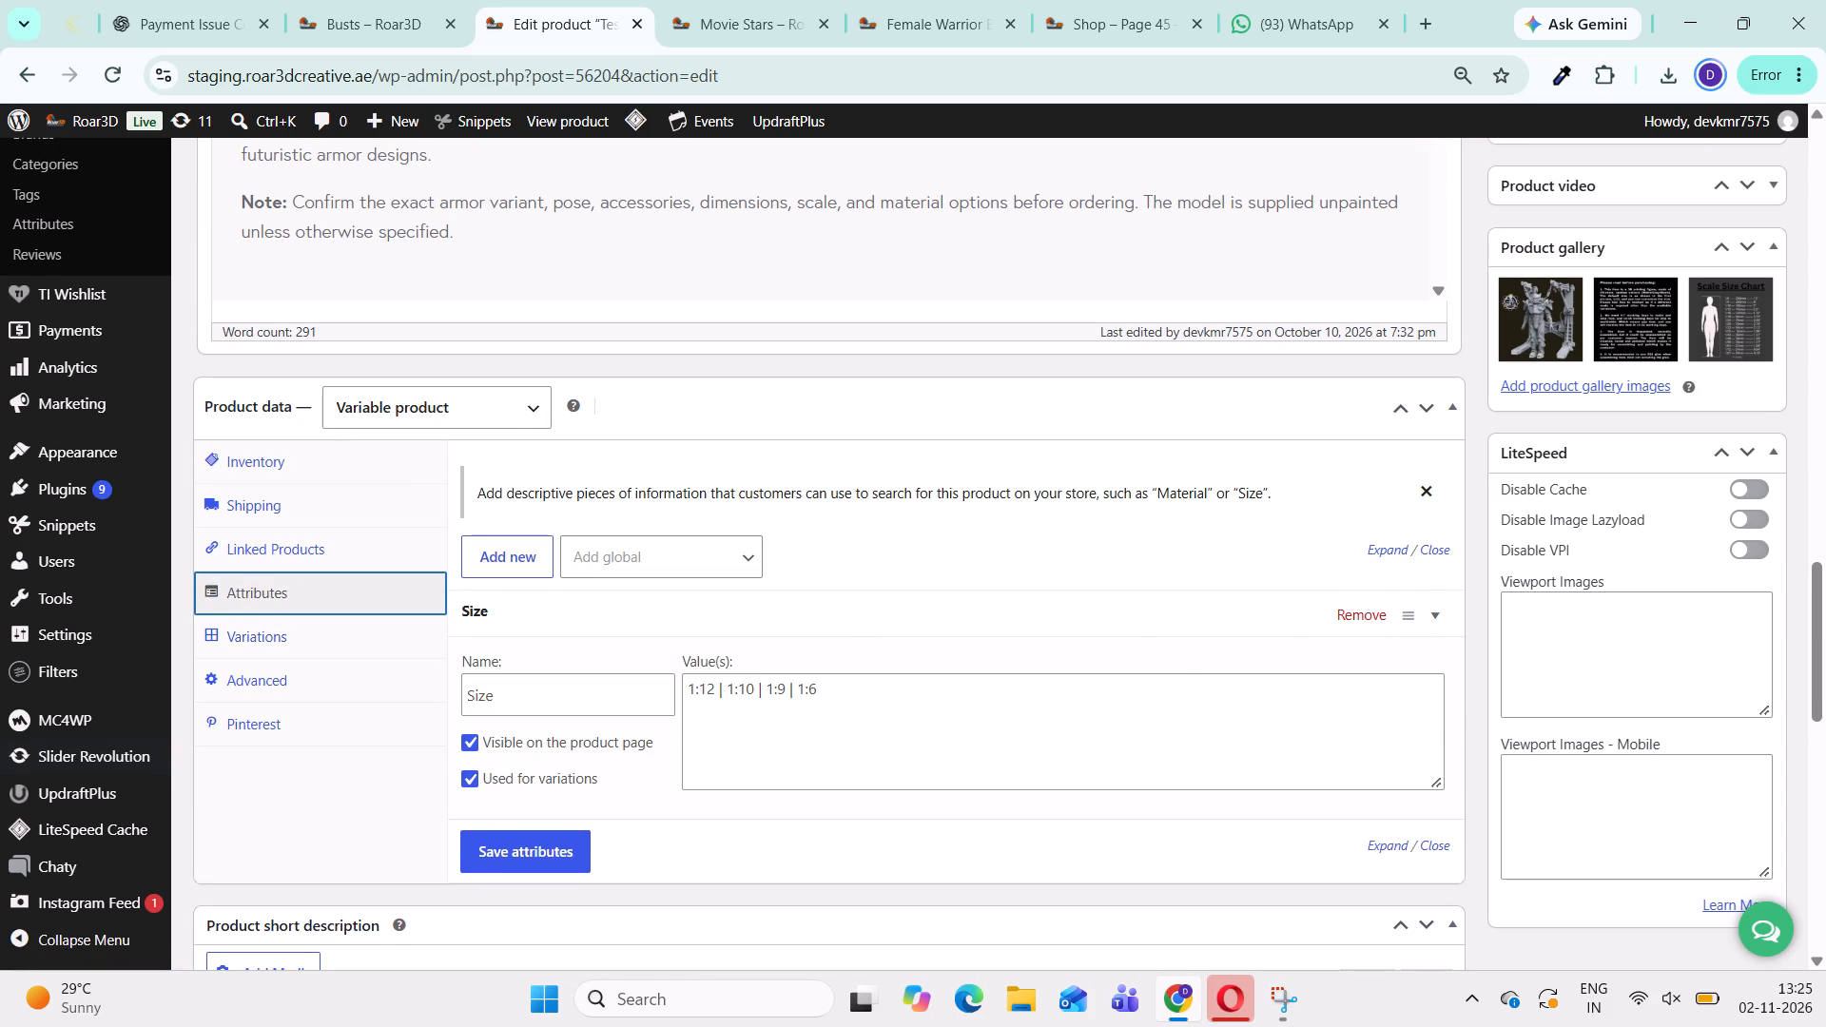
Capture a screenshot of the product data section with the expanded Size attribute and copy it.
key(shift+super+s)
drag(168, 403, 1098, 832)
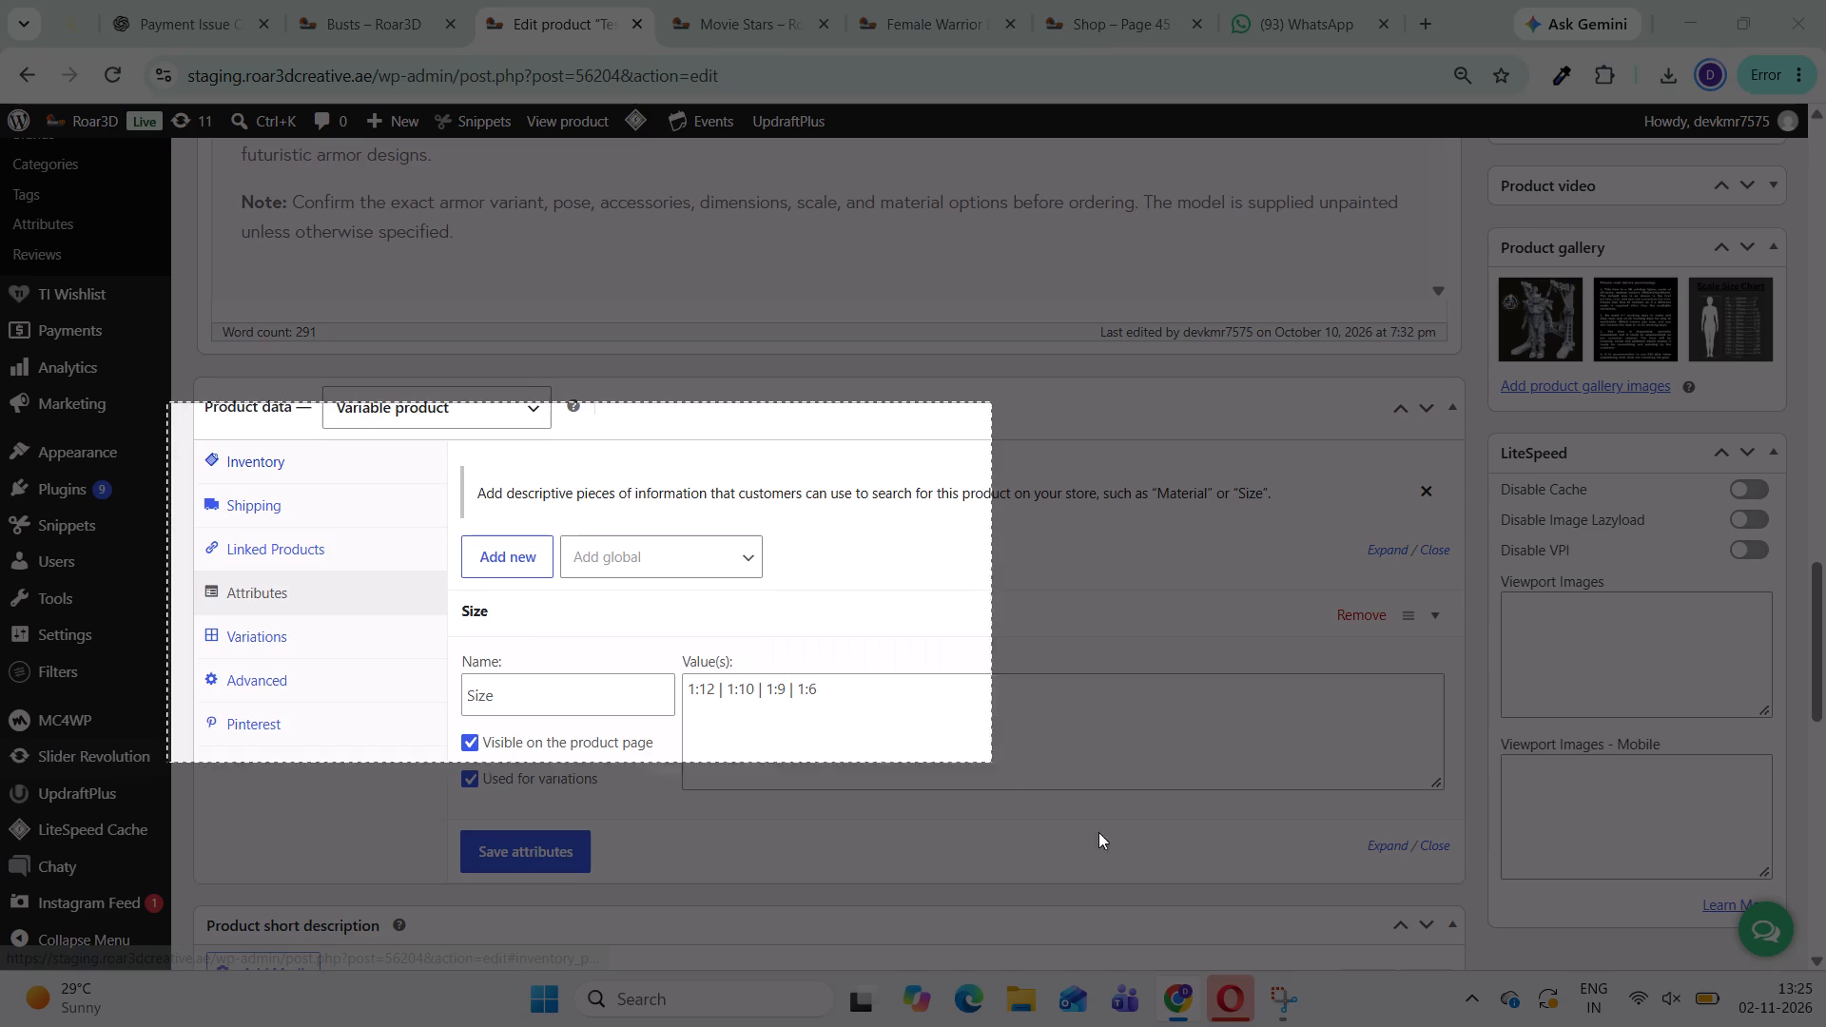
drag(1098, 832, 1683, 948)
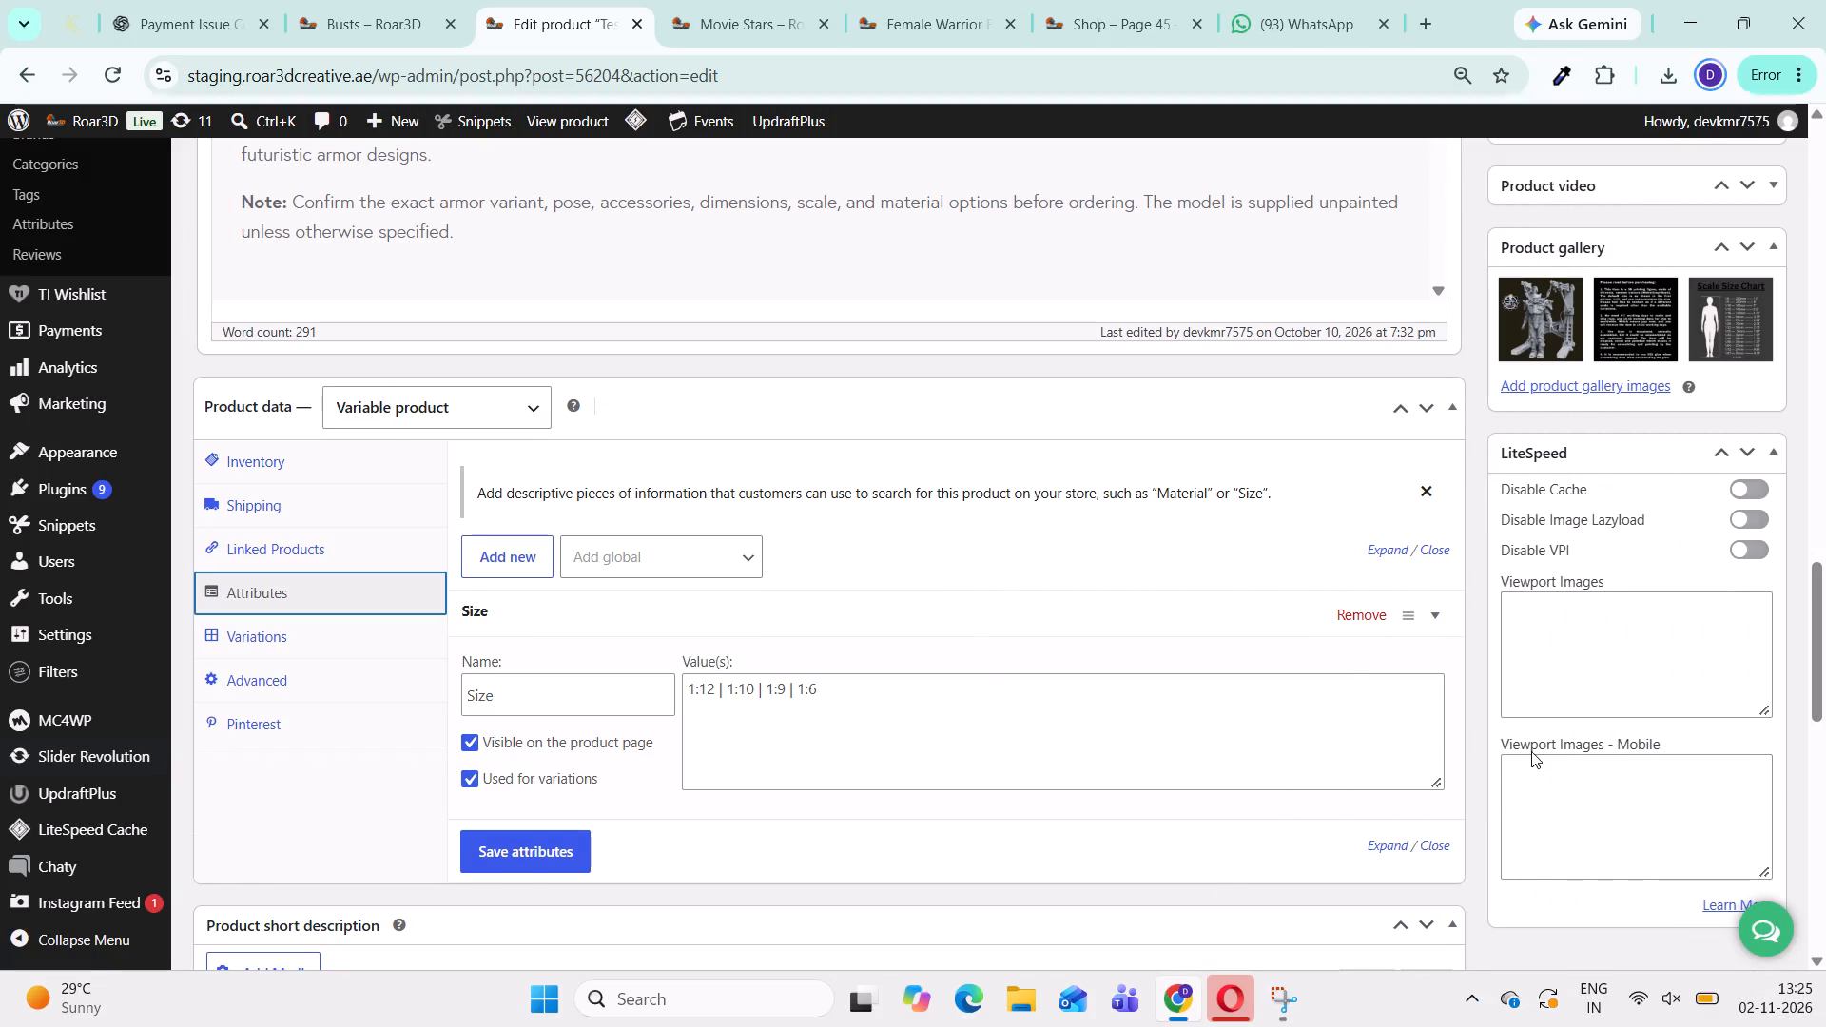
click(1520, 697)
key(ctrl+c)
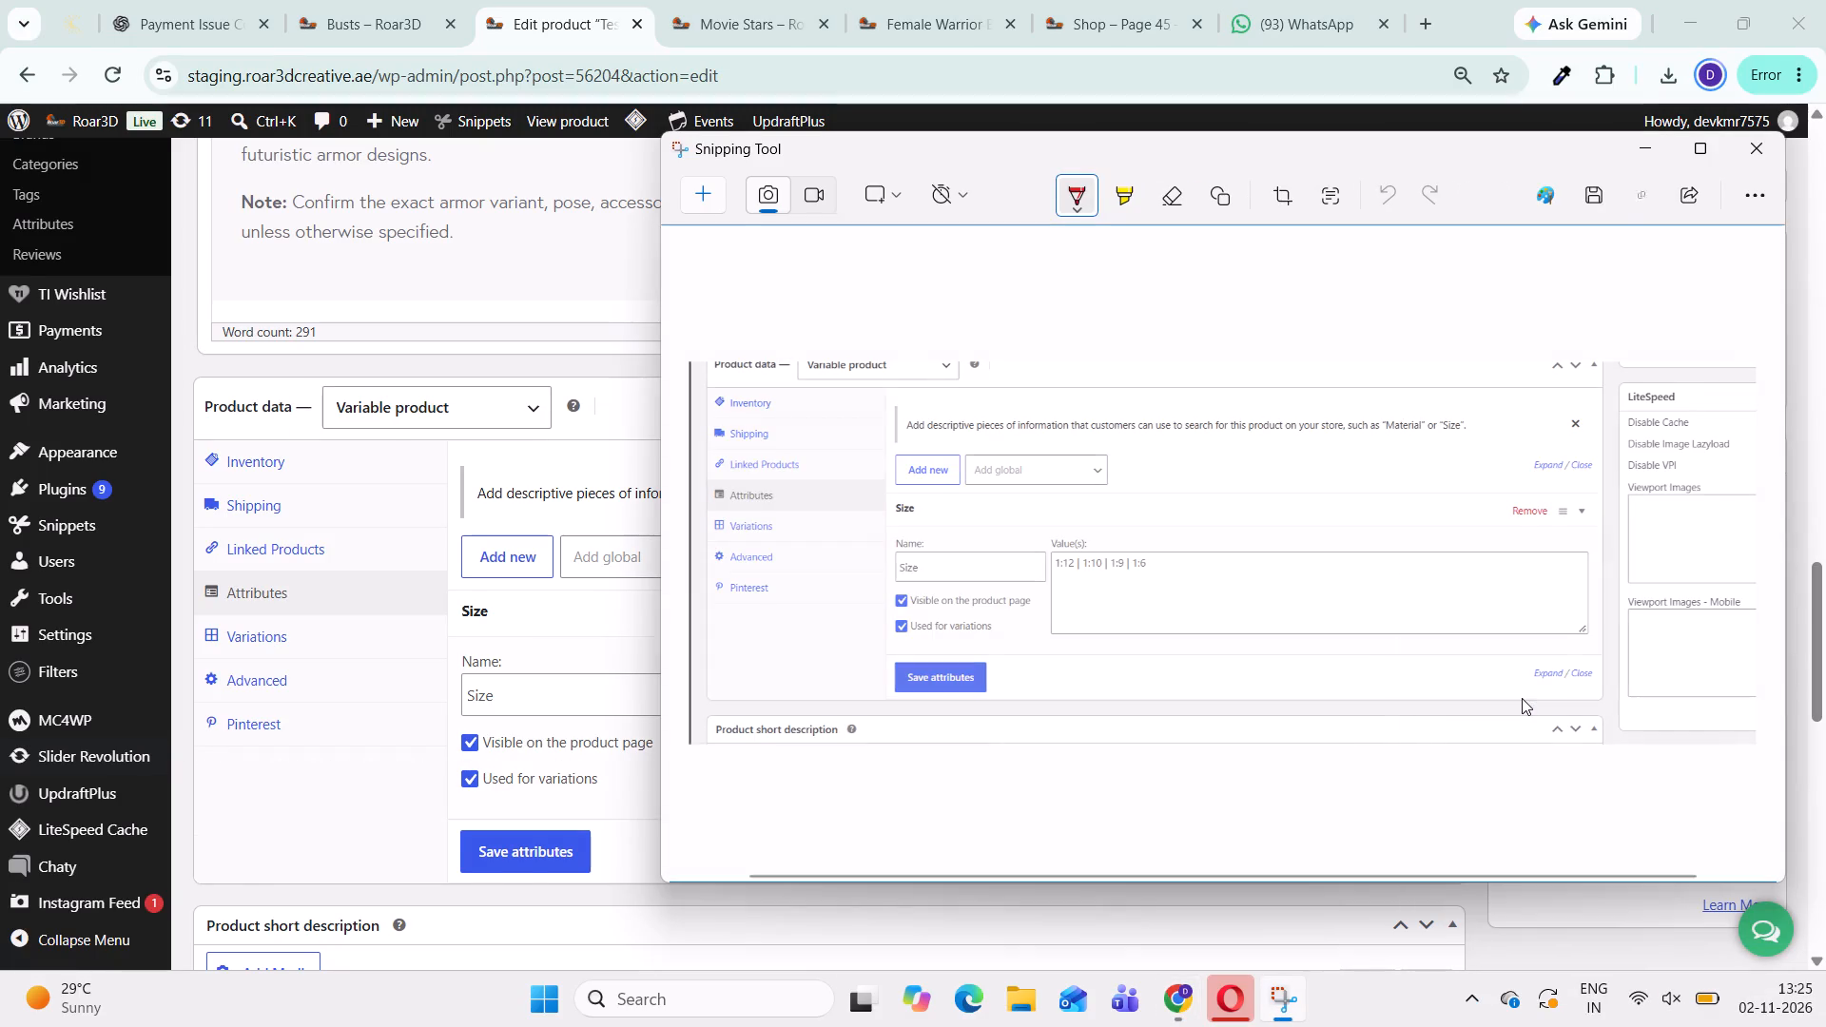
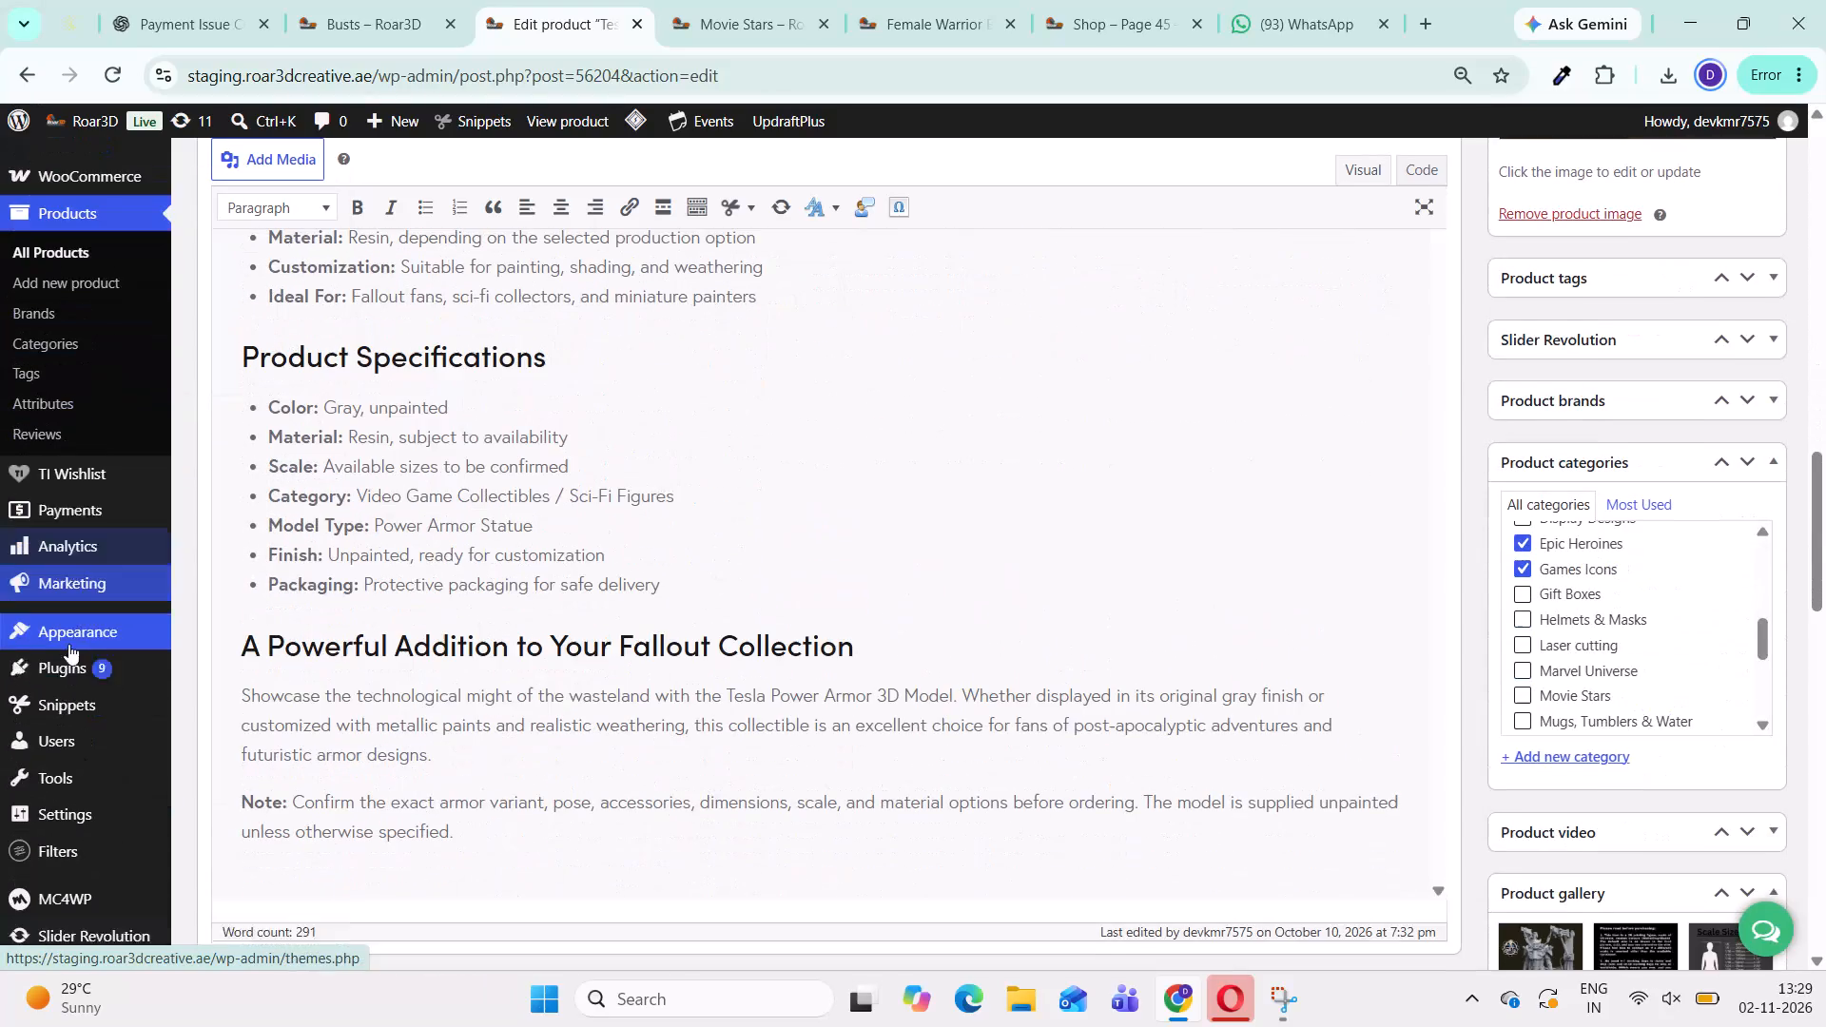
Generate a CSV export of all WooCommerce products with all columns, product types and categories, without custom meta.
click(67, 254)
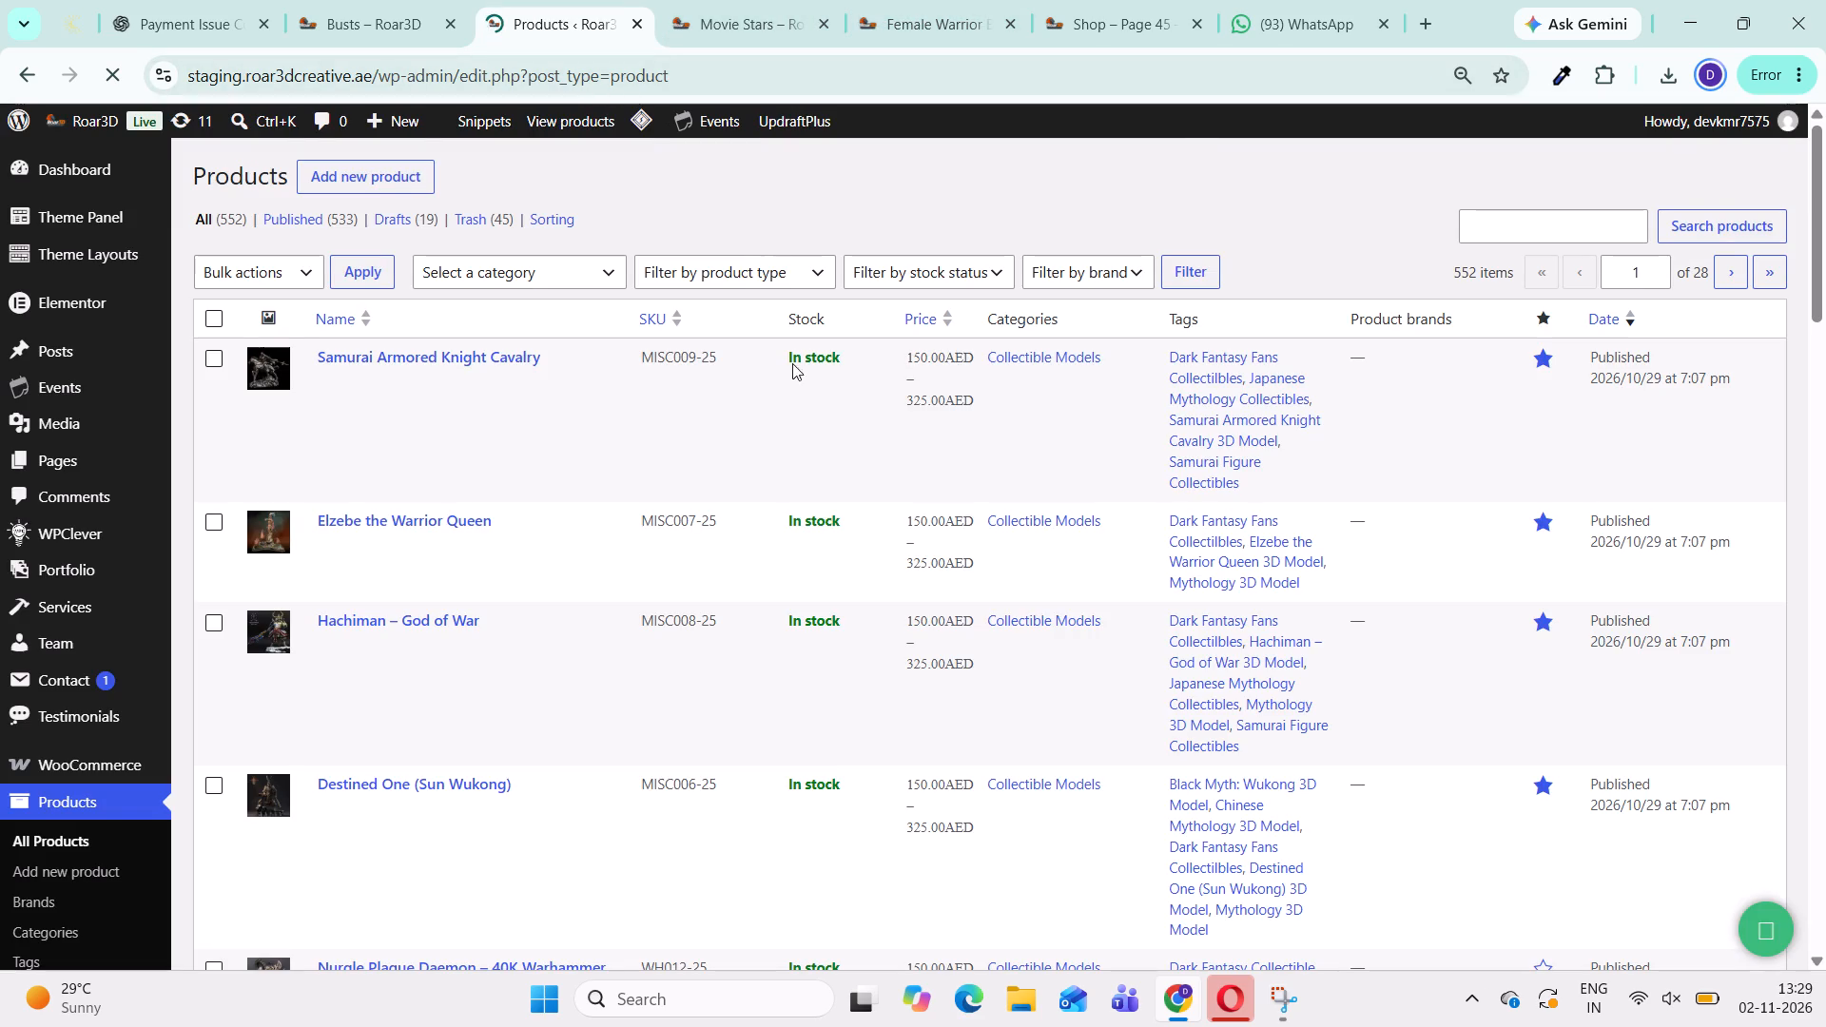
scroll(970, 543, down, 2)
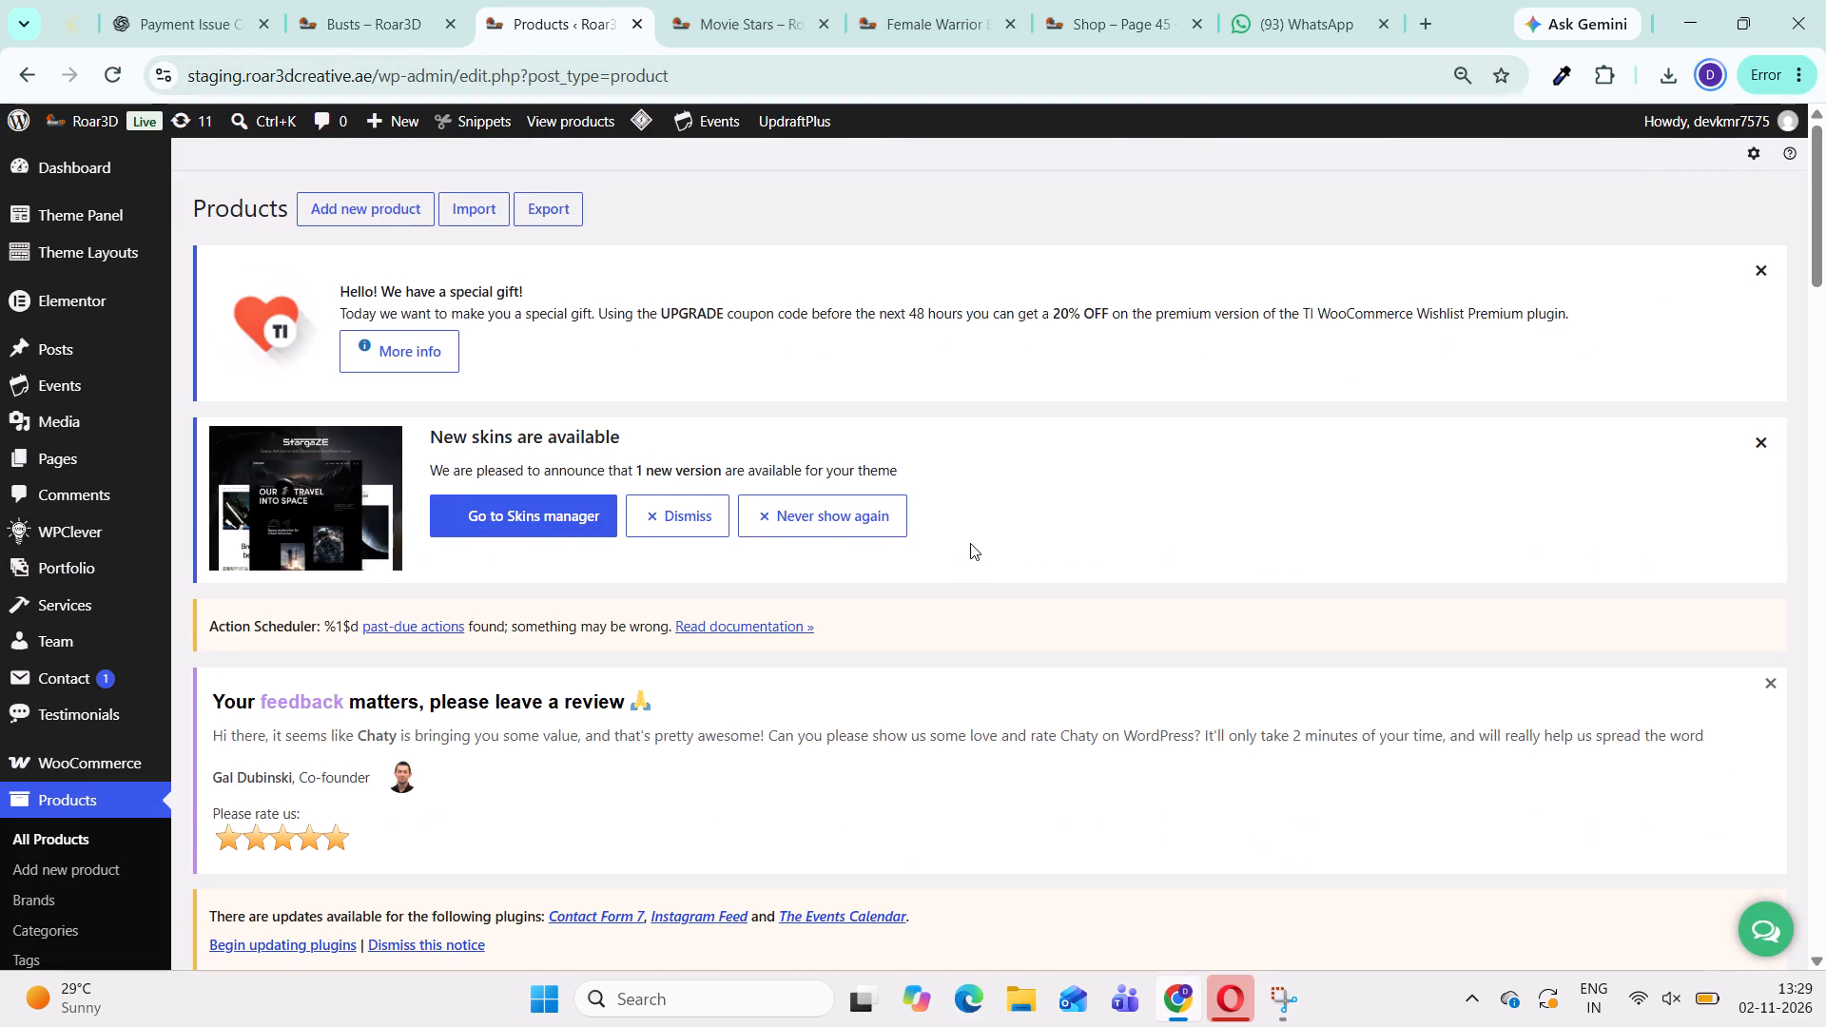
scroll(970, 543, down, 1)
scroll(1311, 513, up, 1)
scroll(1047, 445, up, 2)
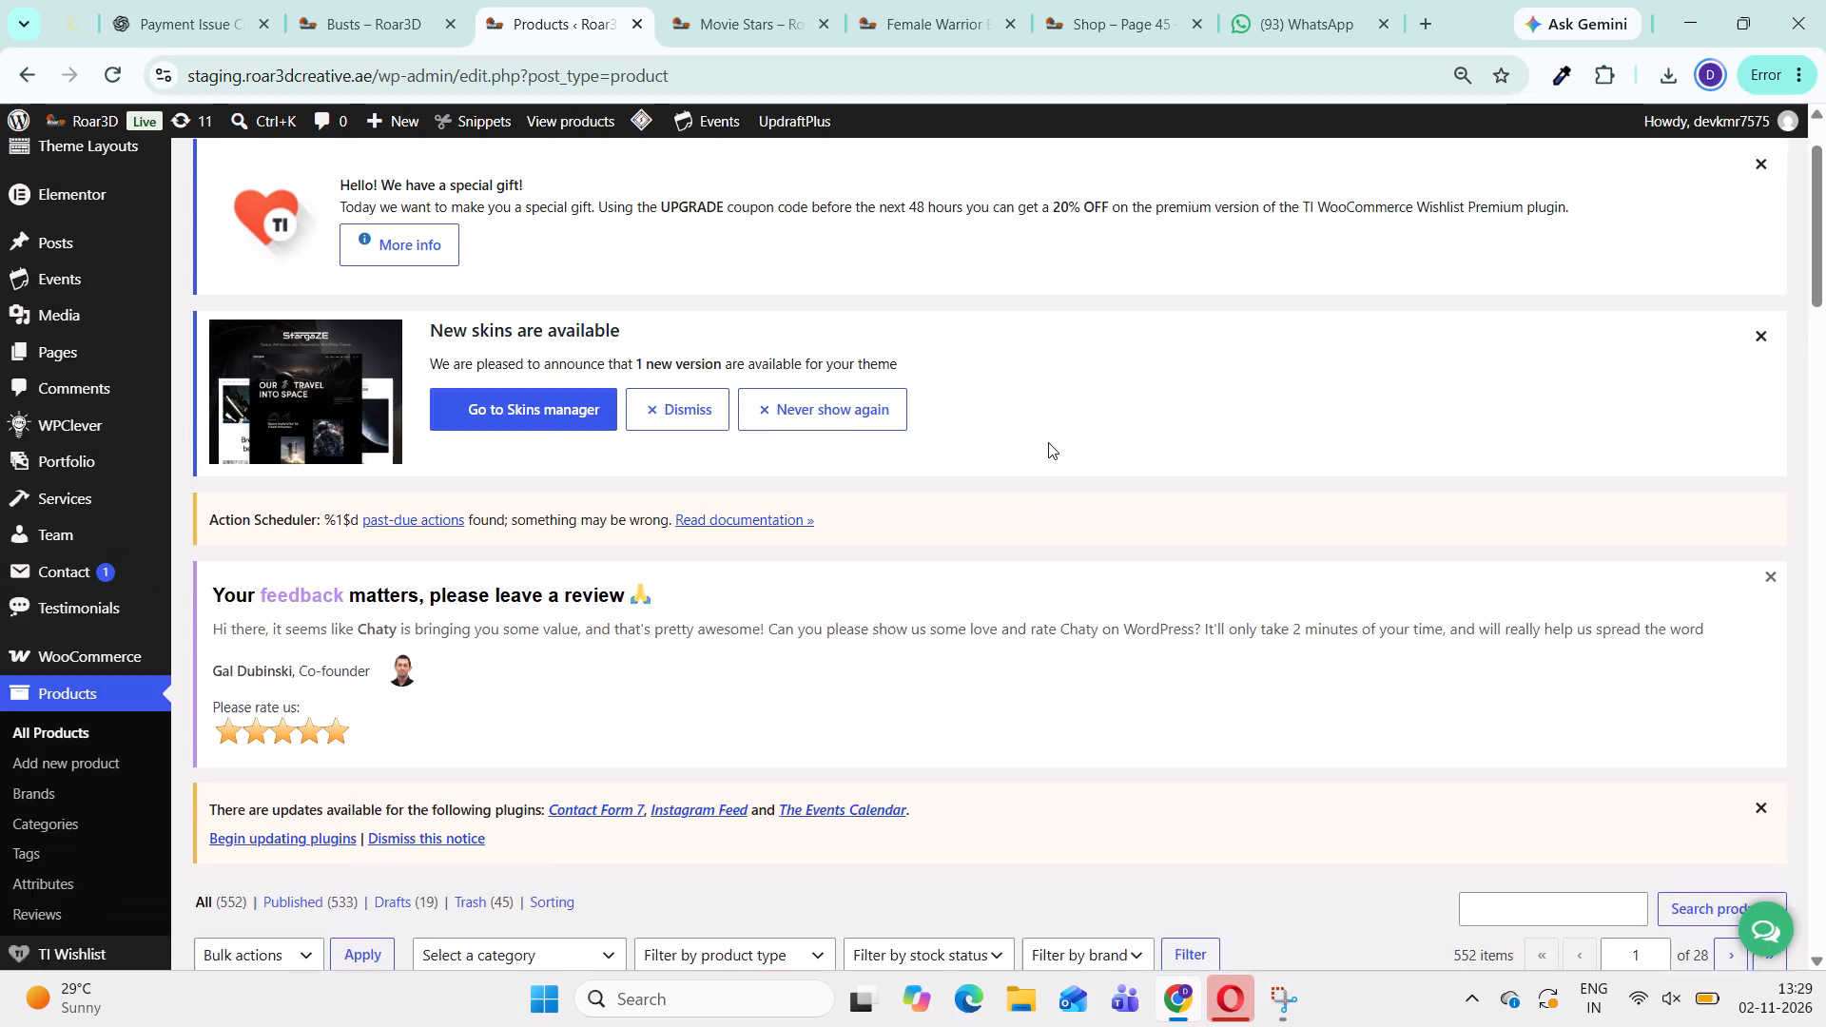
scroll(947, 447, up, 2)
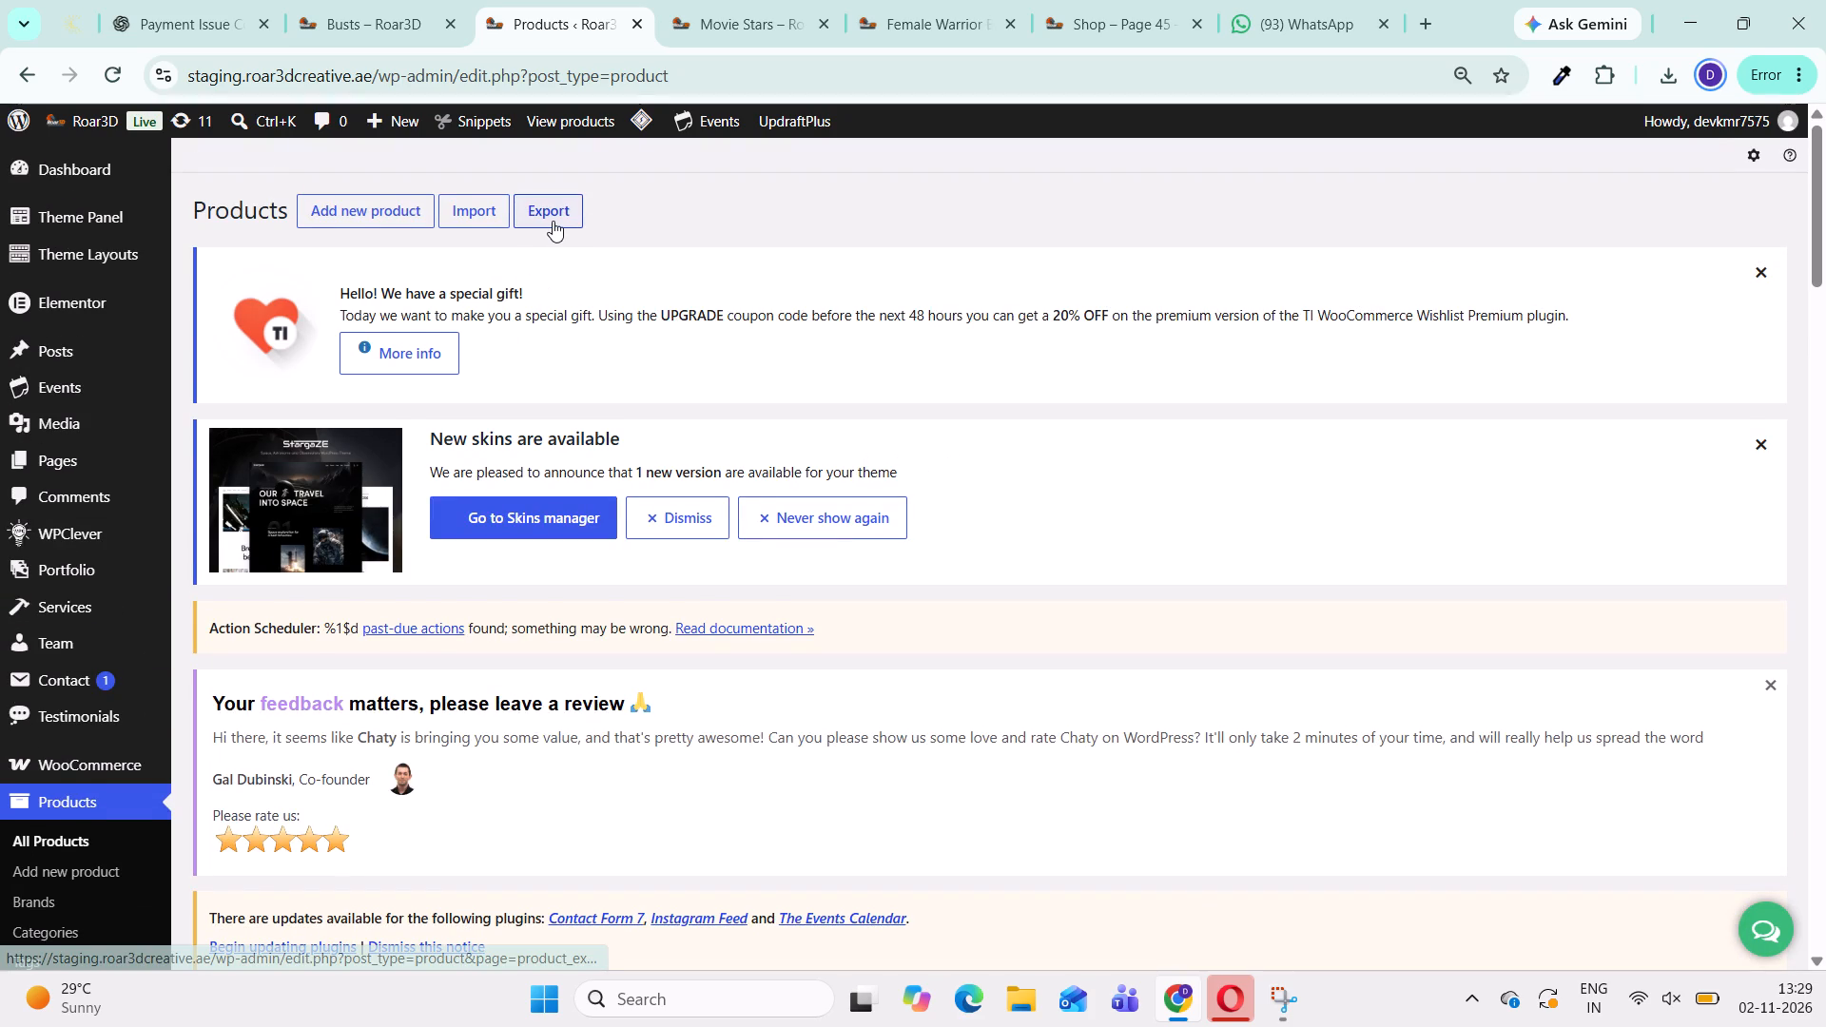
click(553, 220)
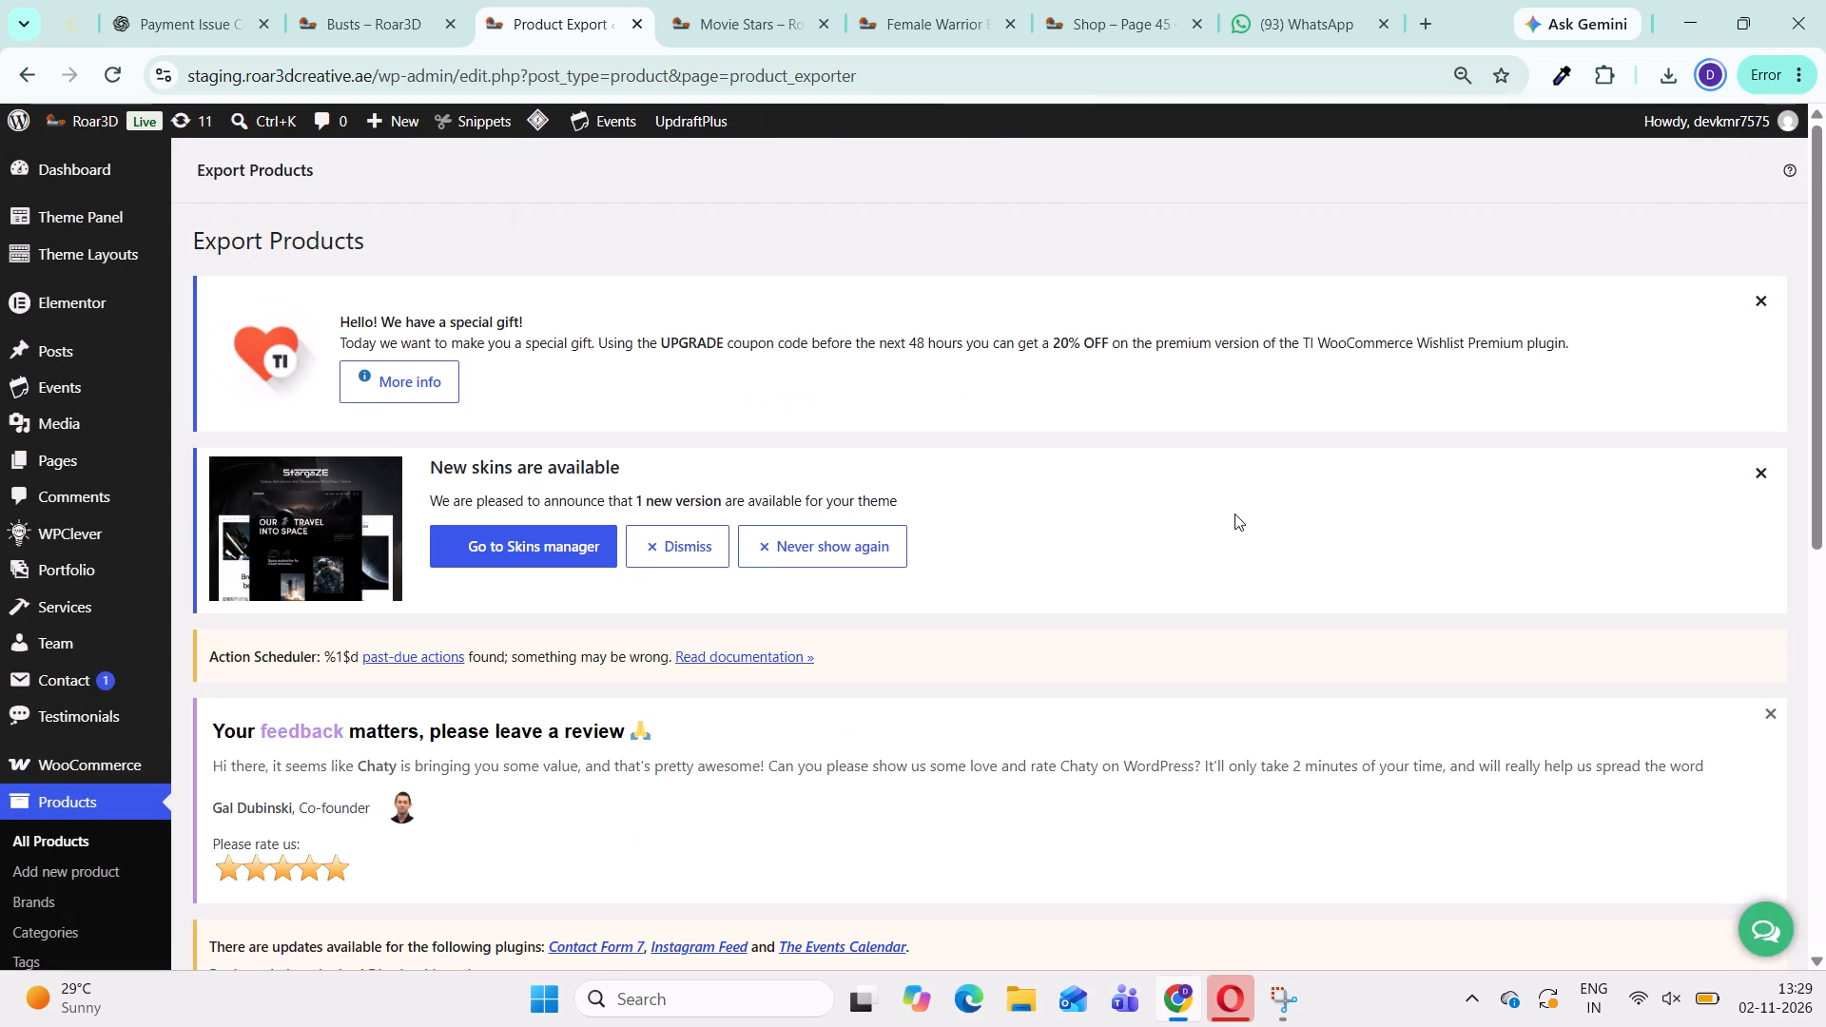
scroll(1234, 513, down, 6)
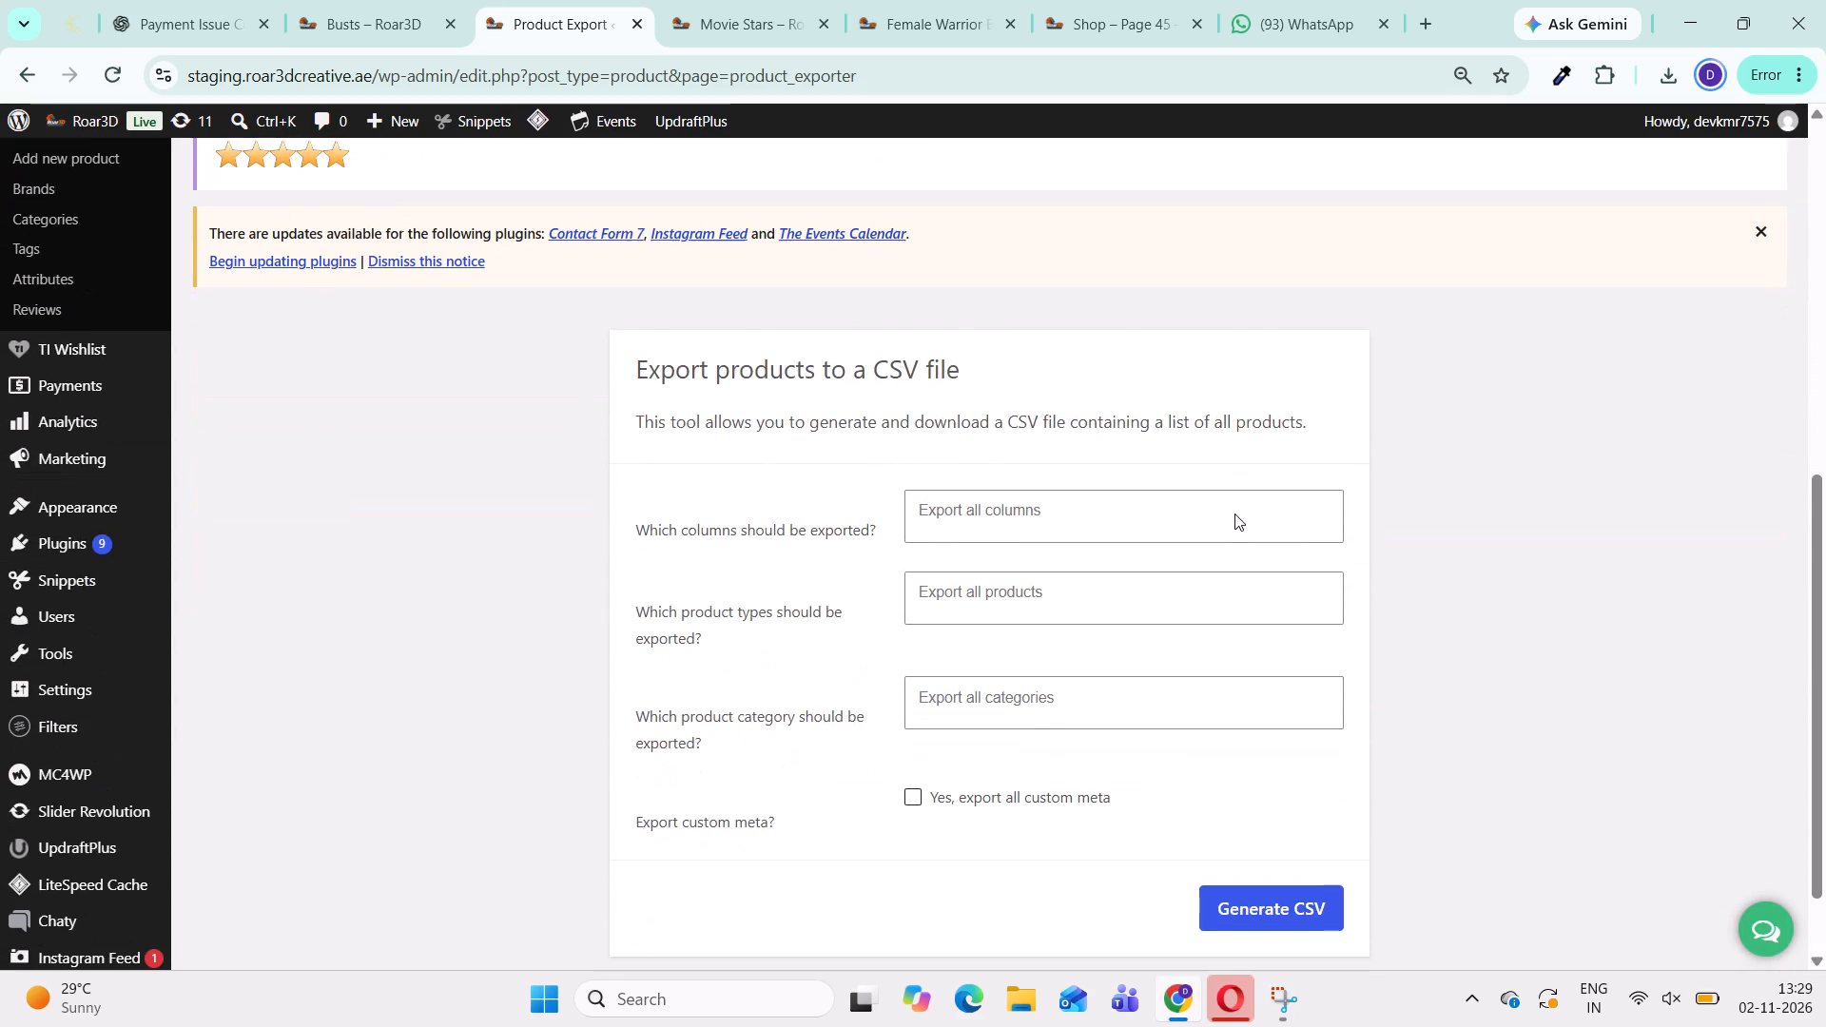
scroll(1234, 513, down, 2)
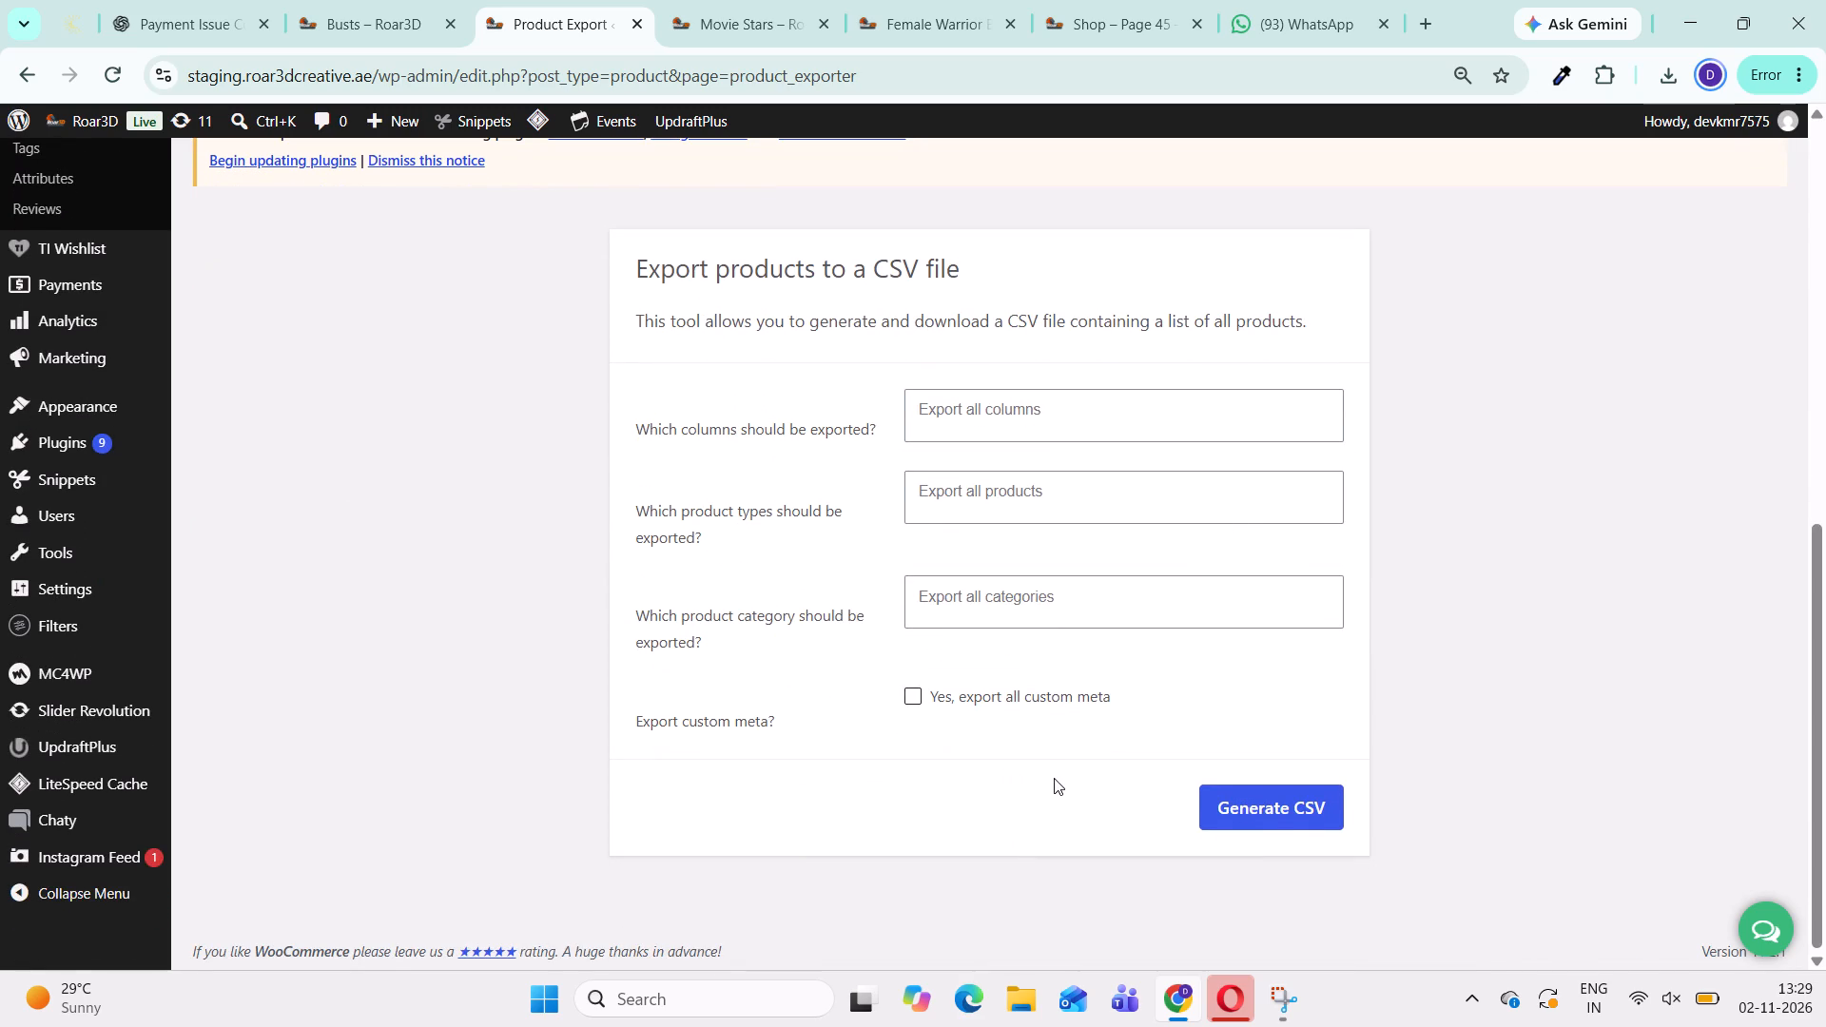
click(1292, 814)
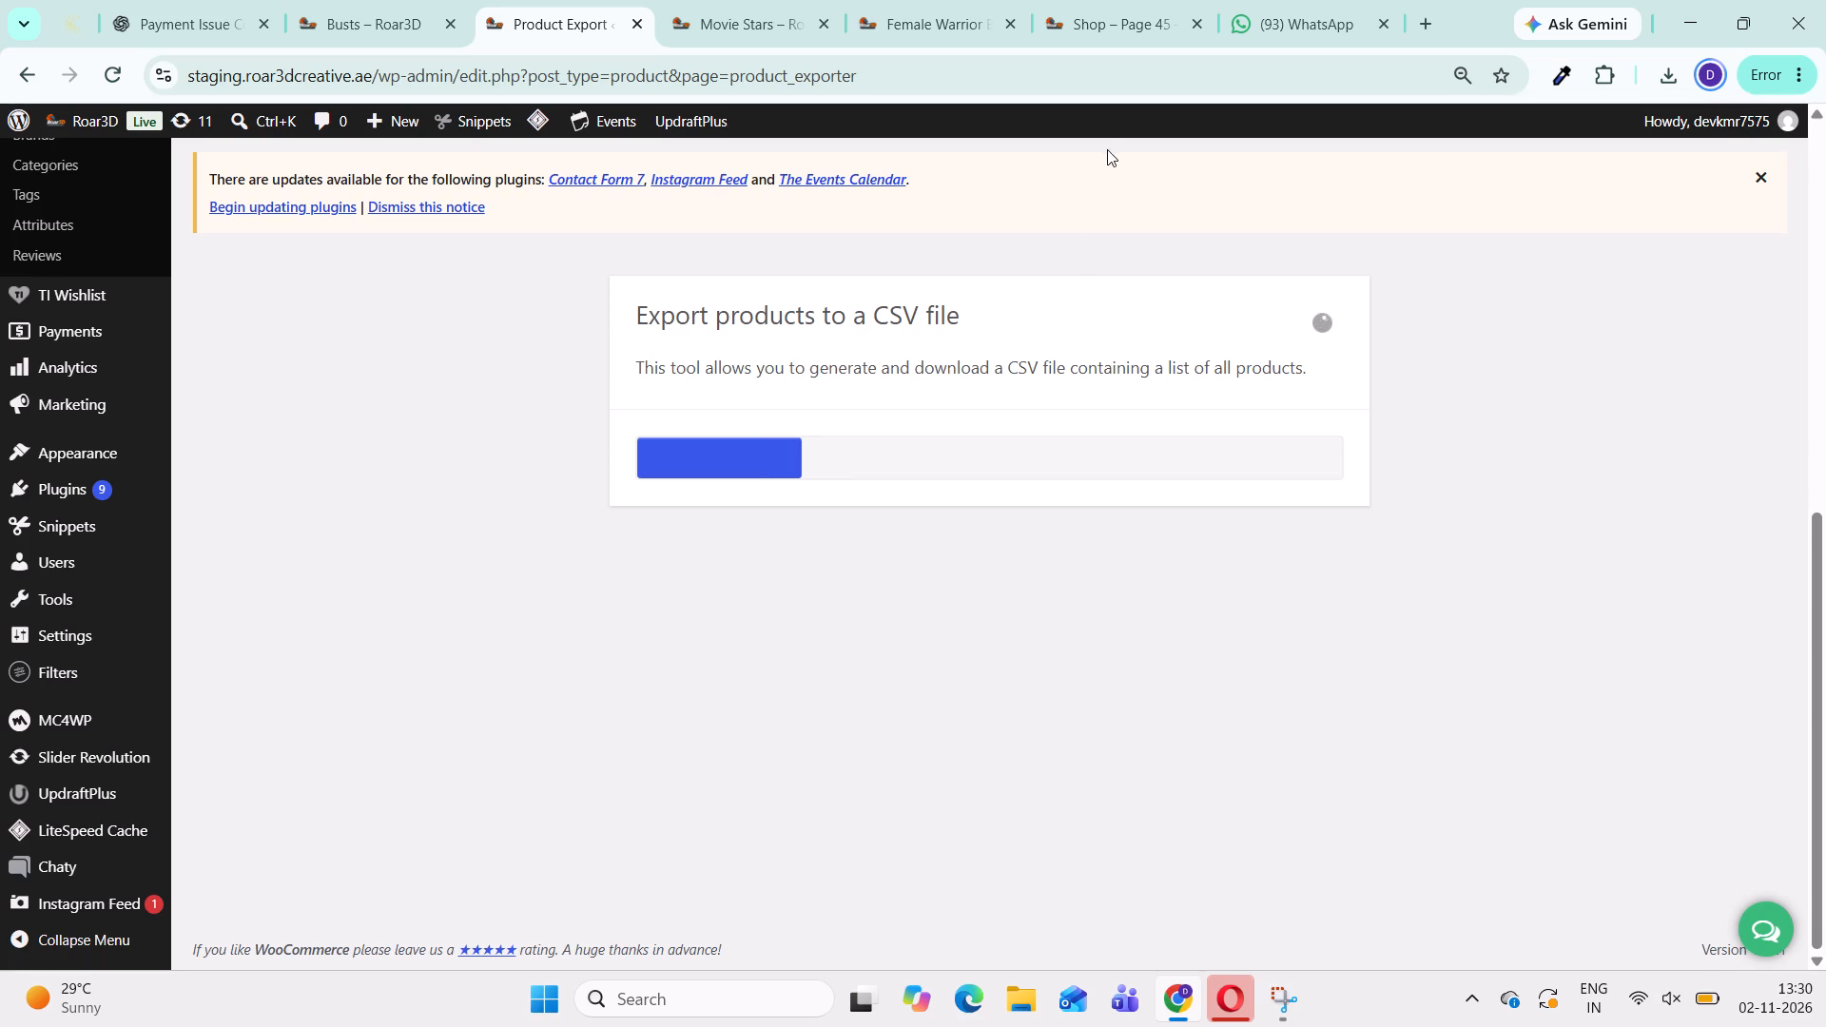
Return to page 45 of the storefront shop while the product export runs.
click(1102, 31)
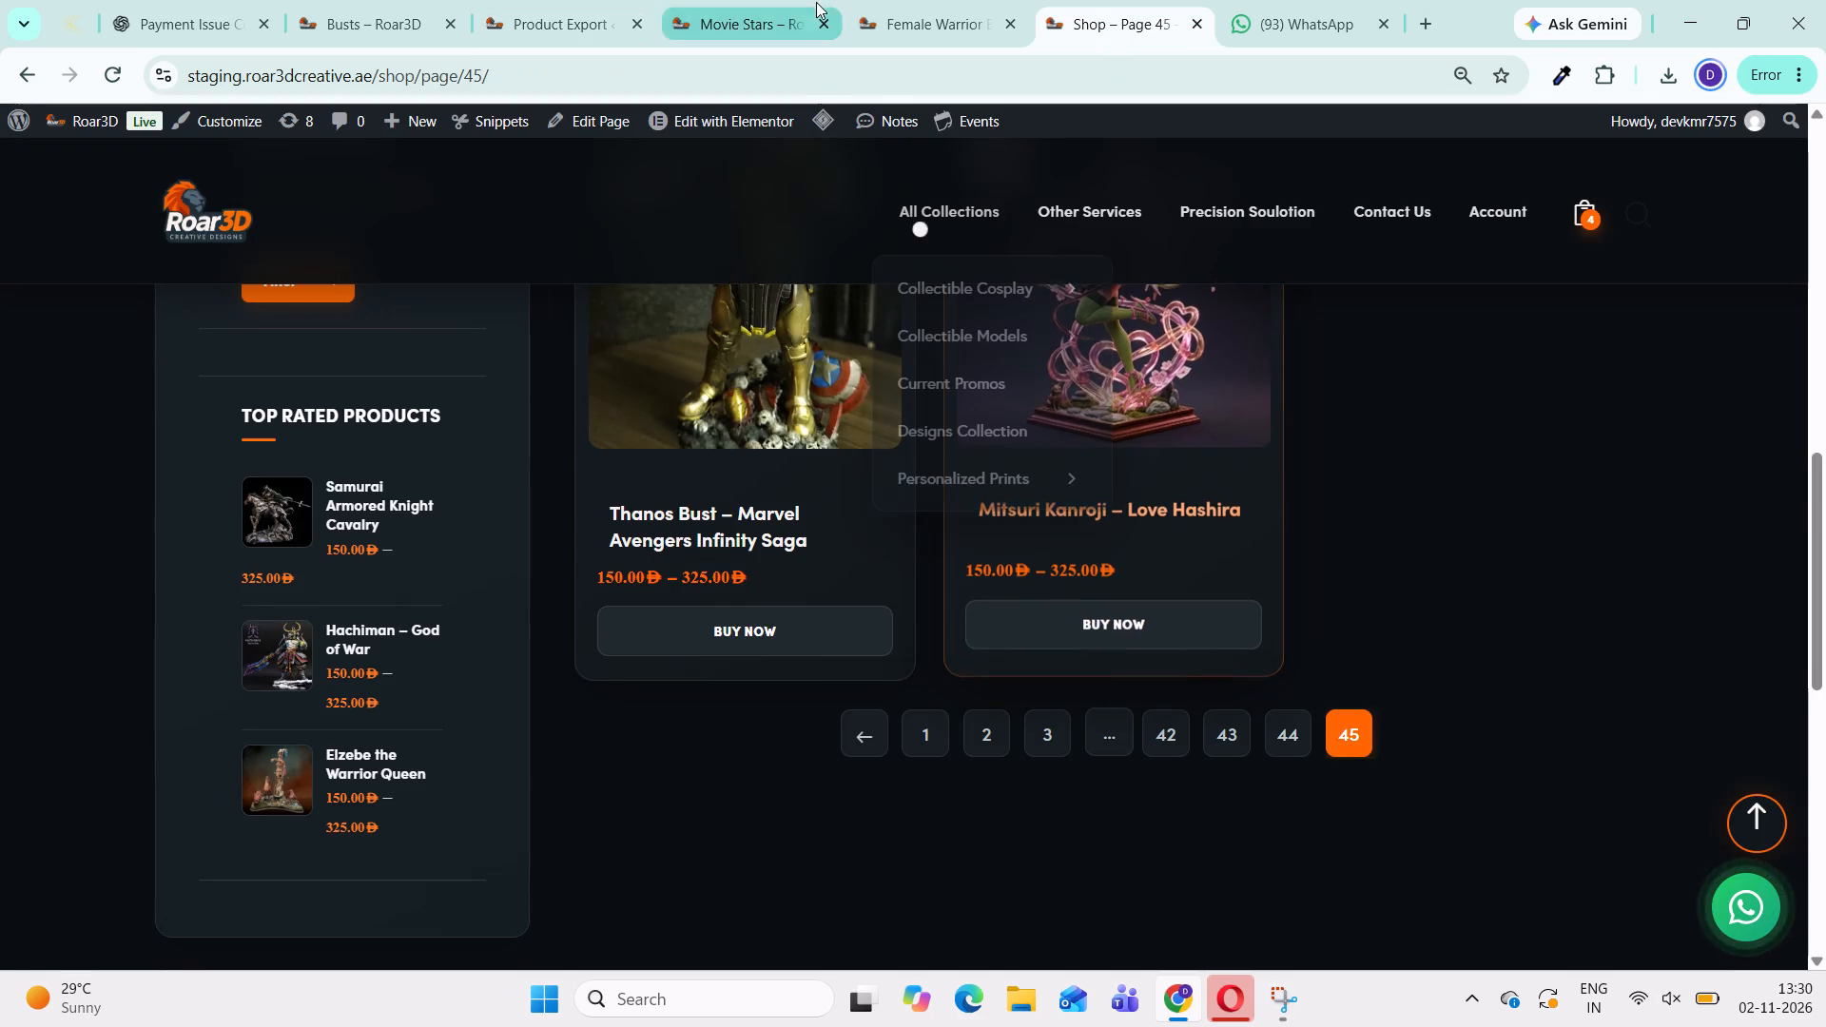
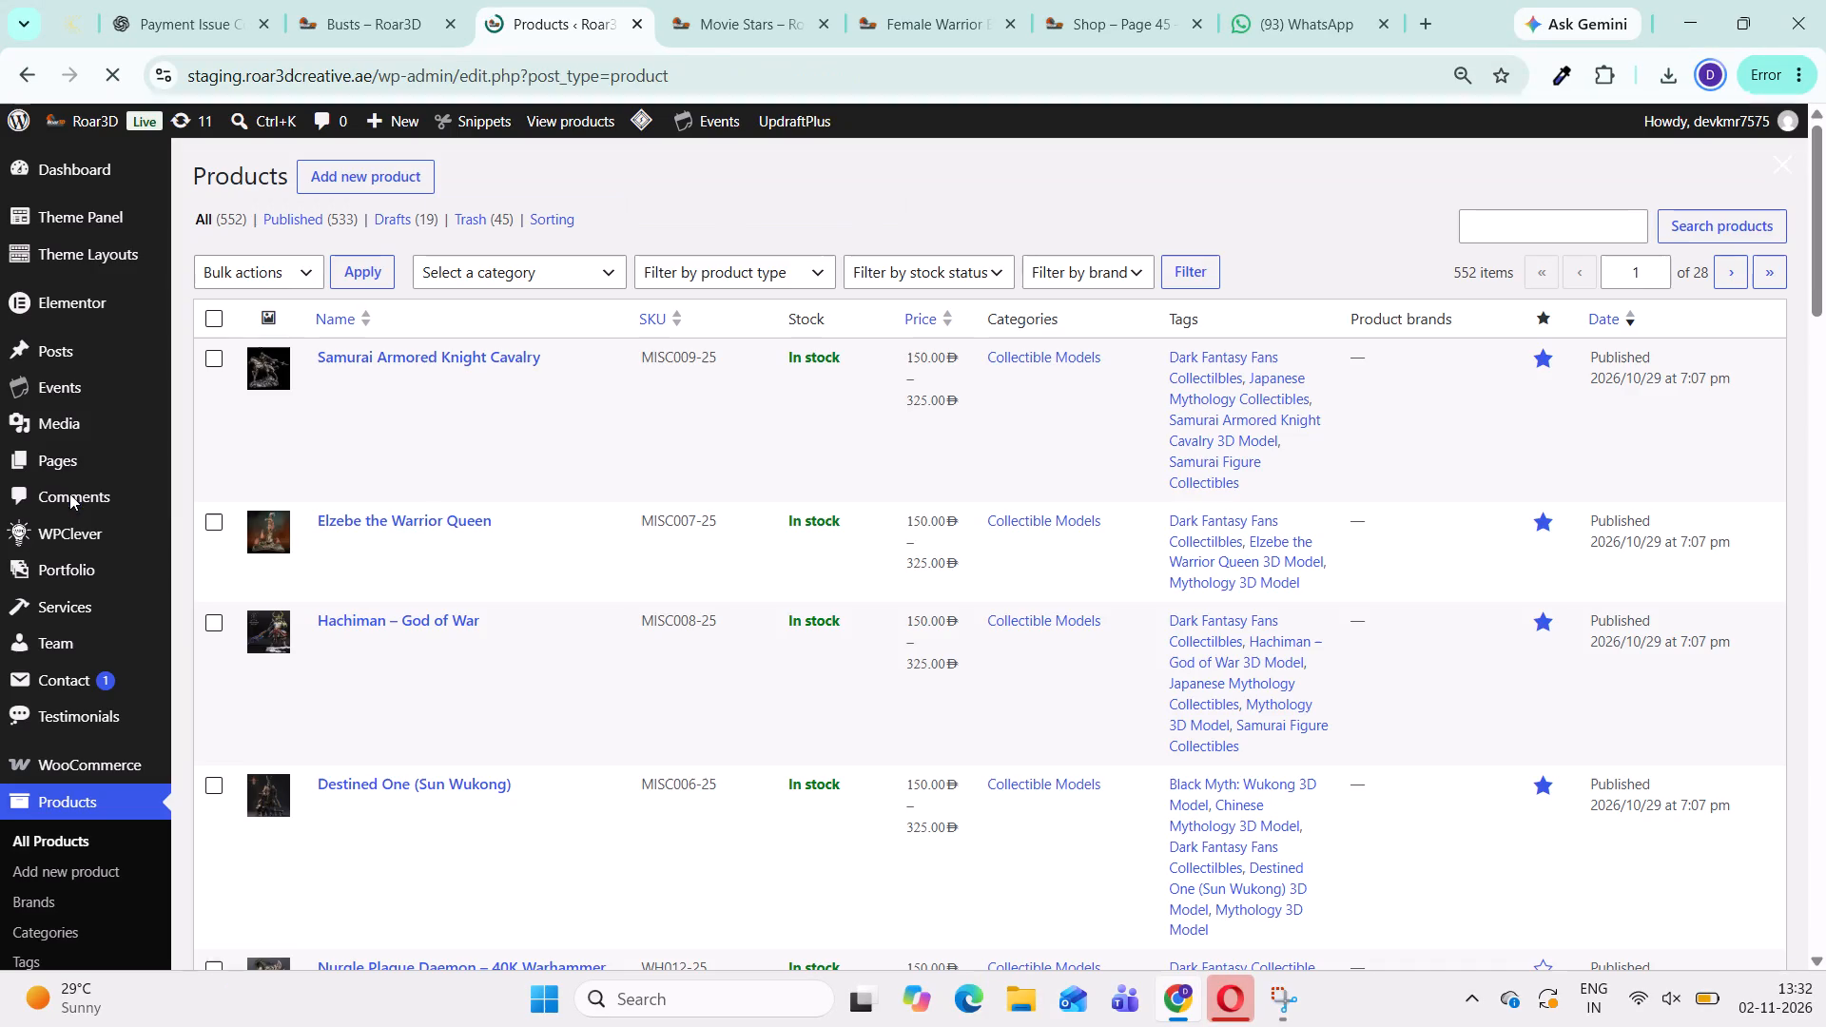
Generate another CSV export of all products with all columns, product types and categories, this time including all custom meta.
scroll(1350, 256, up, 2)
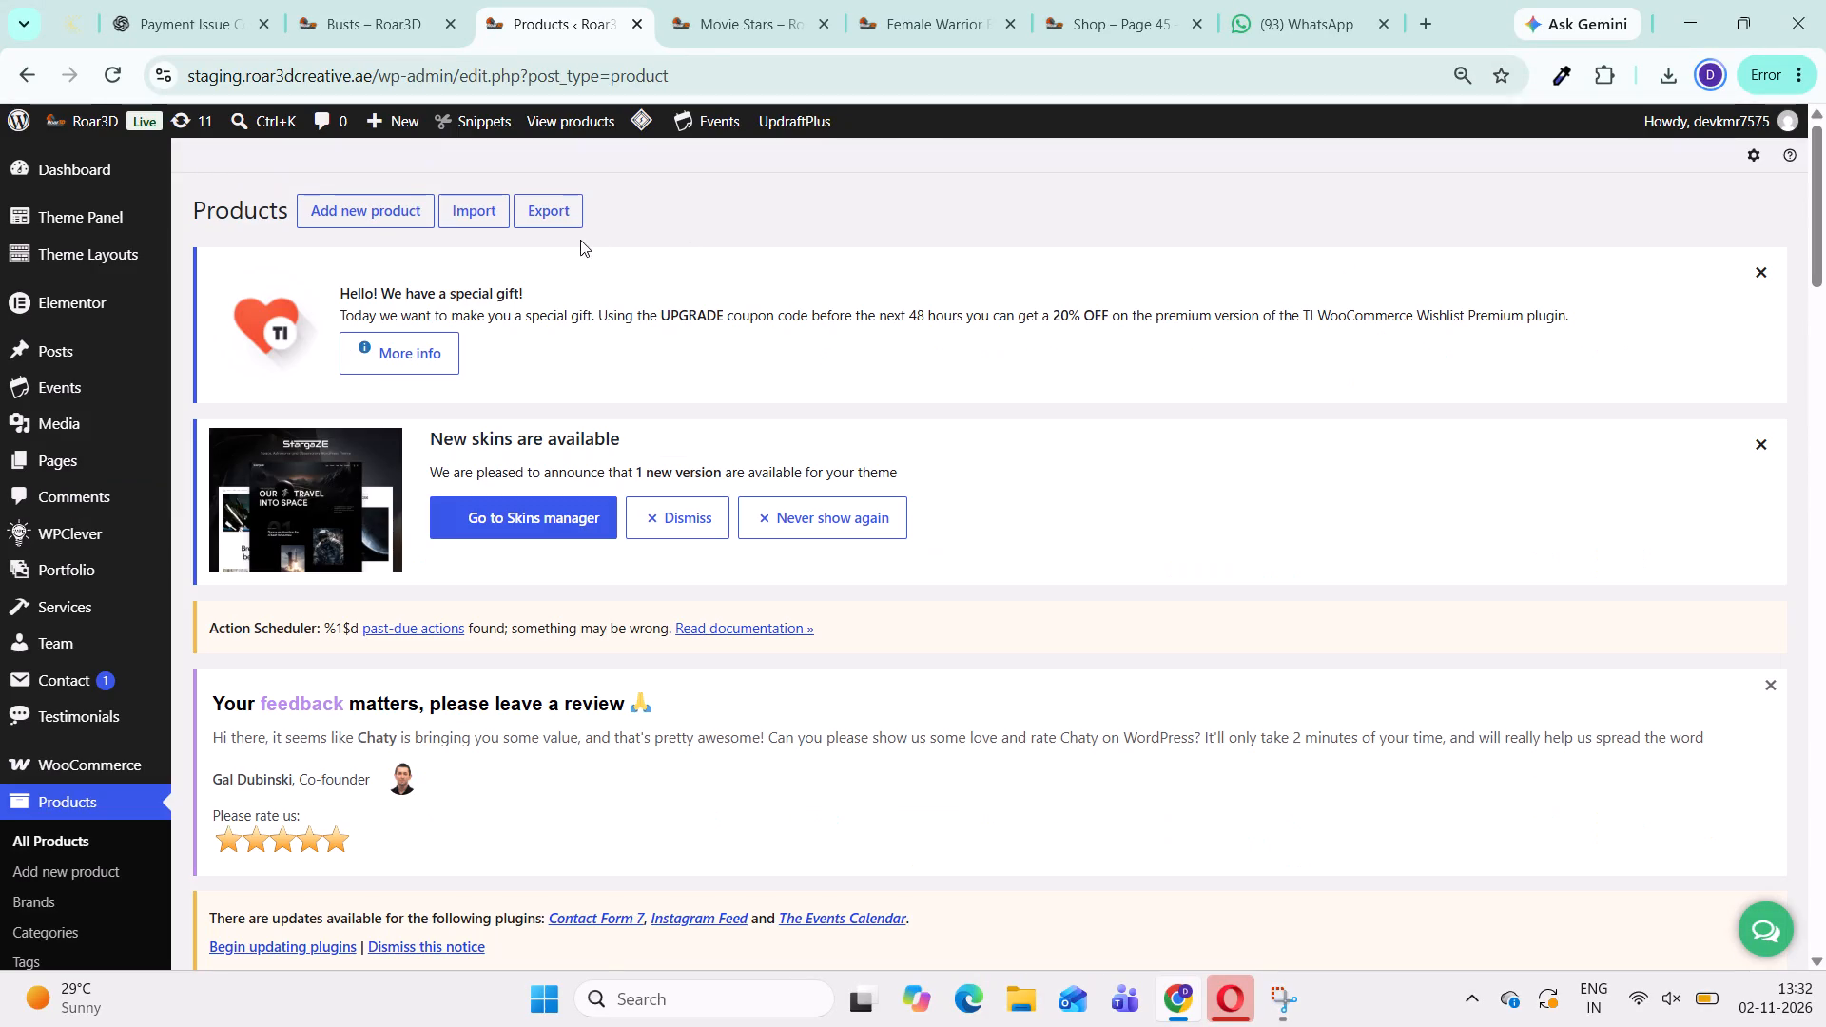
click(555, 213)
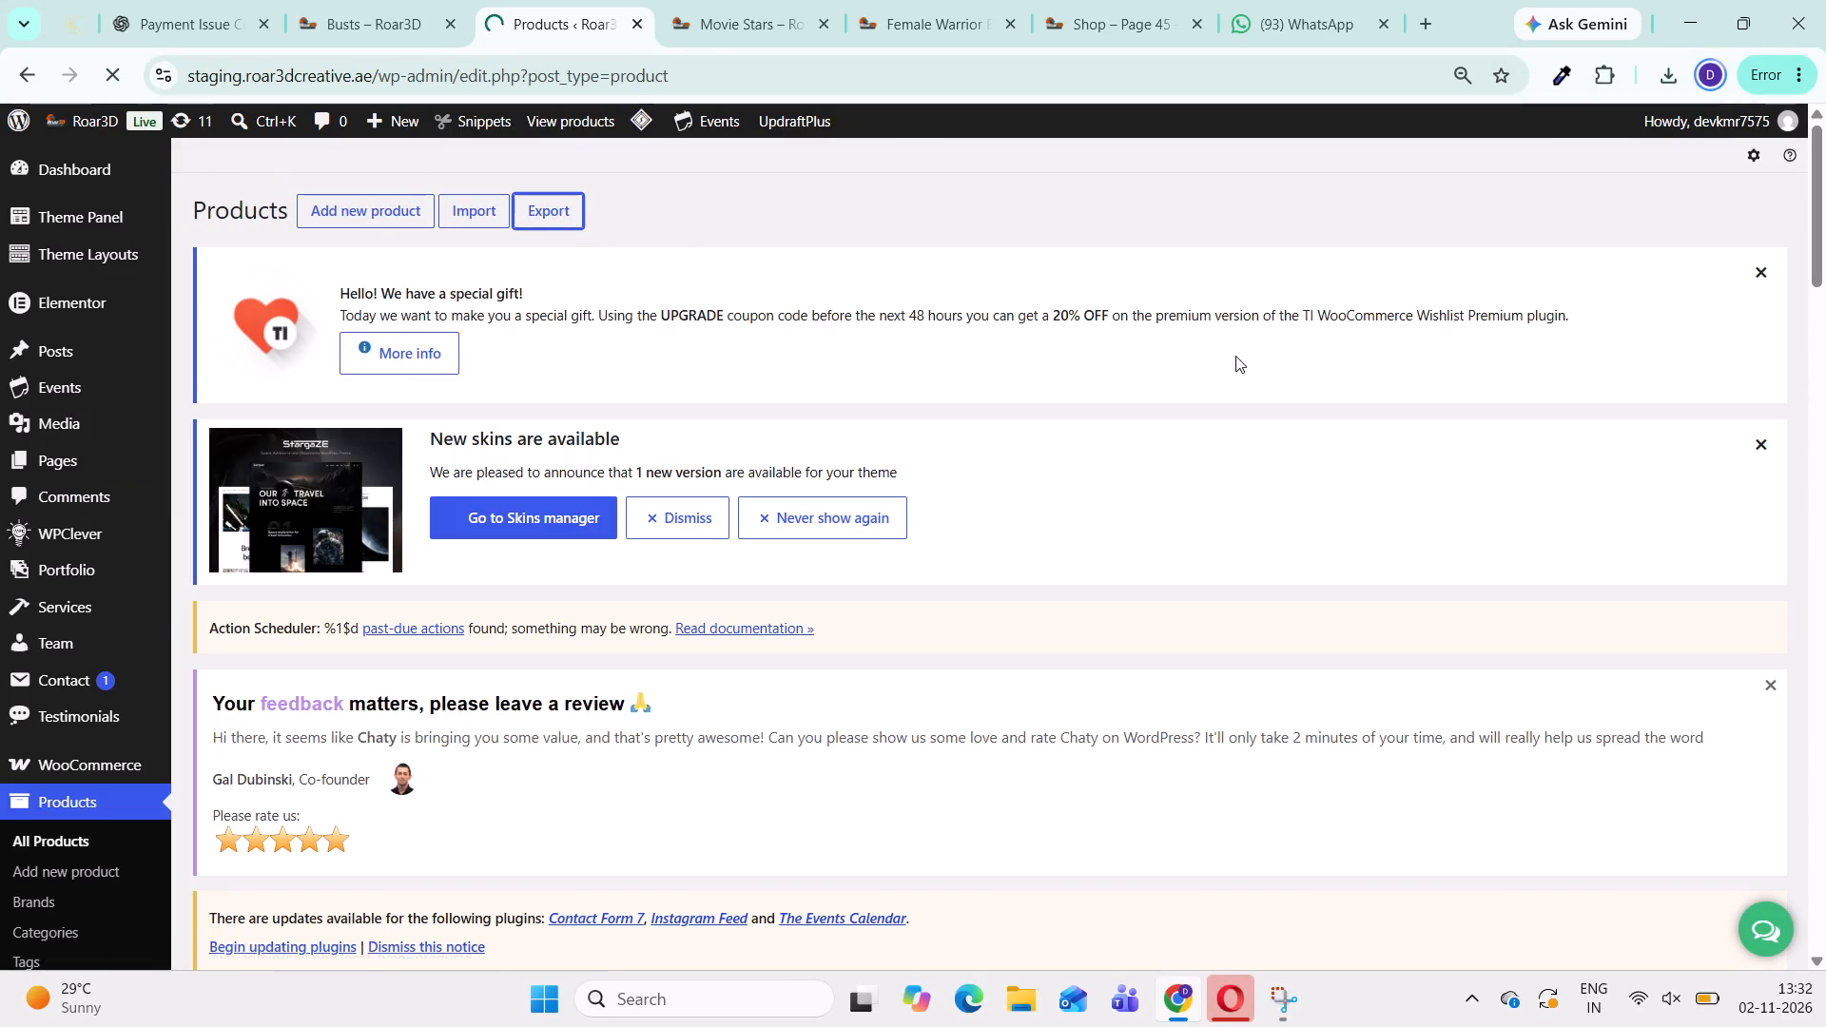
scroll(1115, 726, down, 2)
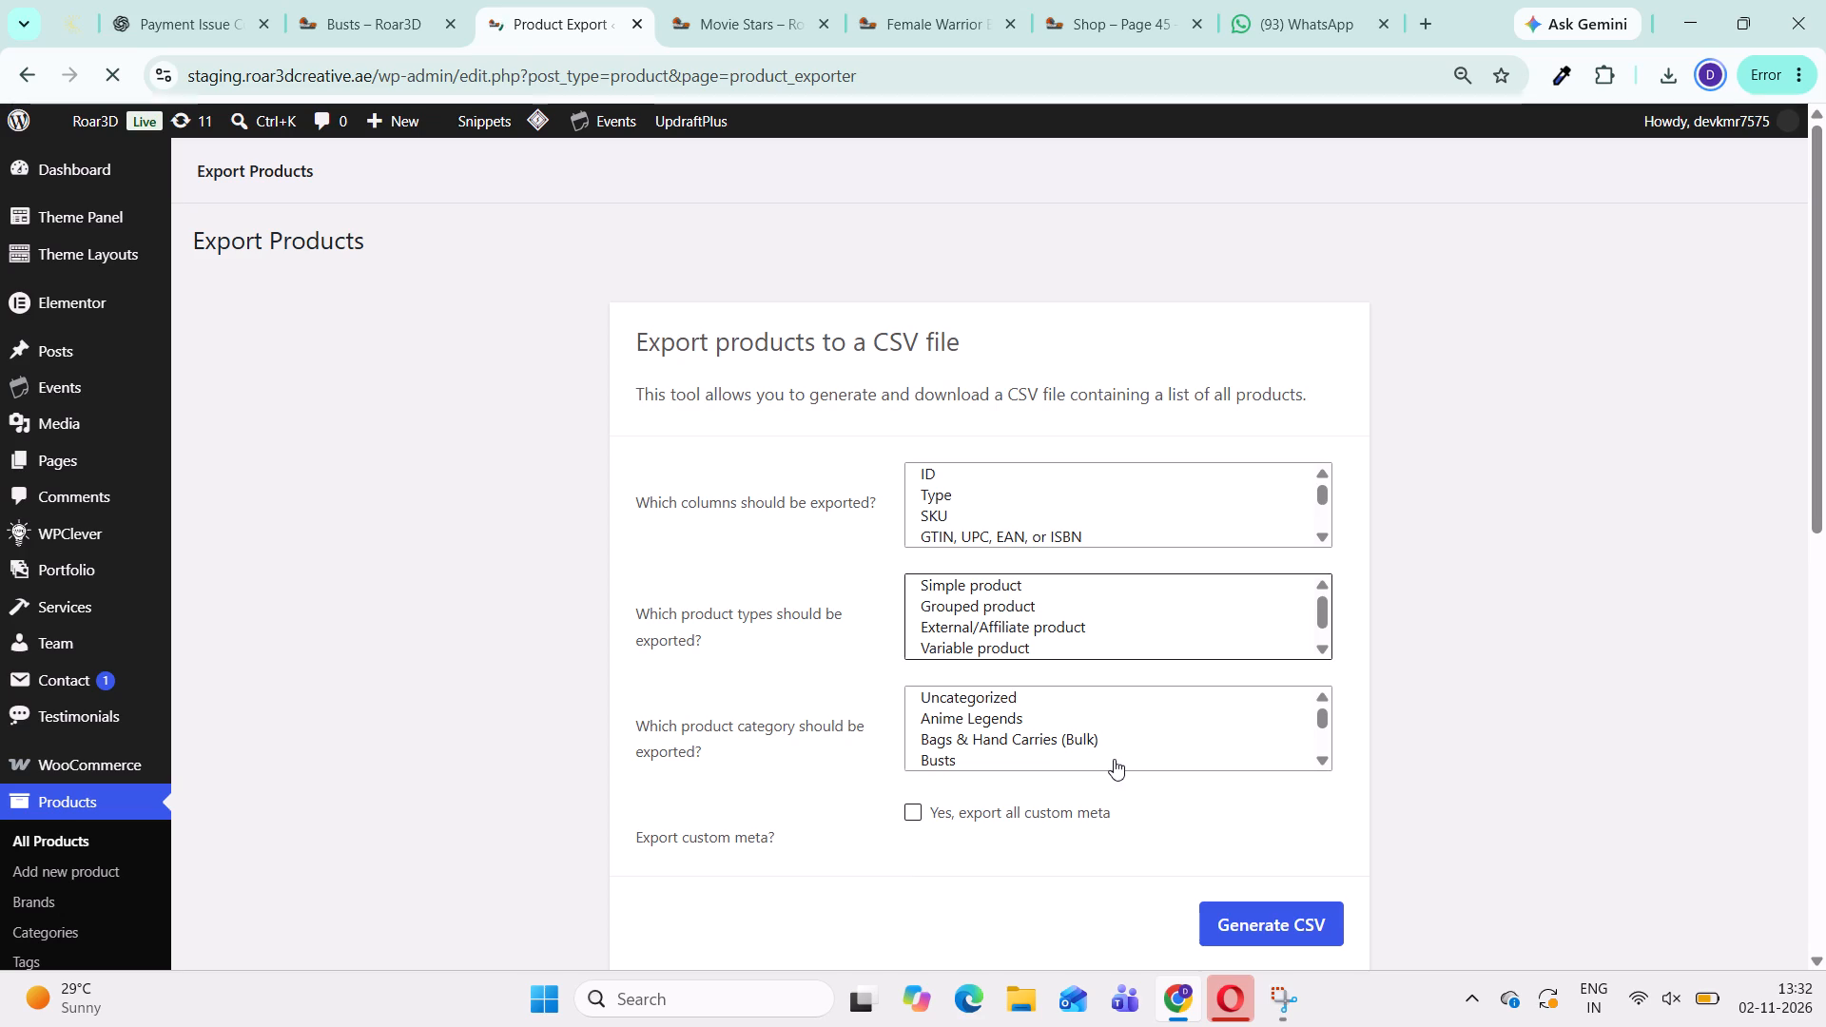
scroll(1185, 670, down, 7)
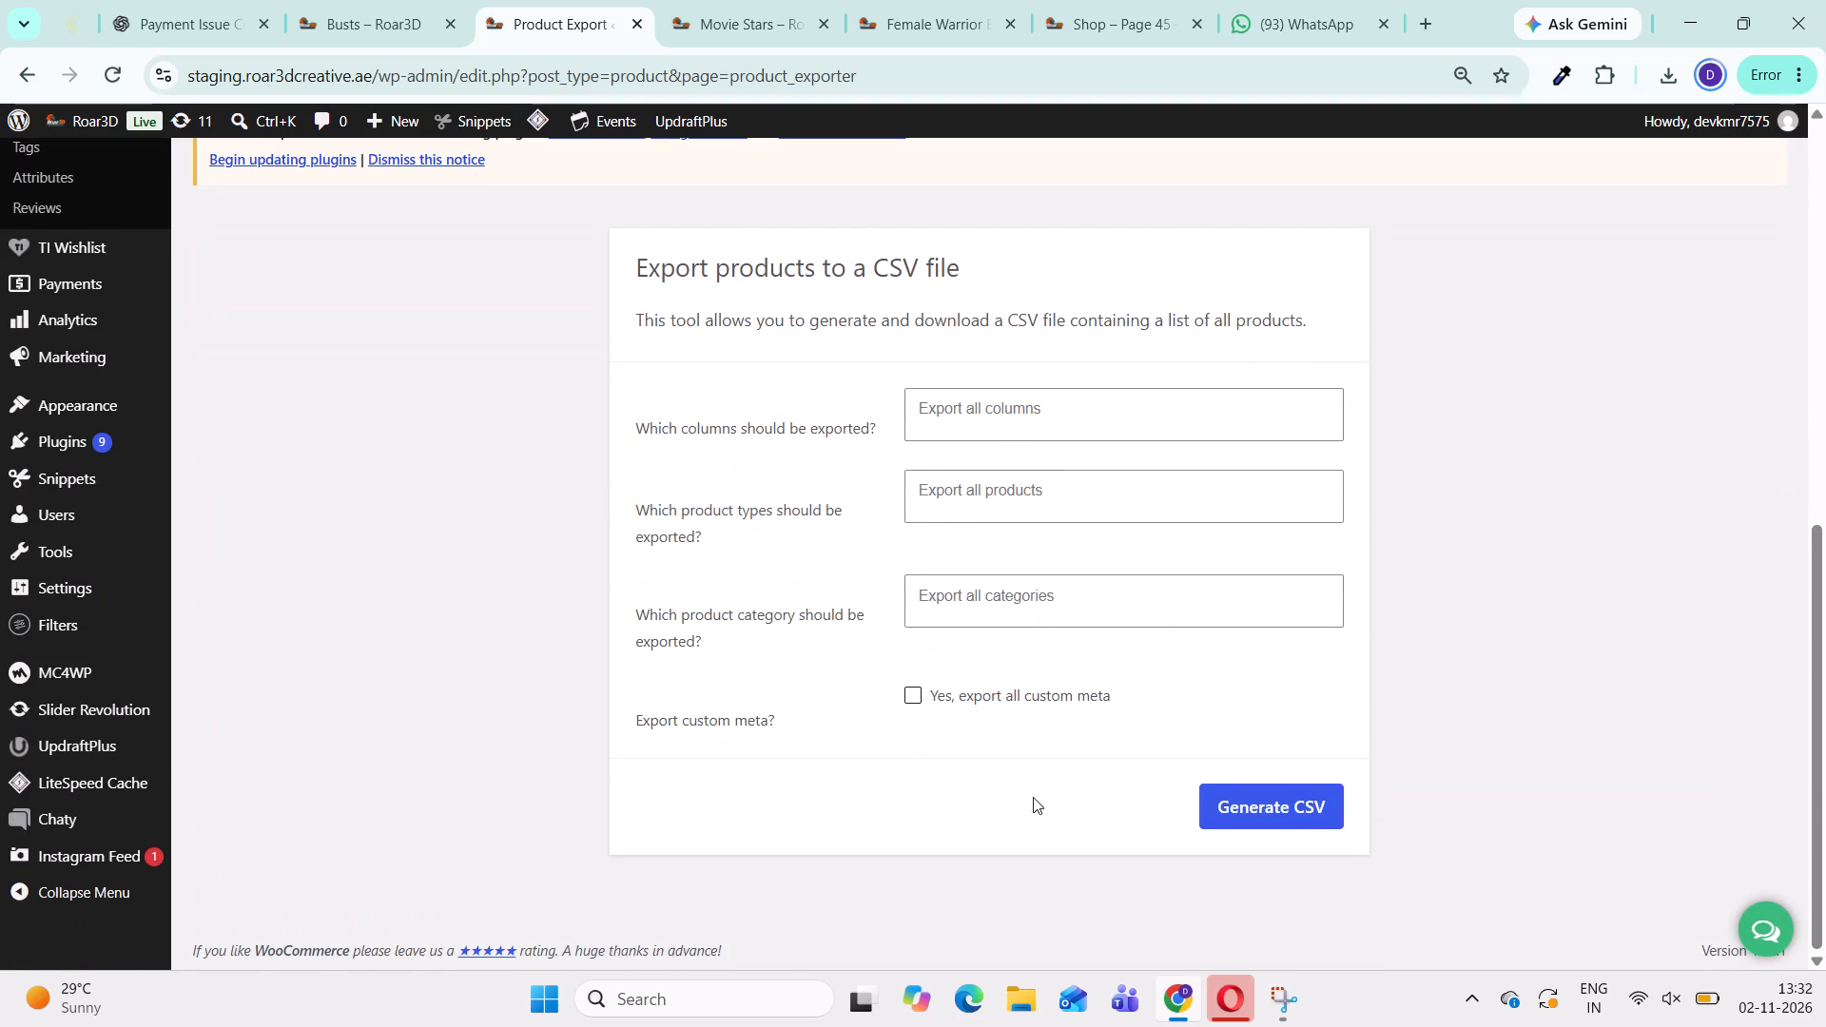
click(908, 691)
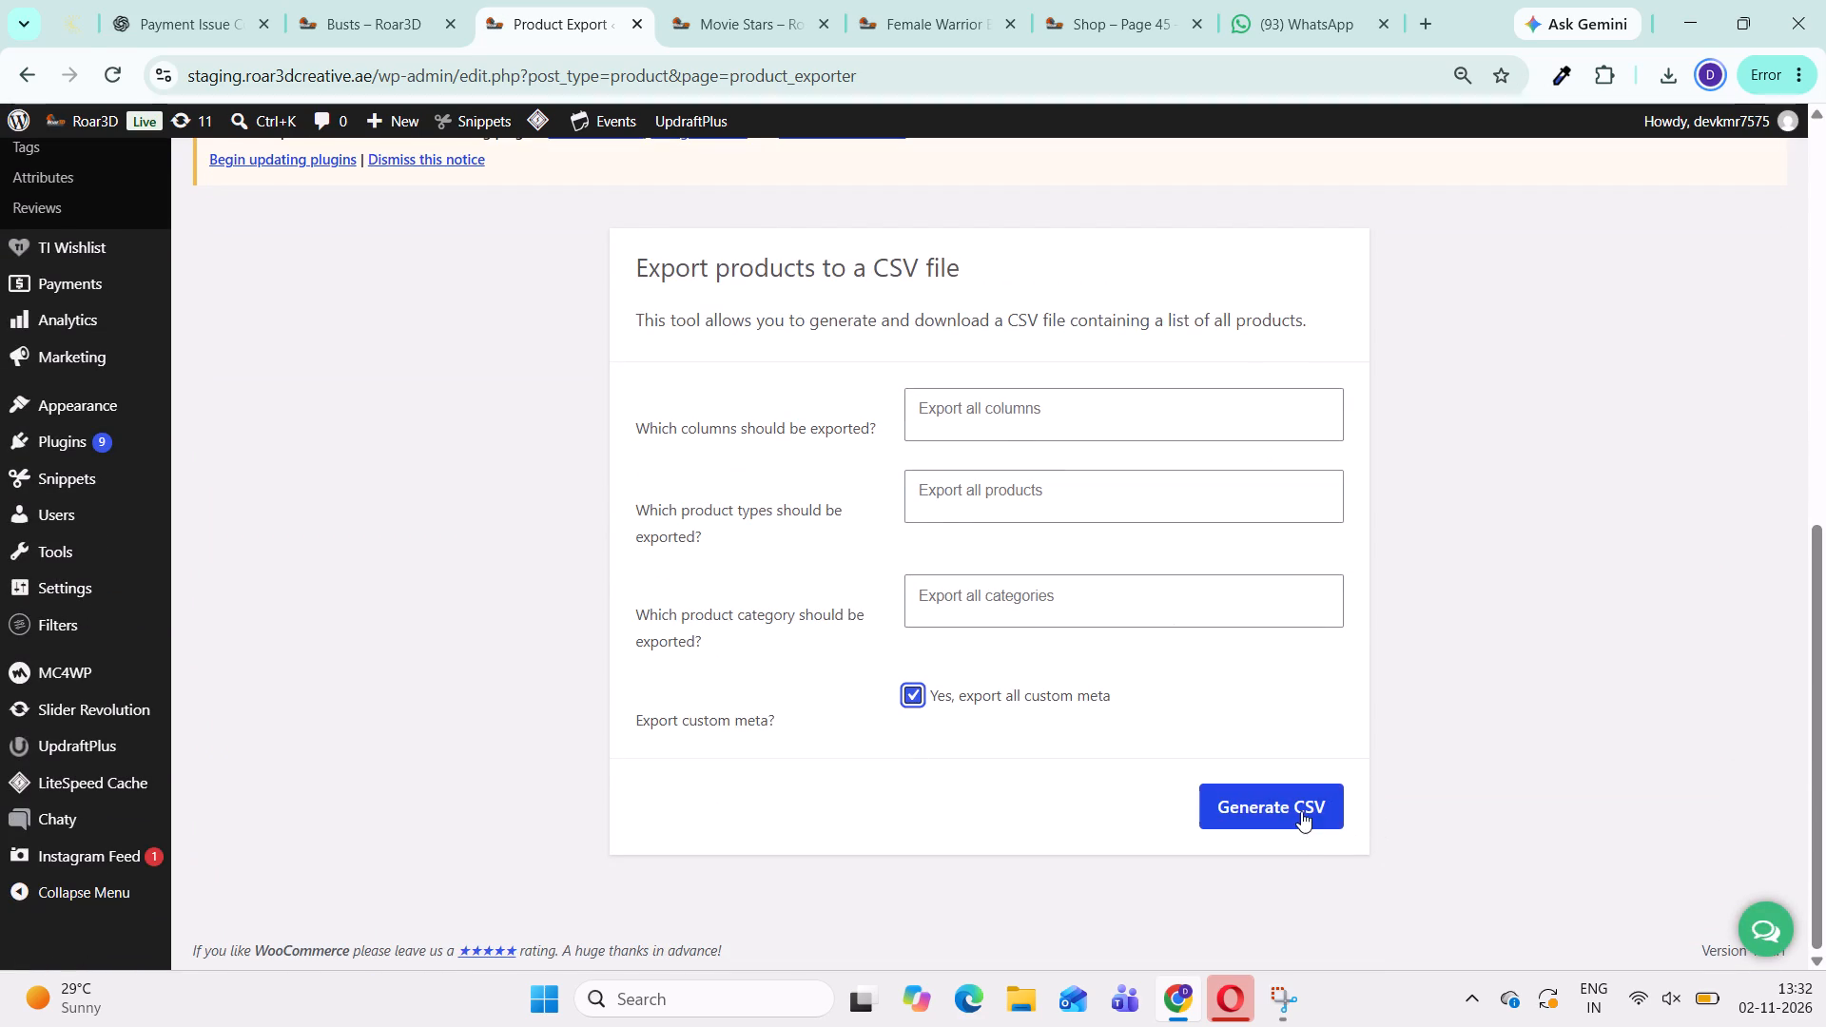
click(1301, 807)
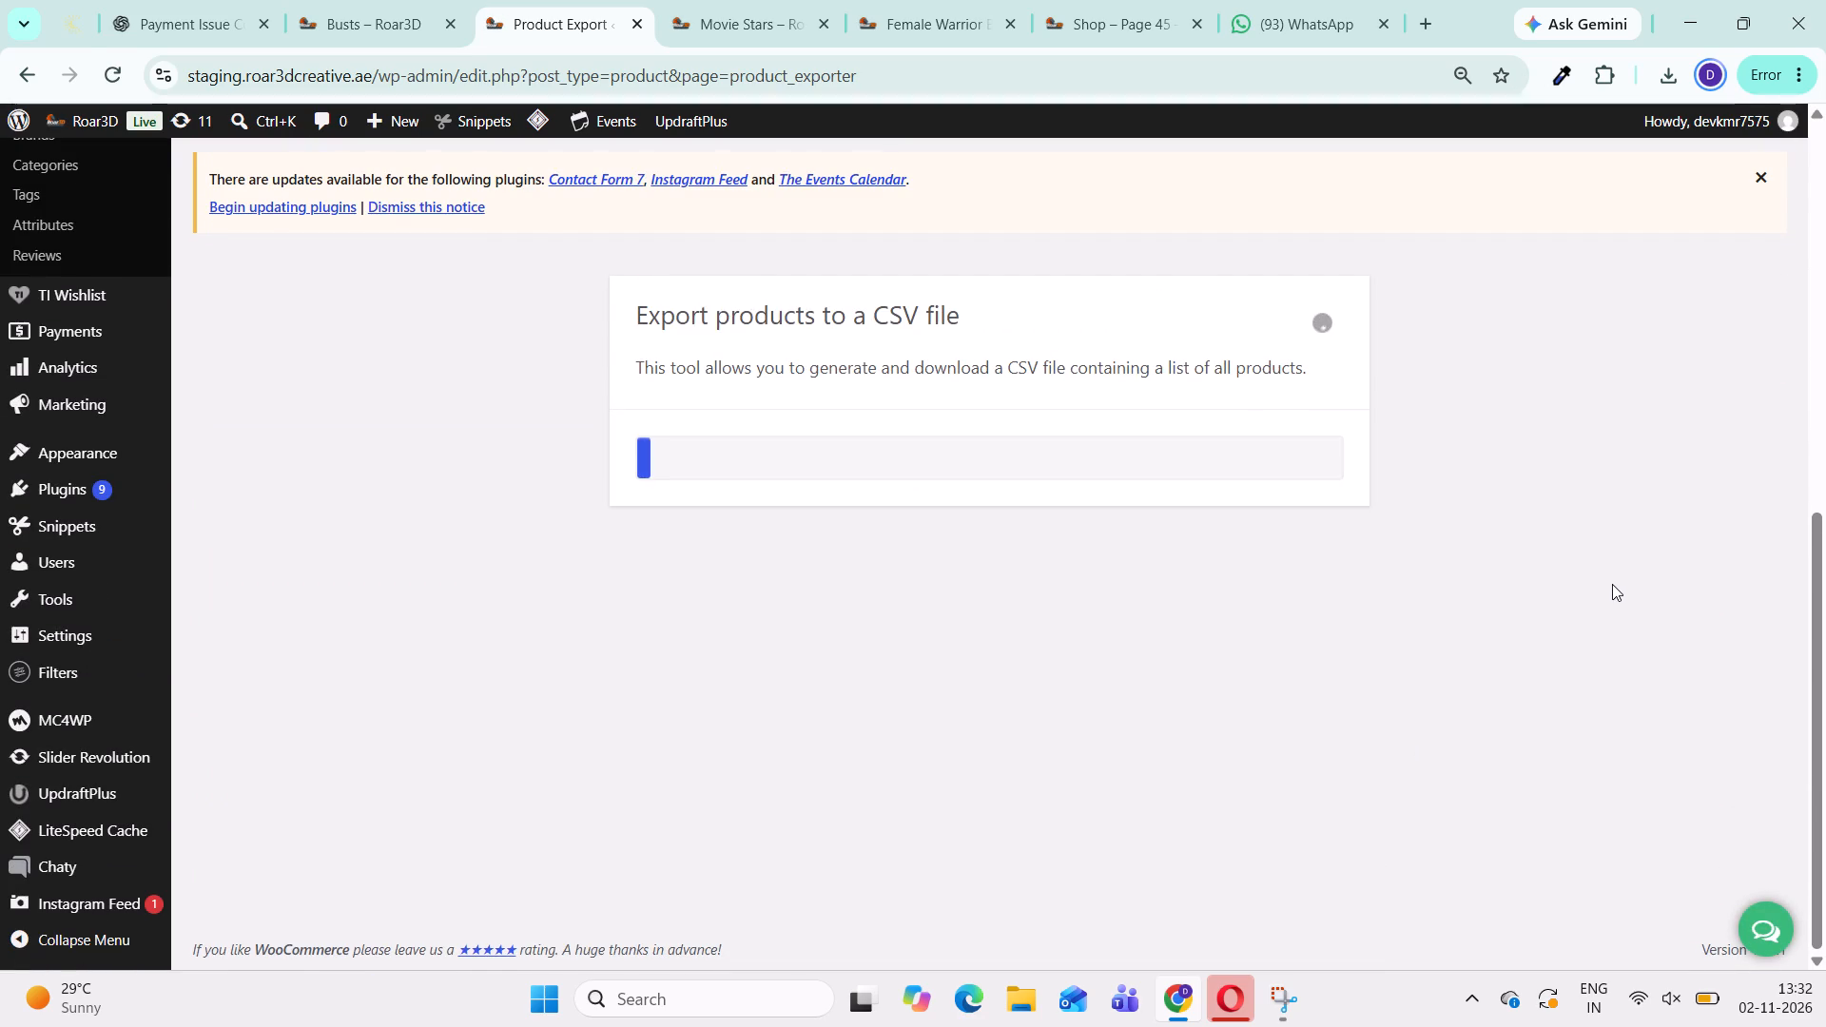
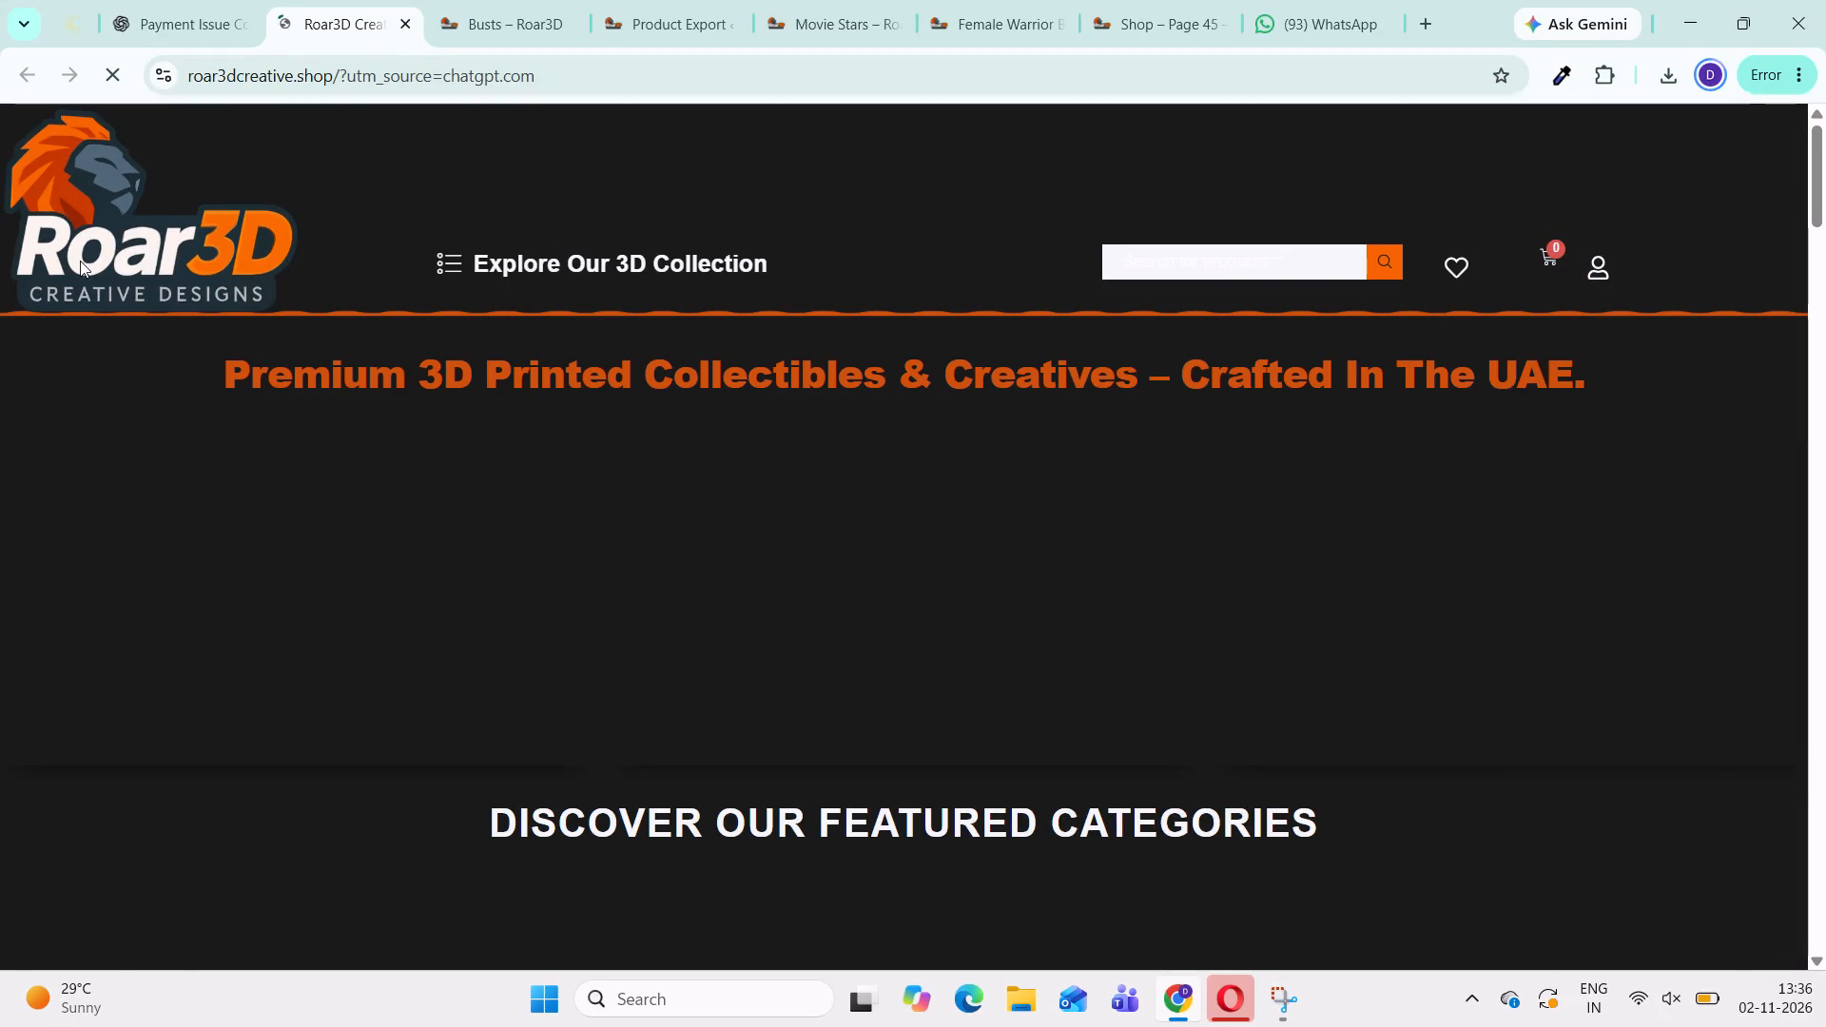
Select the "?utm_source=chatgpt.com" part of the Roar3D live shop's web address for editing.
click(589, 73)
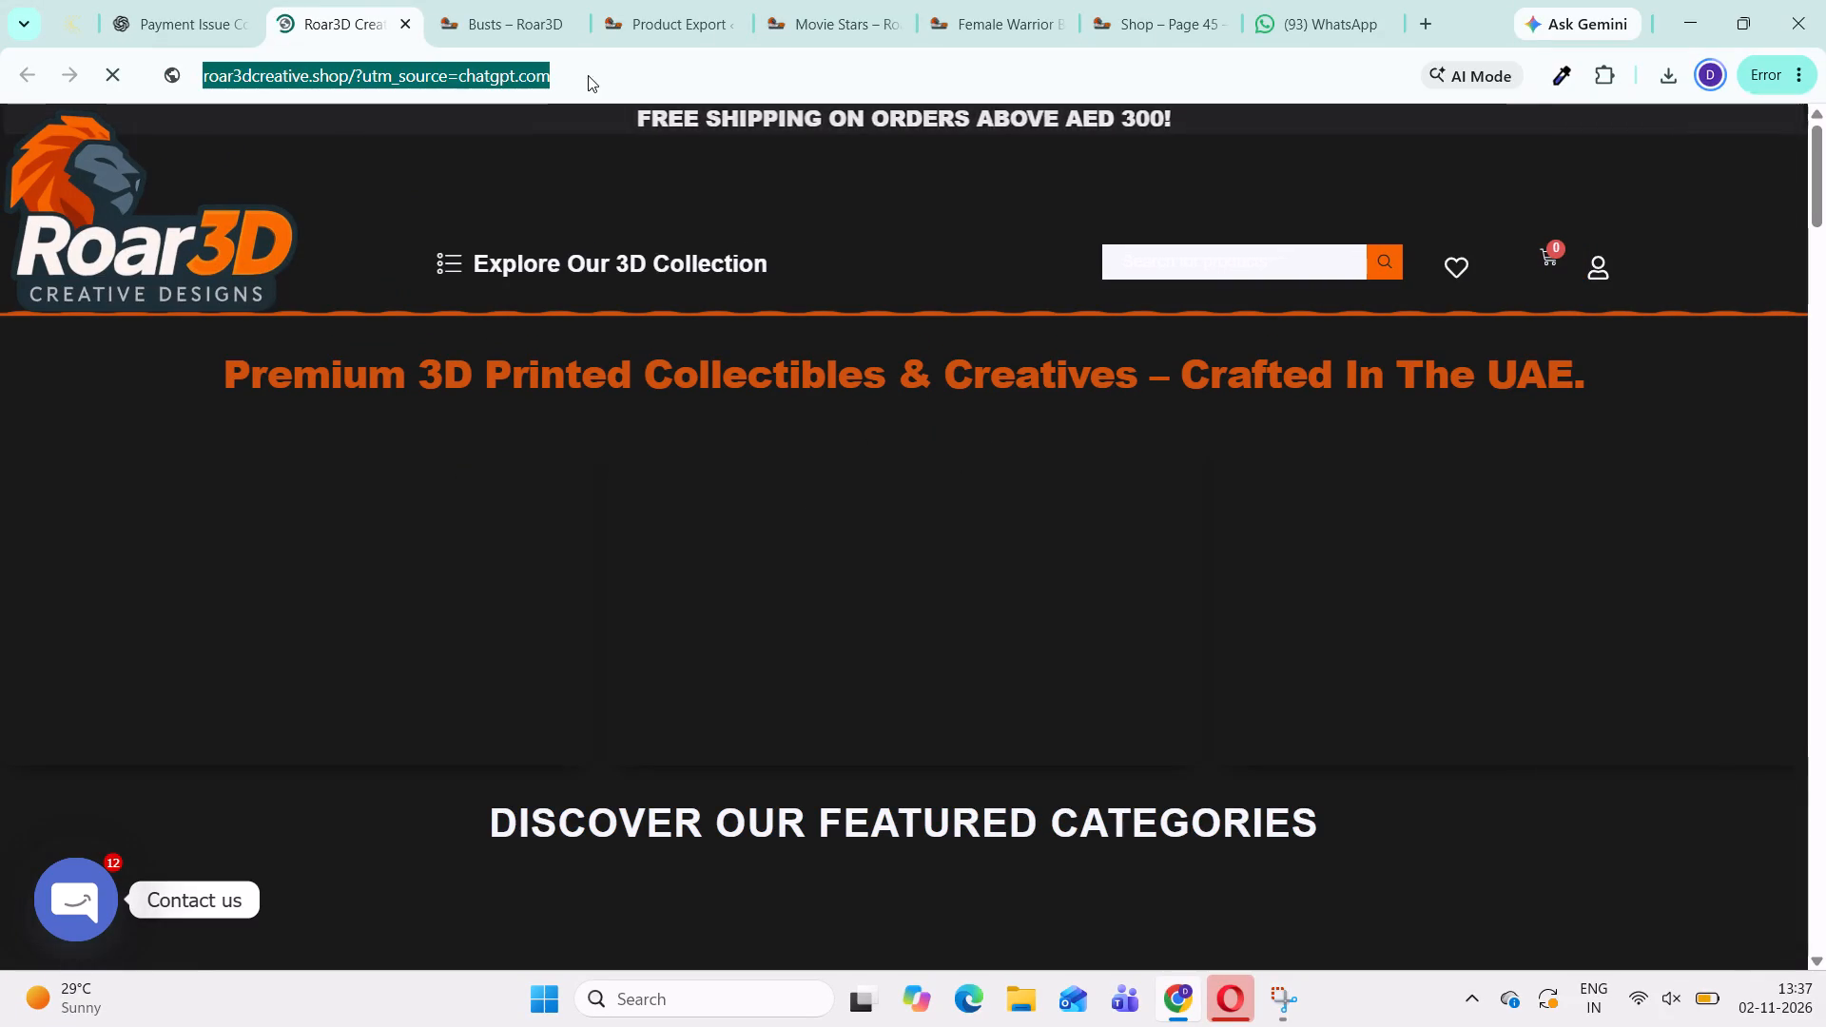
click(659, 53)
click(456, 74)
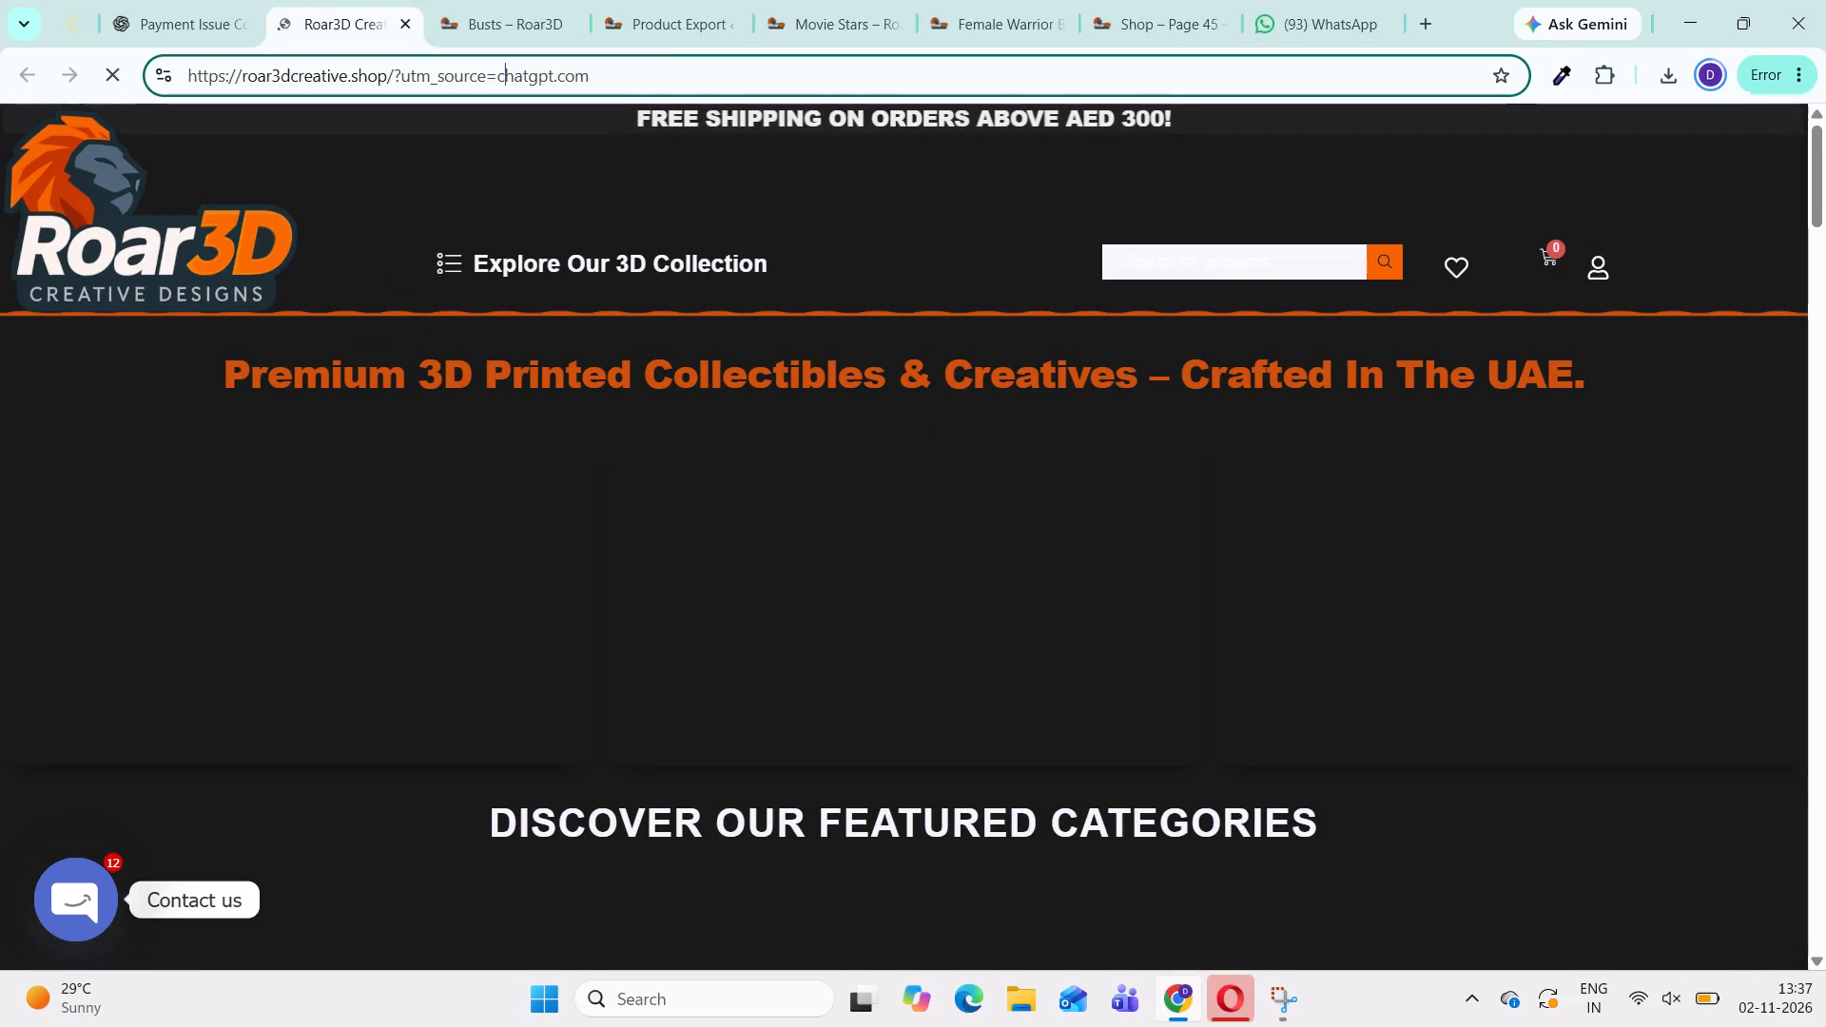
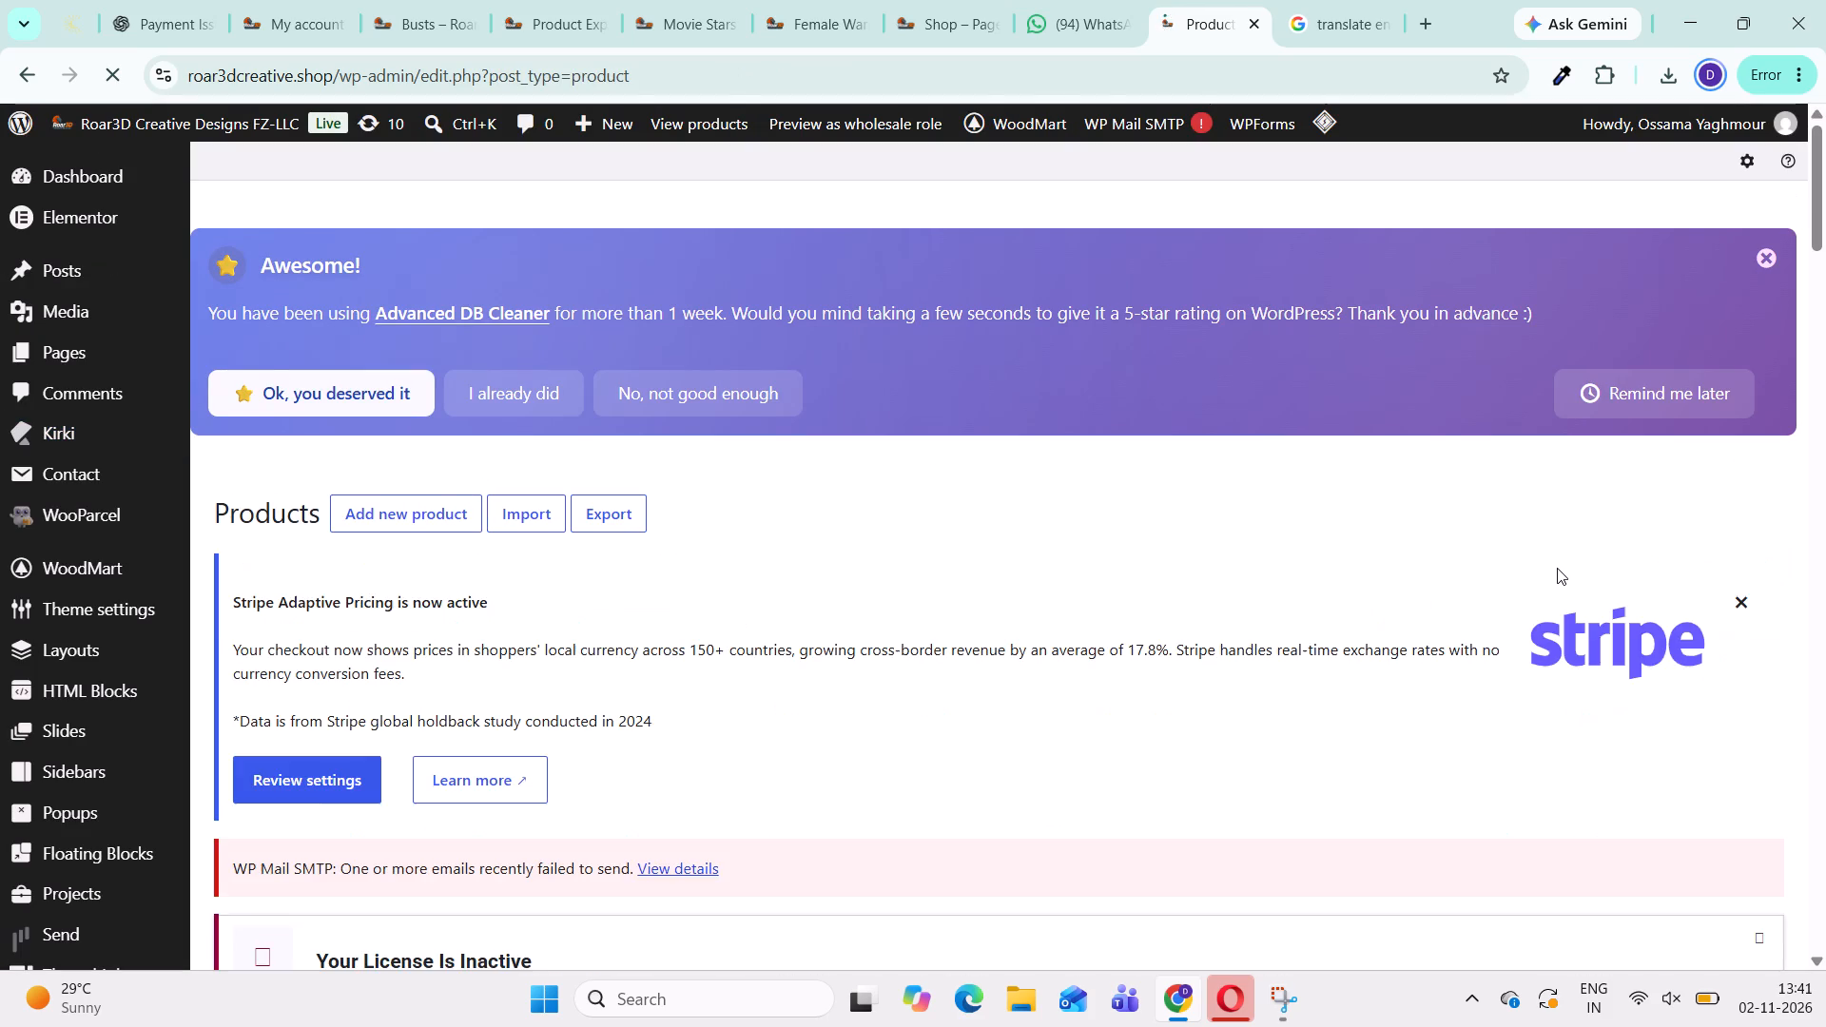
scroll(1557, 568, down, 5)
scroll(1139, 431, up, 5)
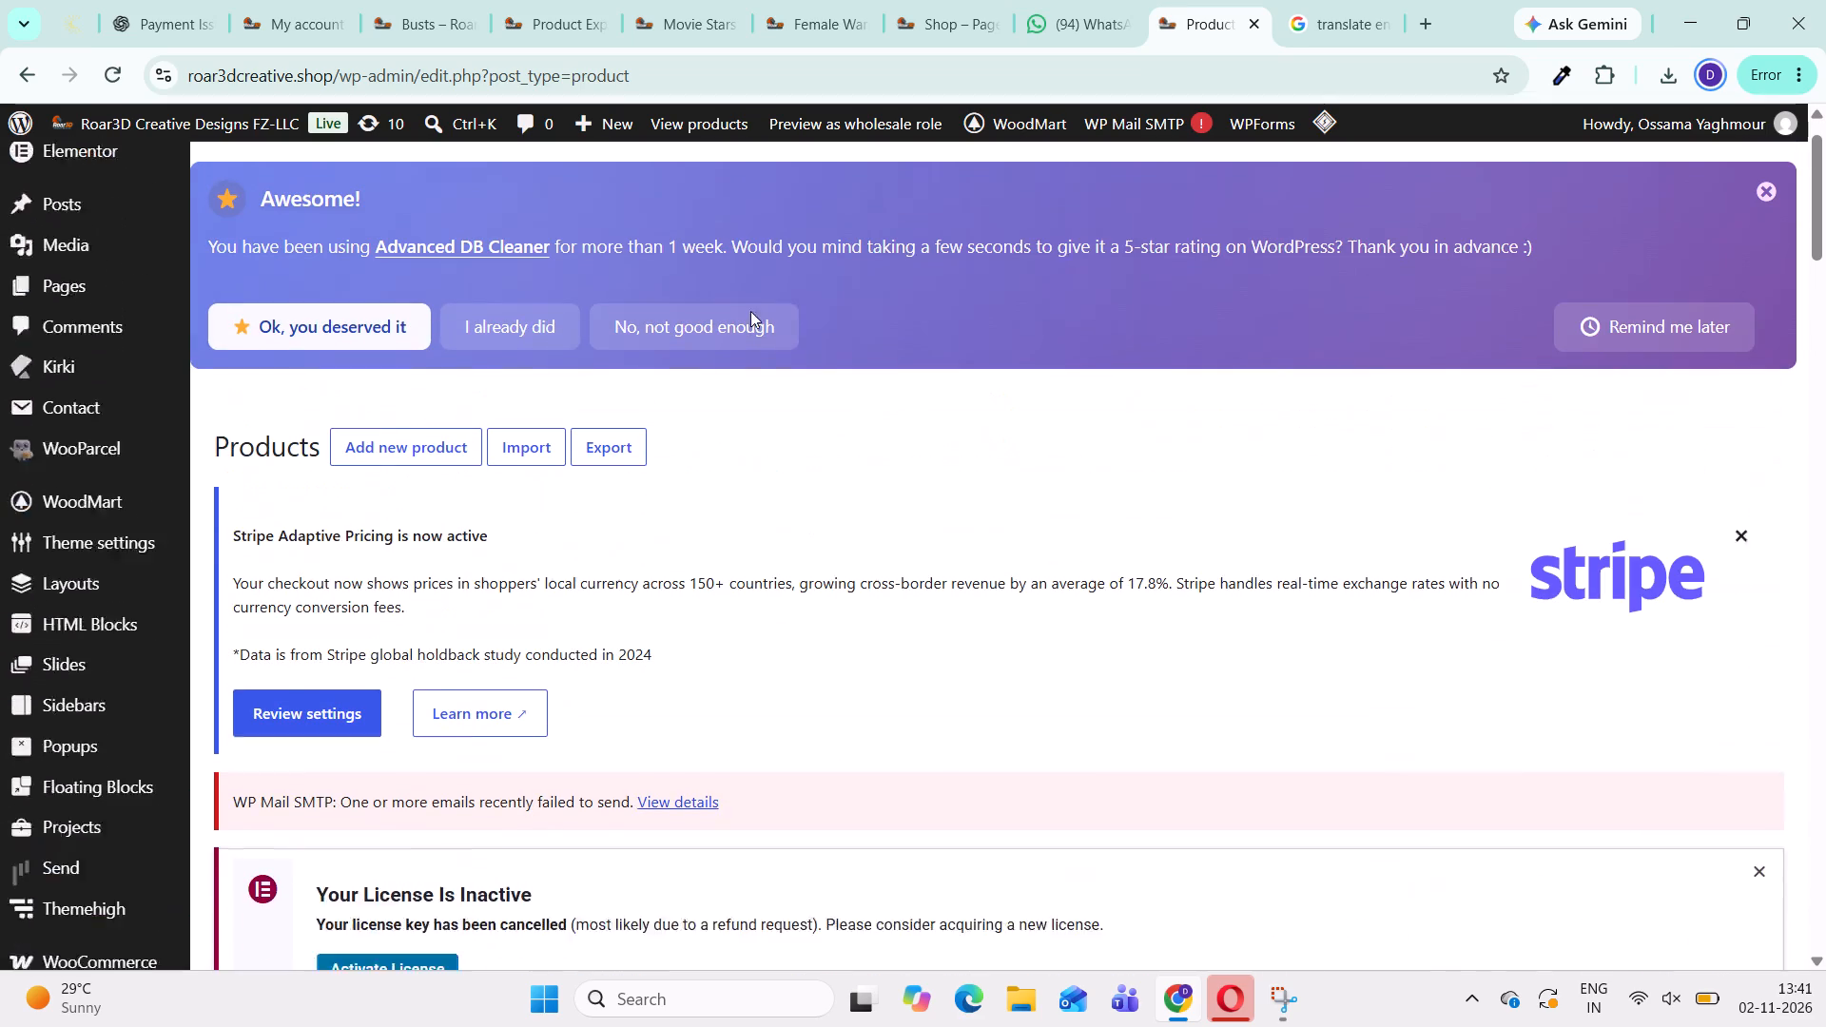
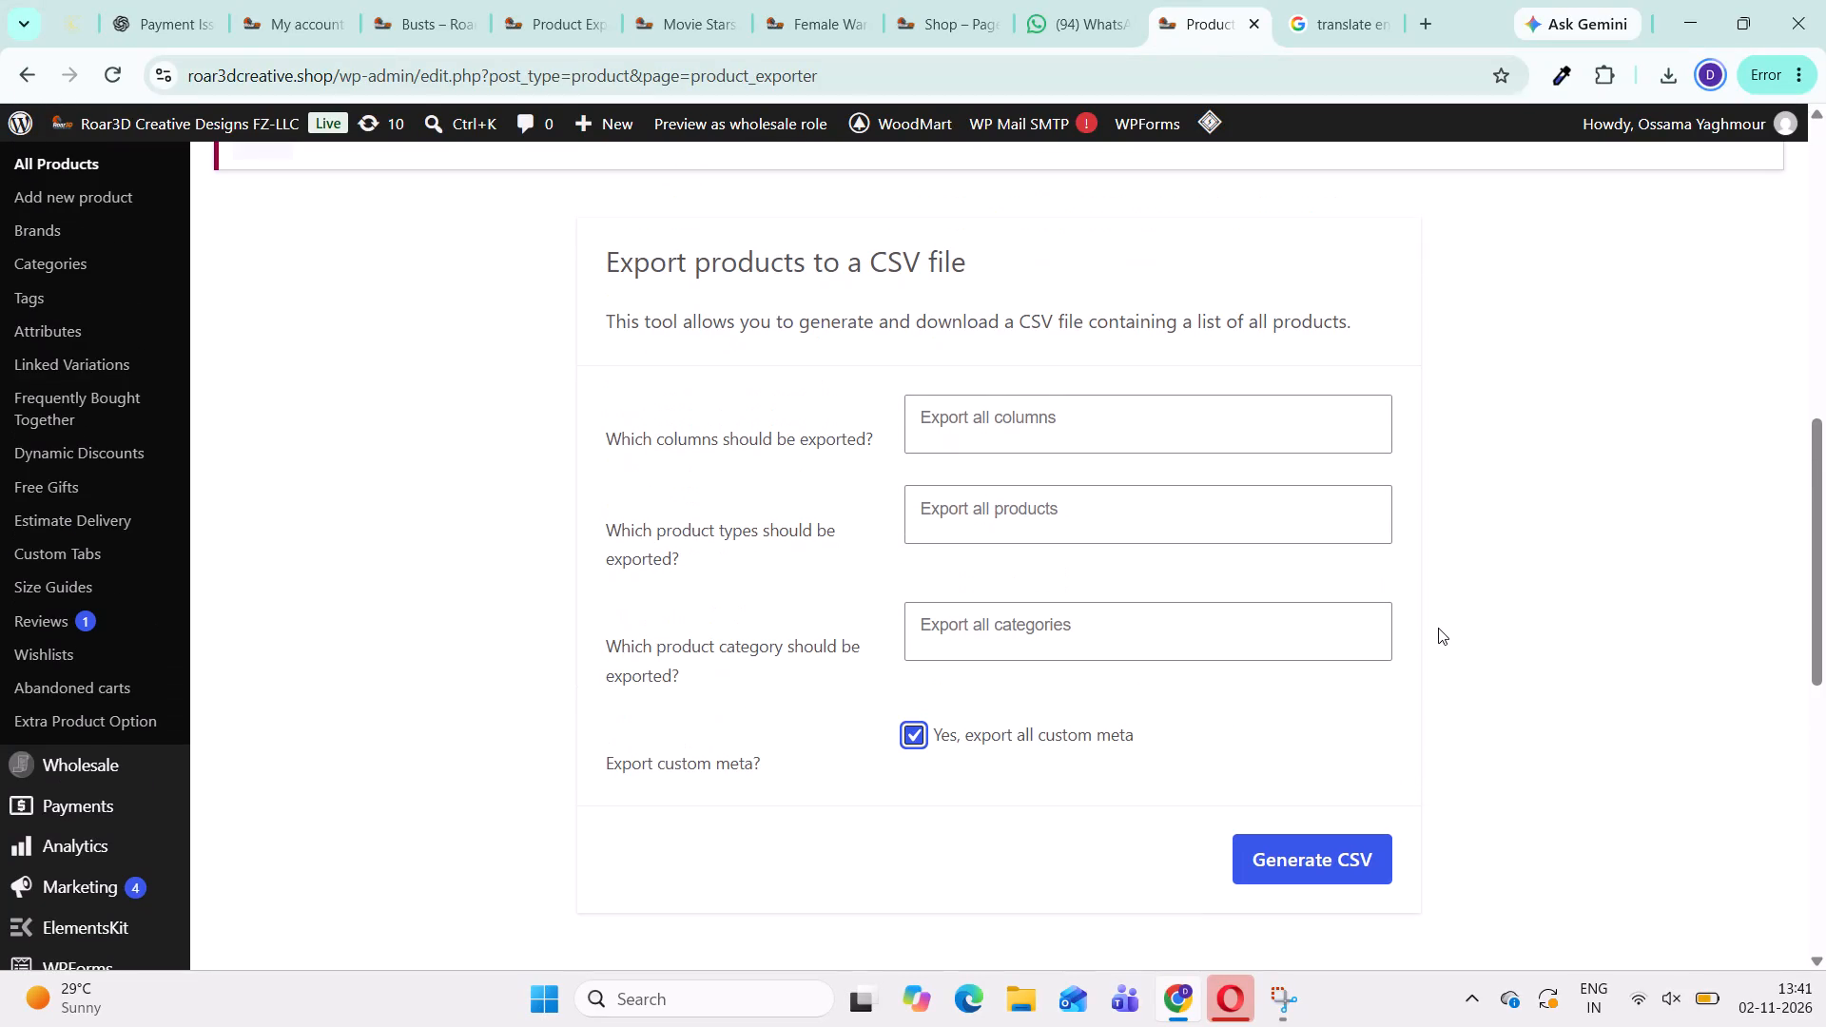
Capture a screenshot of the product CSV export form with its column, type, category and custom meta options, and copy it.
key(shift+super+s)
drag(419, 200, 1728, 990)
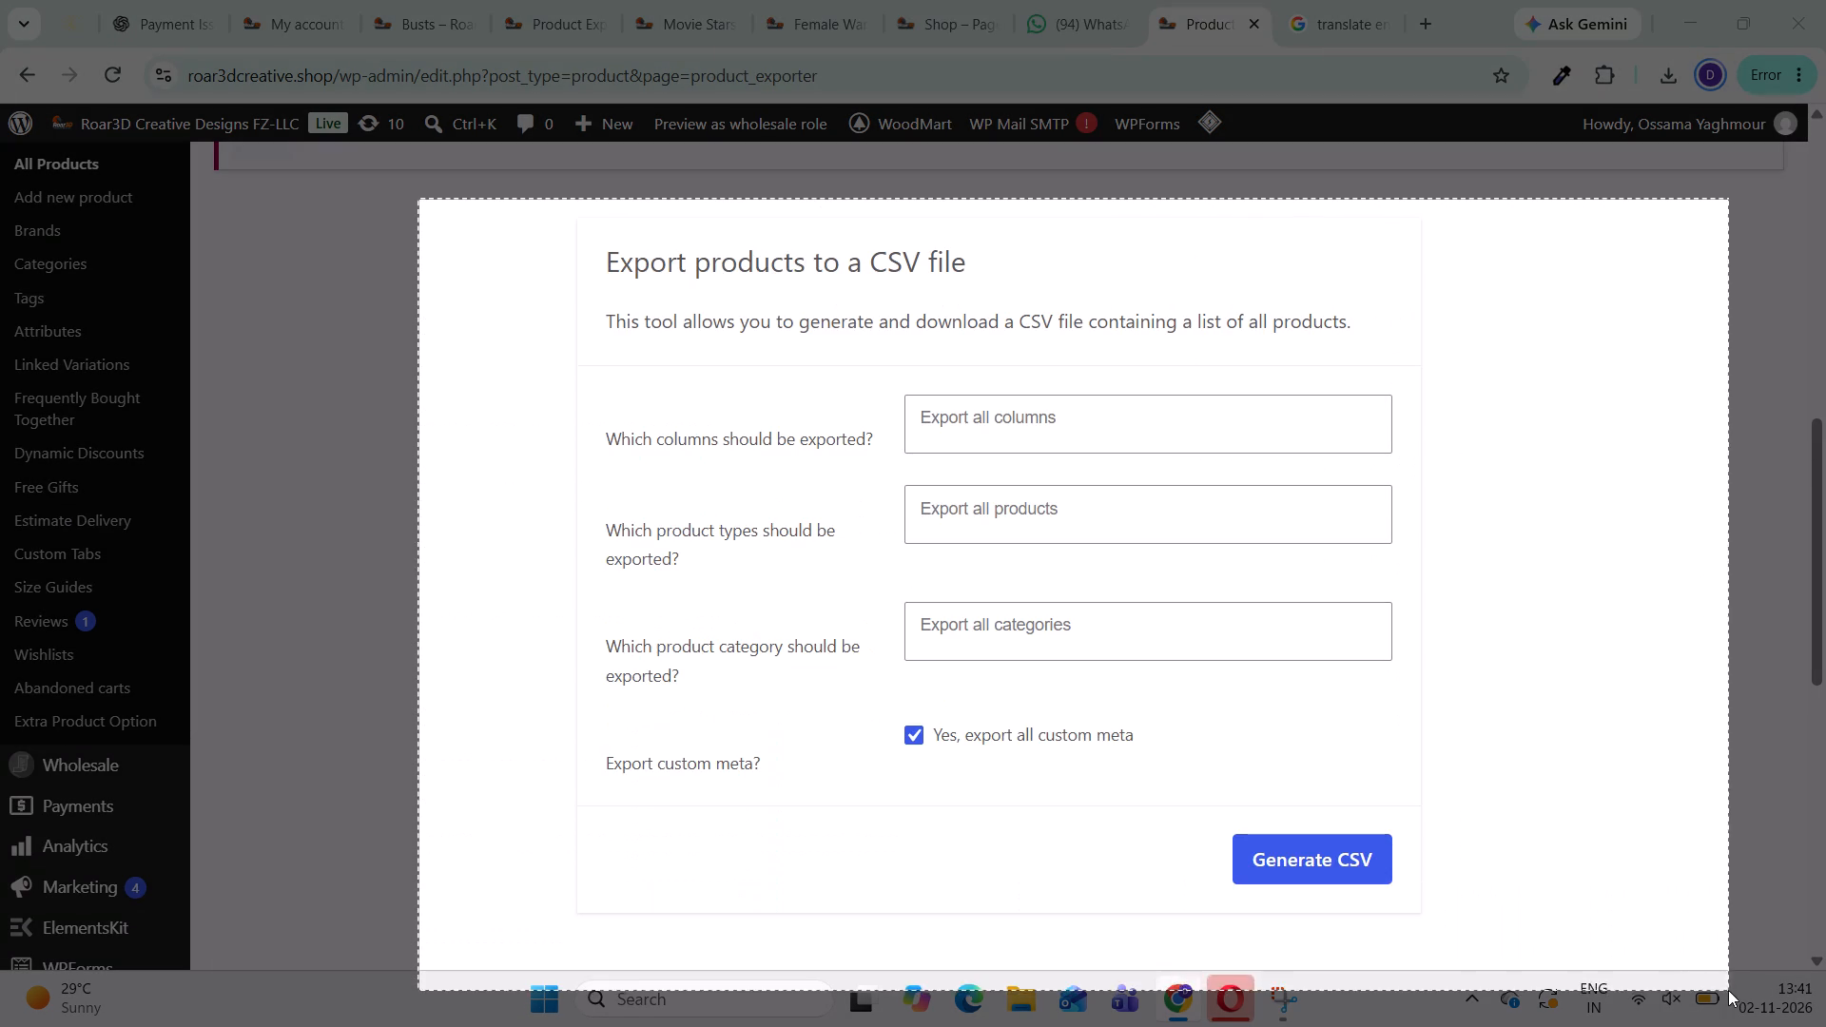
drag(1728, 990, 1736, 965)
click(1654, 704)
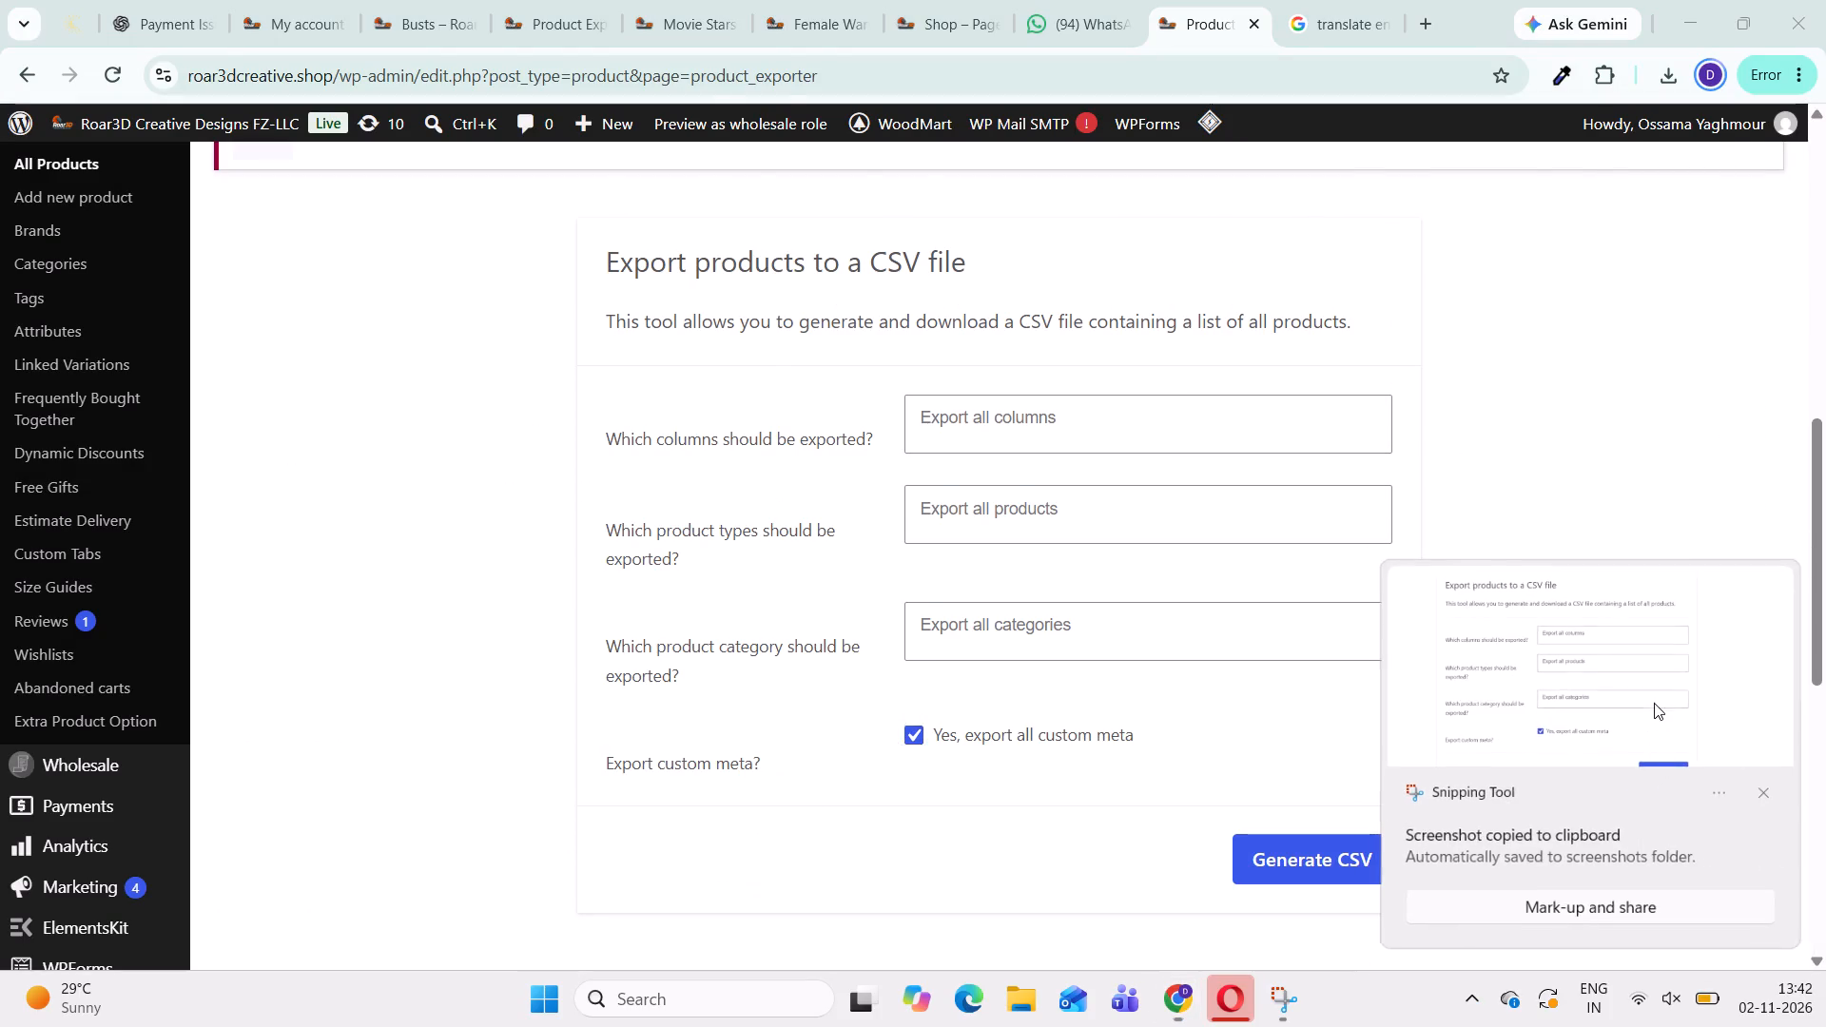
key(ctrl+c)
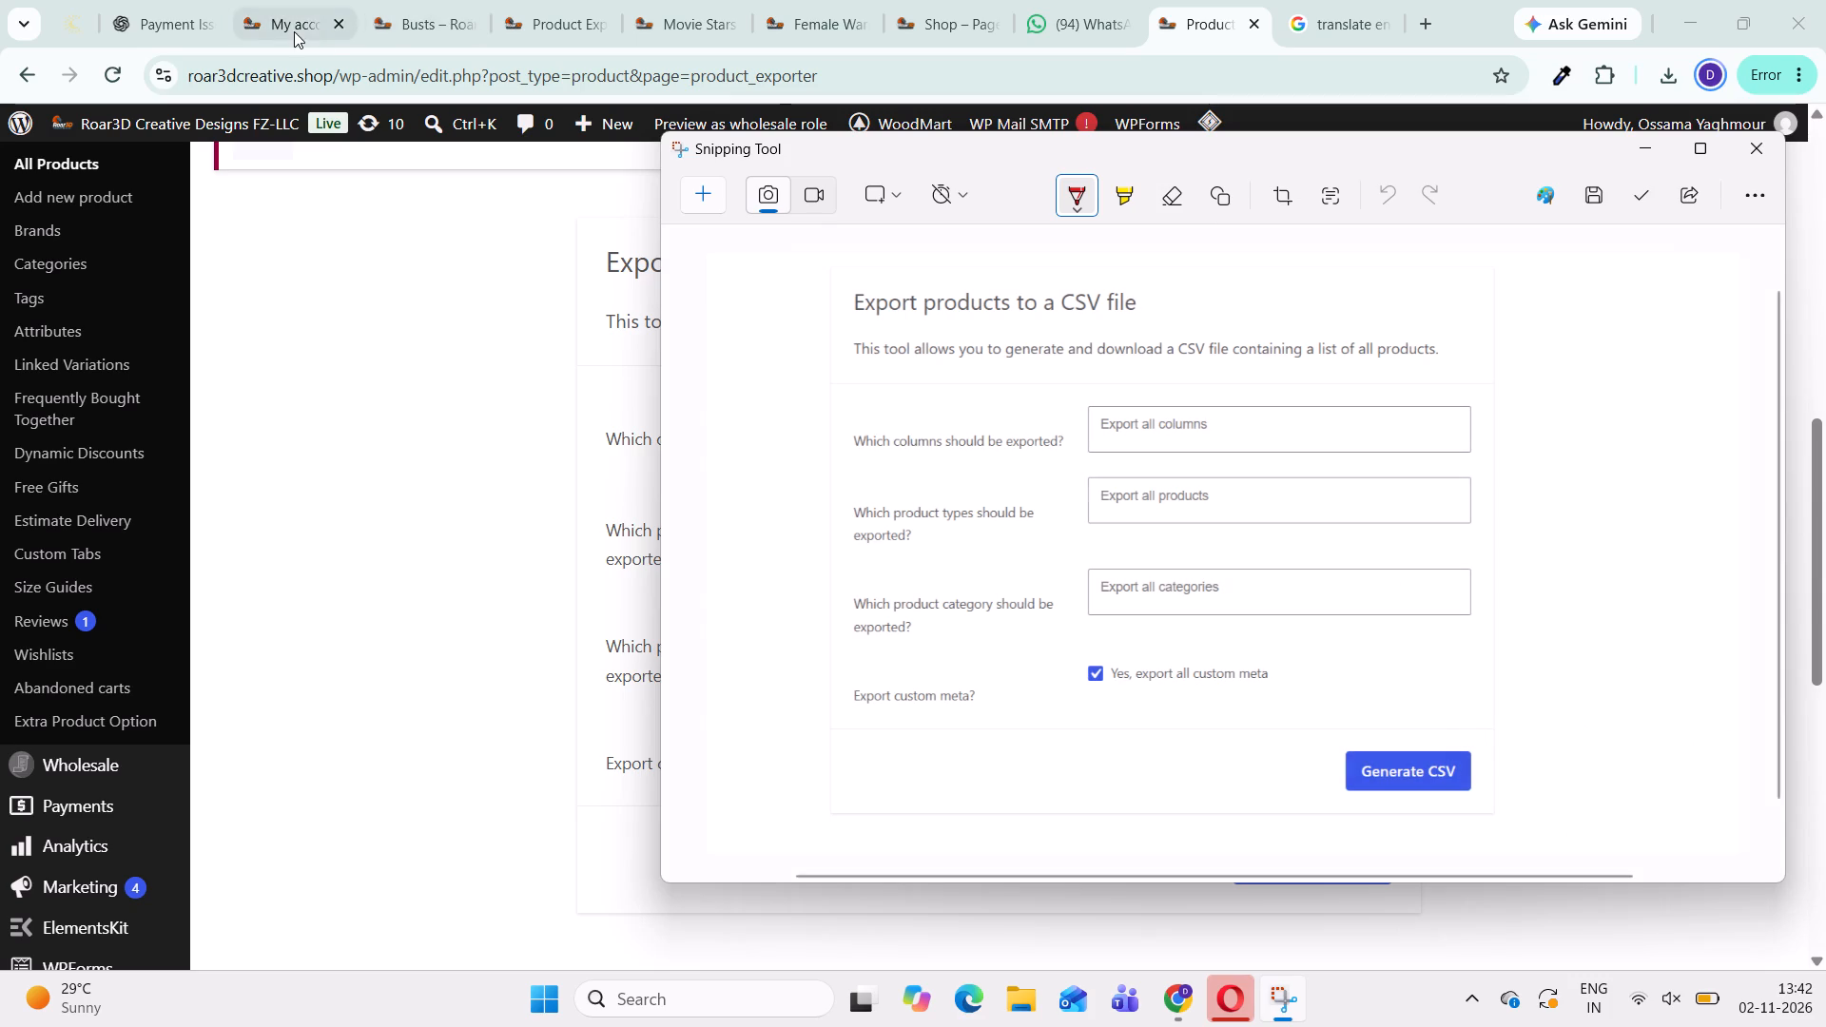
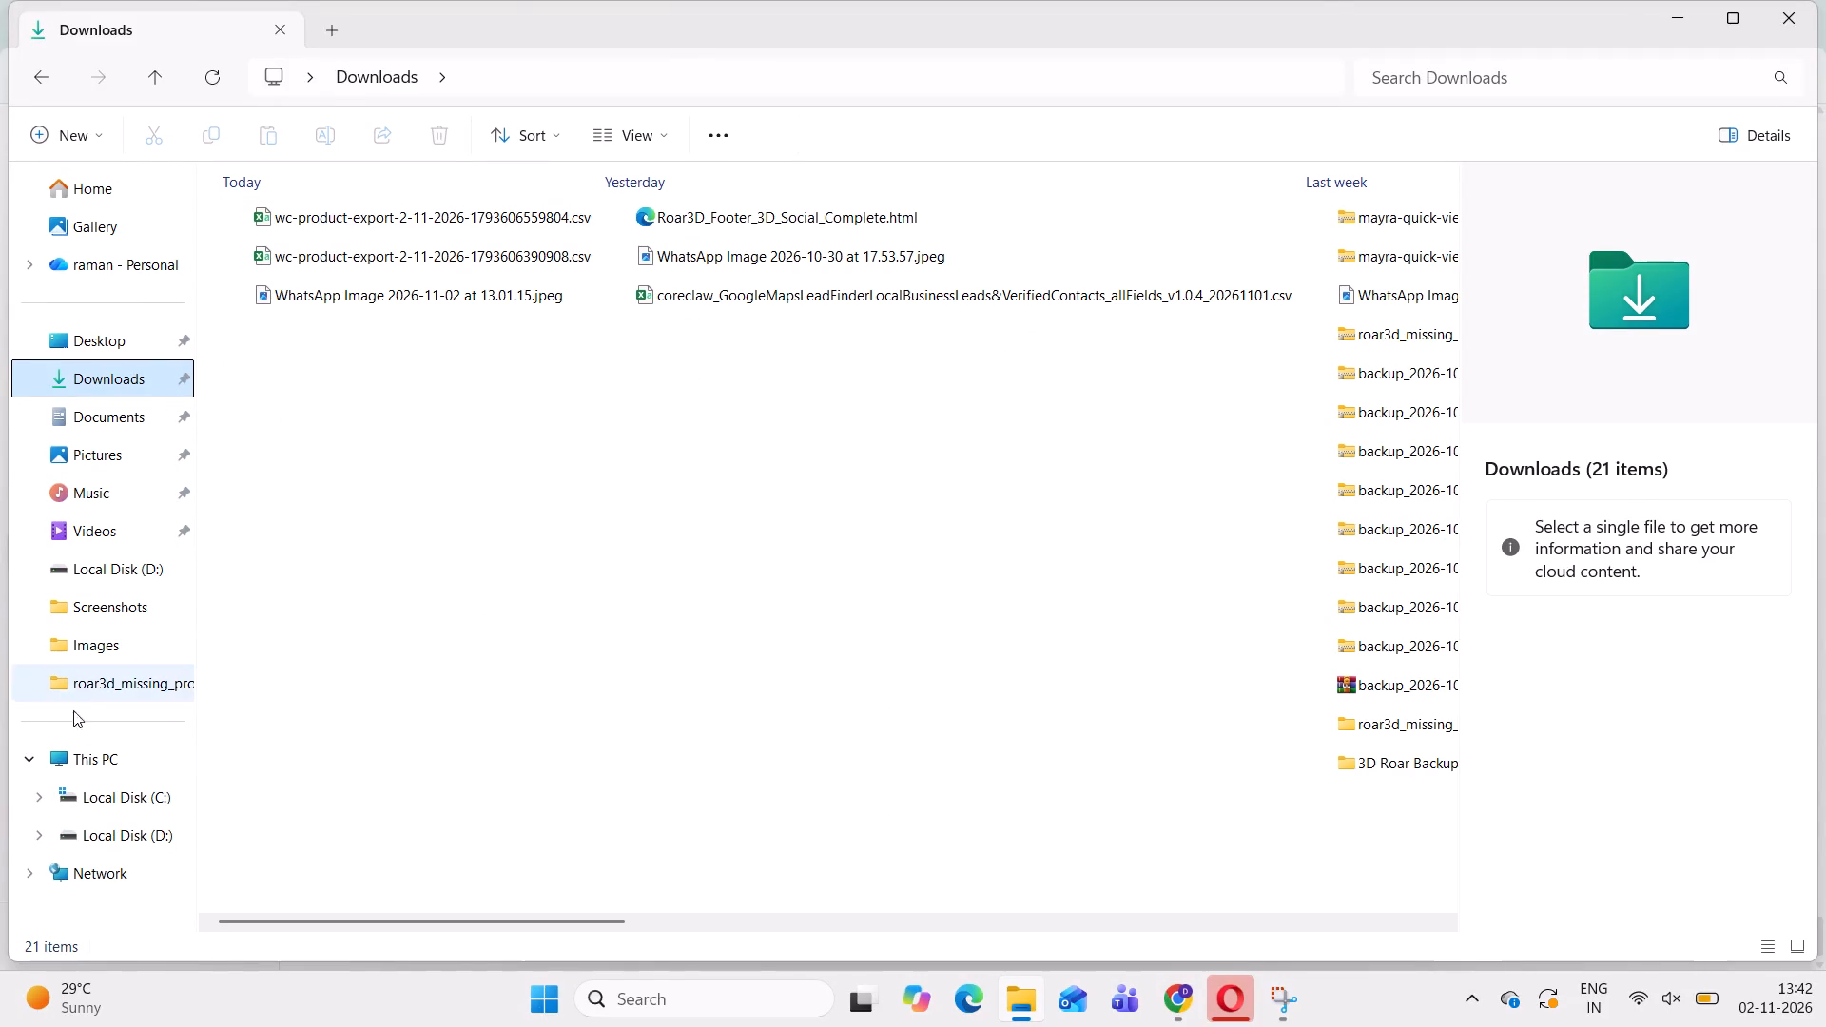
Create a folder named "Staging products Backup" on Local Disk (D:) and return to the Downloads folder.
click(111, 835)
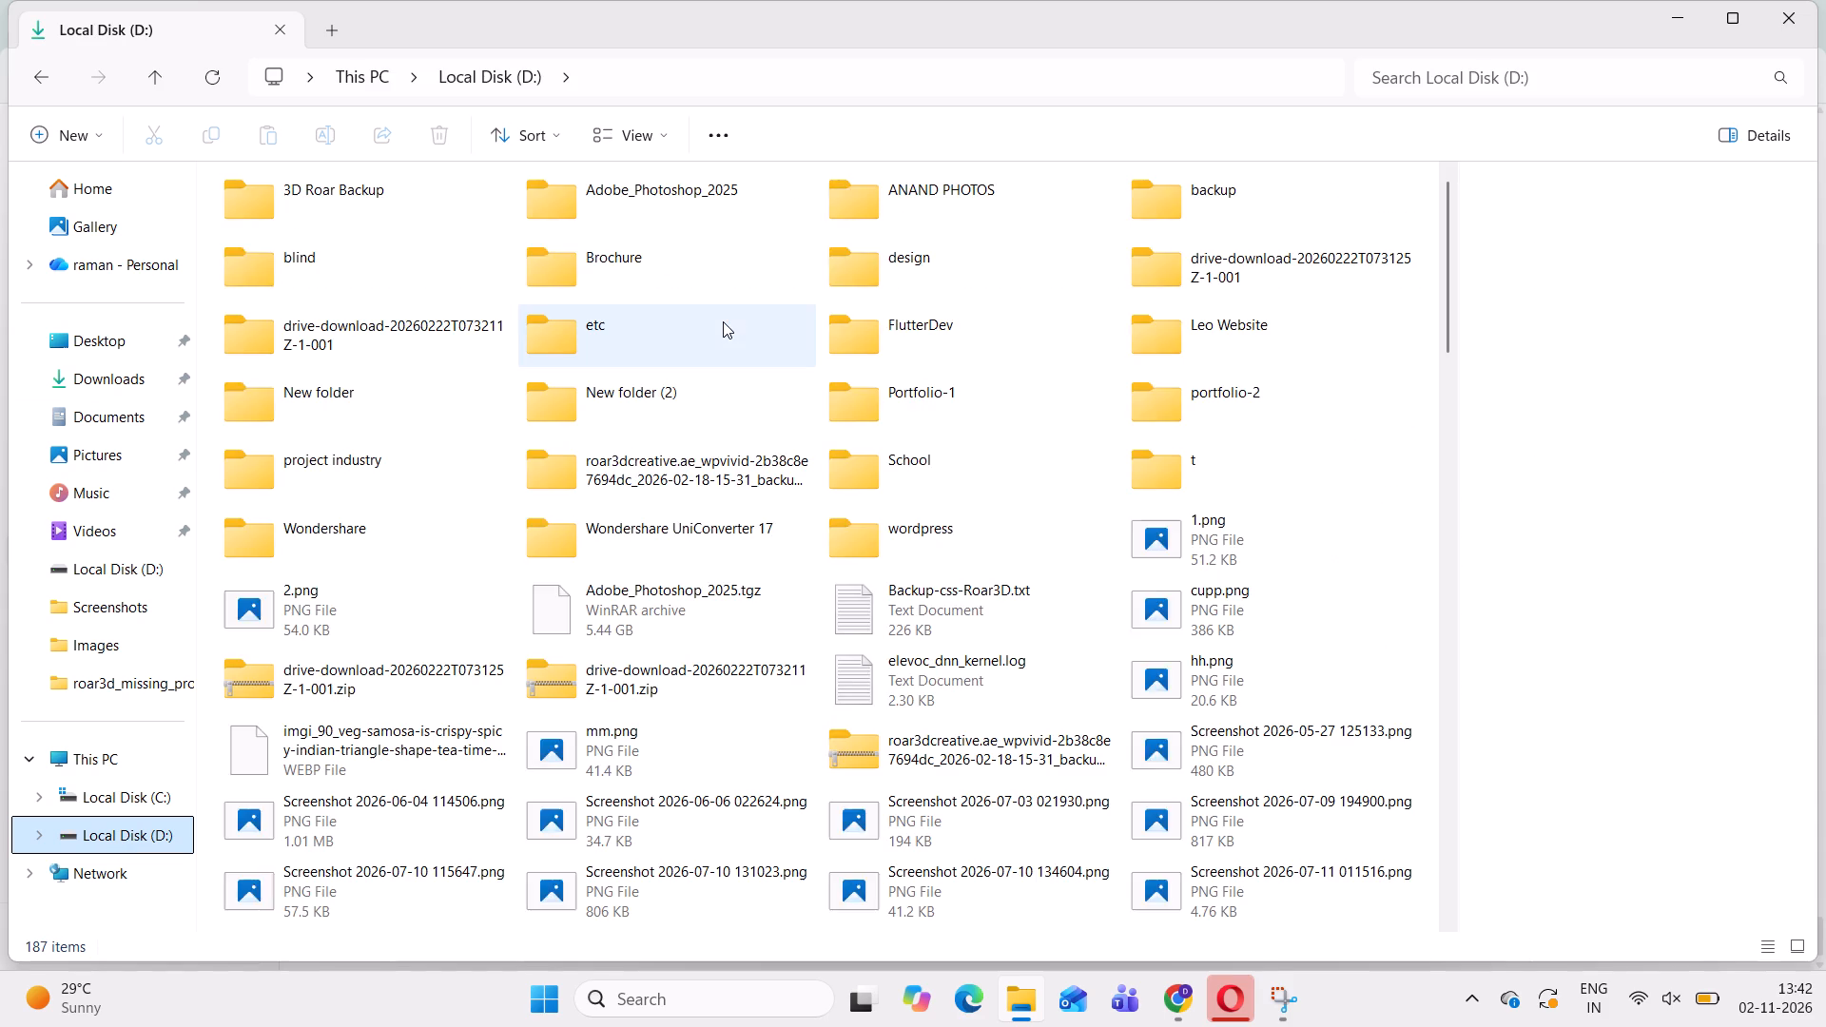
click(69, 132)
click(128, 193)
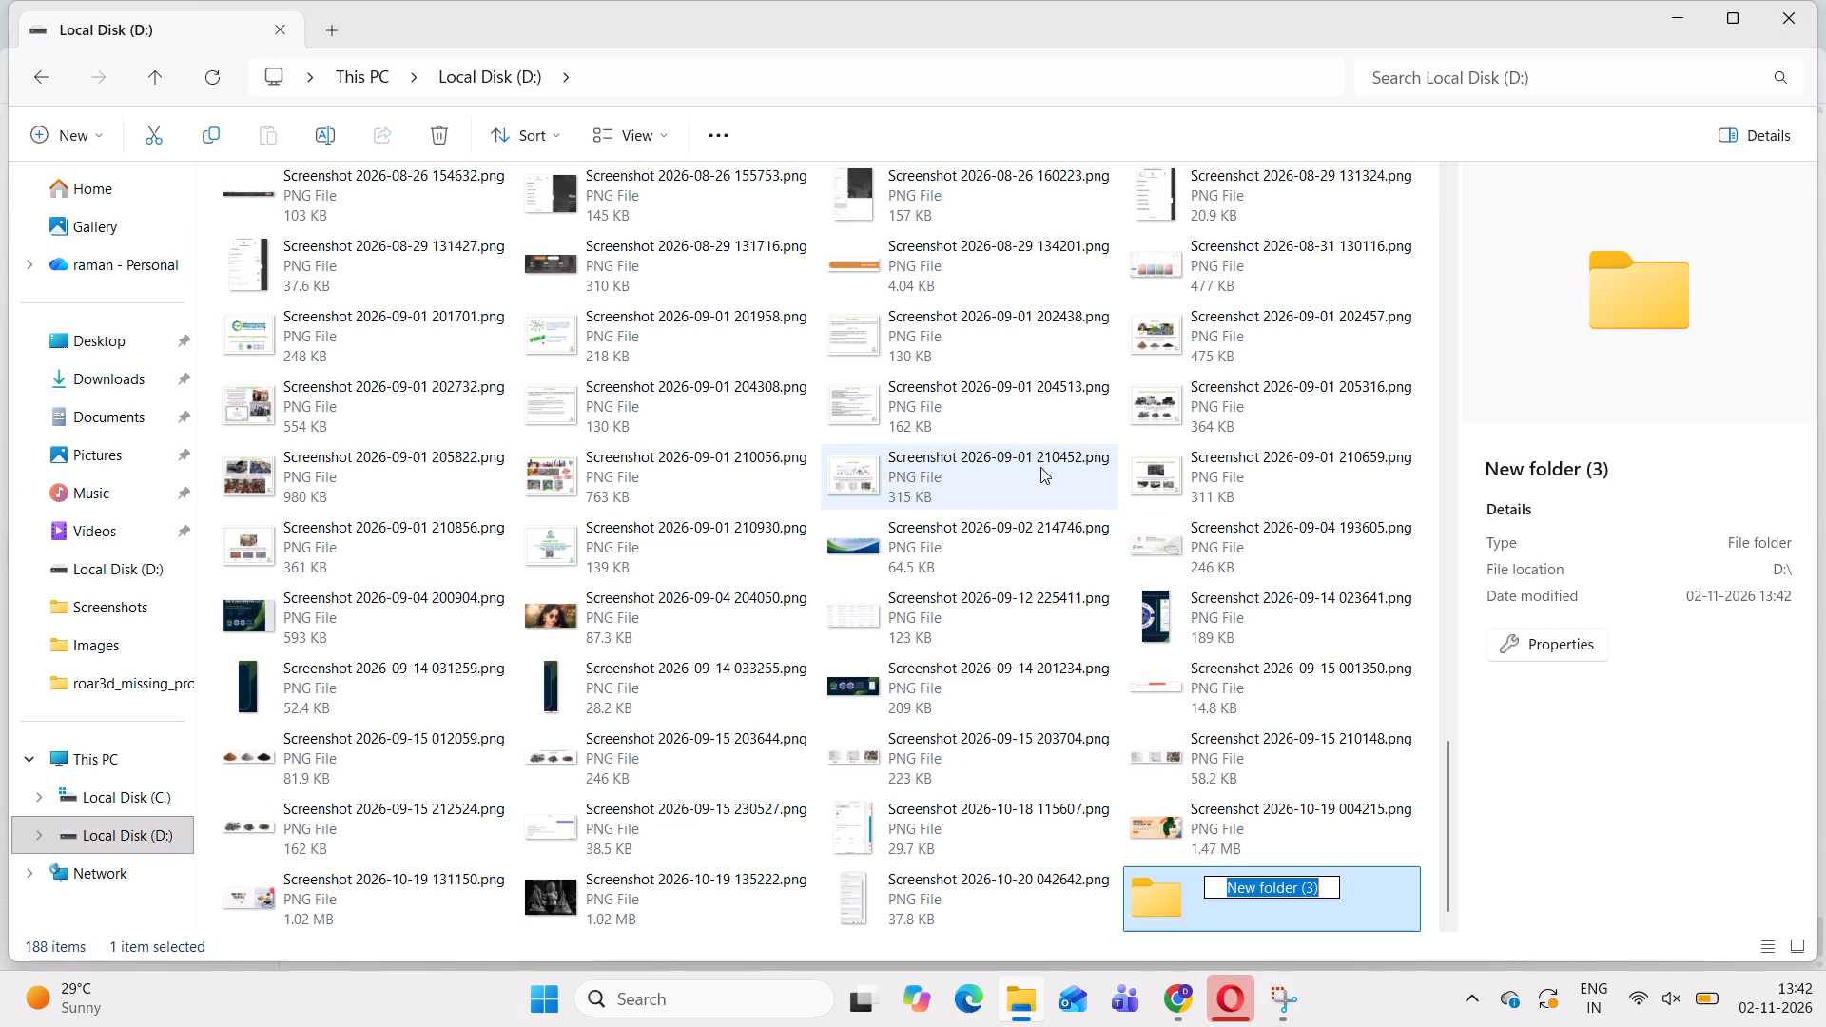
text(#D)
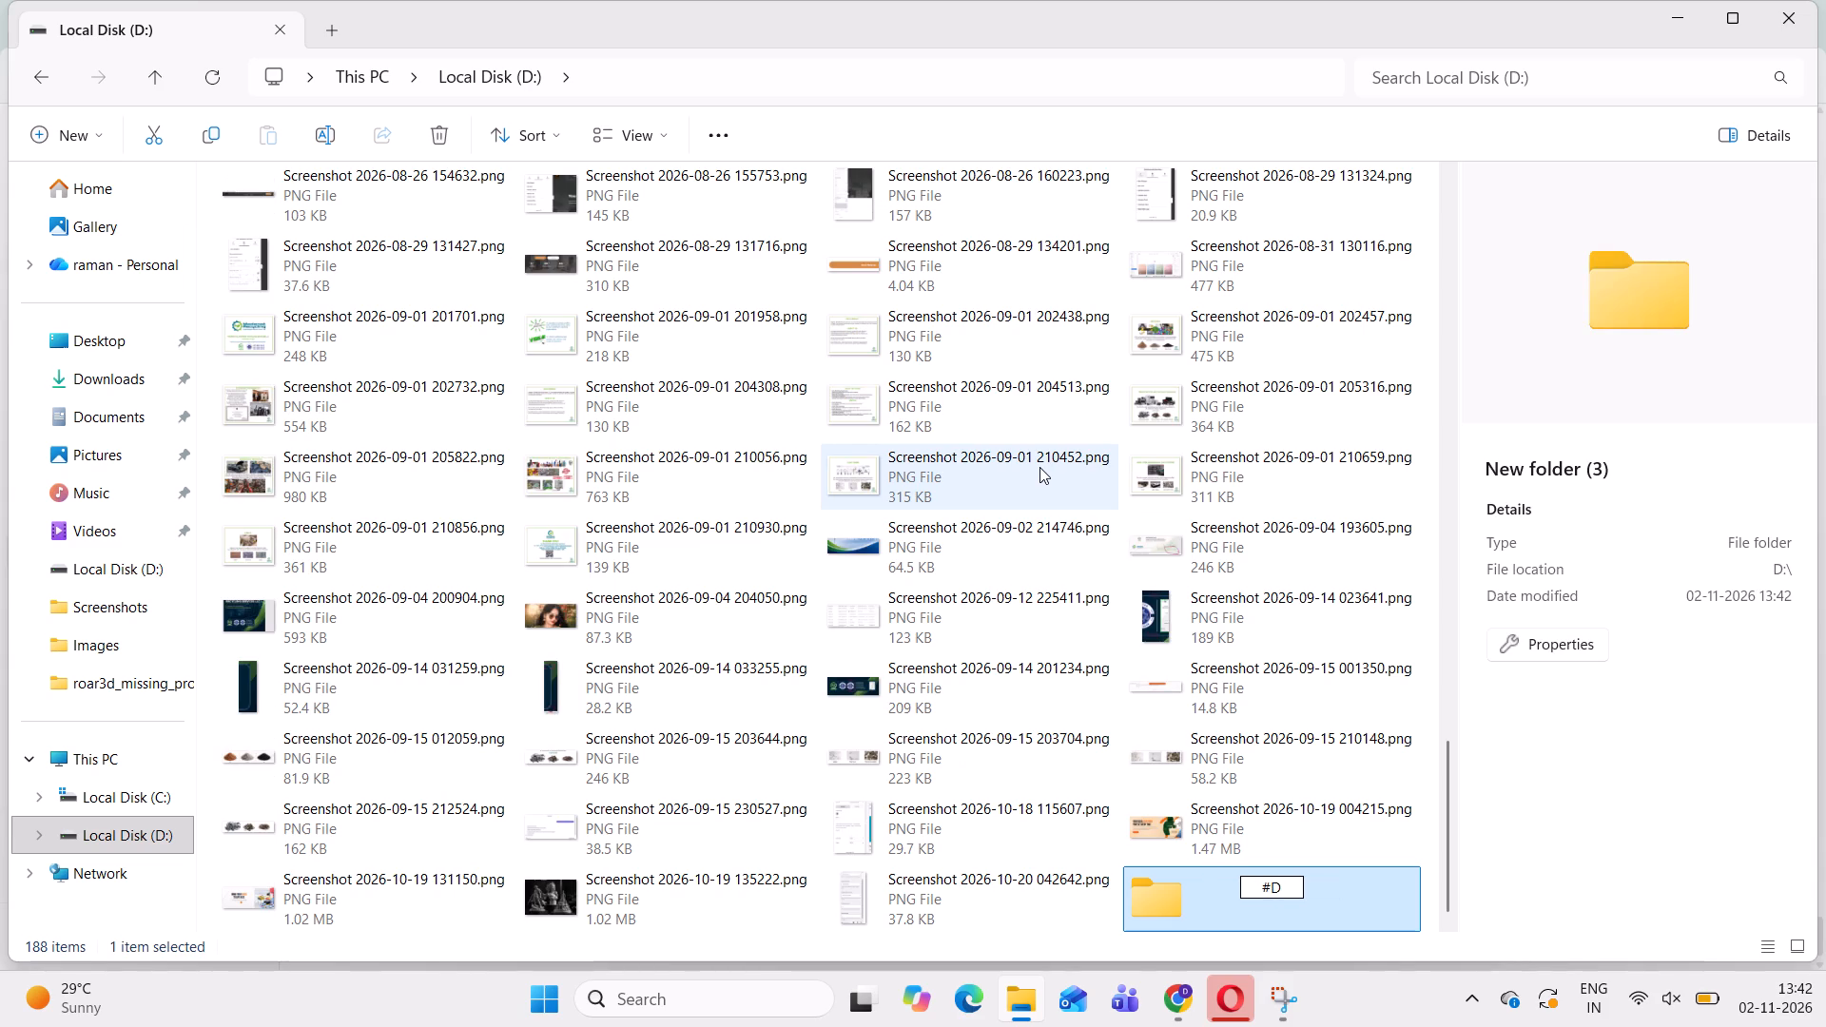
key(BackSpace)
key(BackSpace)
text(Staging)
key(space)
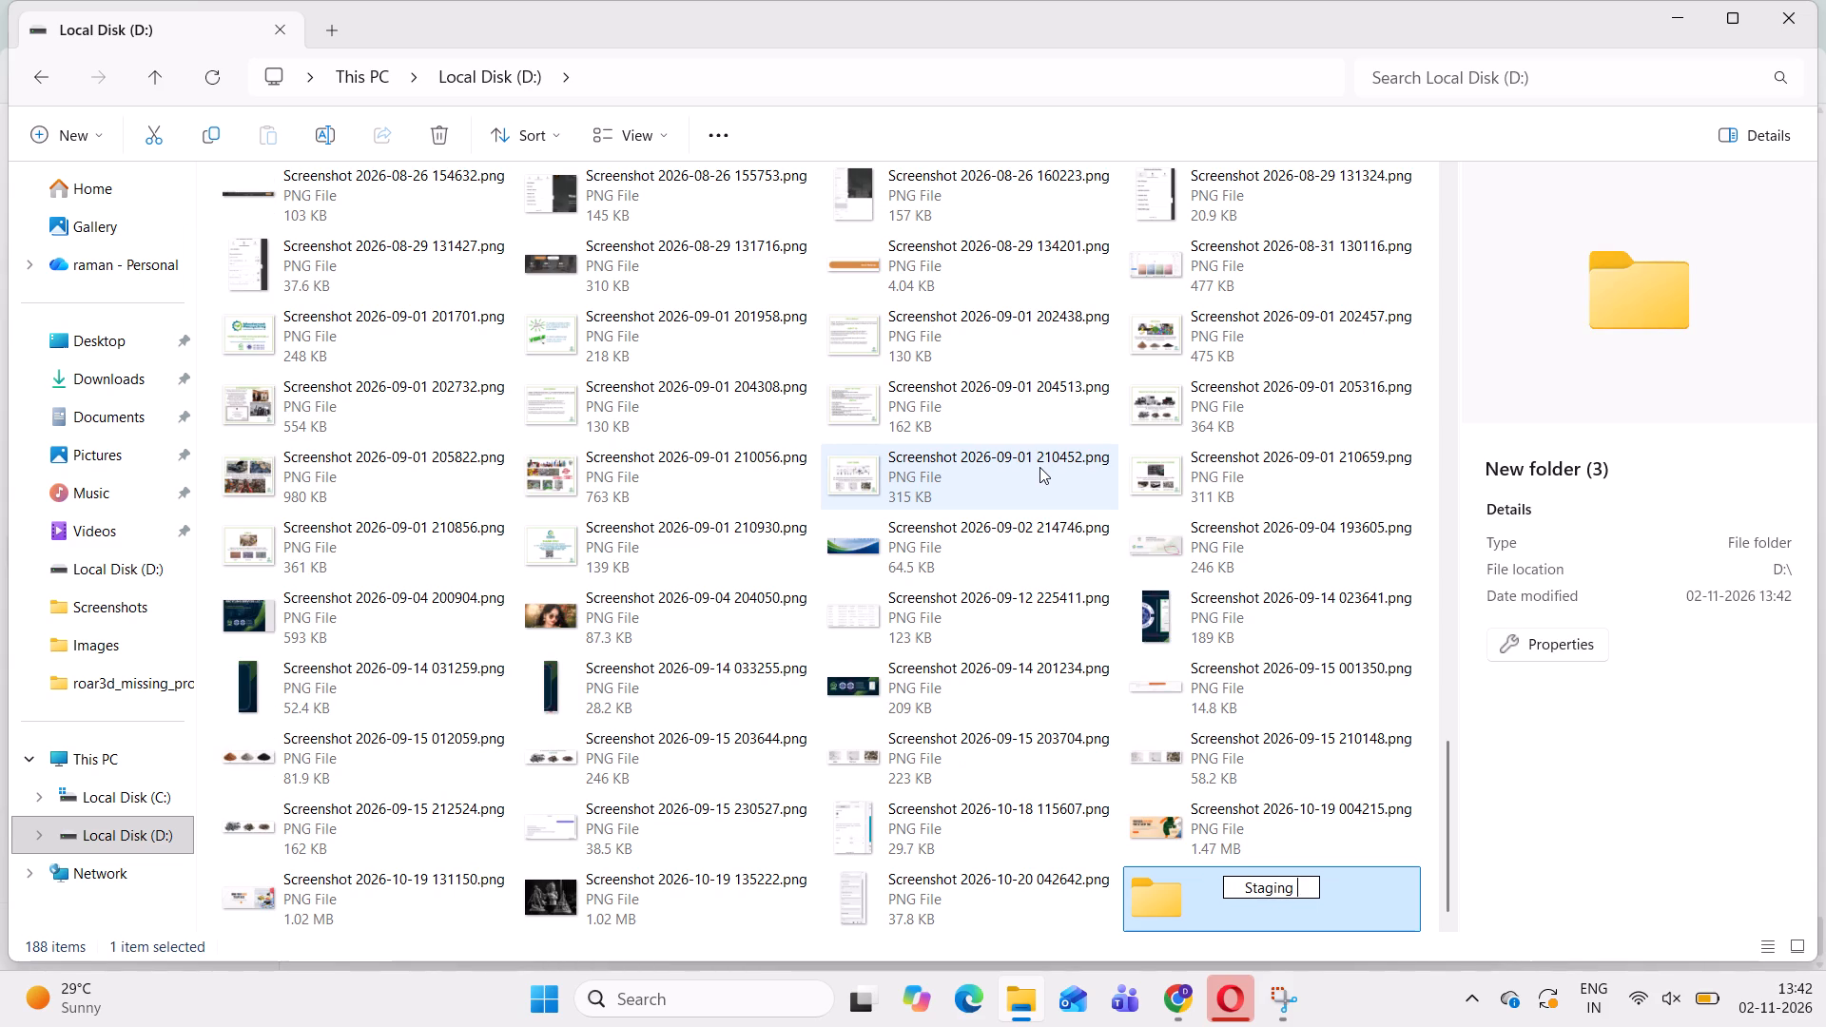
text(produ)
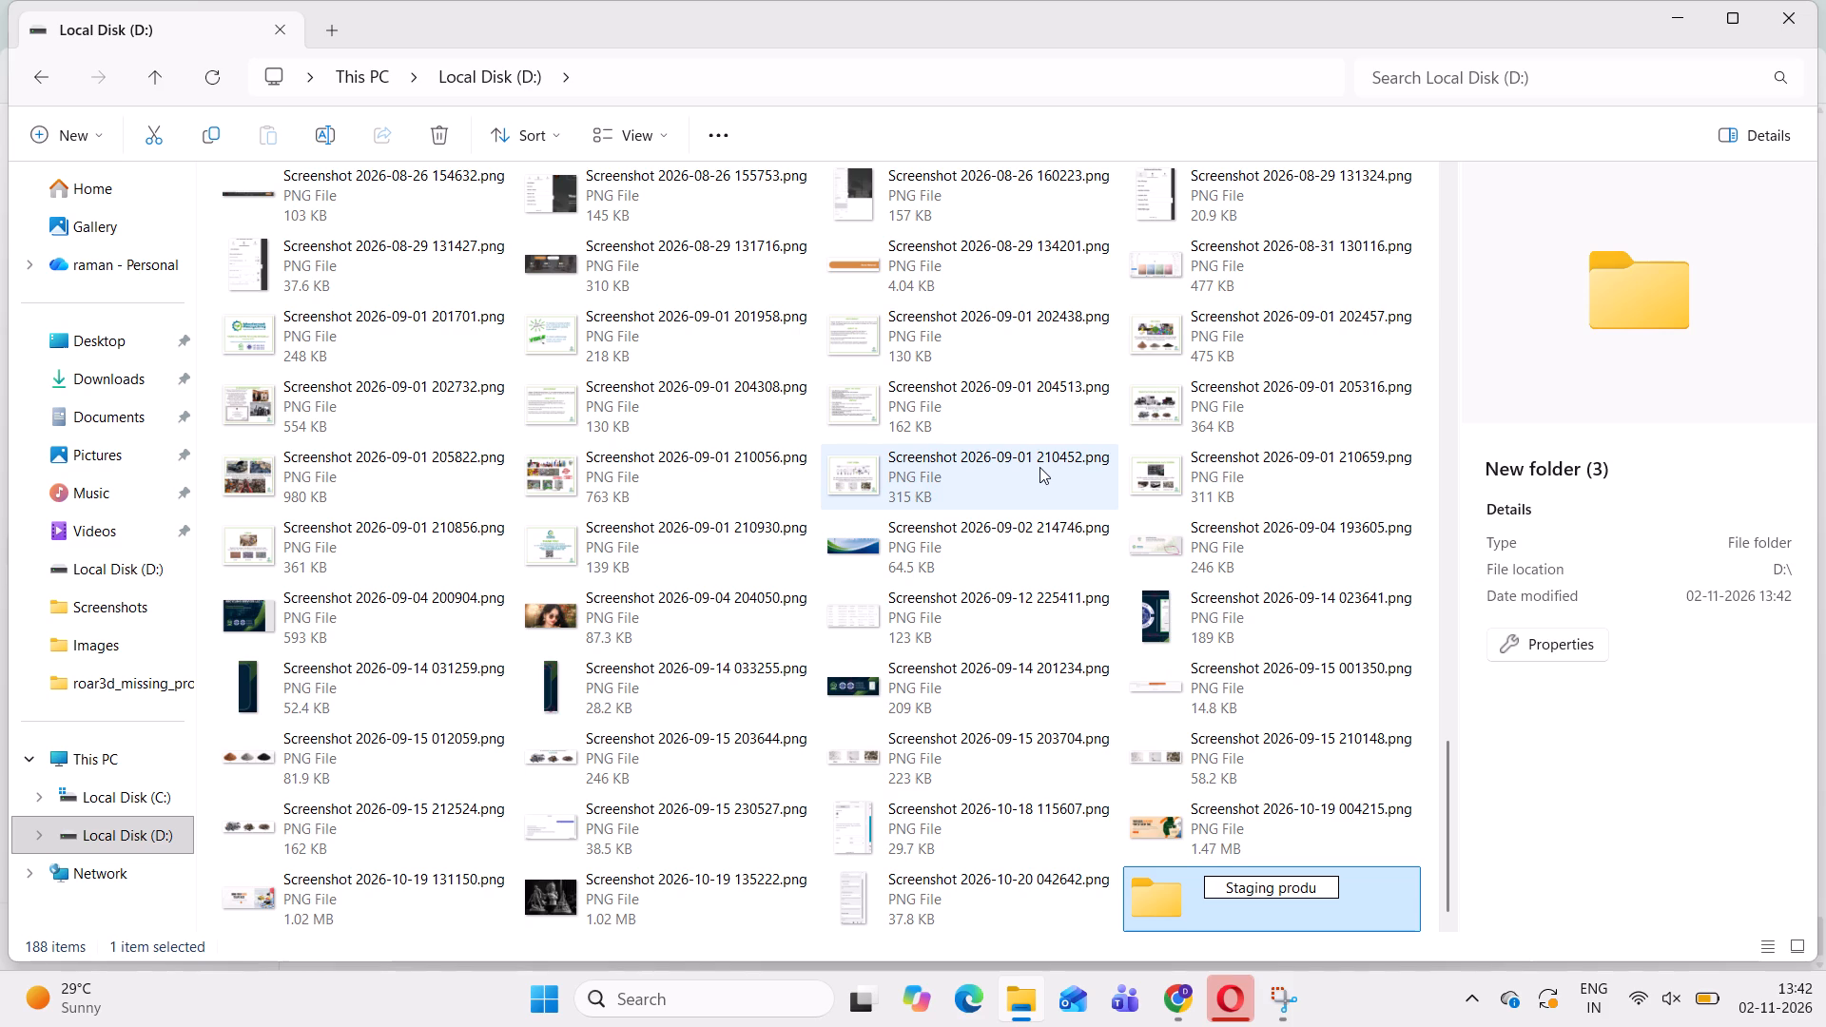
text(ct)
key(space)
key(BackSpace)
key(s)
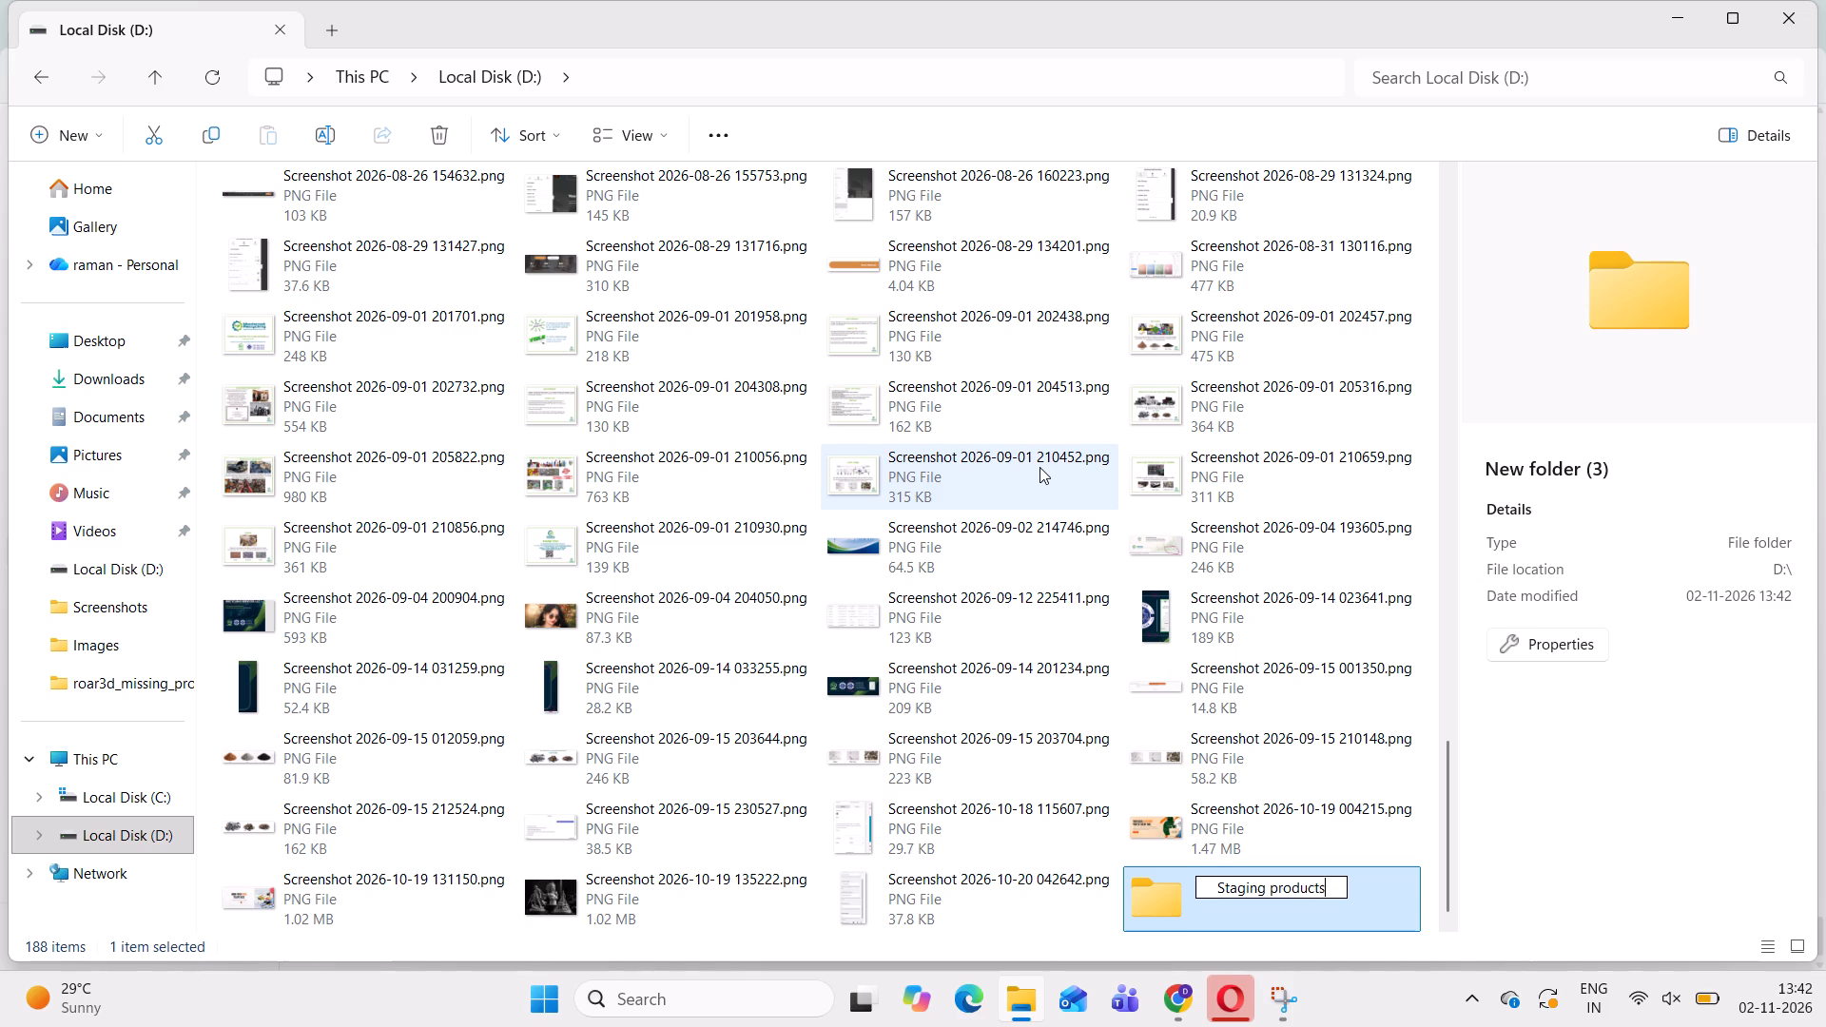
key(space)
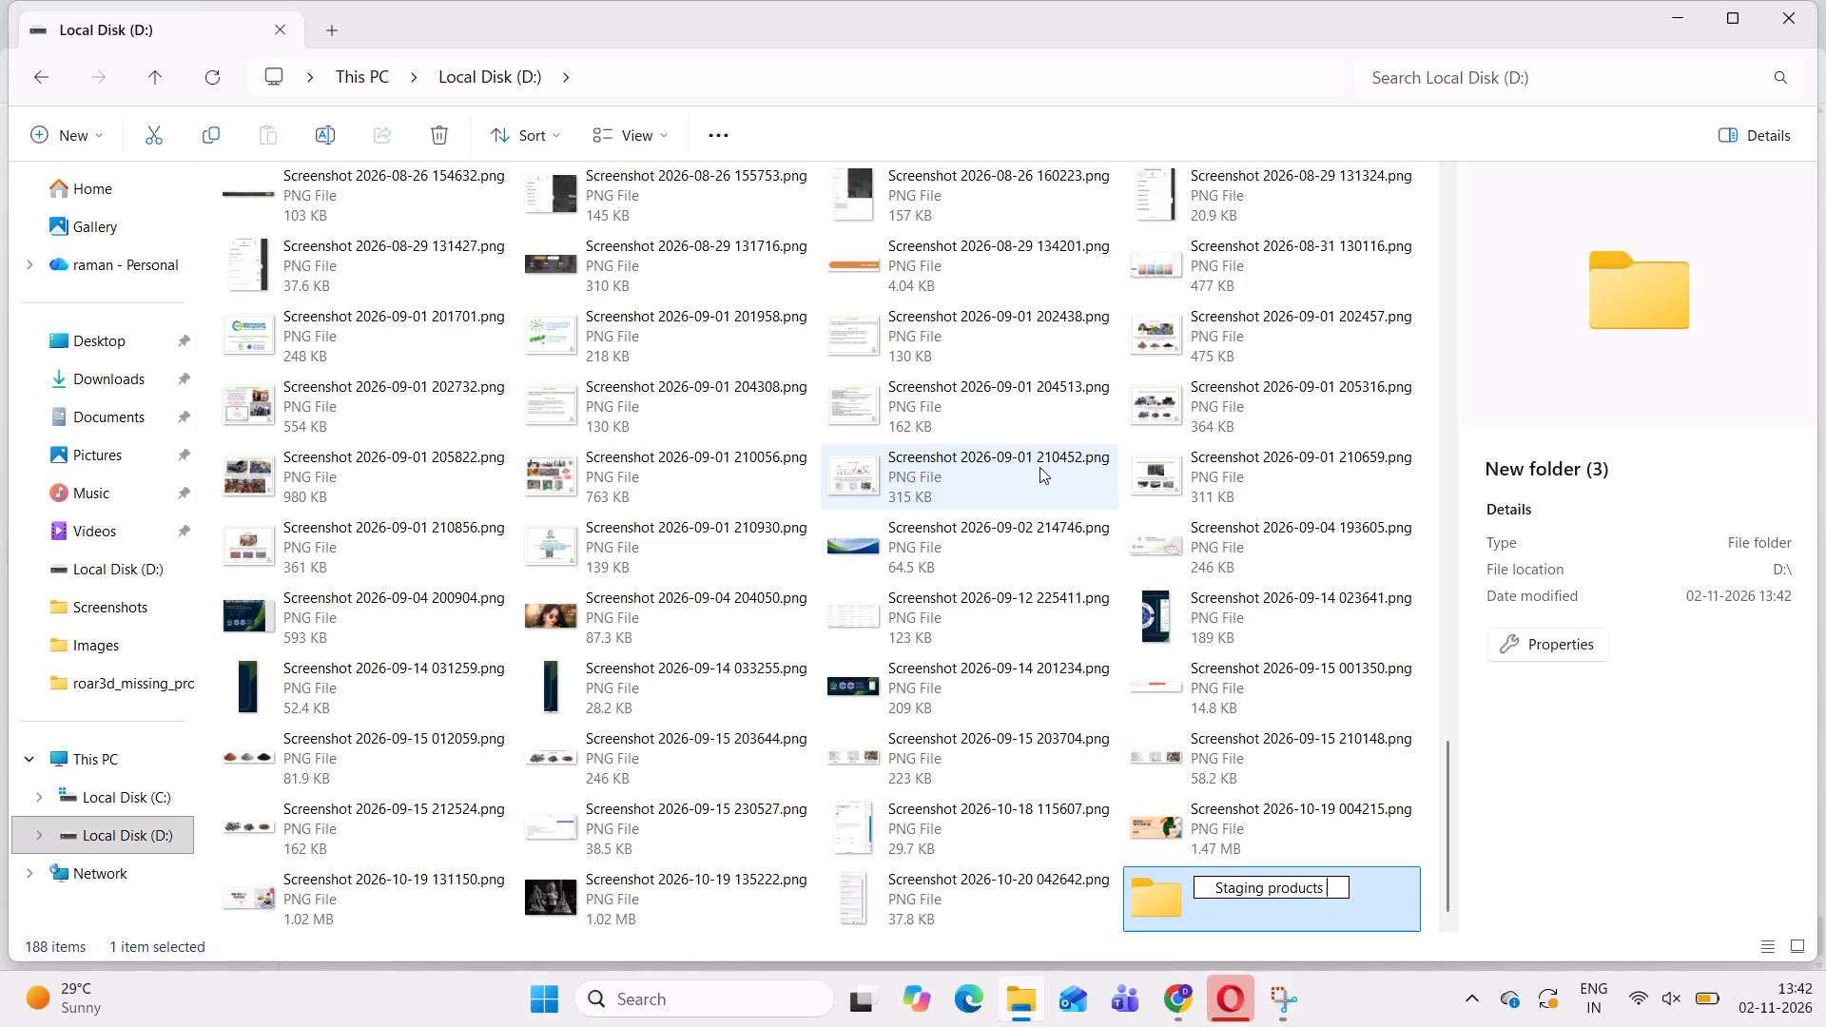
text(Bc)
key(BackSpace)
text(ack)
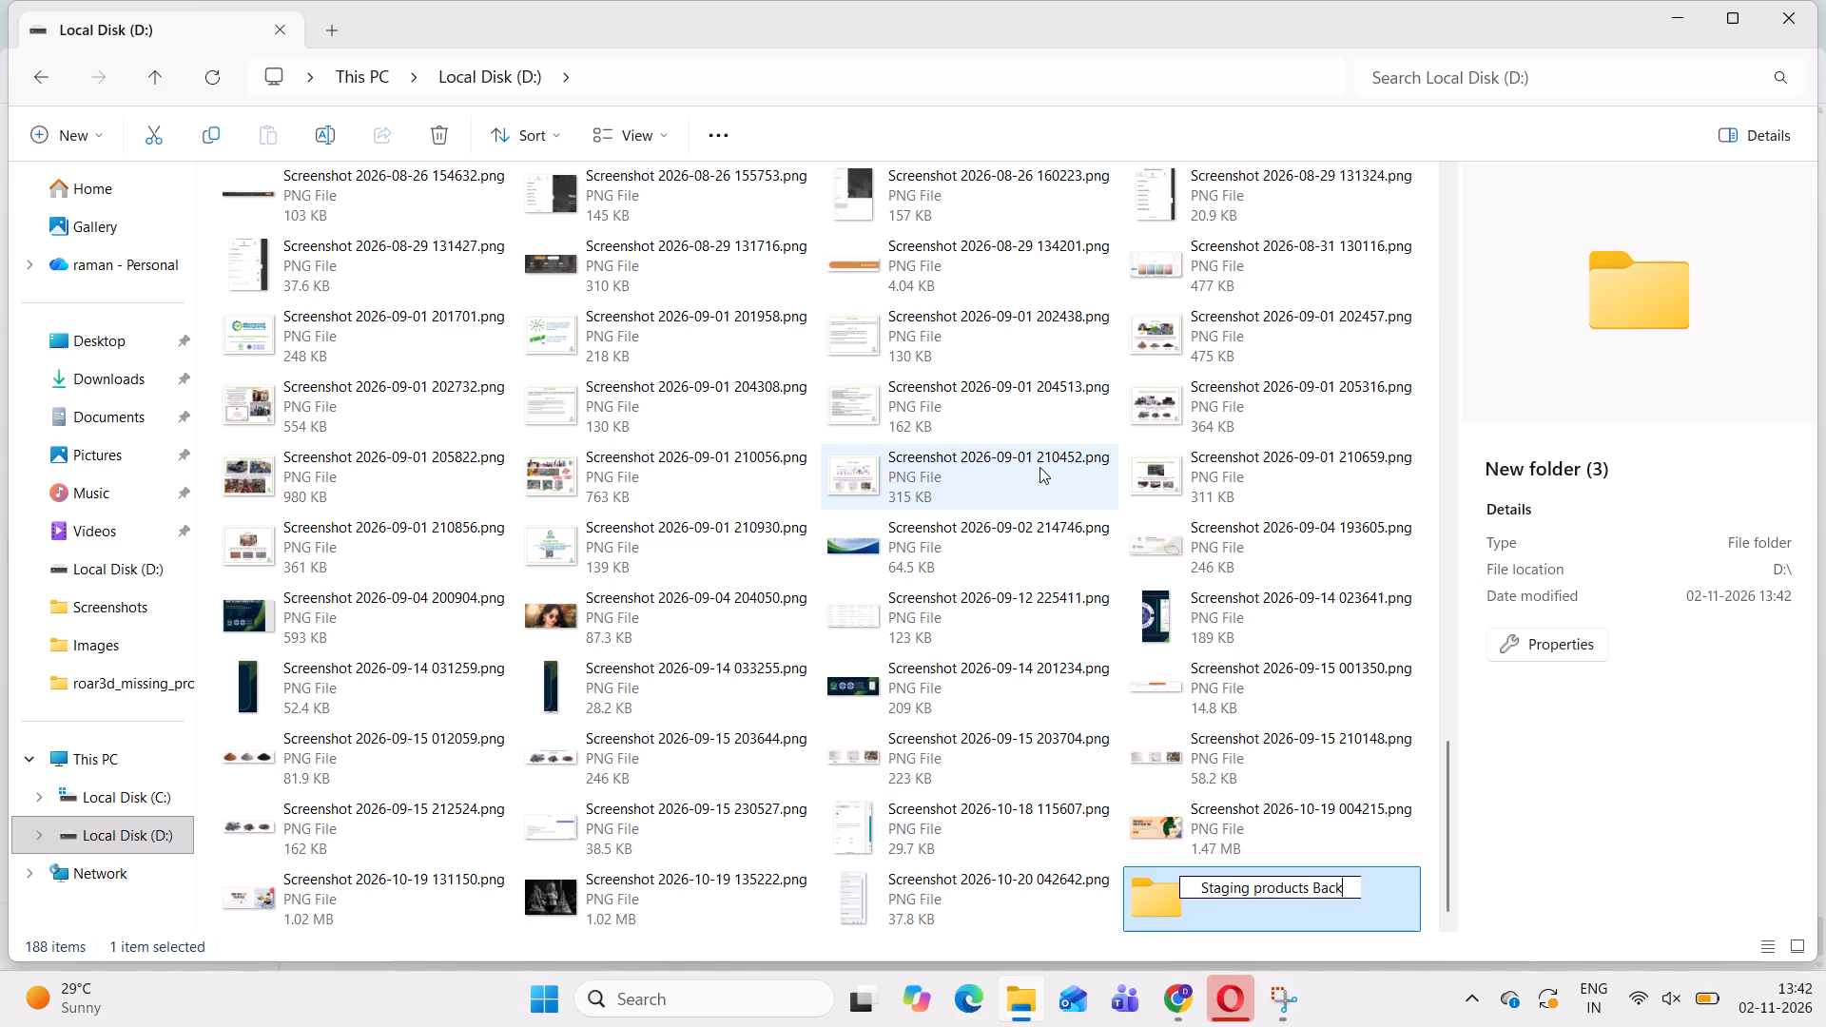
text(up)
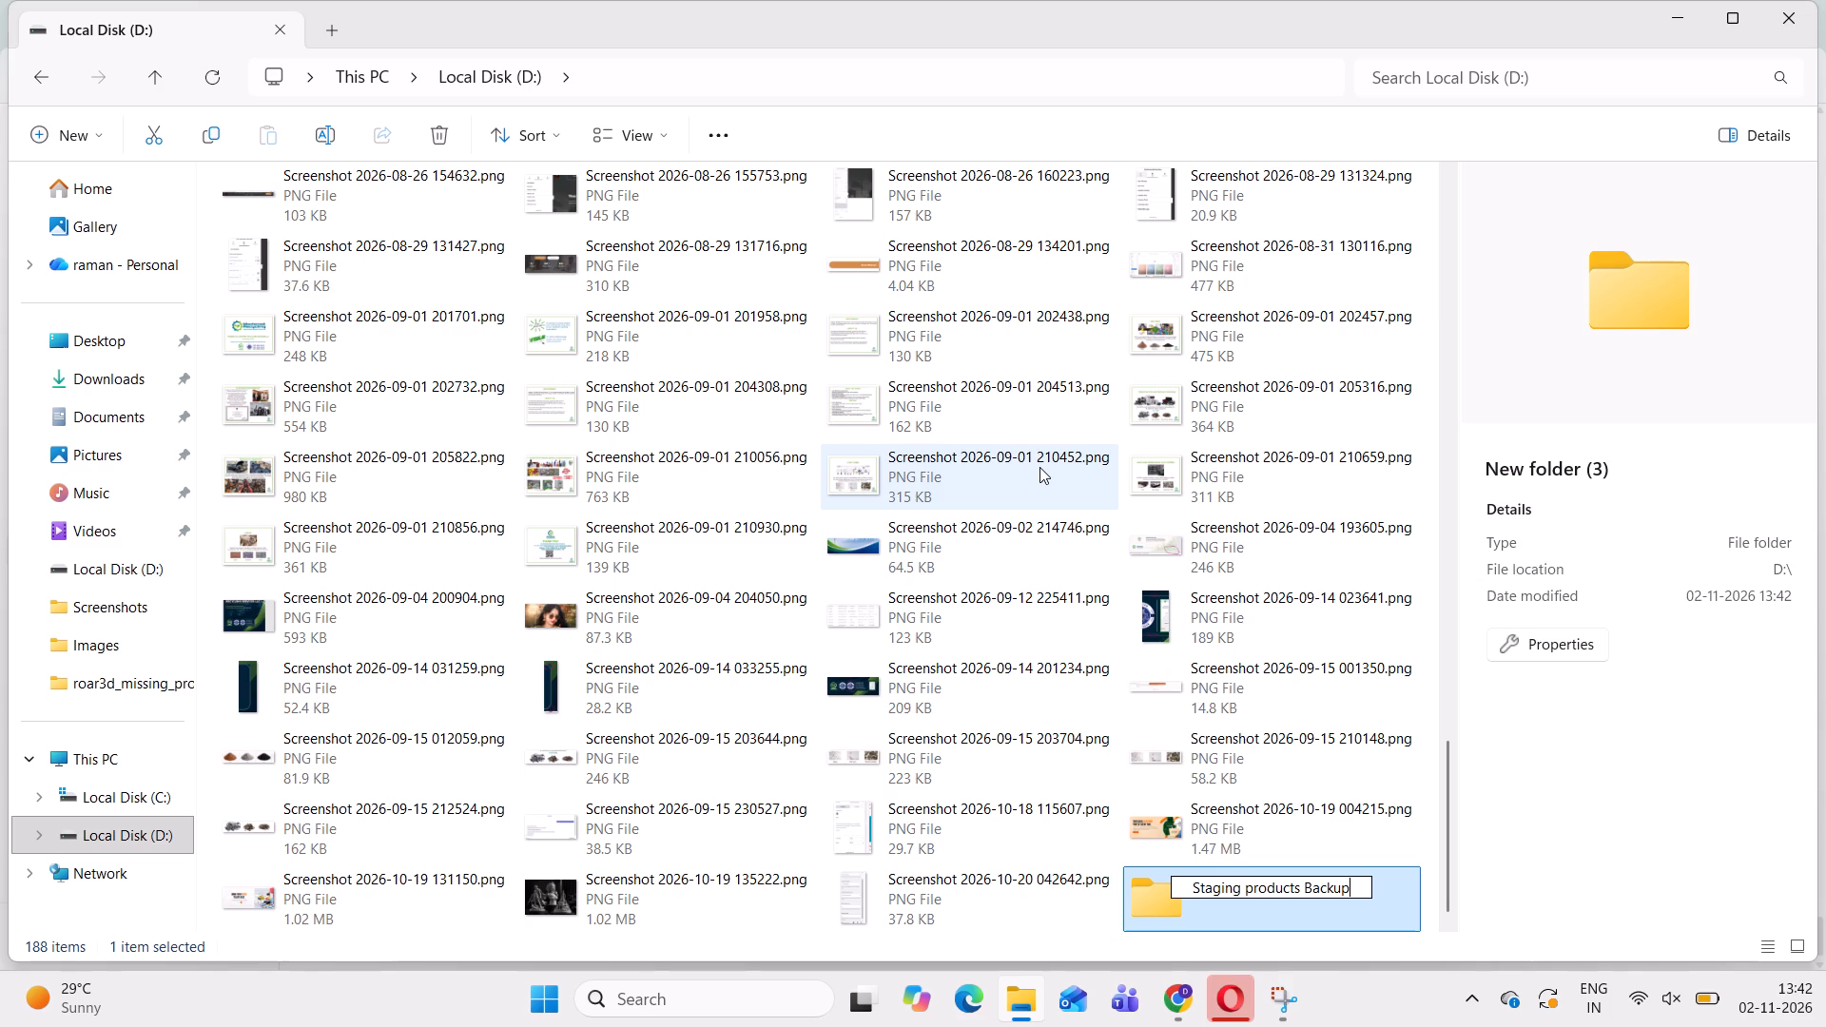
key(Return)
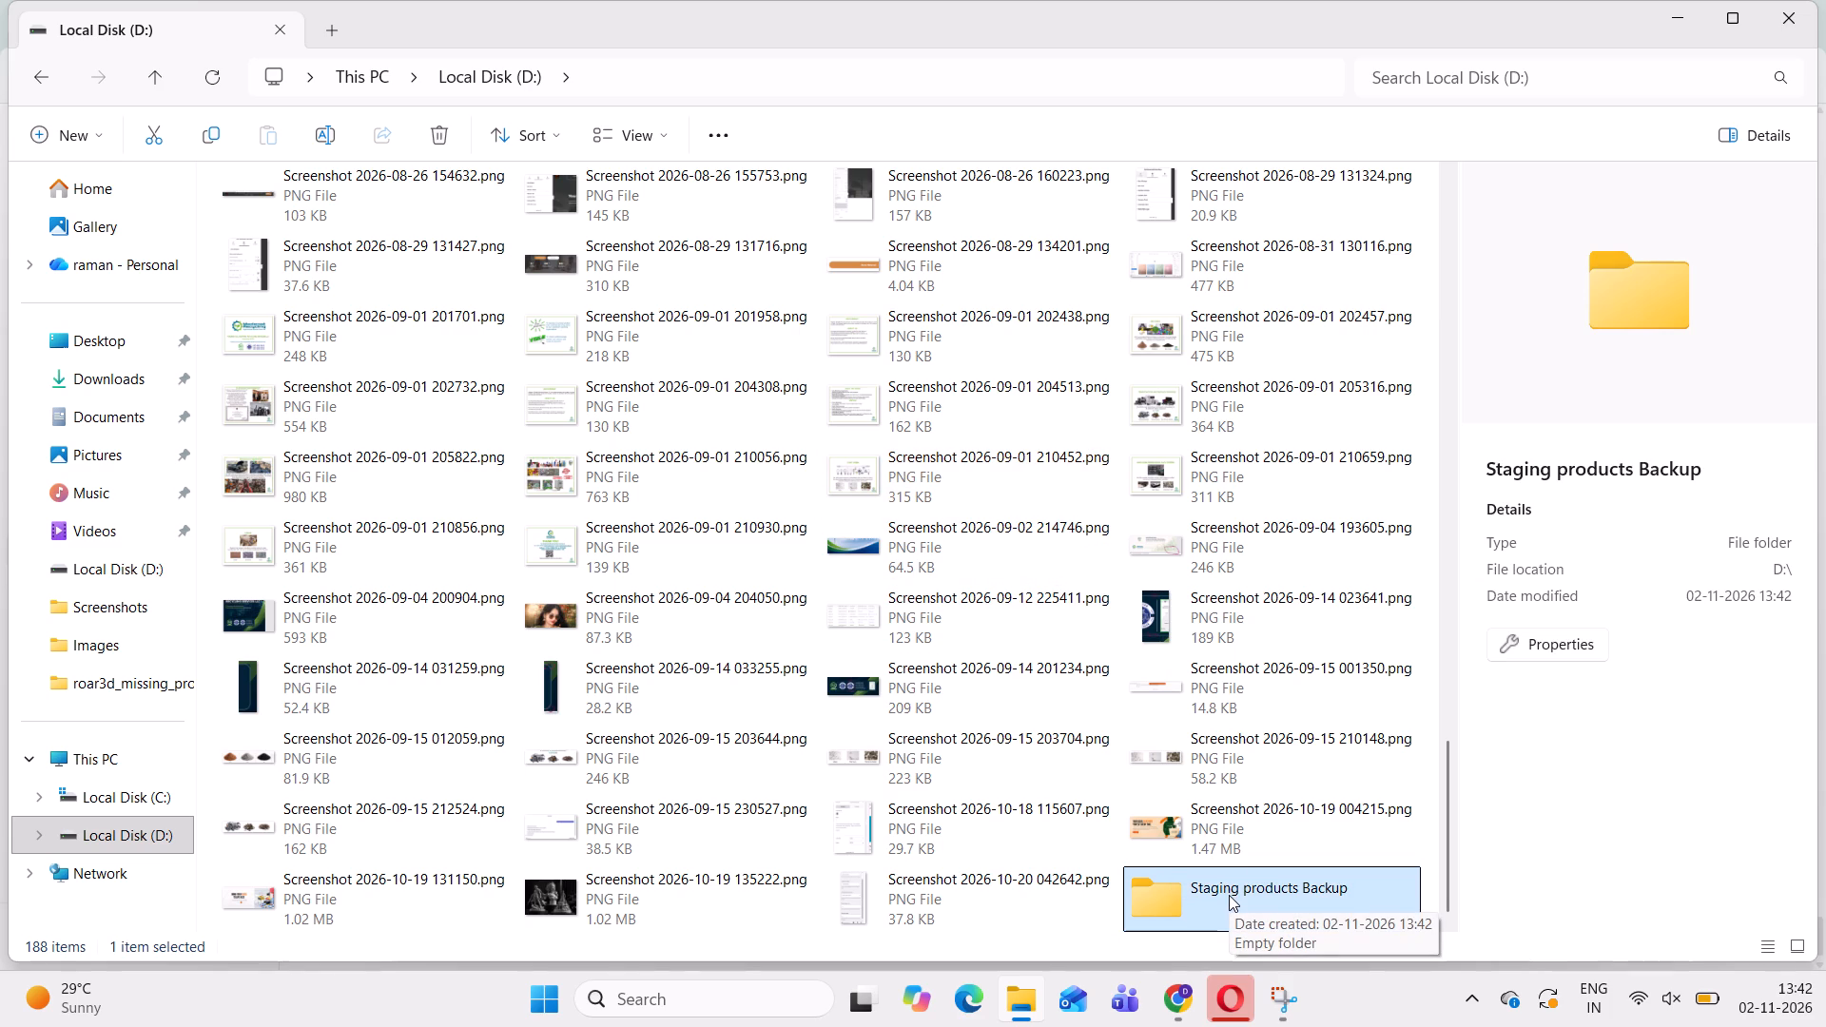
double_click(1230, 891)
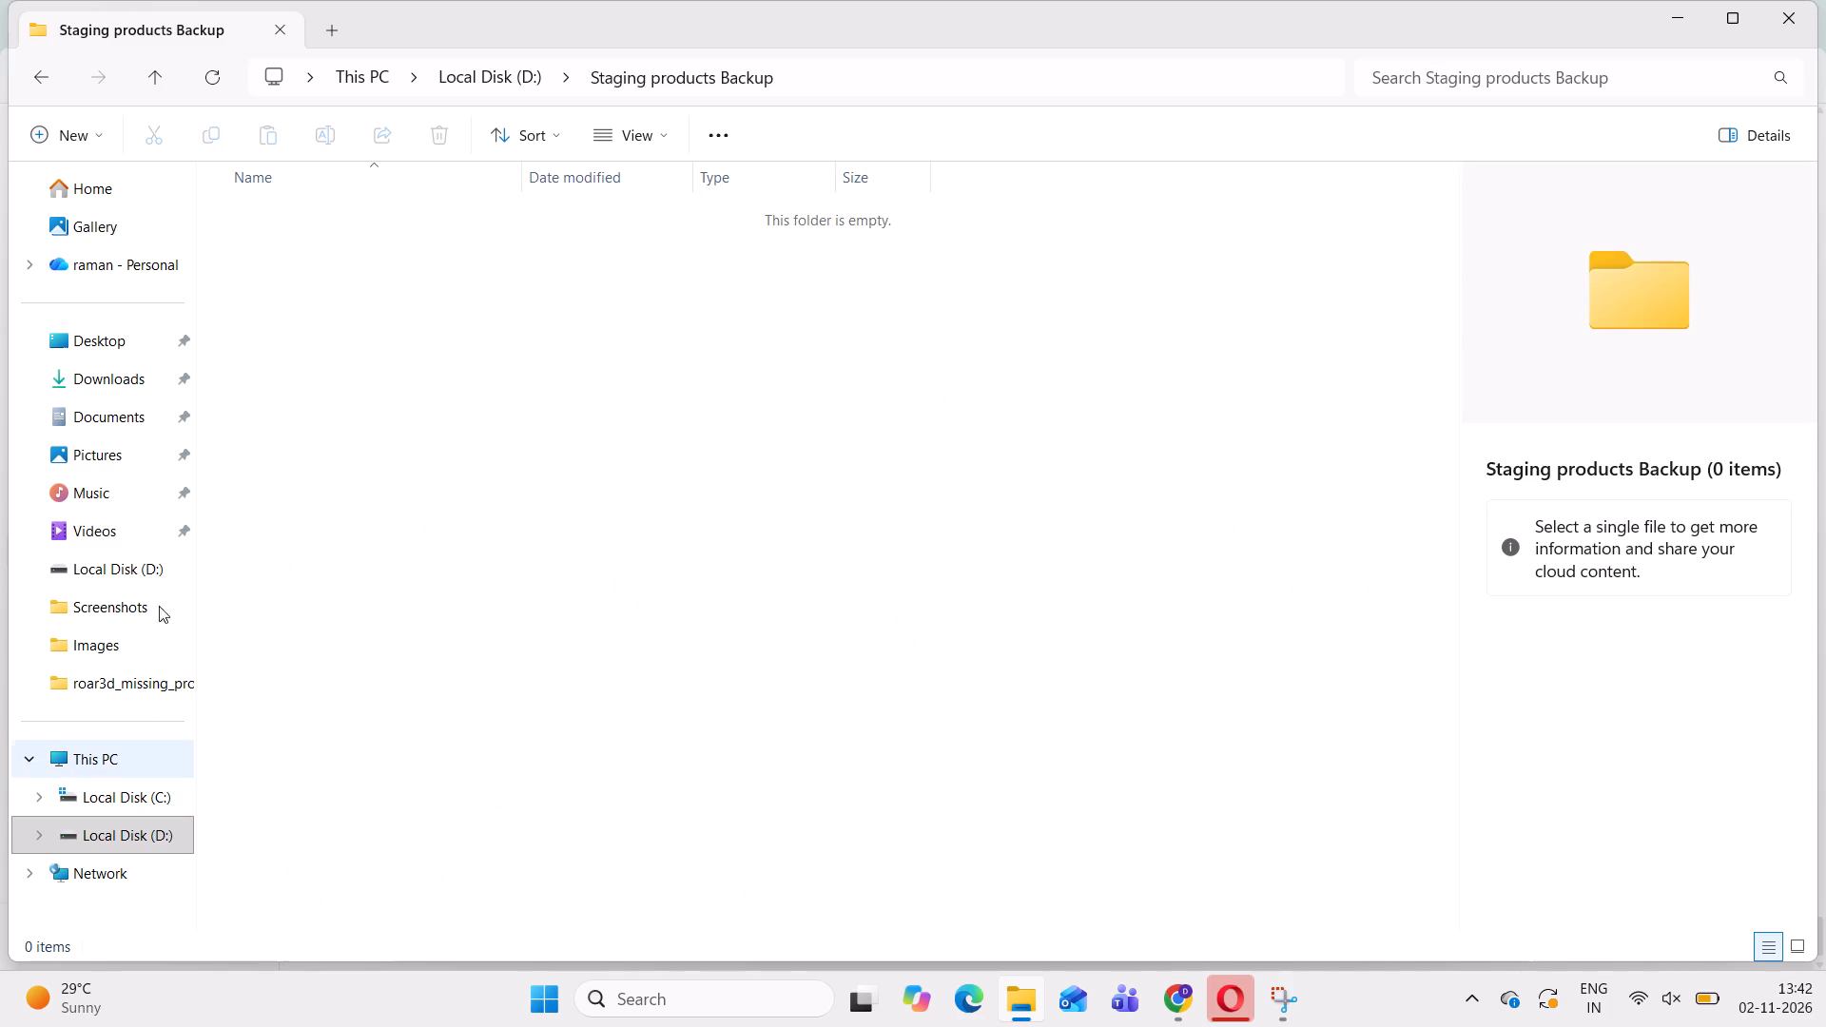
click(92, 376)
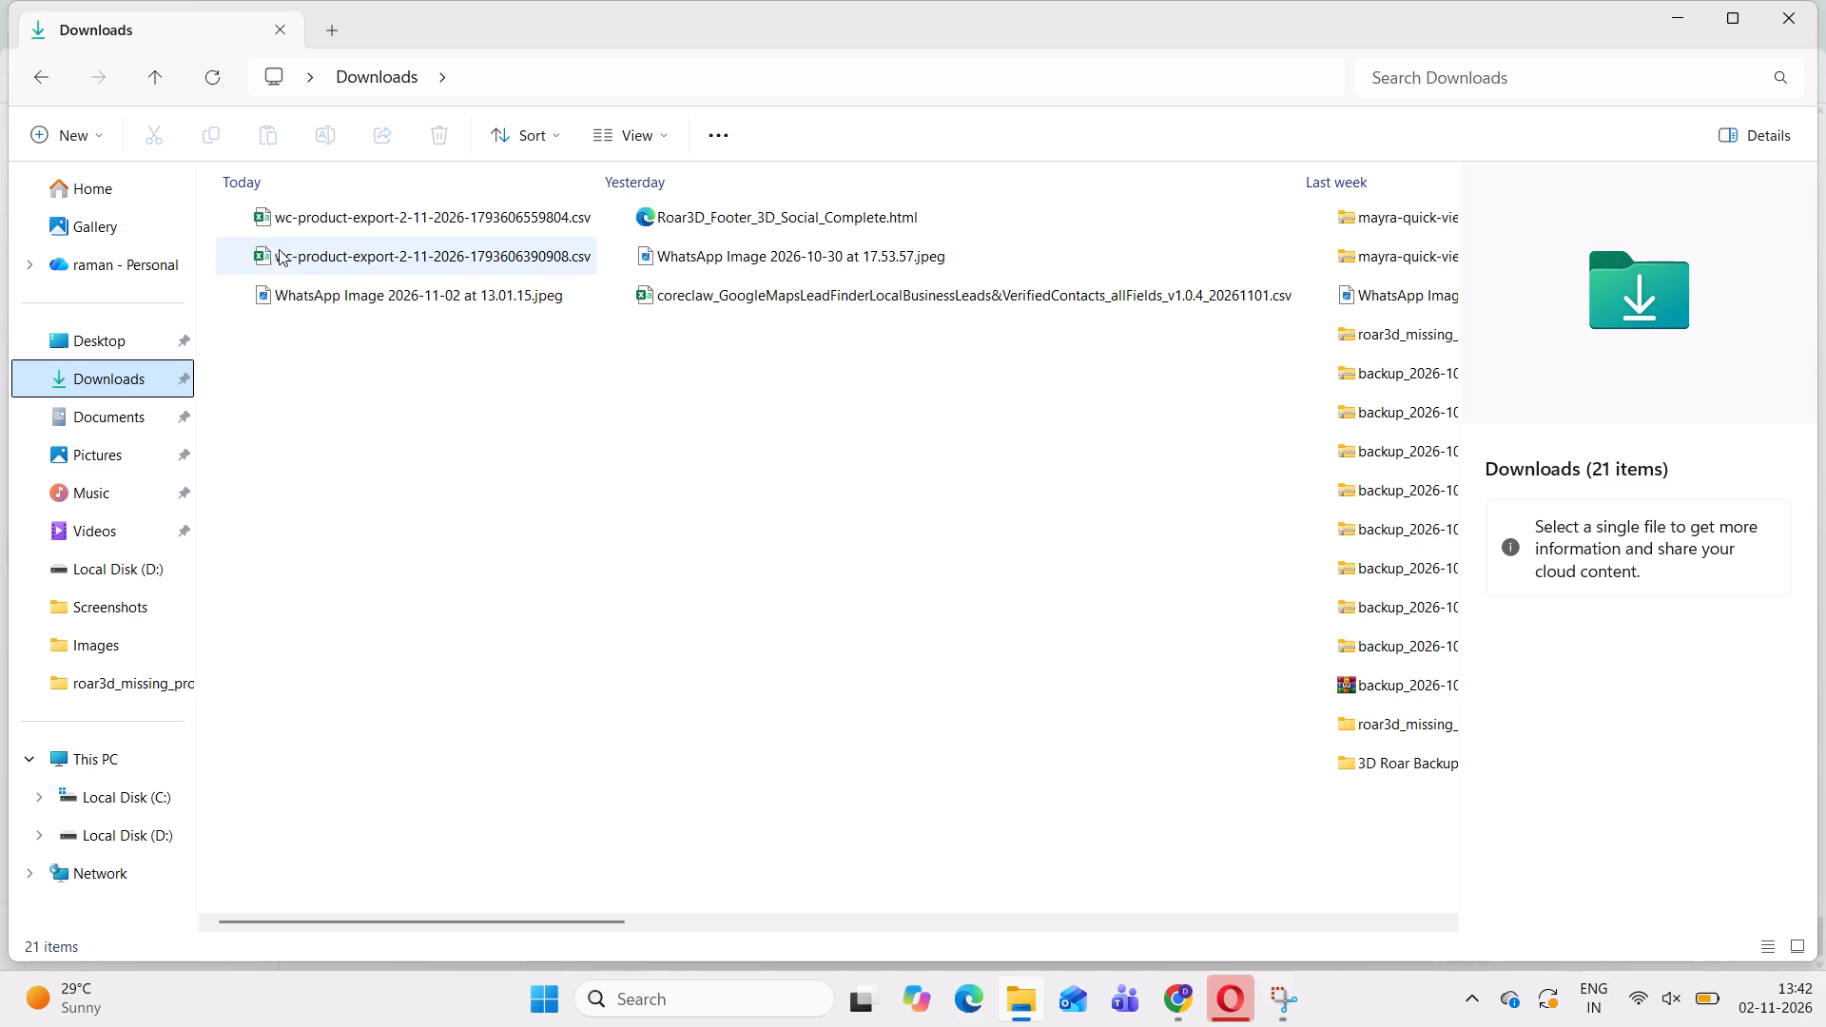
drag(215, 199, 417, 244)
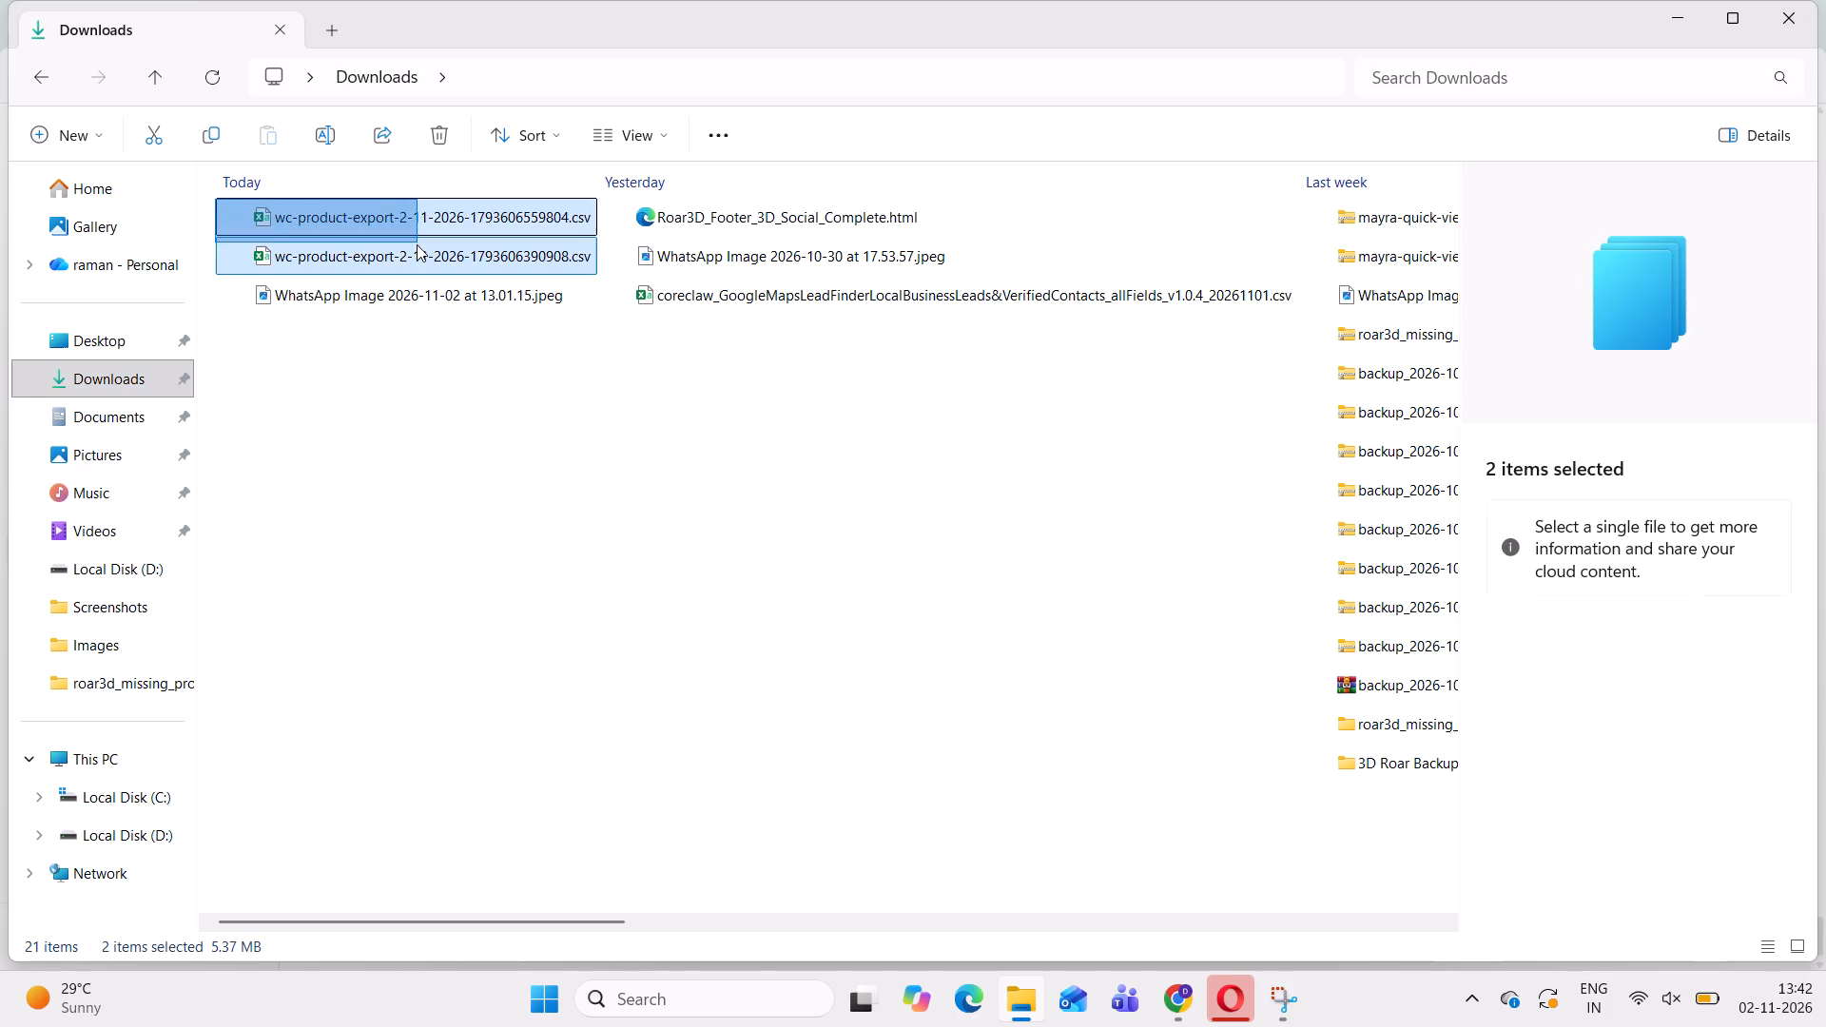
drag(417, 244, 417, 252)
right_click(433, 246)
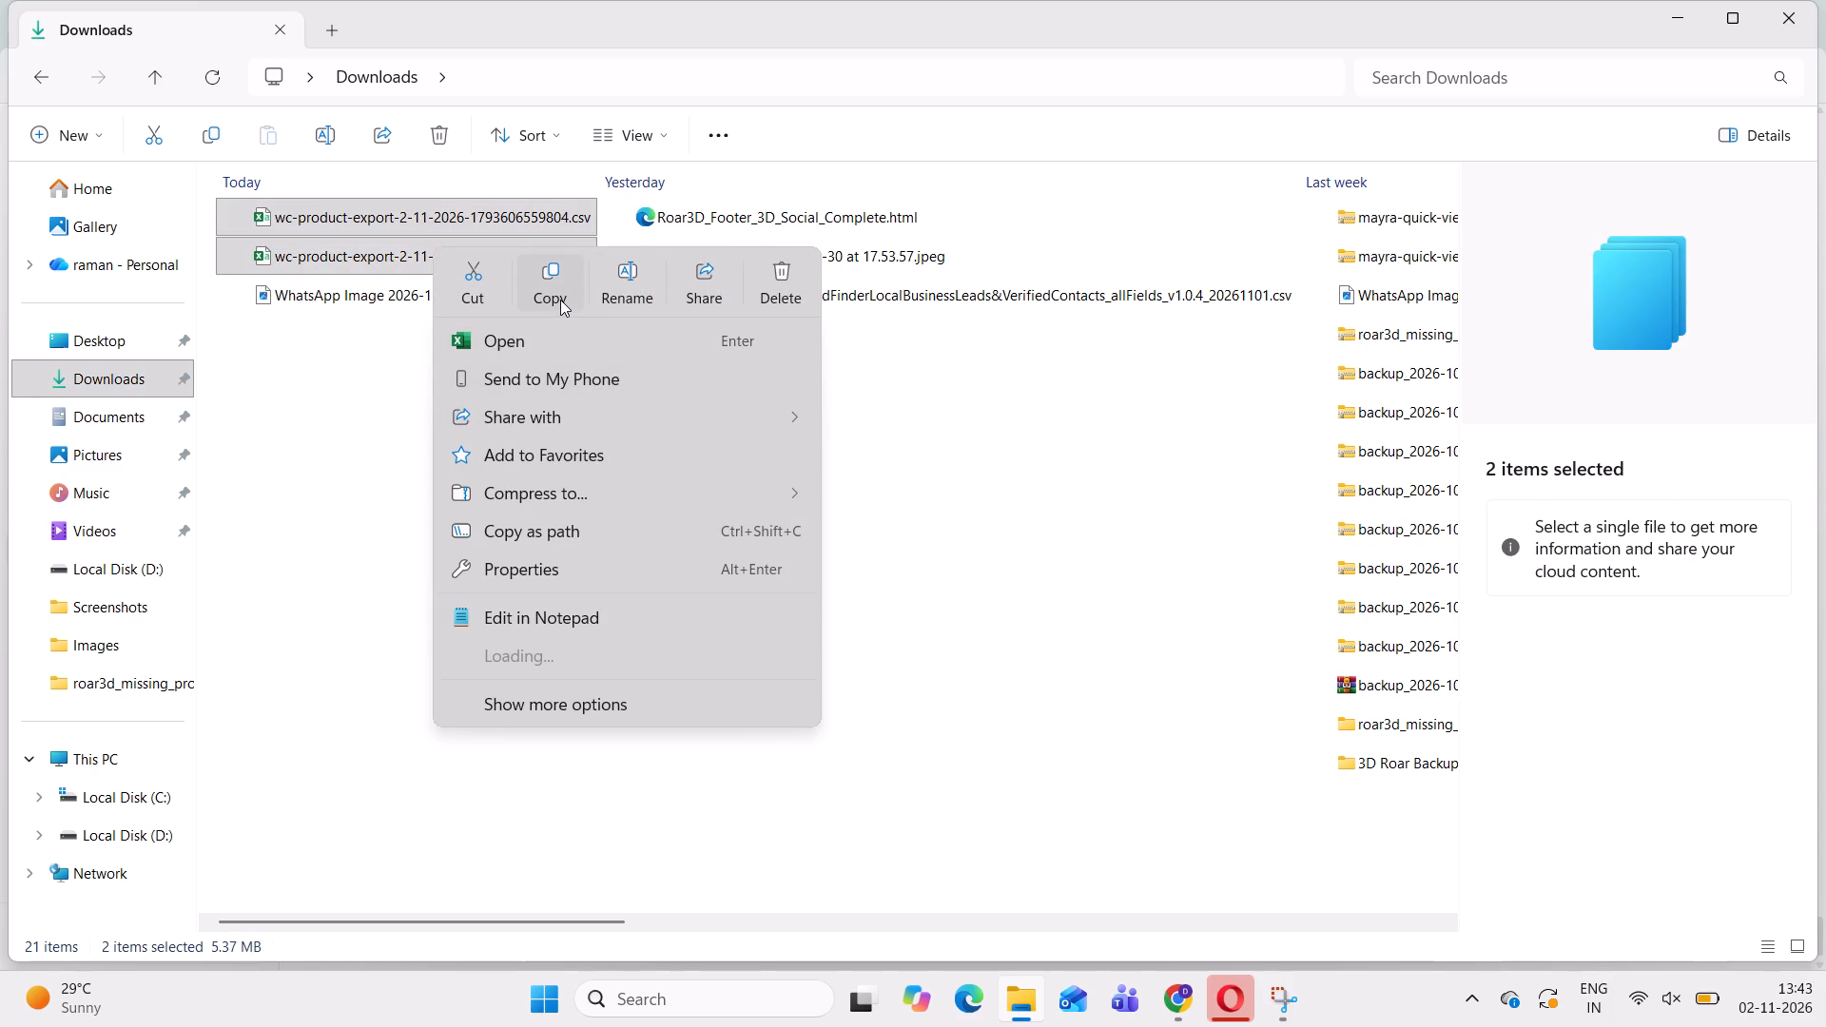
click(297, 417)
Copy wc-product-export-2-11-2026-1793606559804.csv from Downloads into the Staging products Backup folder on Local Disk (D:).
click(311, 227)
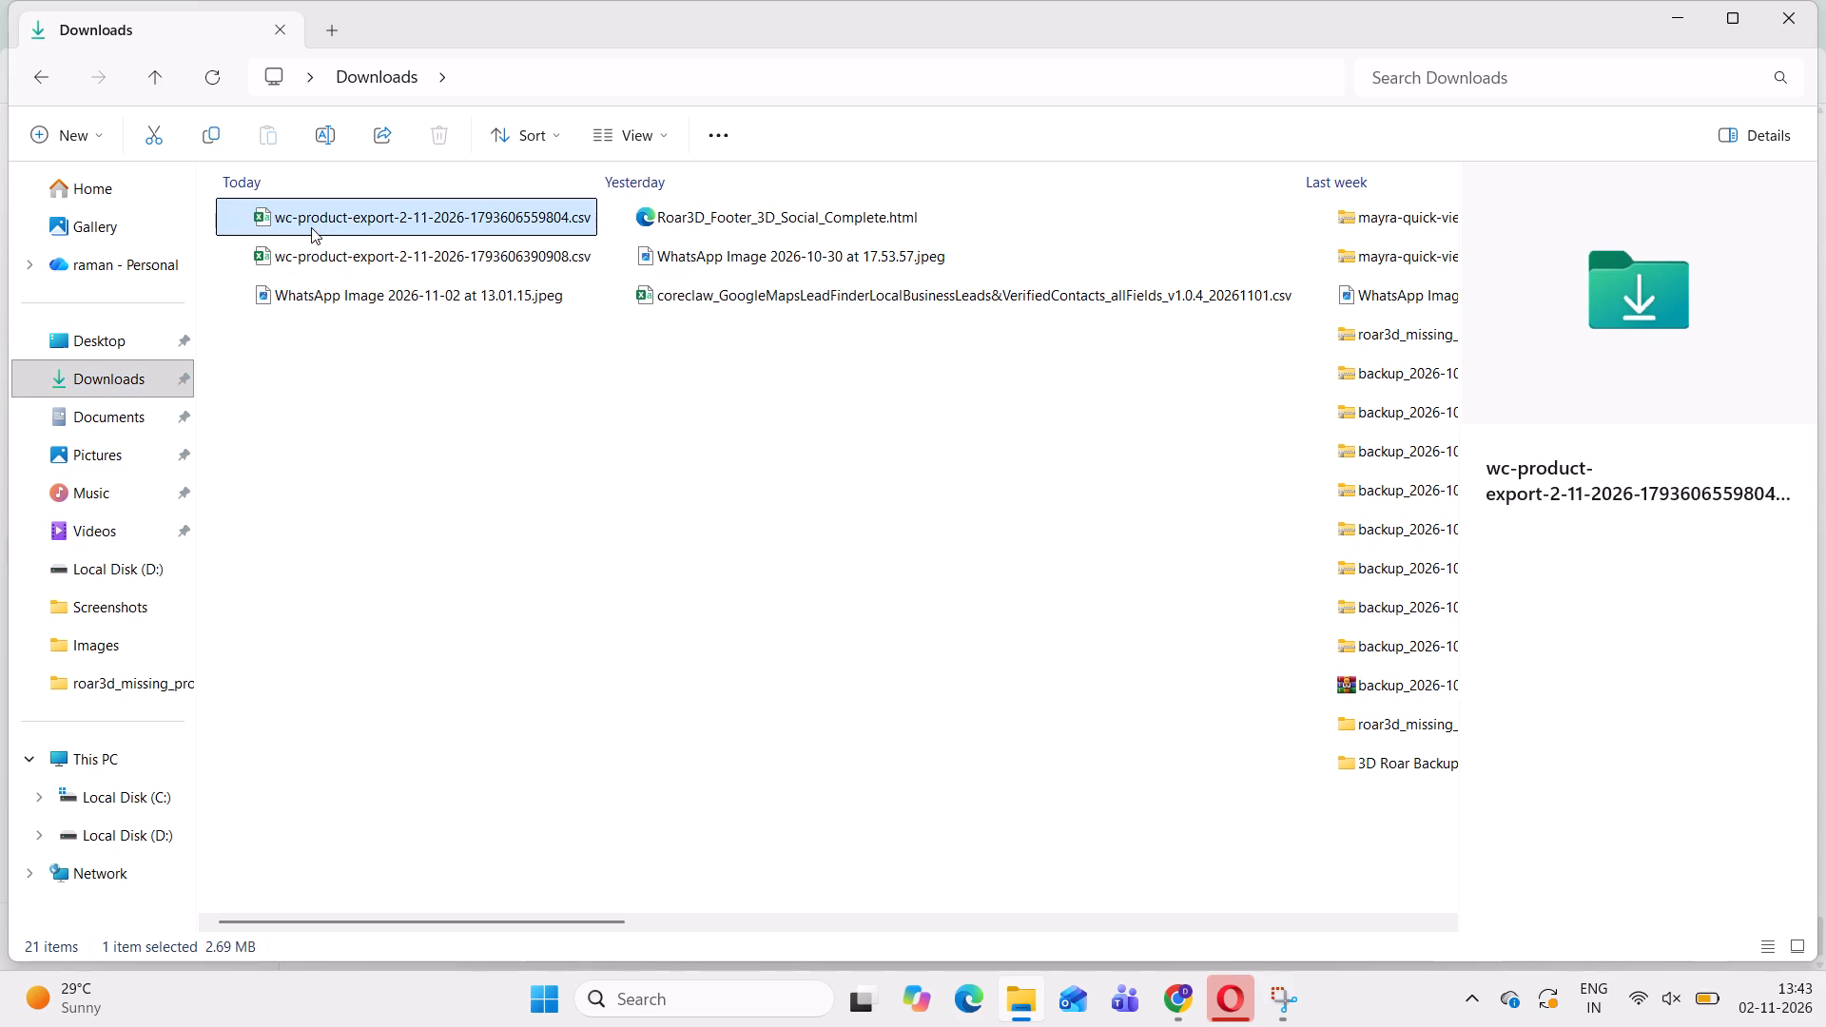
right_click(311, 227)
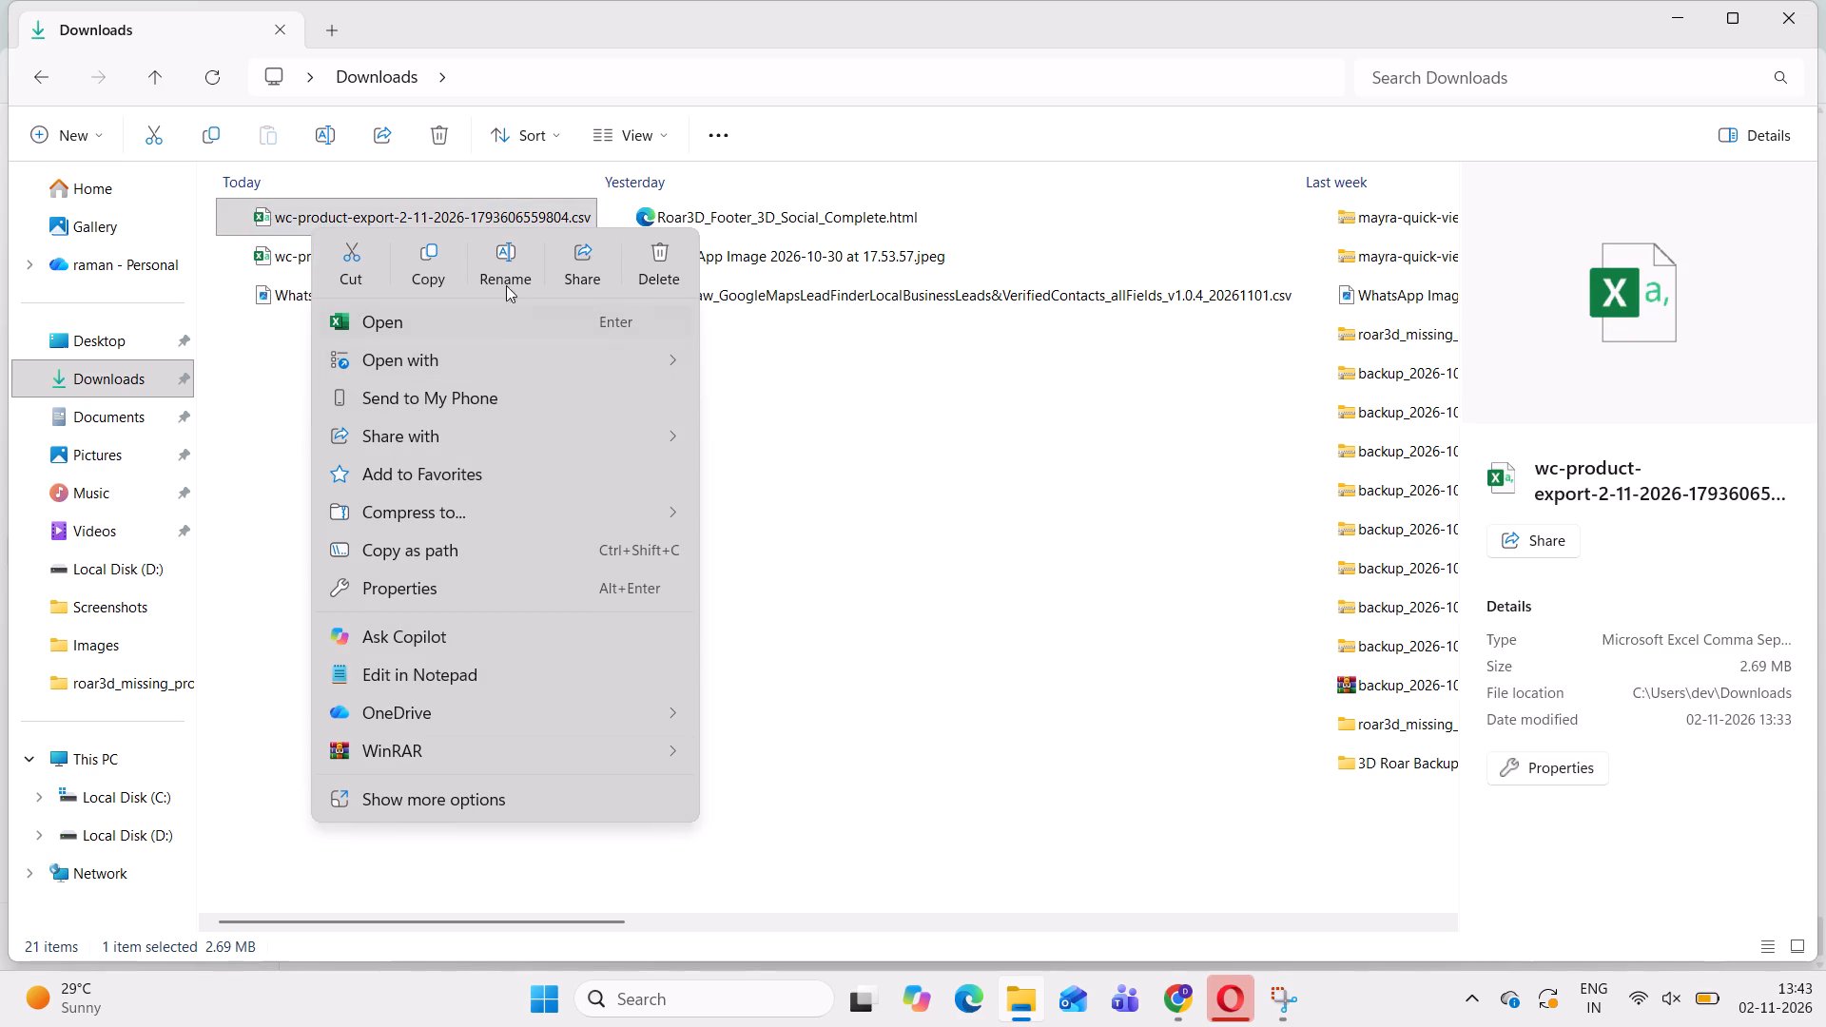
click(434, 270)
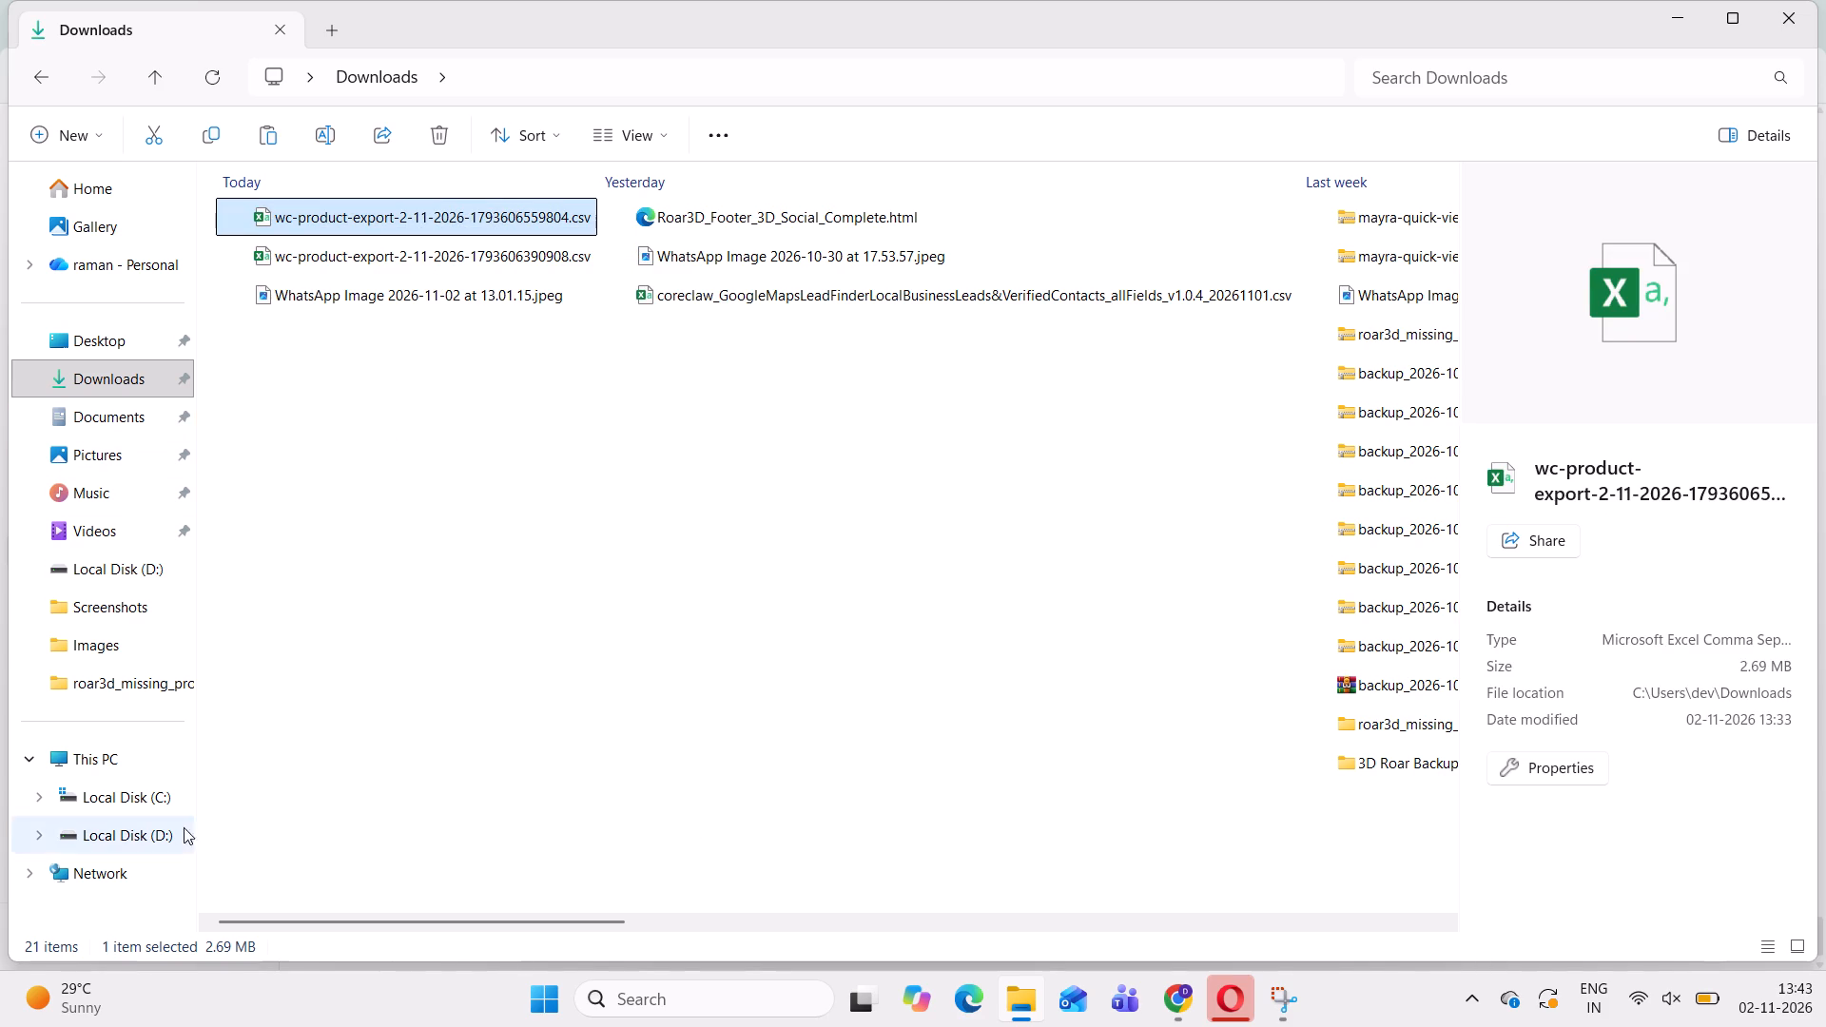
scroll(125, 736, down, 1)
click(126, 835)
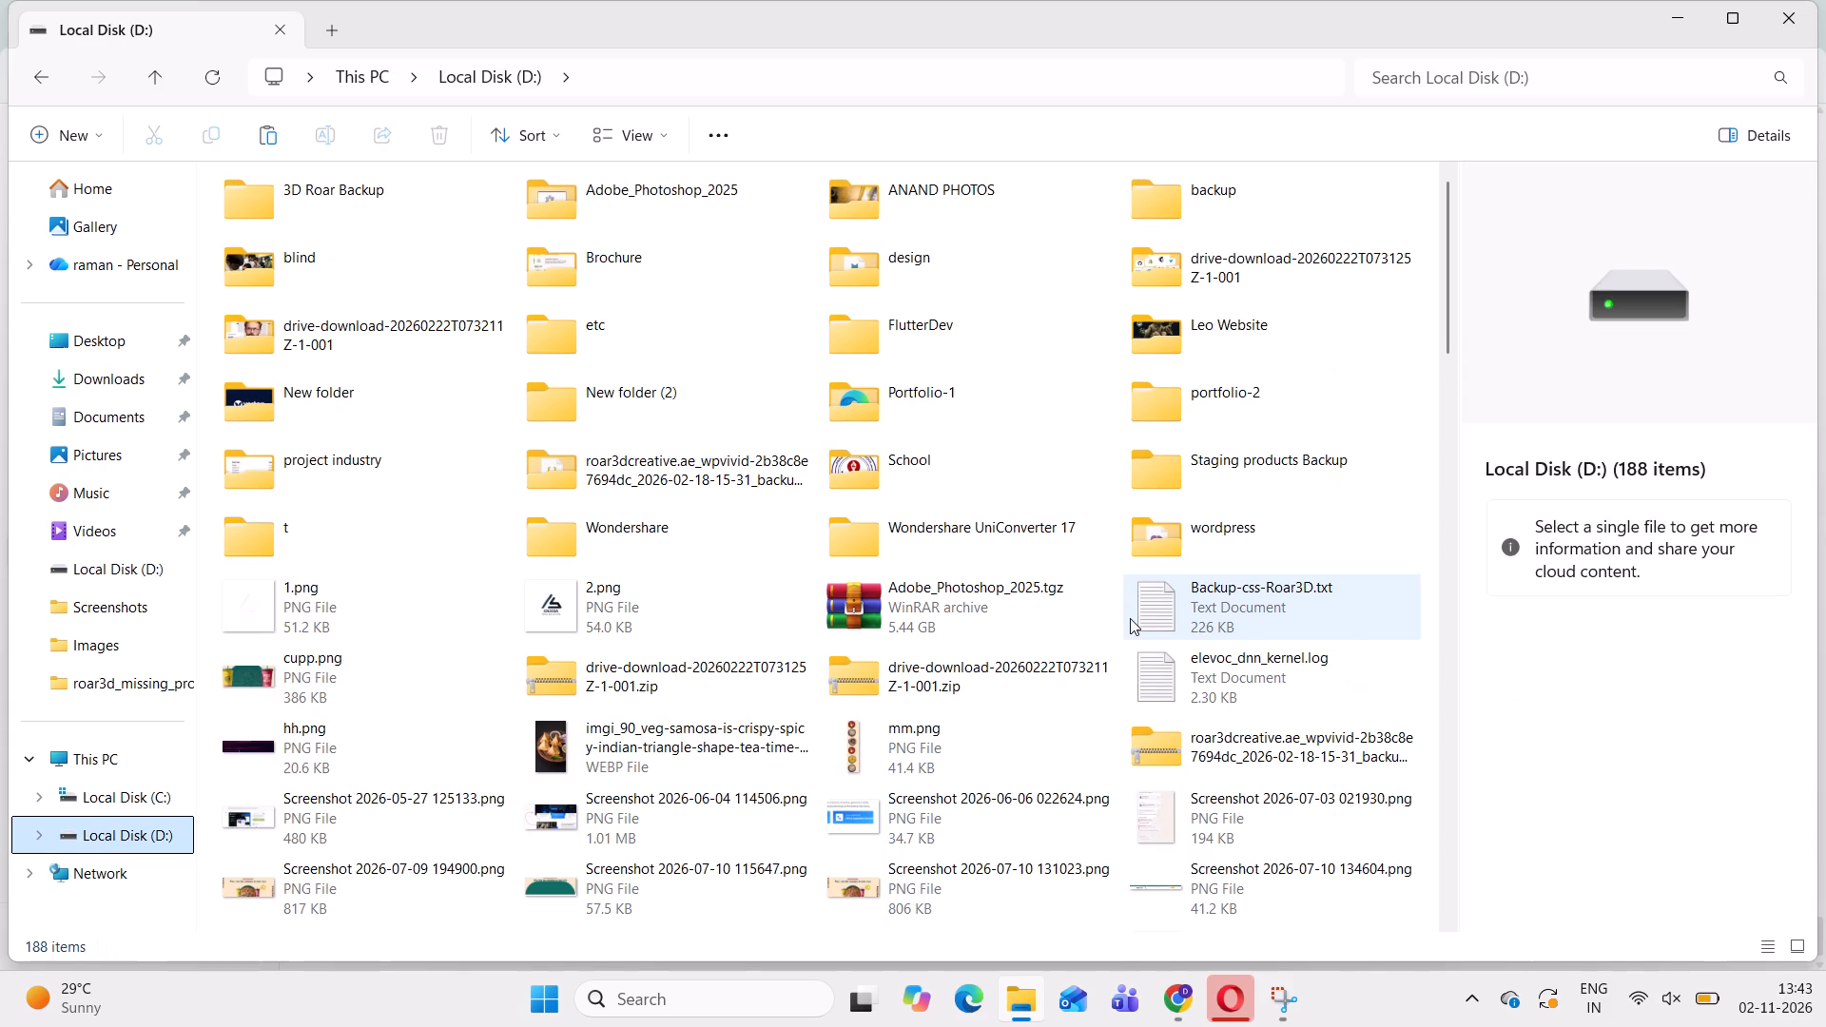
double_click(1285, 467)
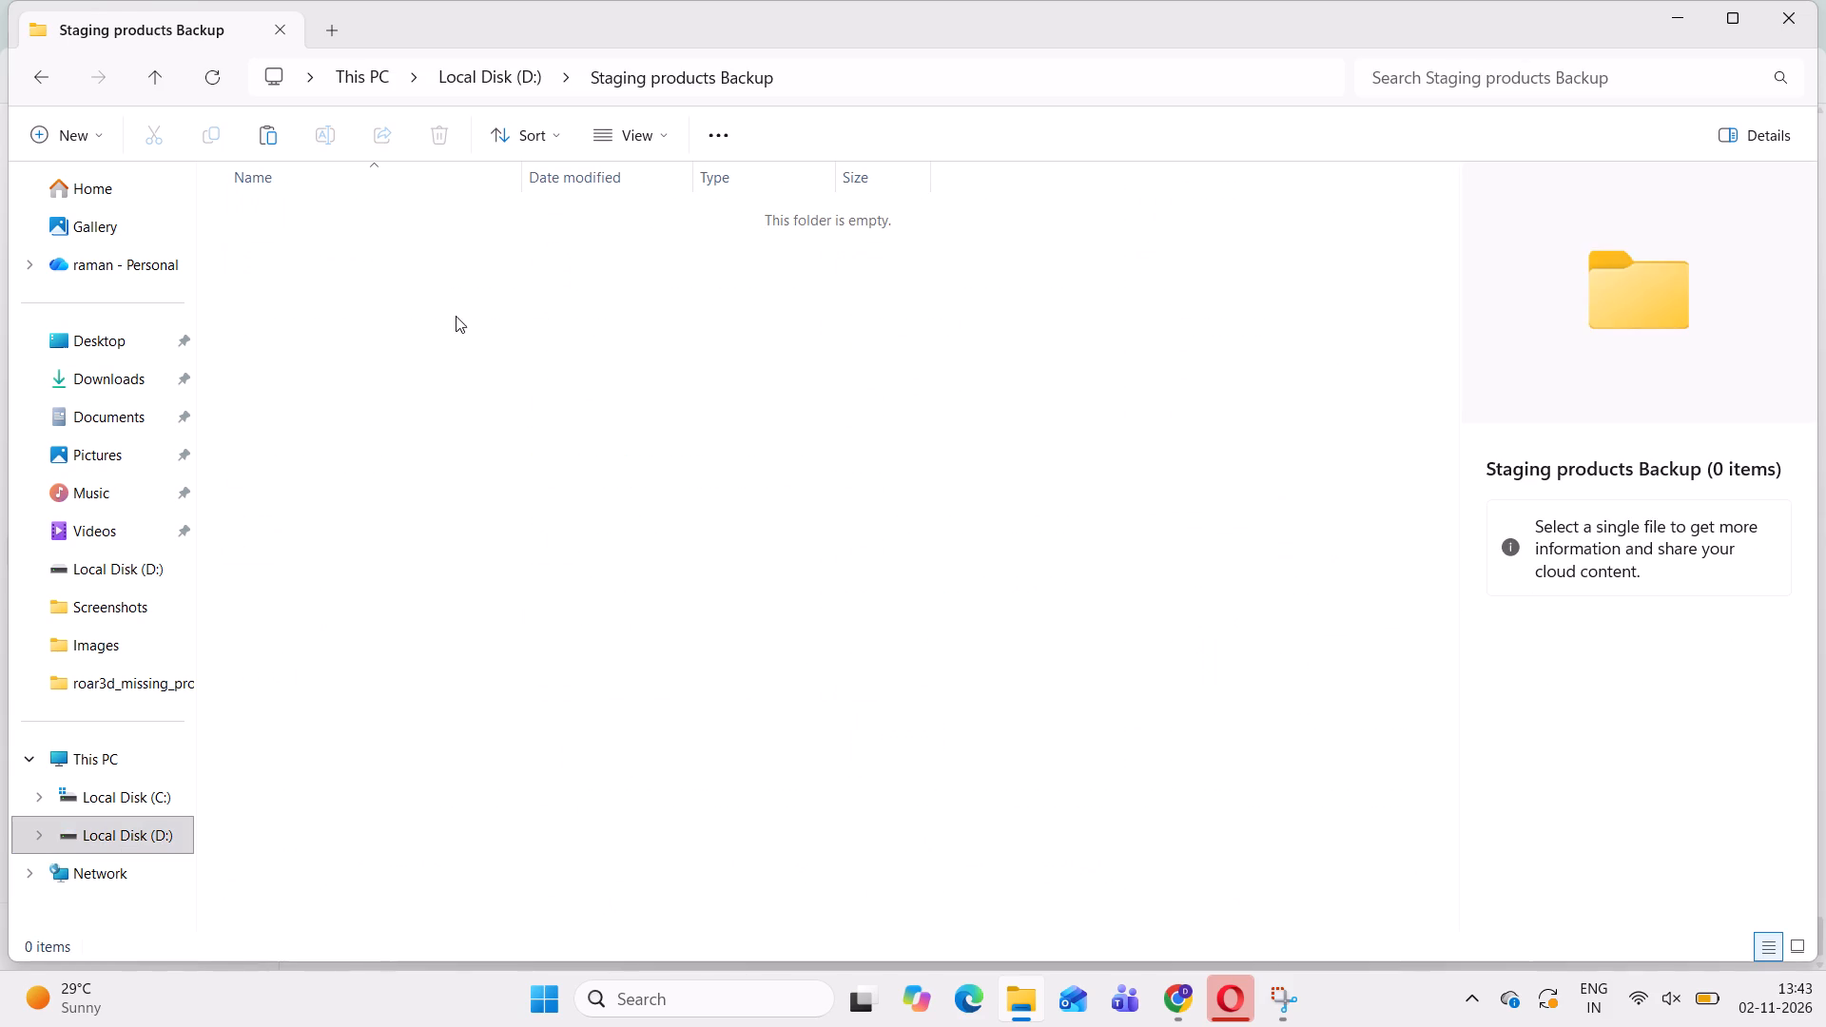
right_click(456, 316)
click(500, 356)
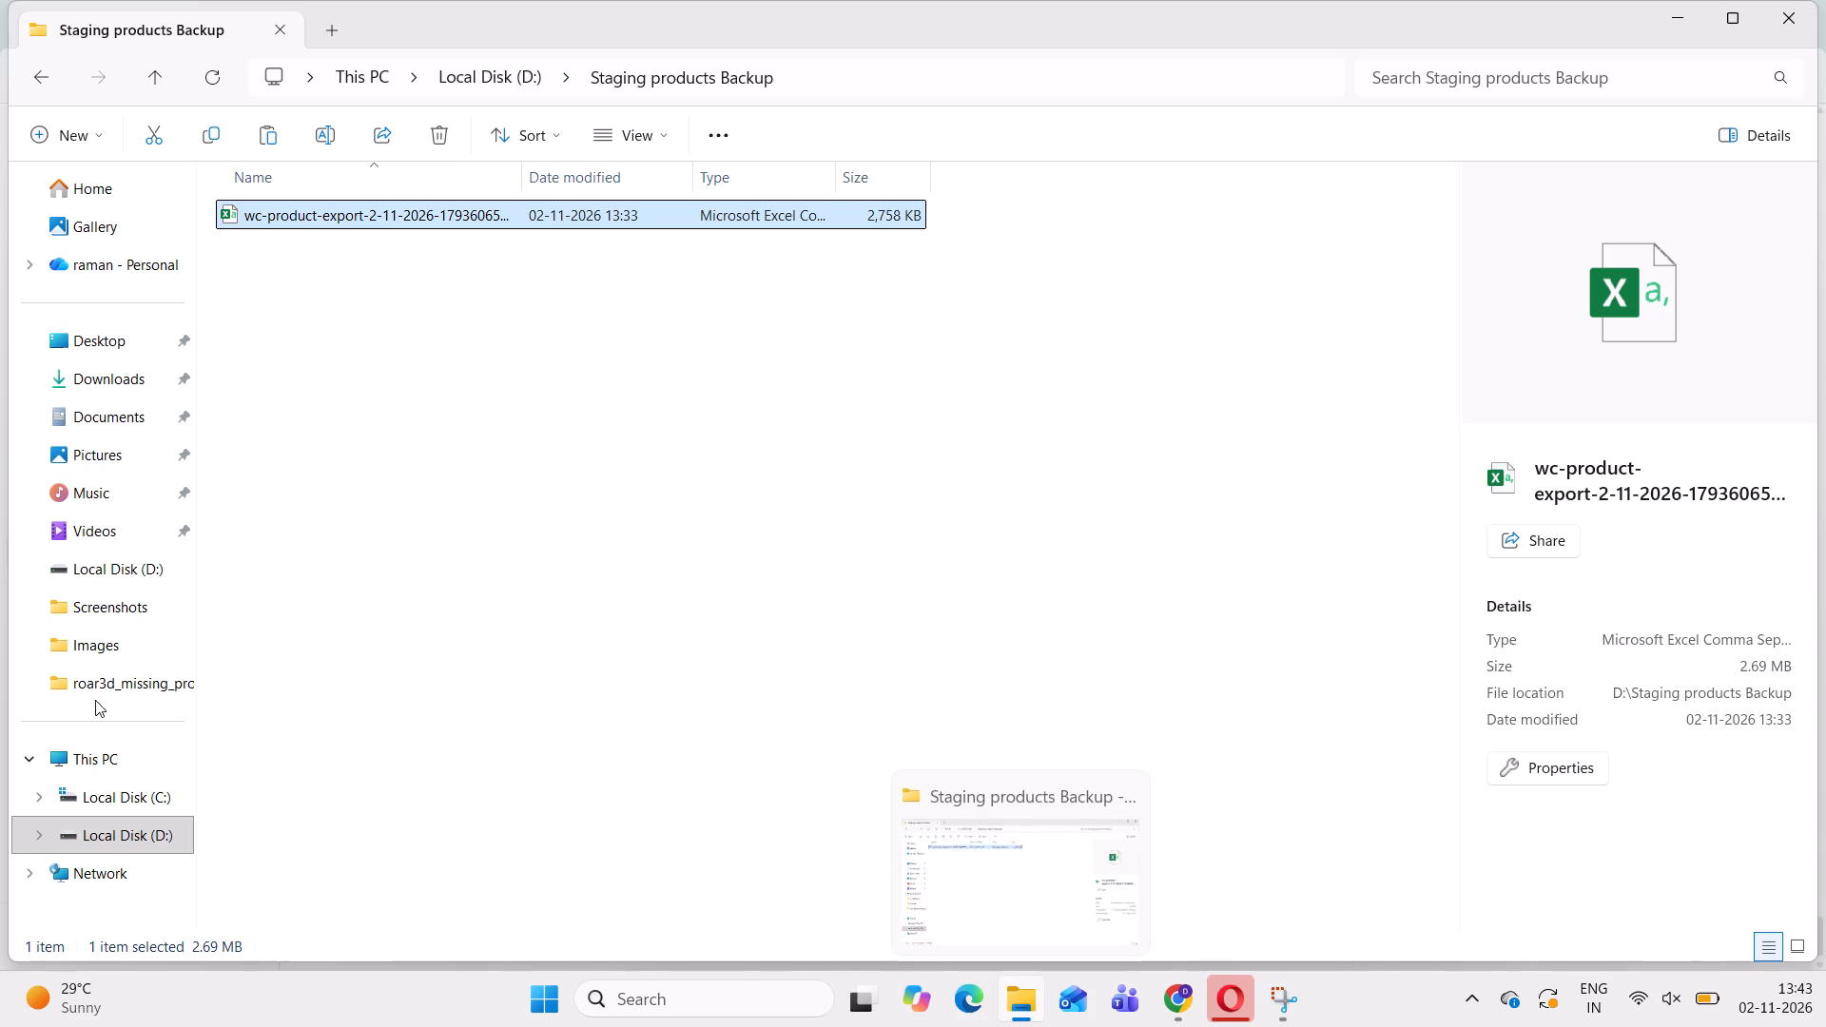
Delete both wc-product-export CSV files dated 2-11-2026 from the Downloads folder.
click(87, 363)
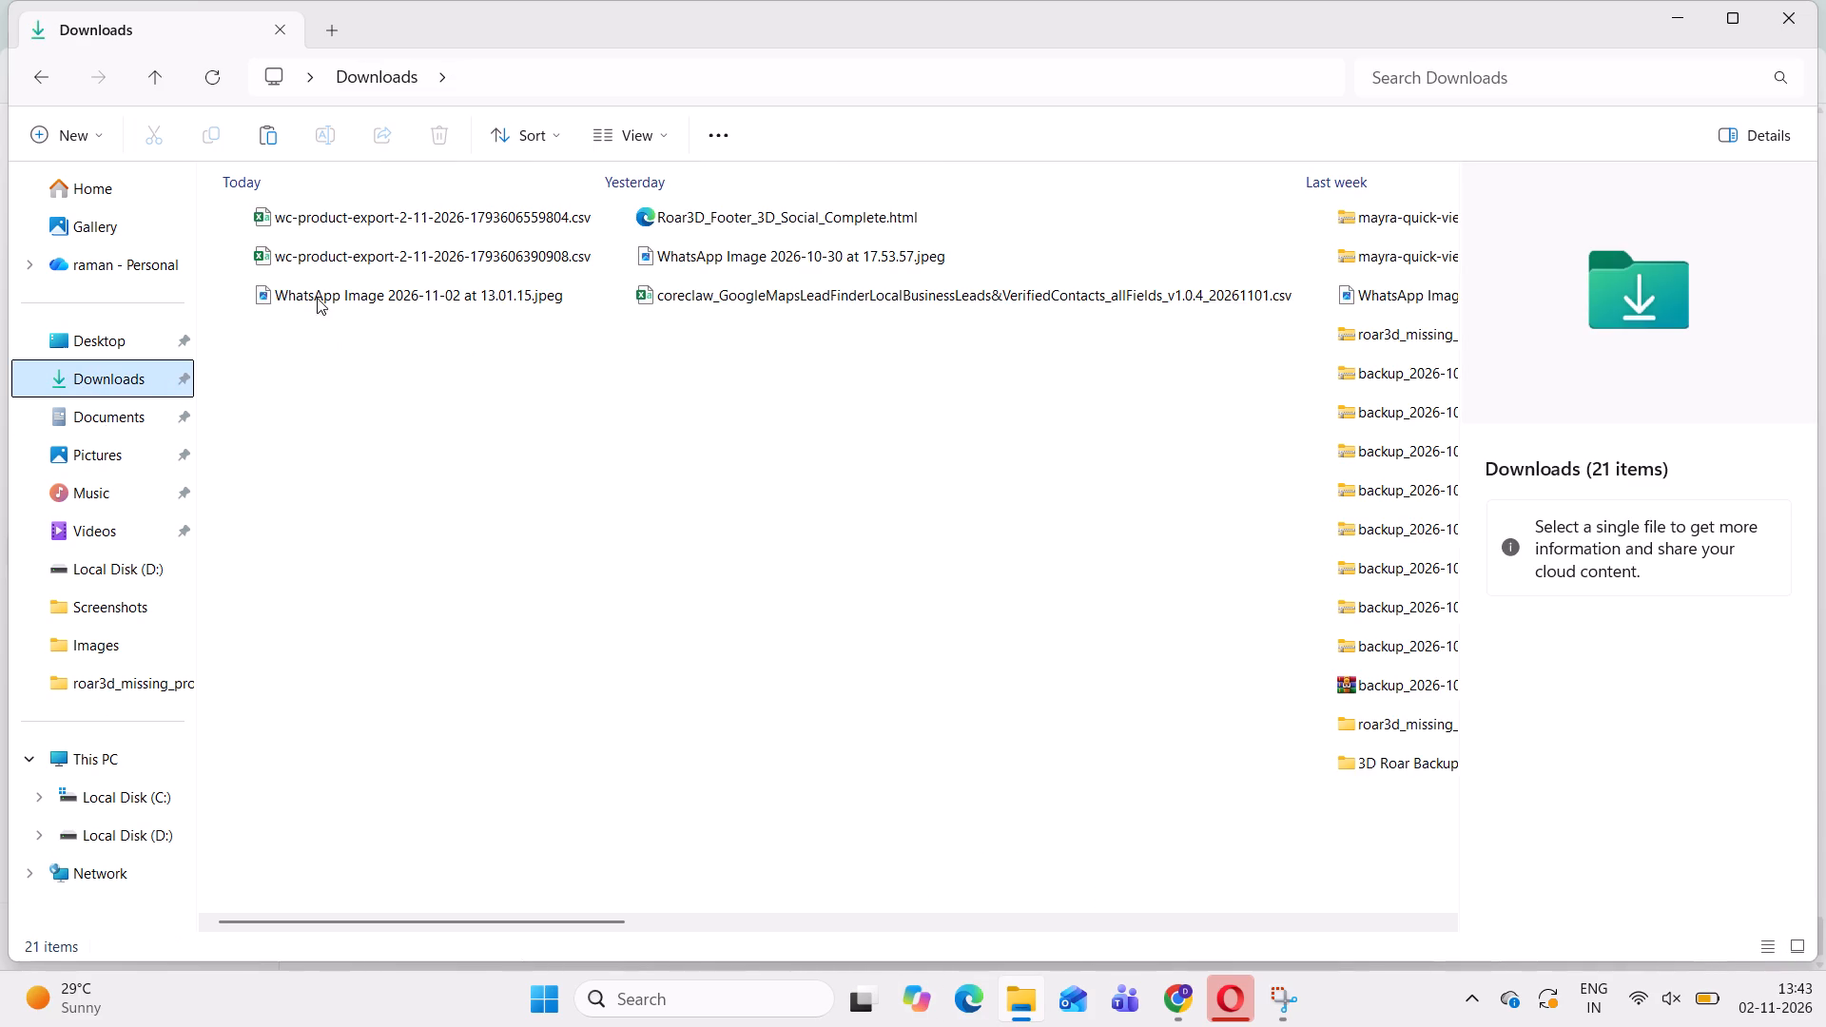
drag(234, 203, 398, 261)
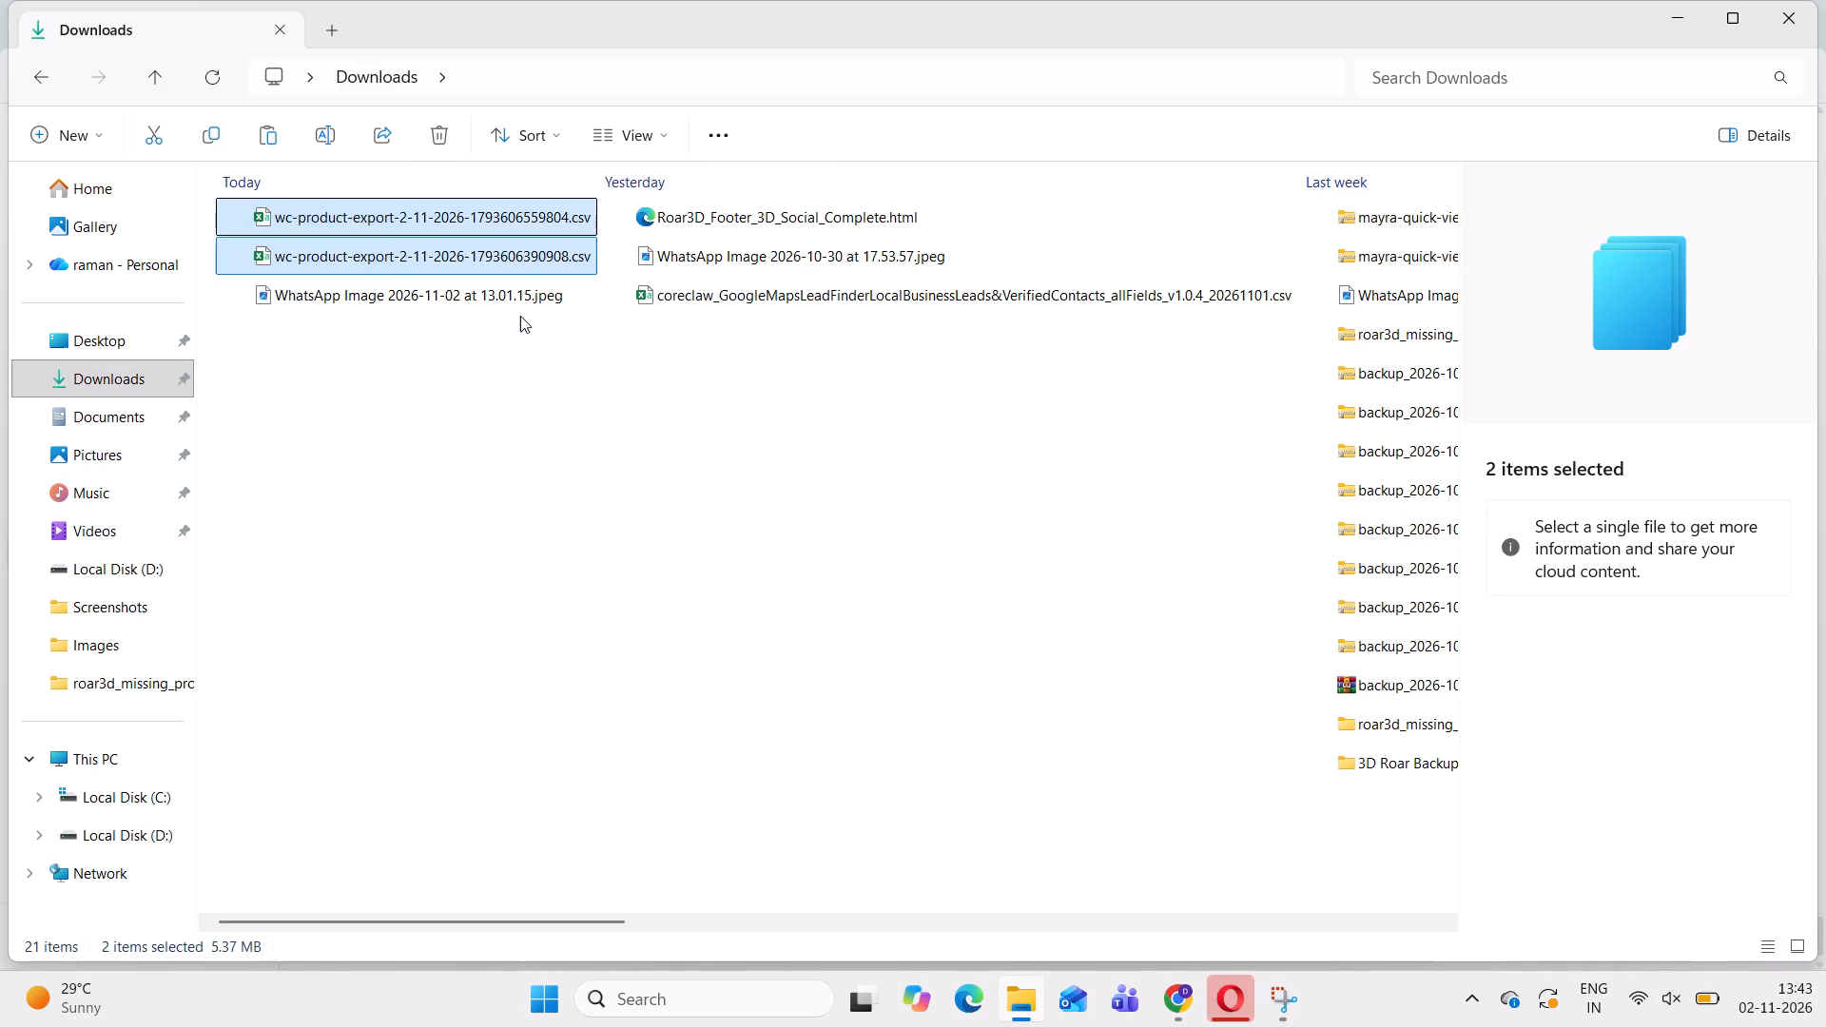
key(Delete)
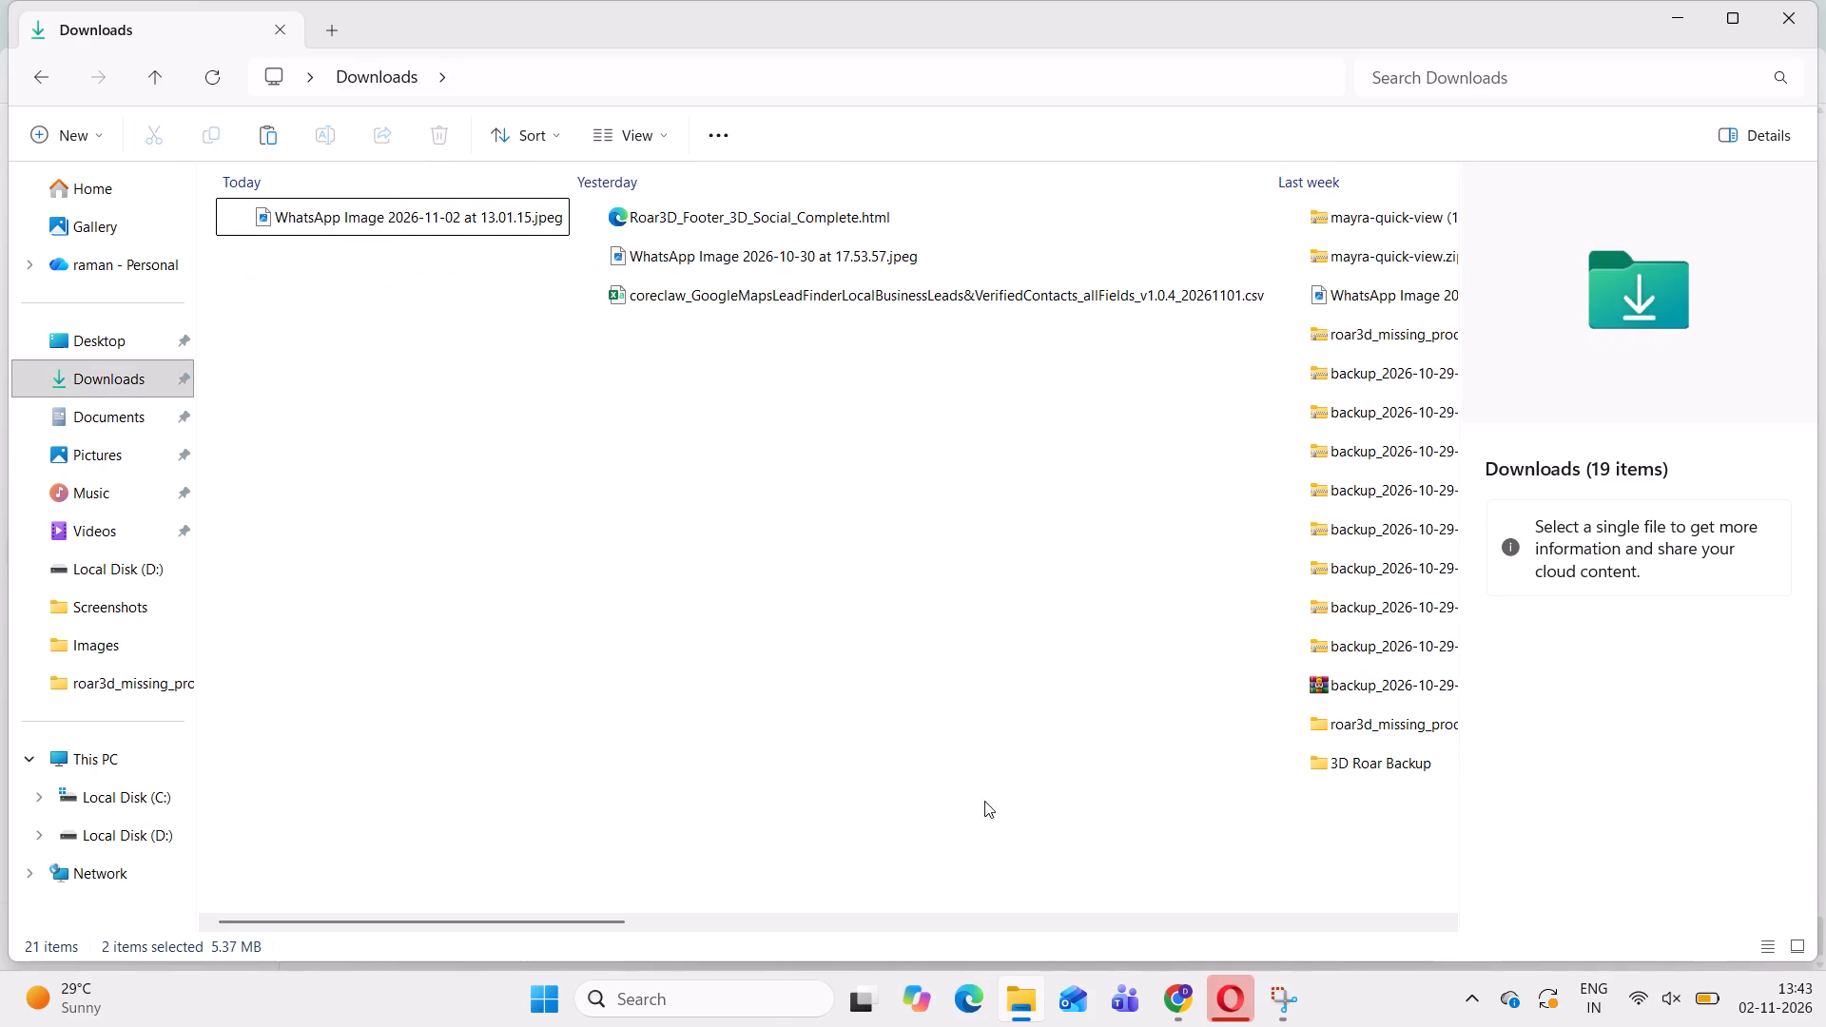
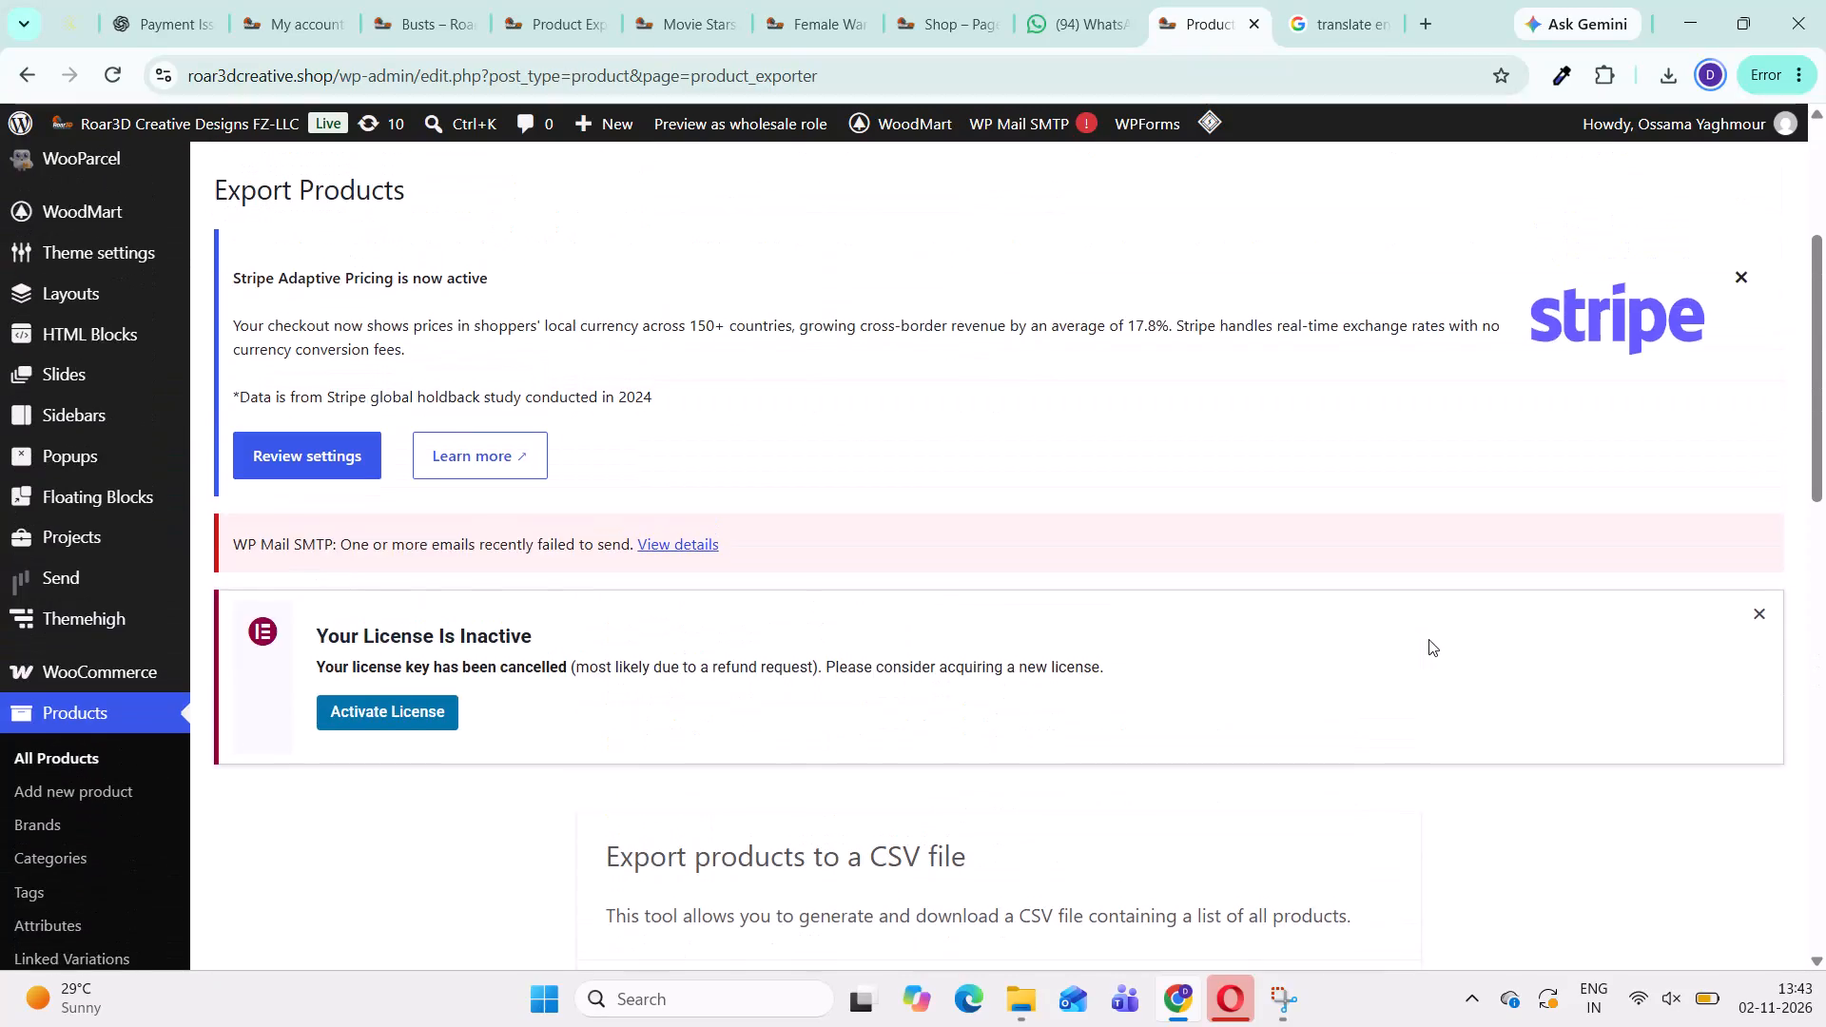
Generate a CSV export of the products on the live roar3dcreative.shop site.
scroll(1428, 639, down, 7)
click(1284, 618)
scroll(1513, 617, up, 3)
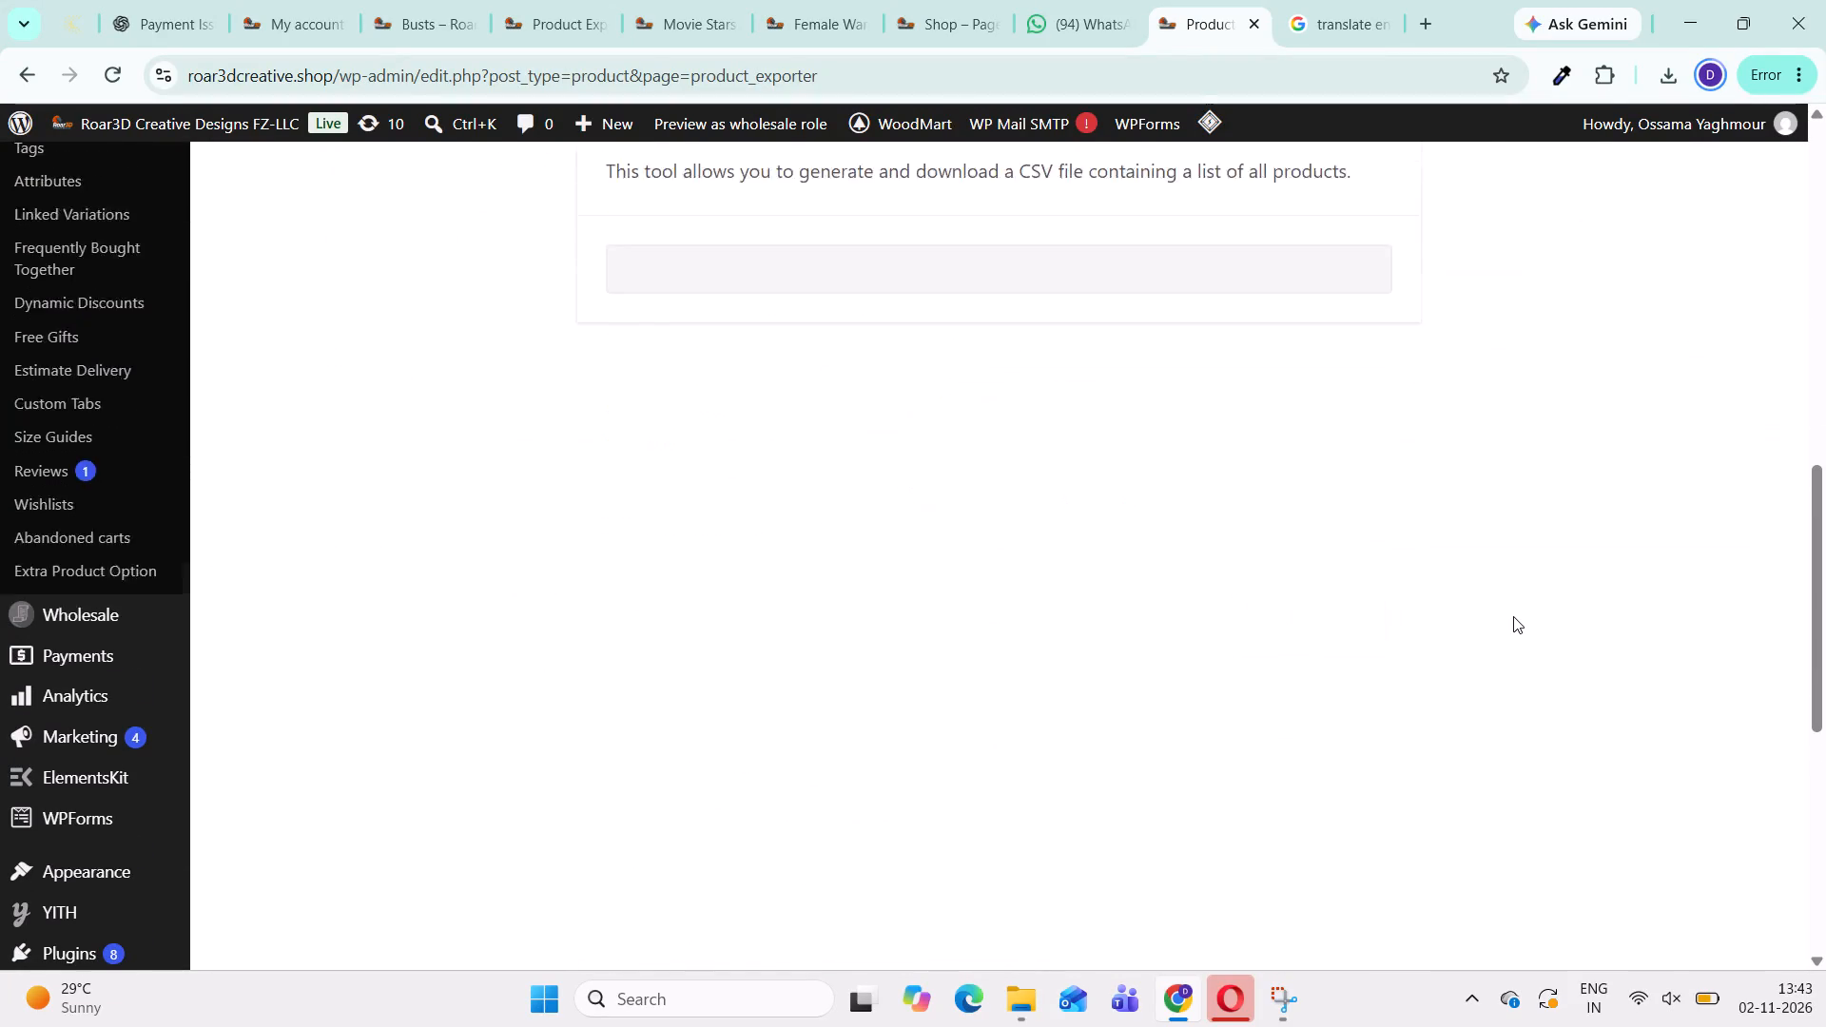
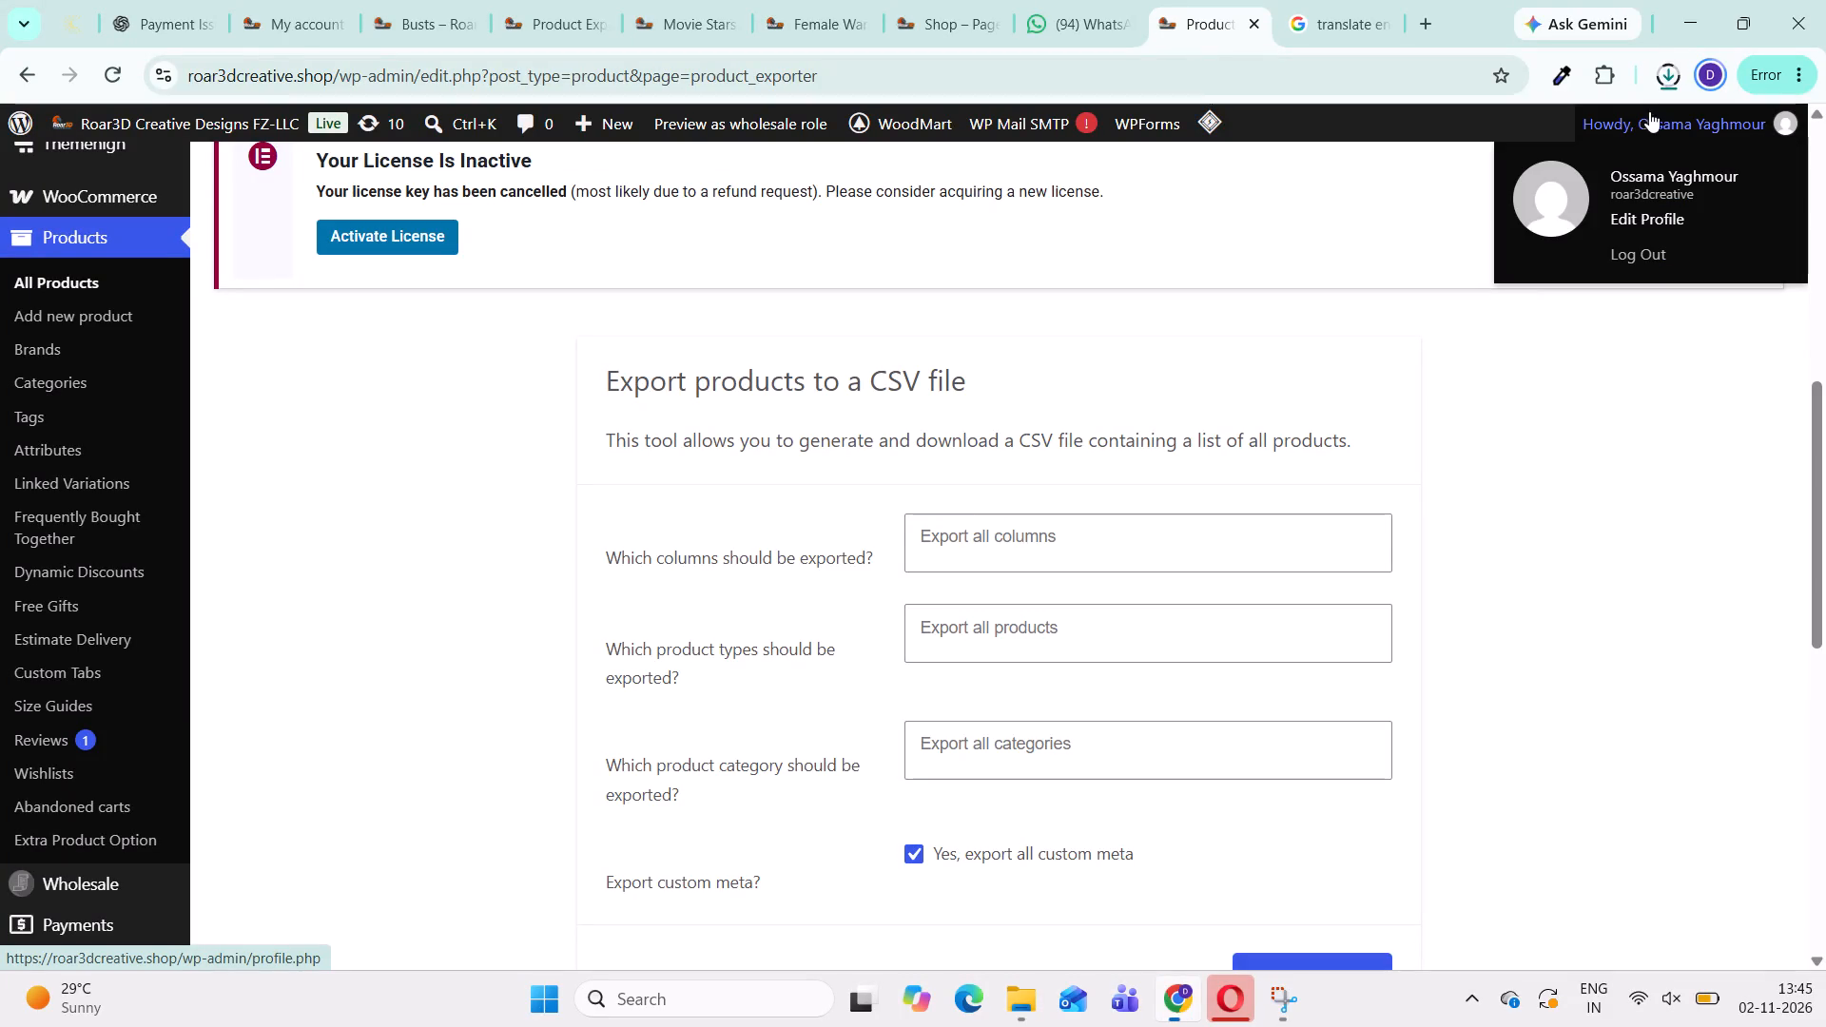
Open the browser's download history to check on the live site's product CSV export.
click(1807, 76)
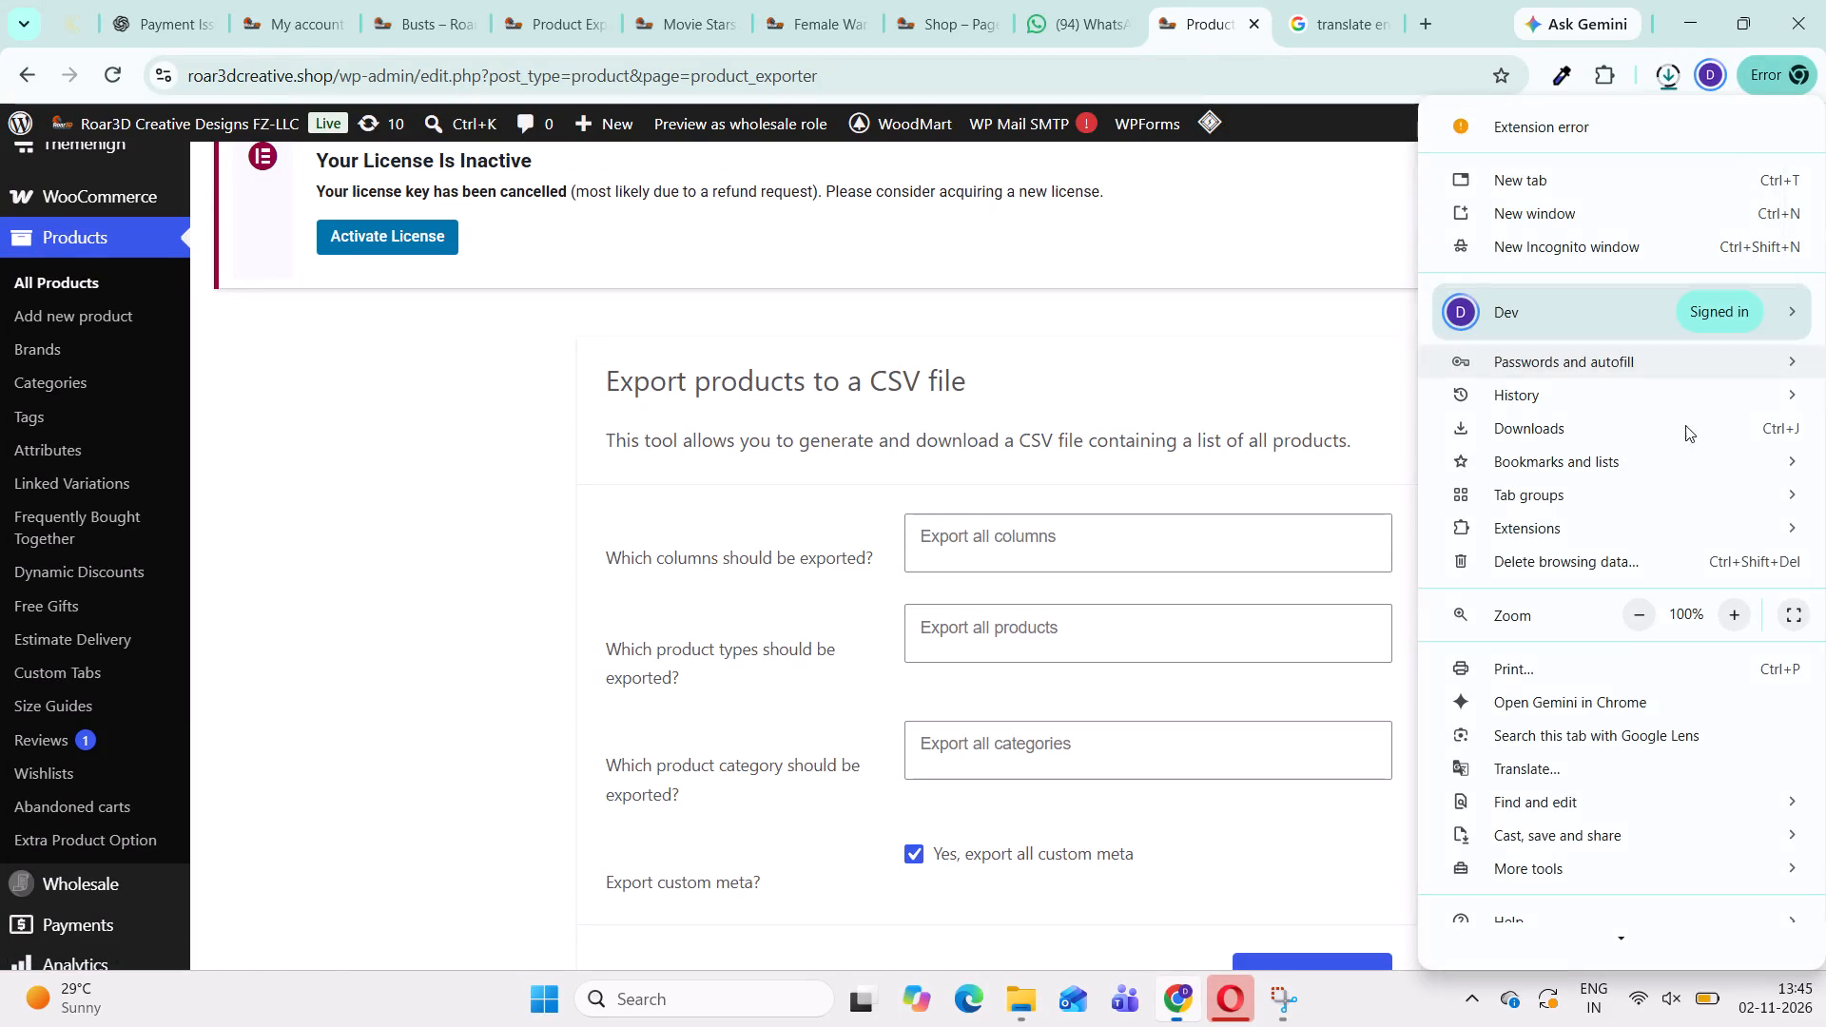
click(1567, 437)
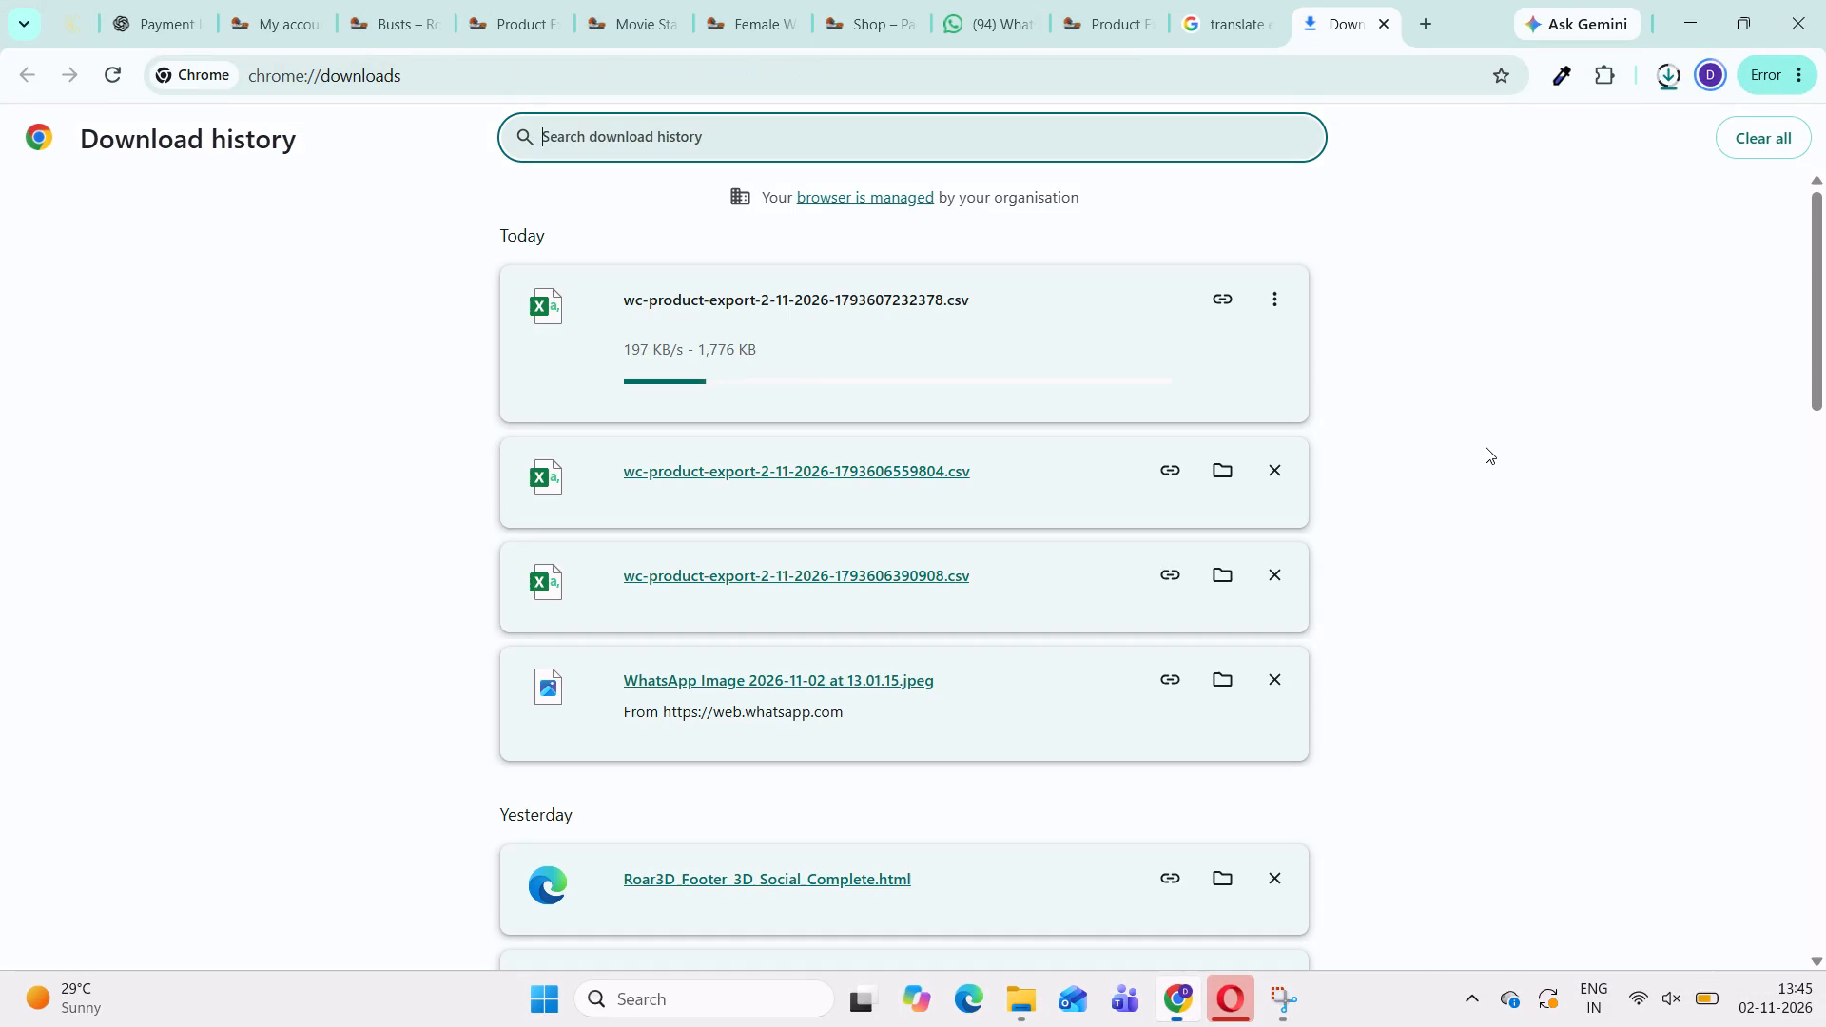
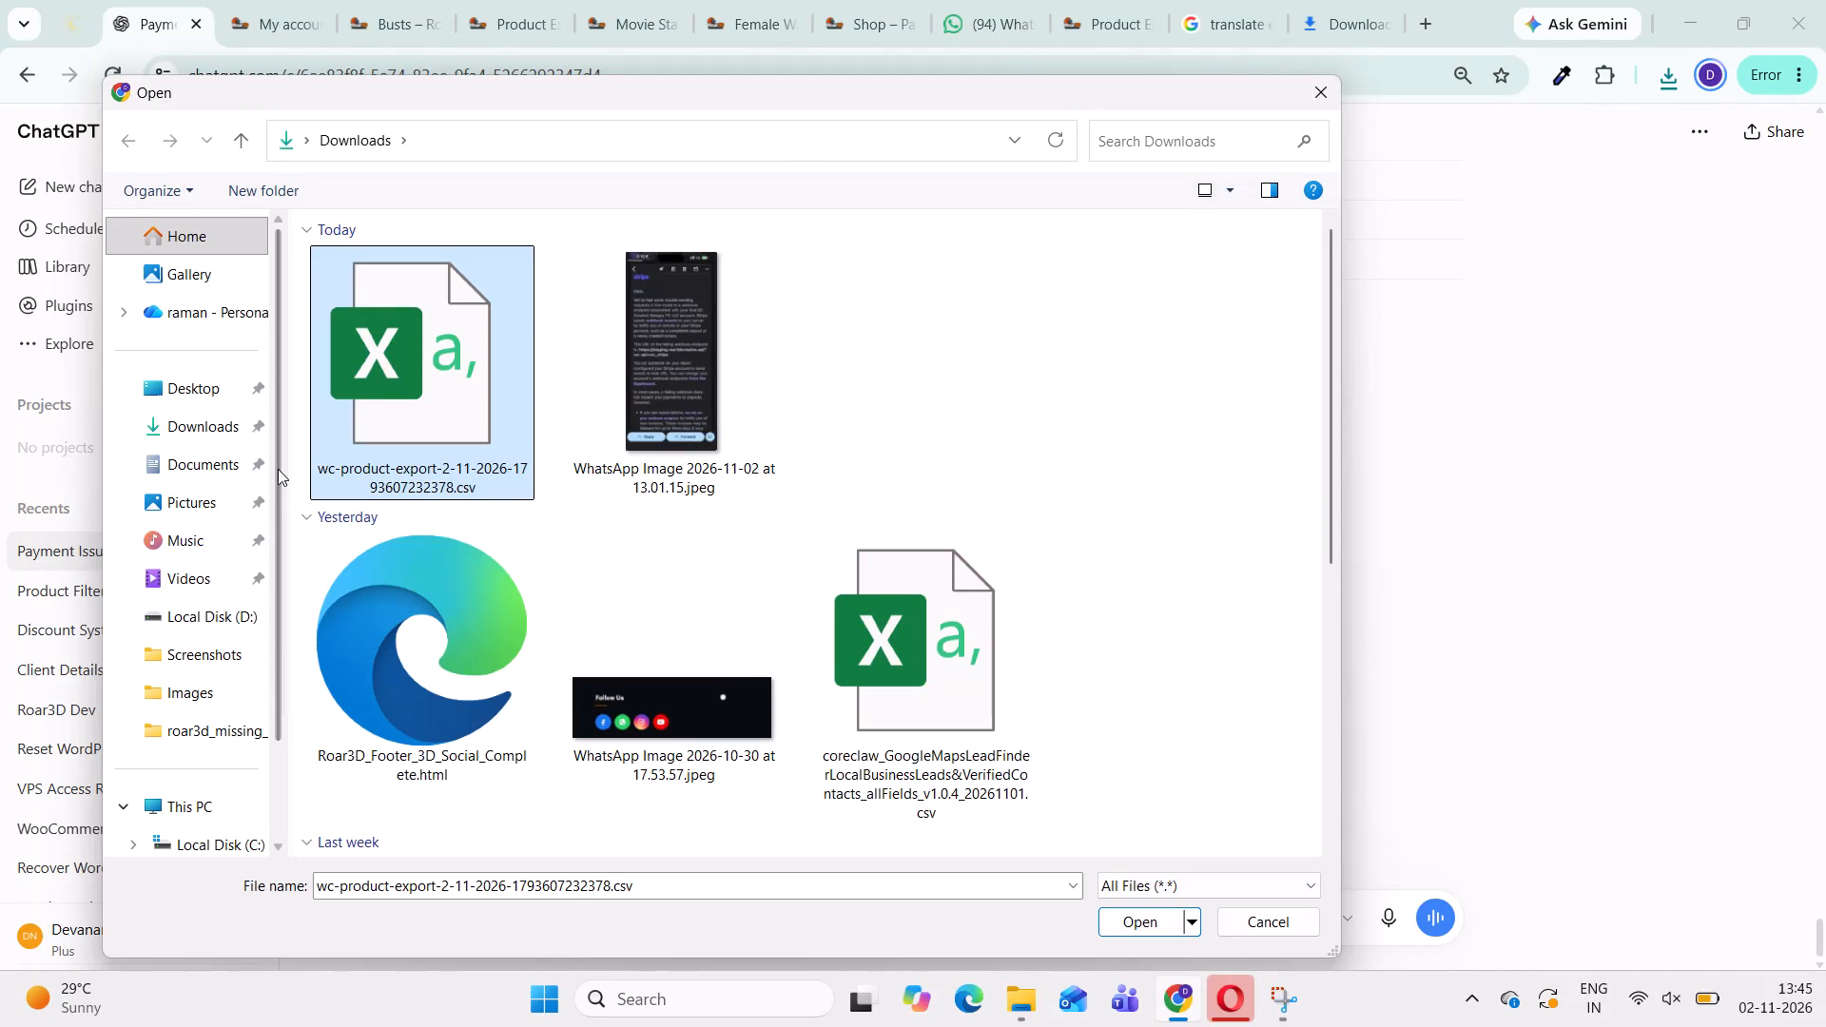
Select wc-product-export-2-11-2026-1793607232378.csv in the Downloads folder as the file to attach to the ChatGPT conversation.
click(199, 417)
click(411, 395)
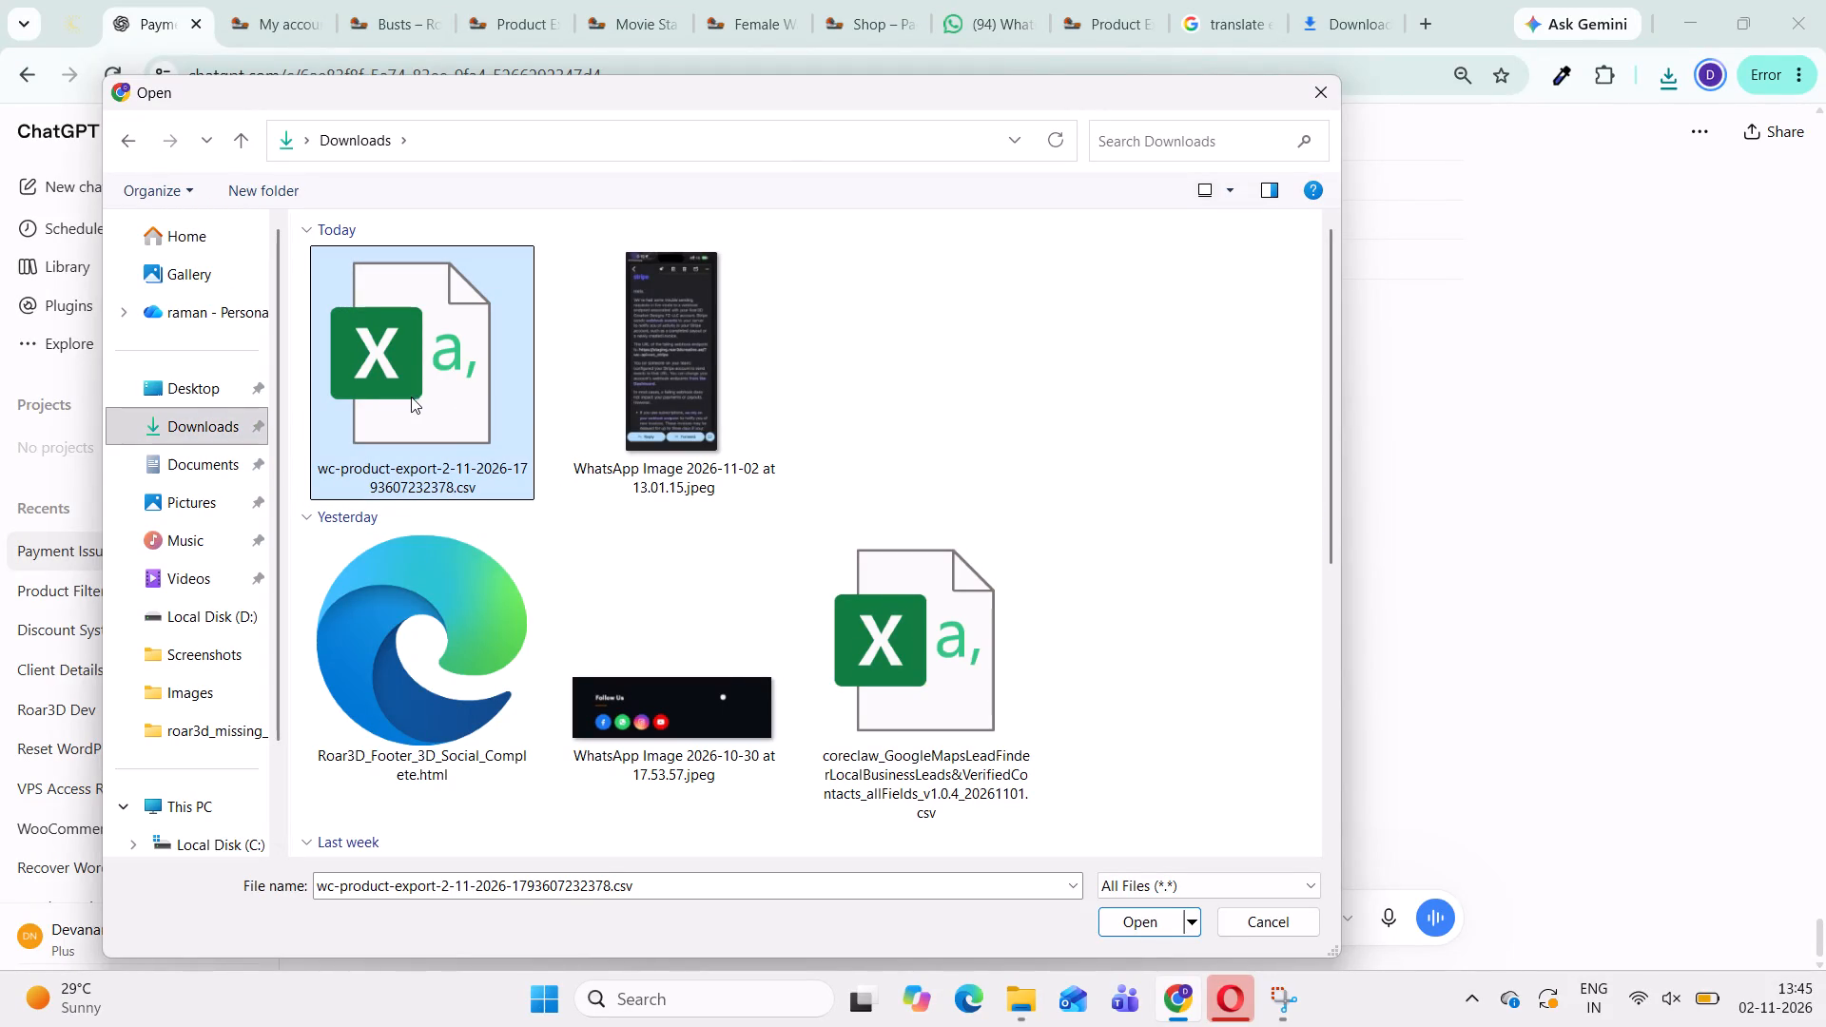
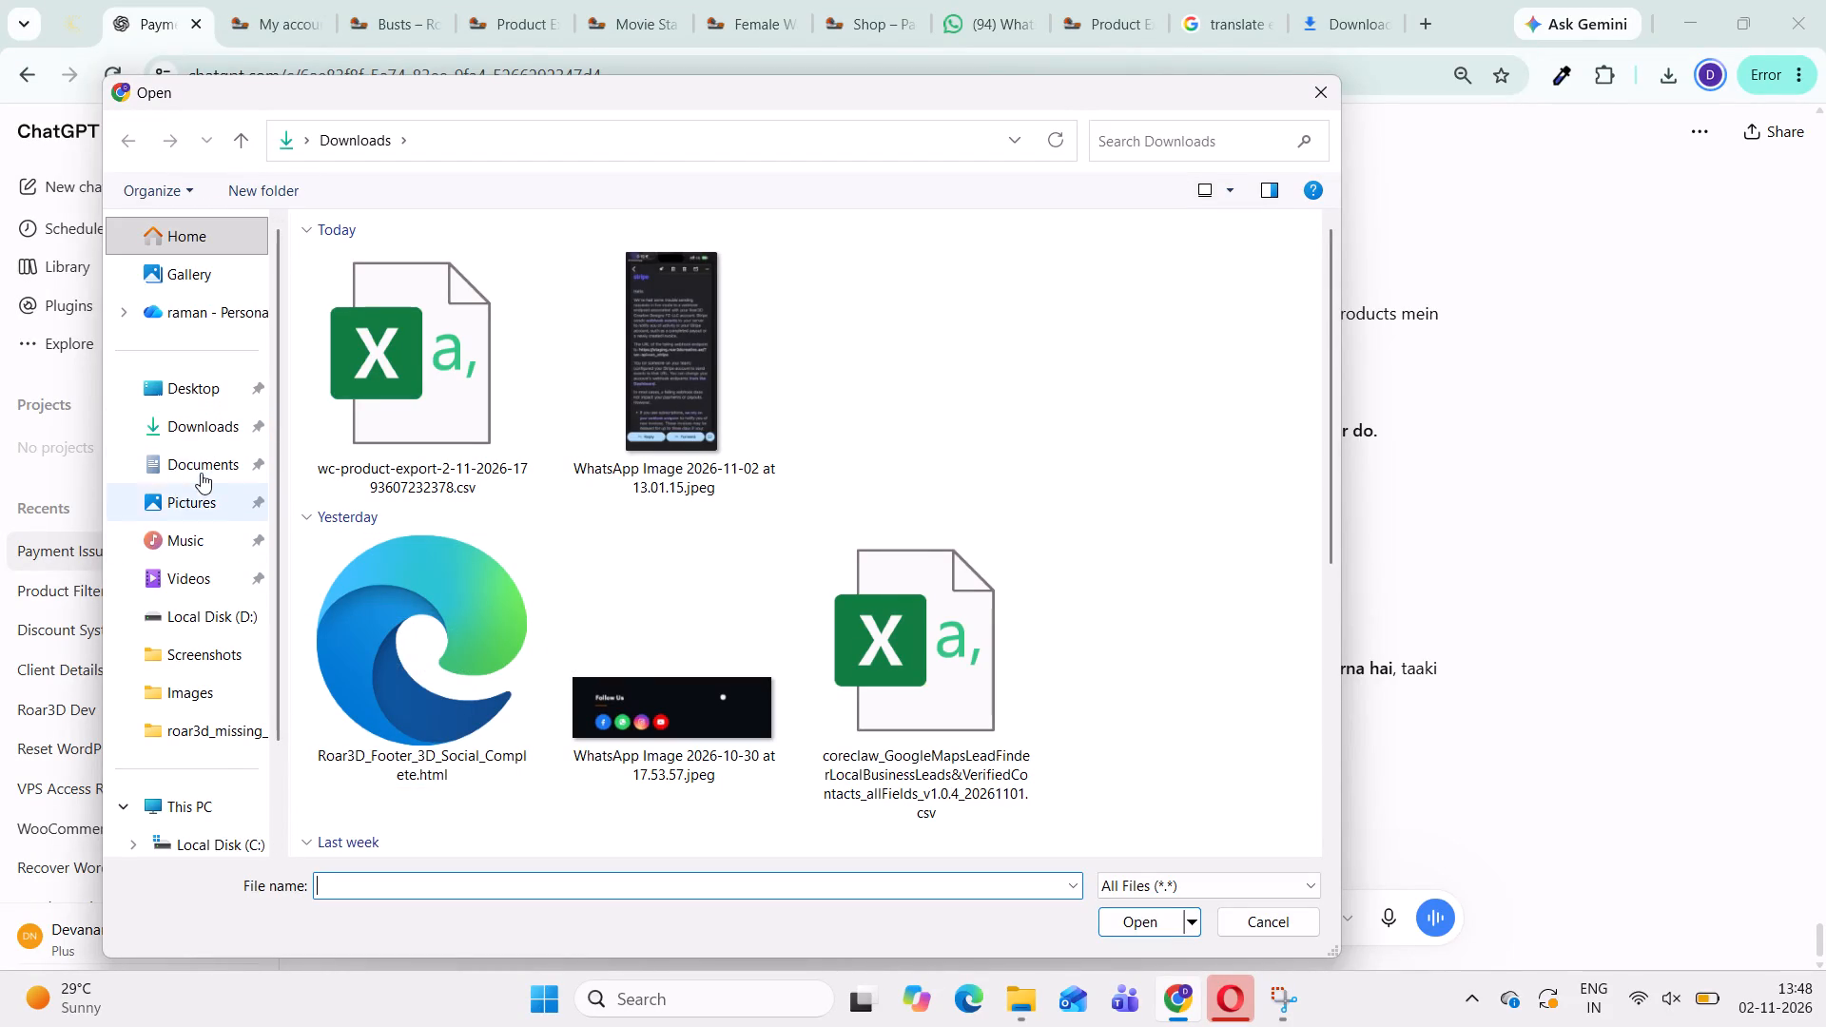
Choose wc-product-export-2-11-2026-1793606559804.csv from the Staging products Backup folder on Local Disk (D:) to attach to the ChatGPT conversation.
scroll(210, 812, down, 2)
click(229, 765)
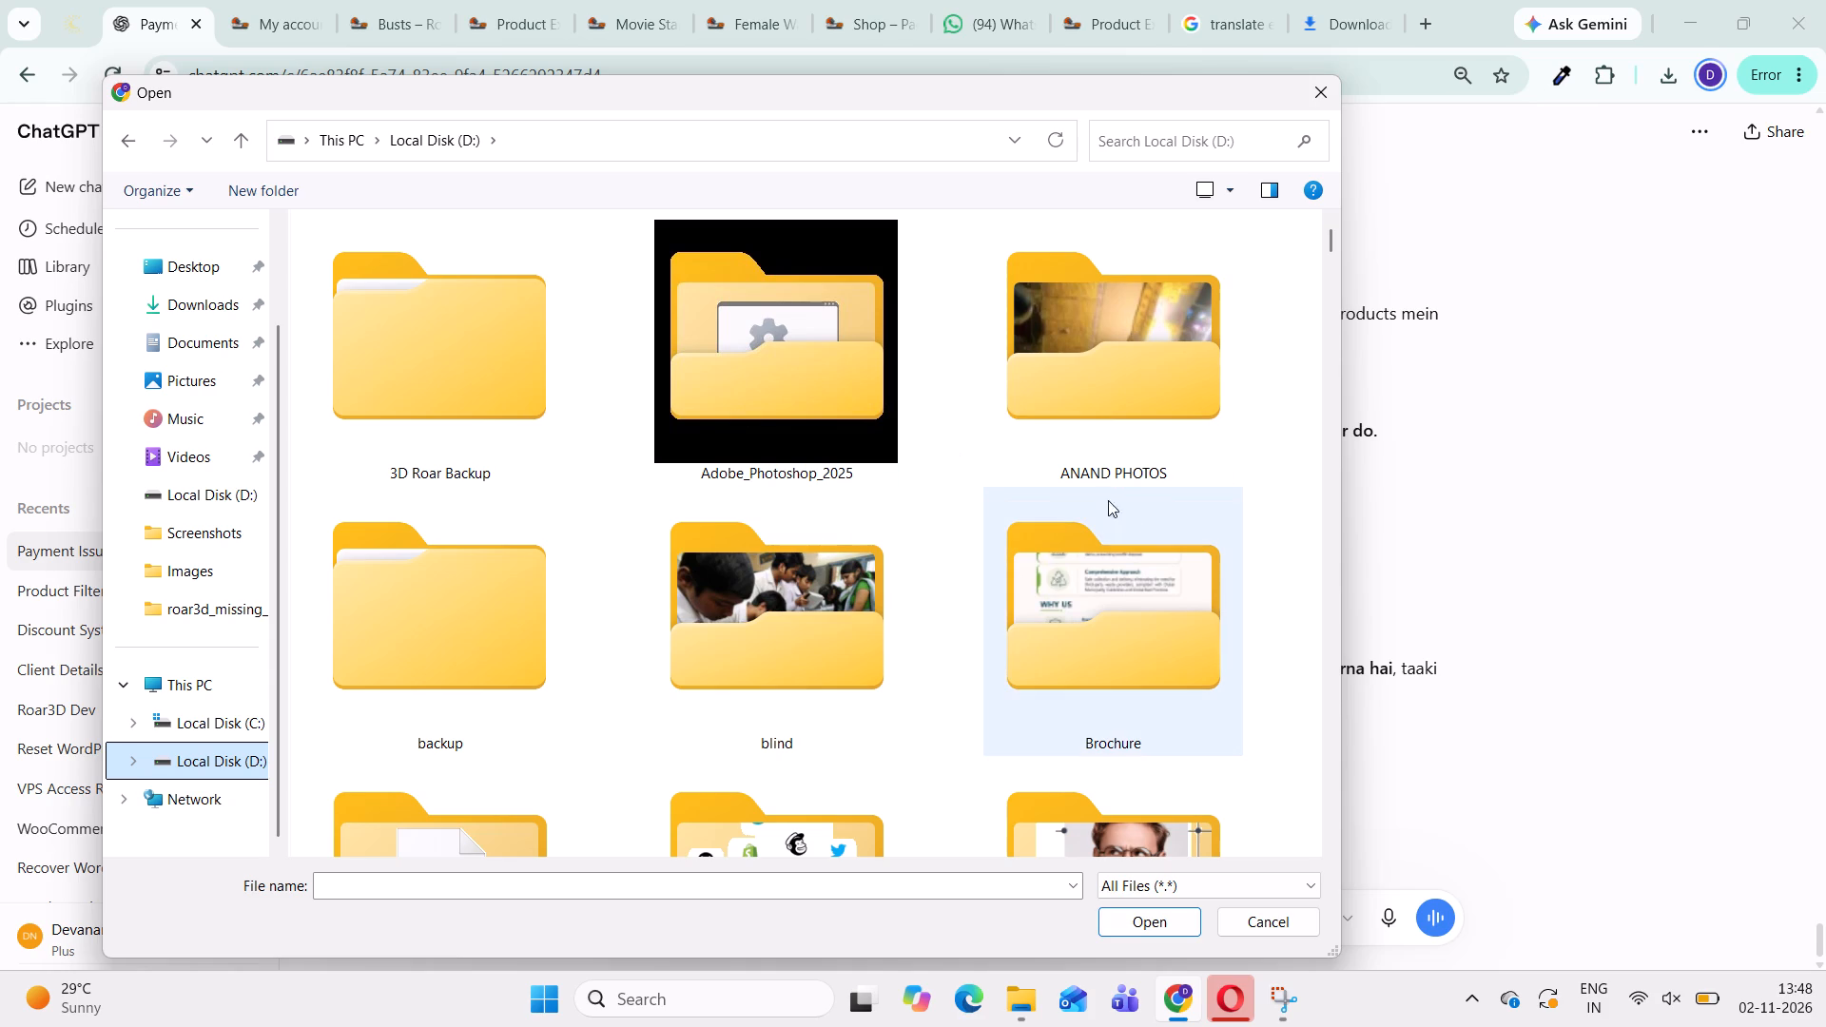
scroll(1129, 511, down, 1)
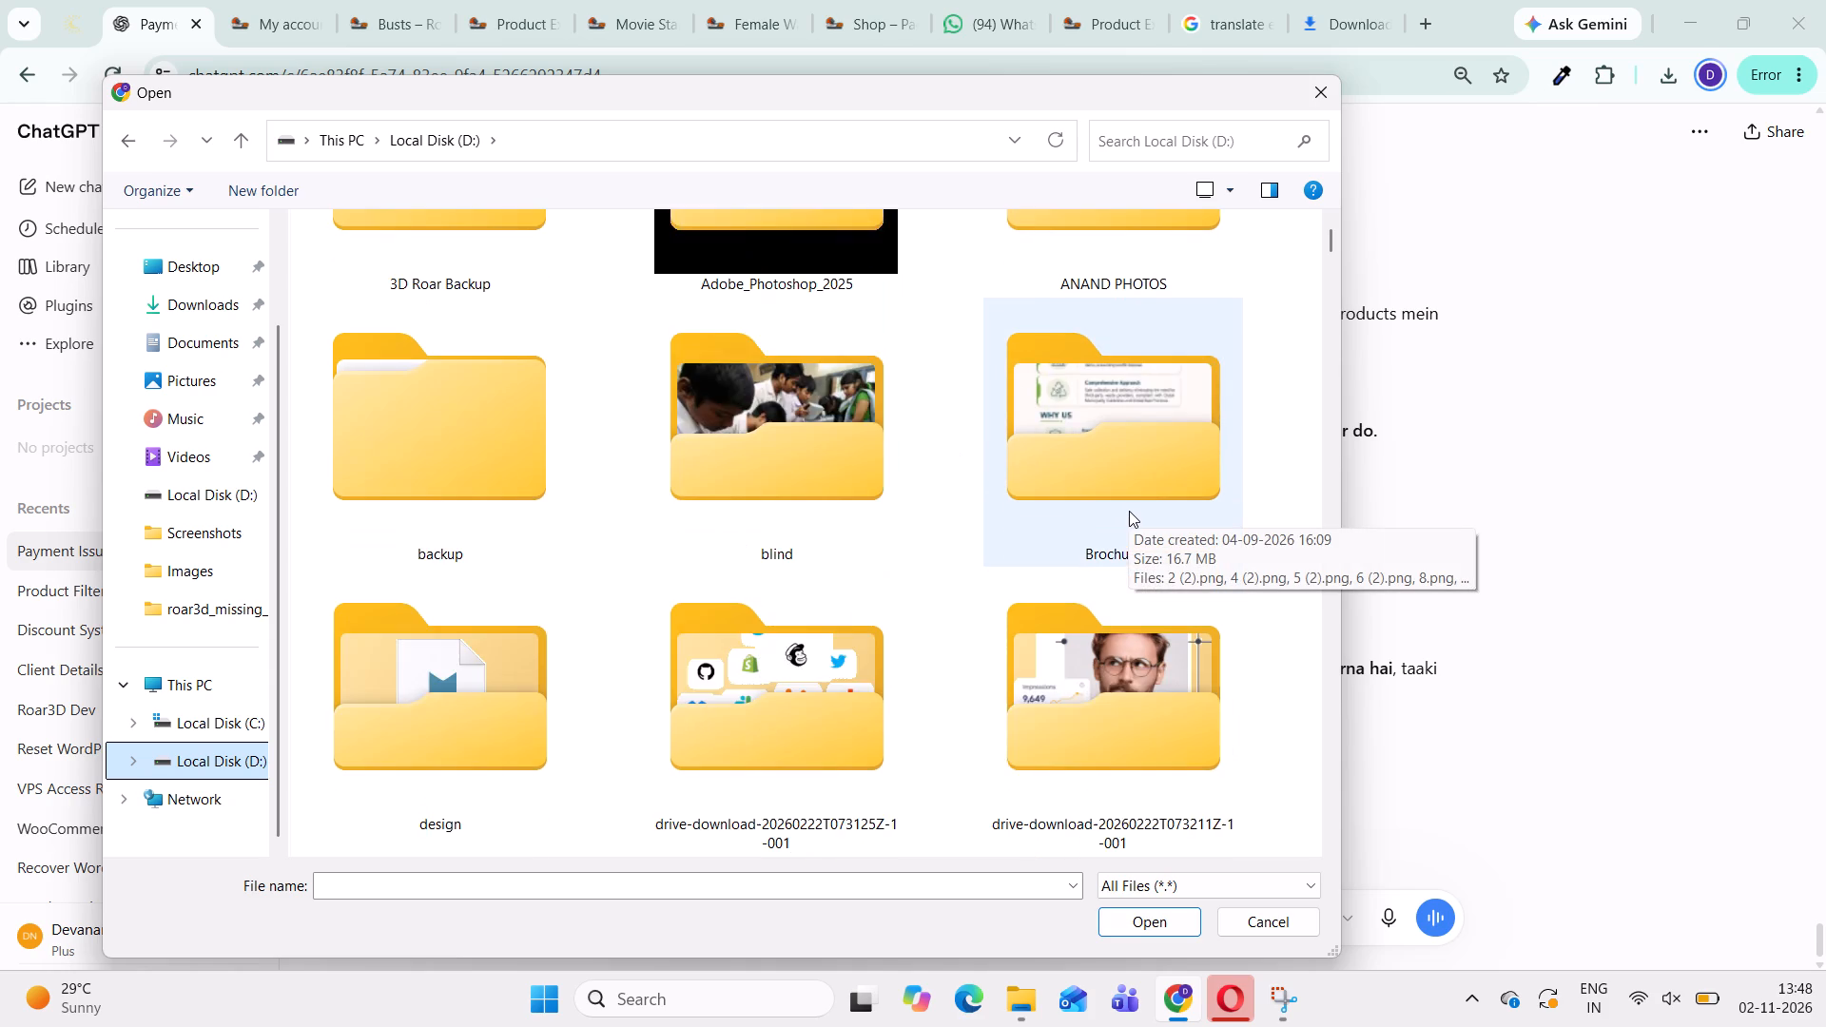
scroll(1129, 511, up, 1)
scroll(1129, 511, down, 5)
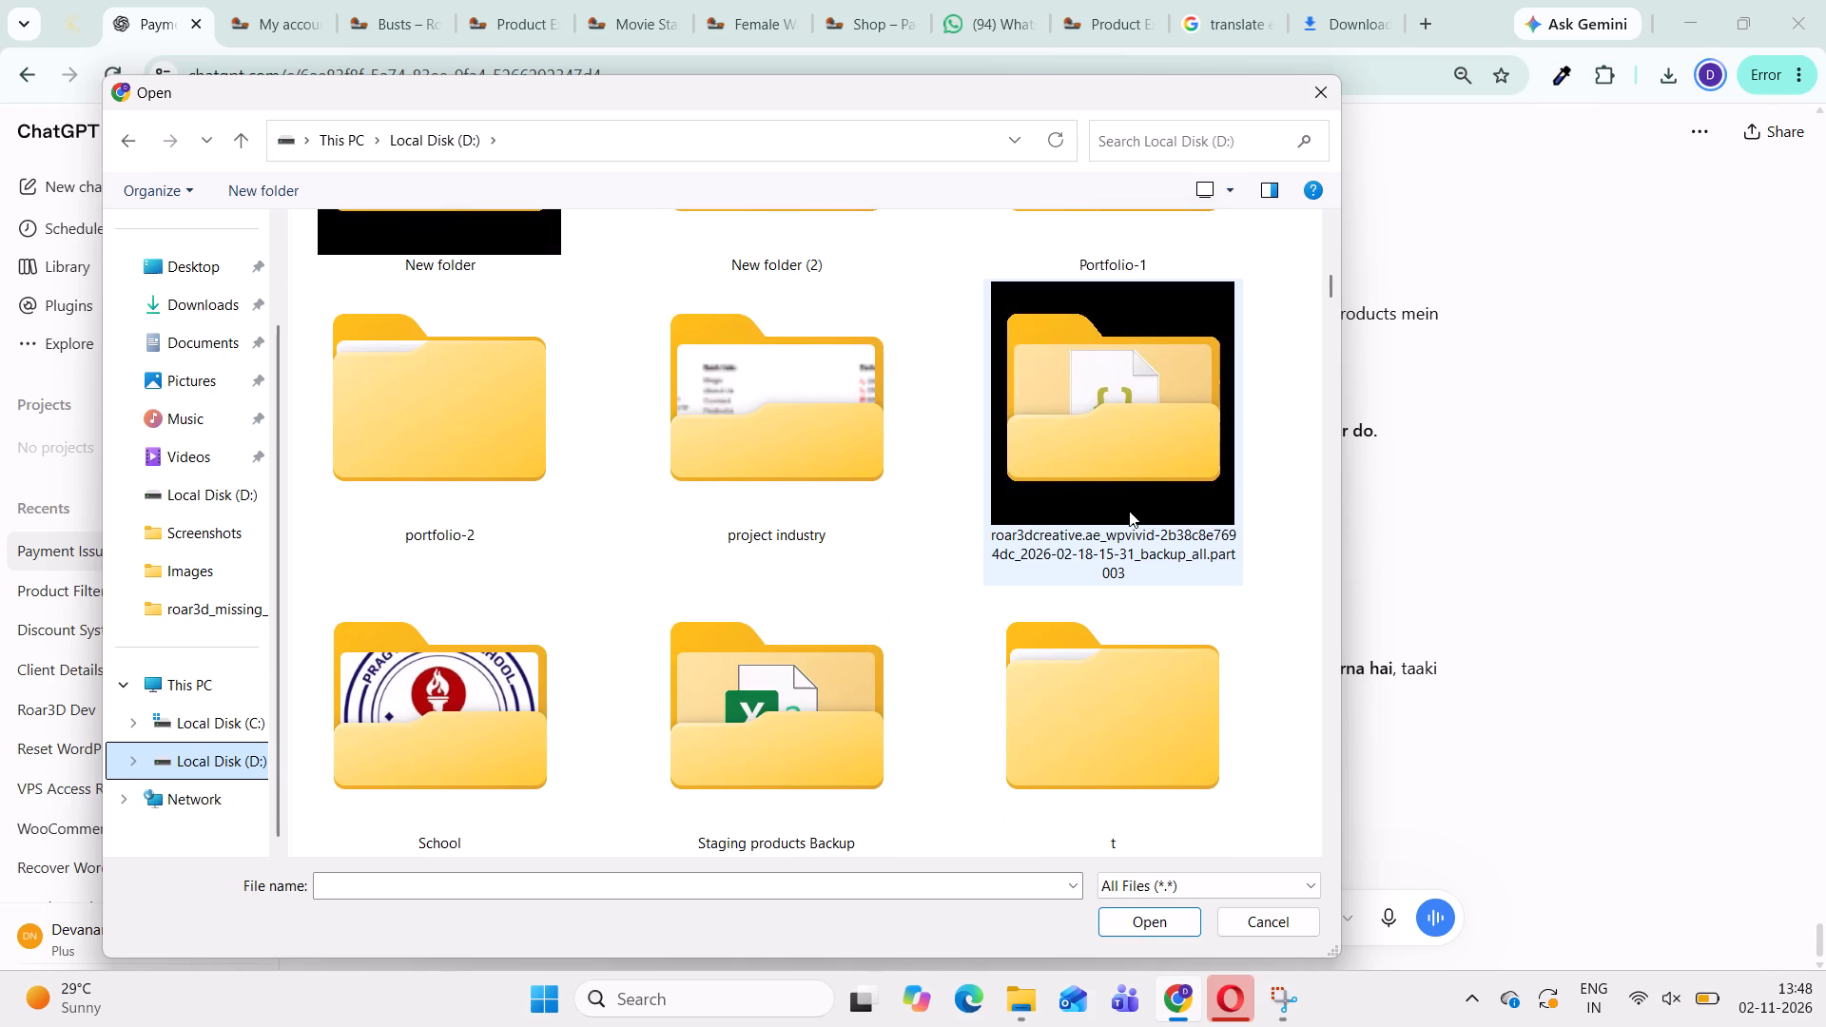
scroll(1061, 555, down, 1)
double_click(822, 512)
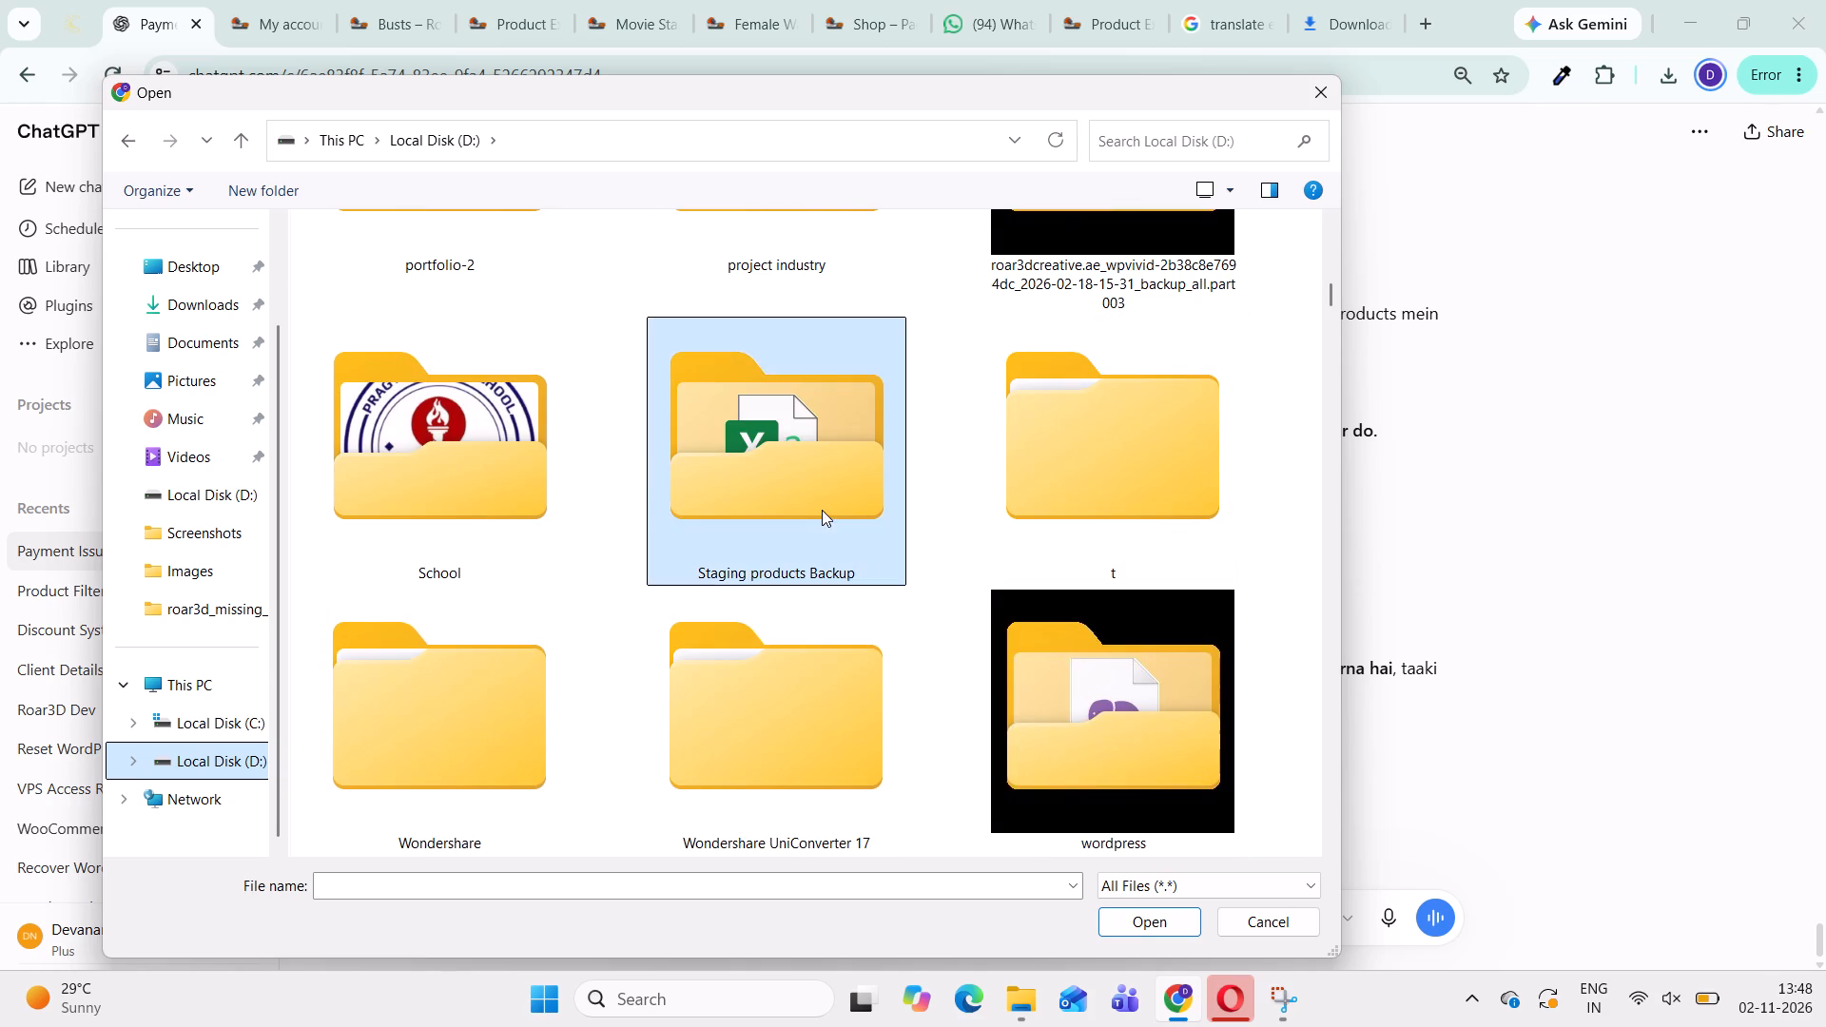
click(455, 269)
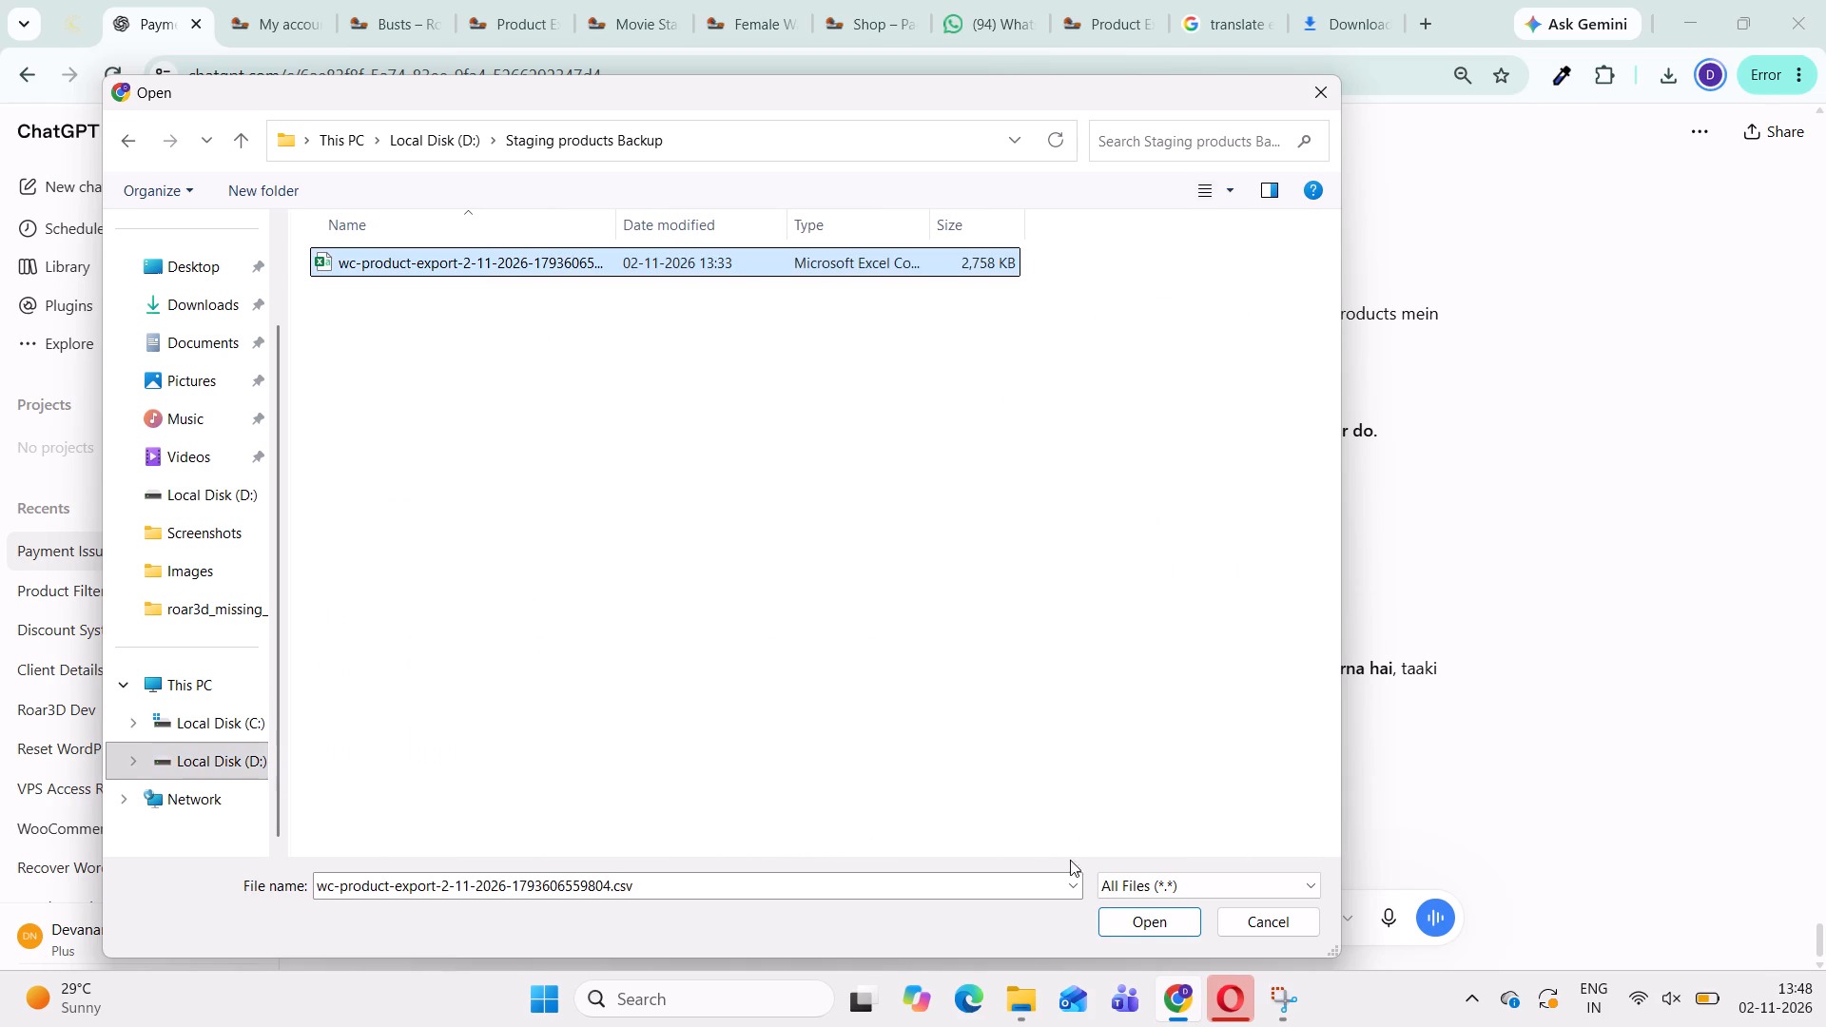
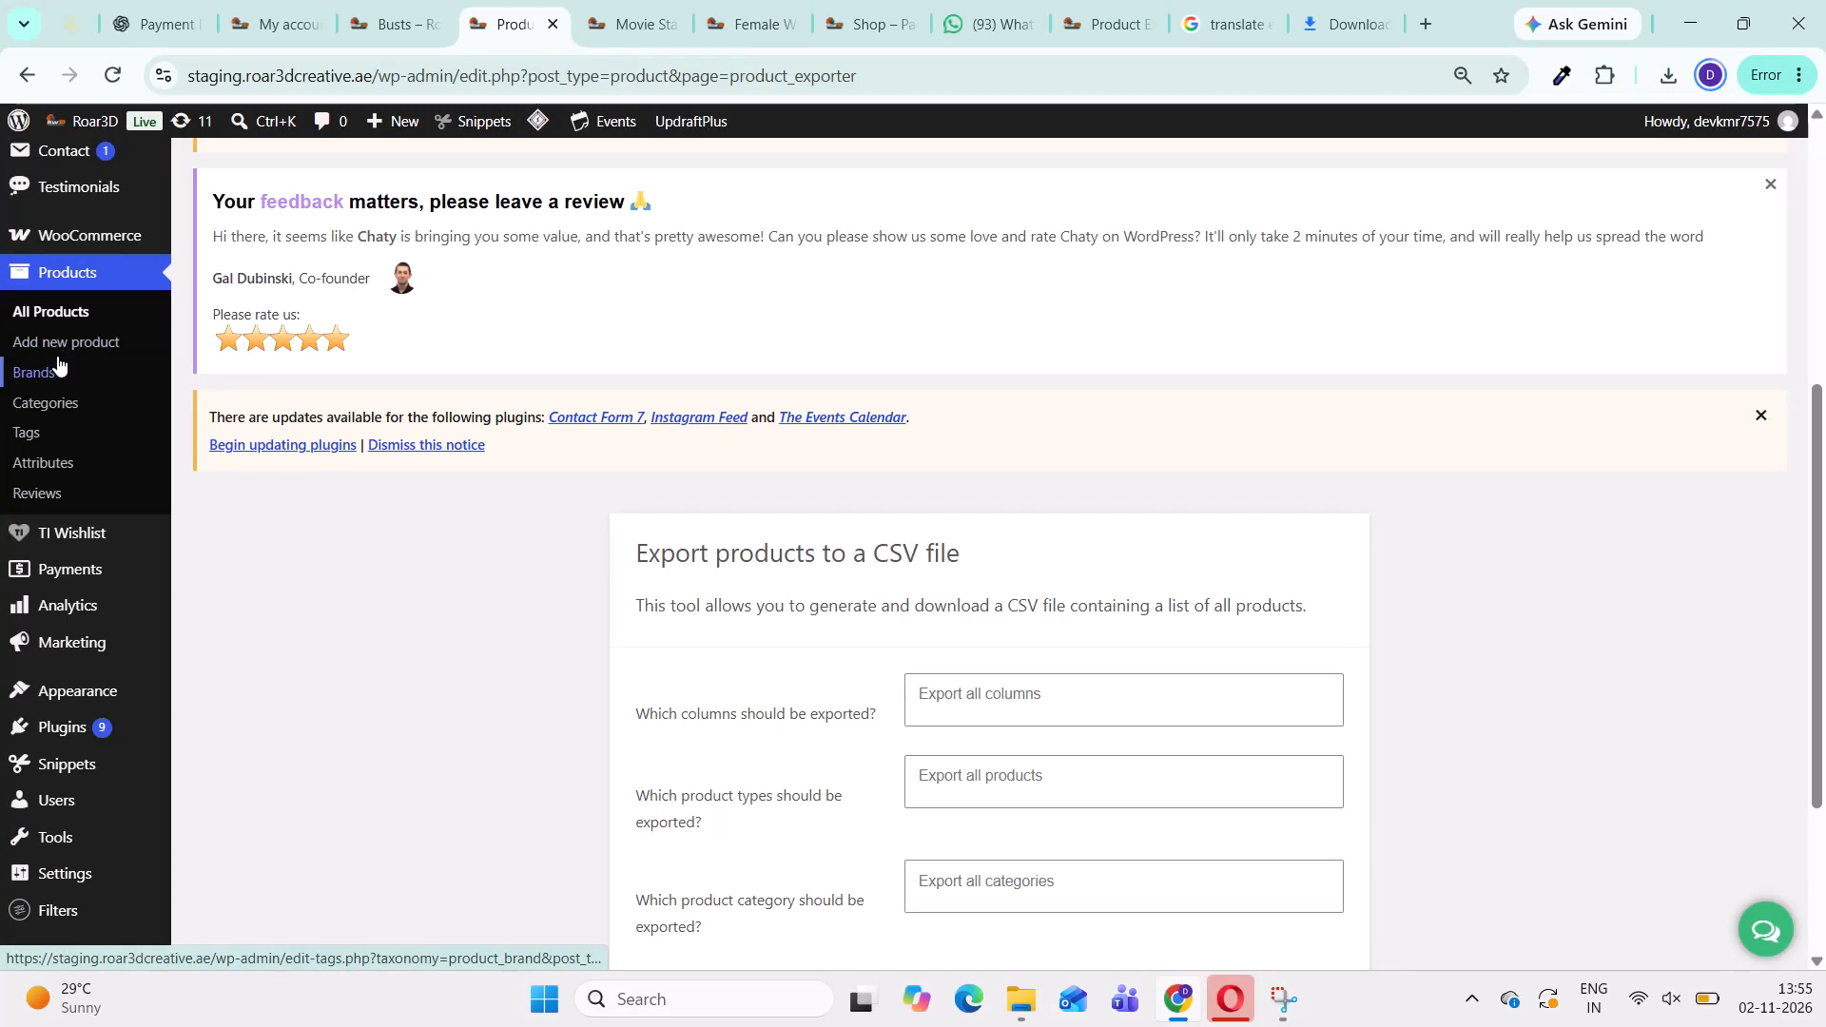
Open the product Attributes page in the staging site's WordPress admin.
click(51, 465)
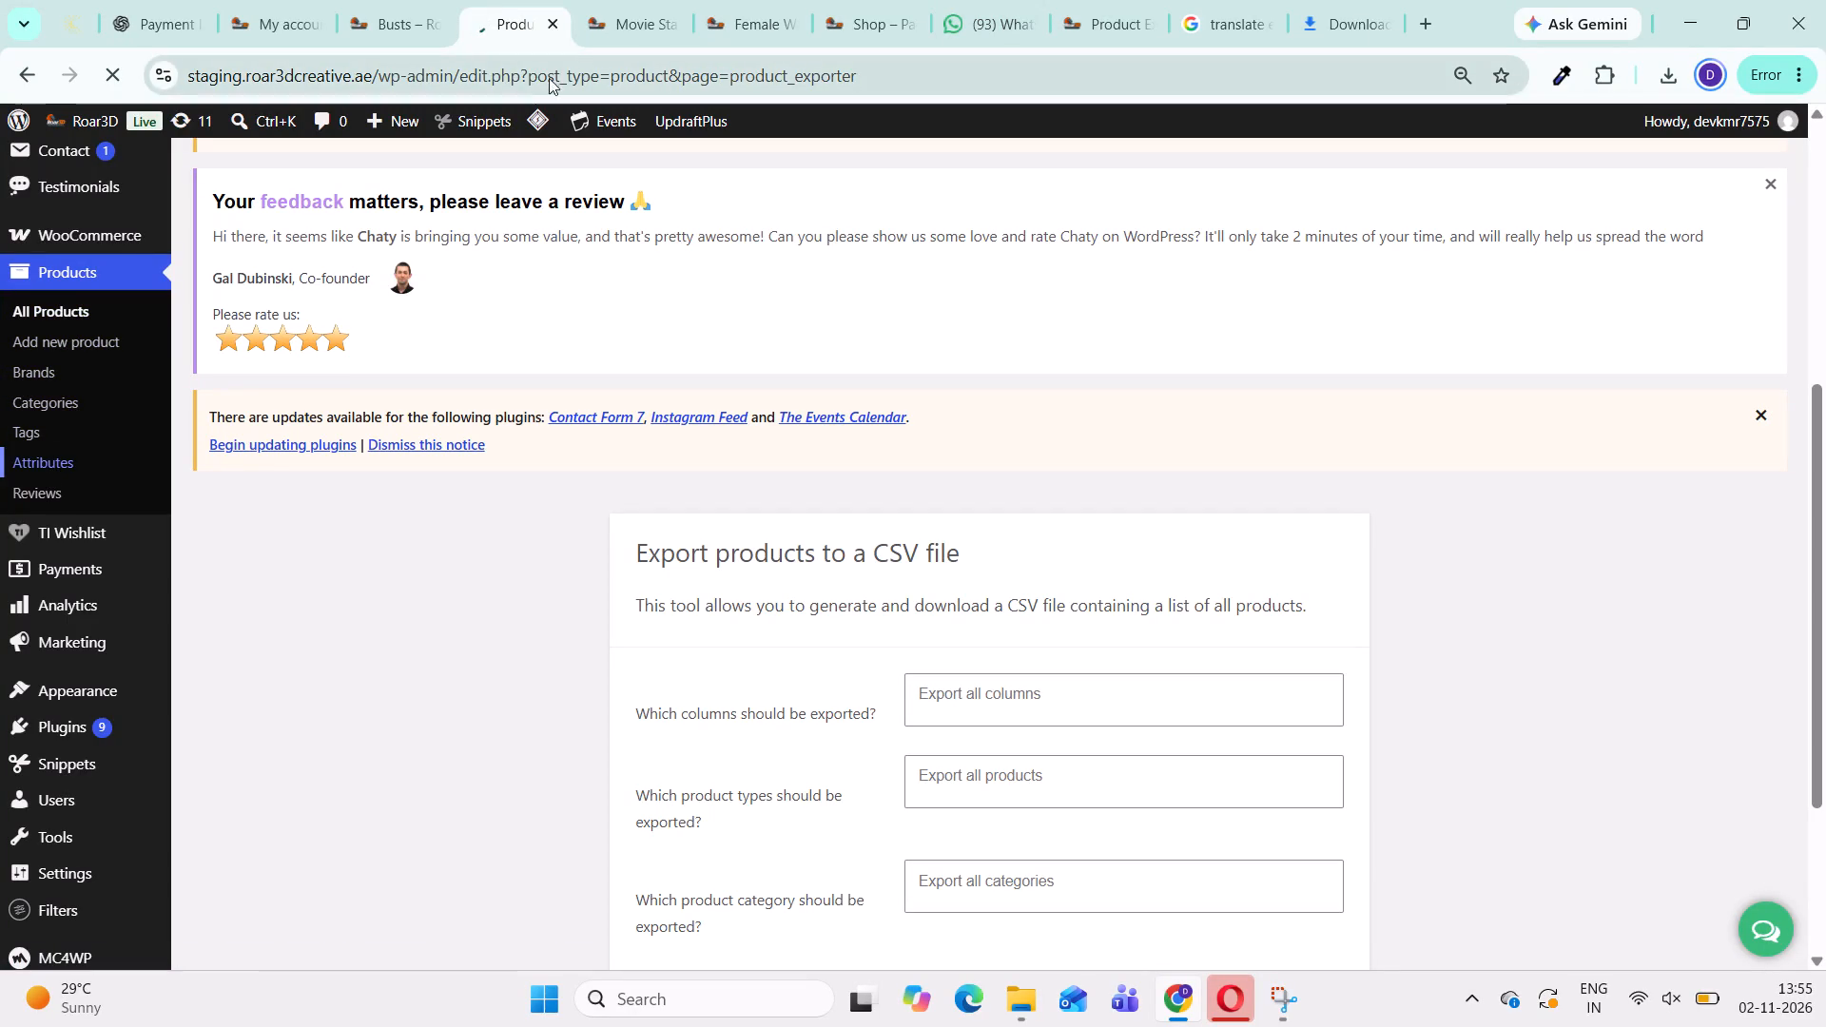
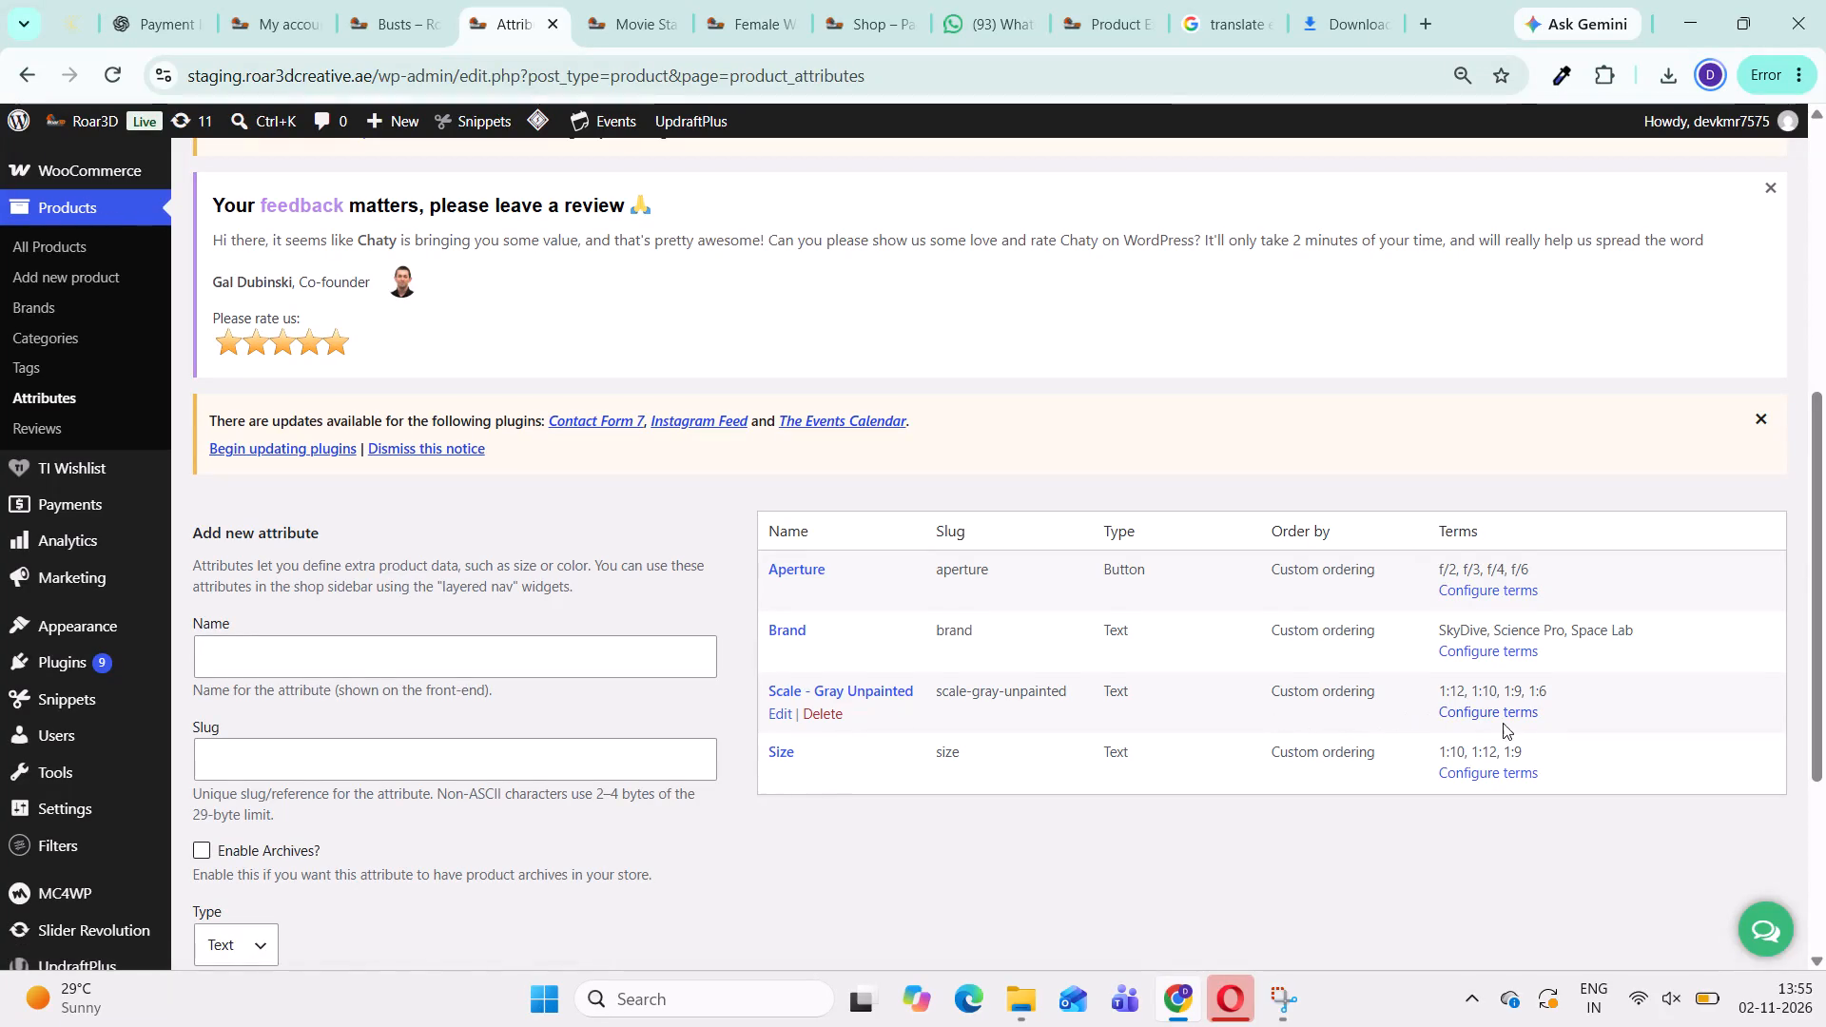
Open the terms of the Scale - Gray Unpainted attribute and examine its term list.
click(1500, 715)
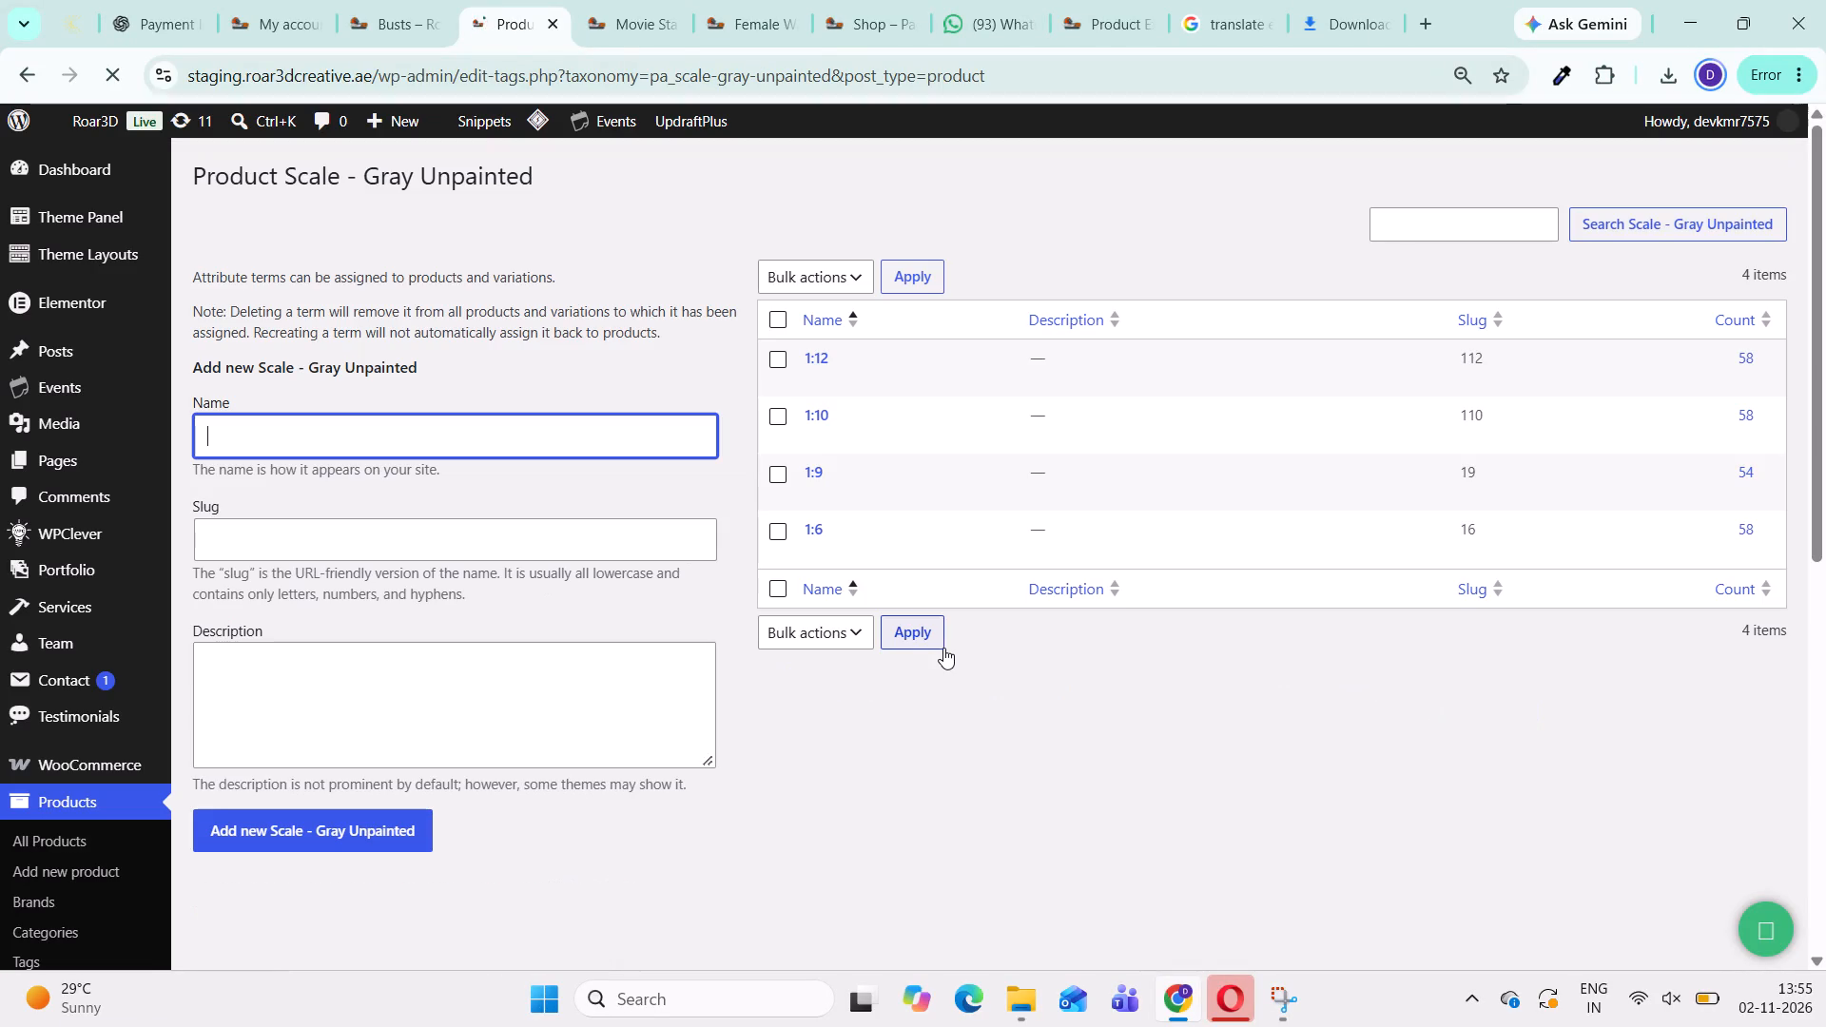
scroll(943, 646, down, 2)
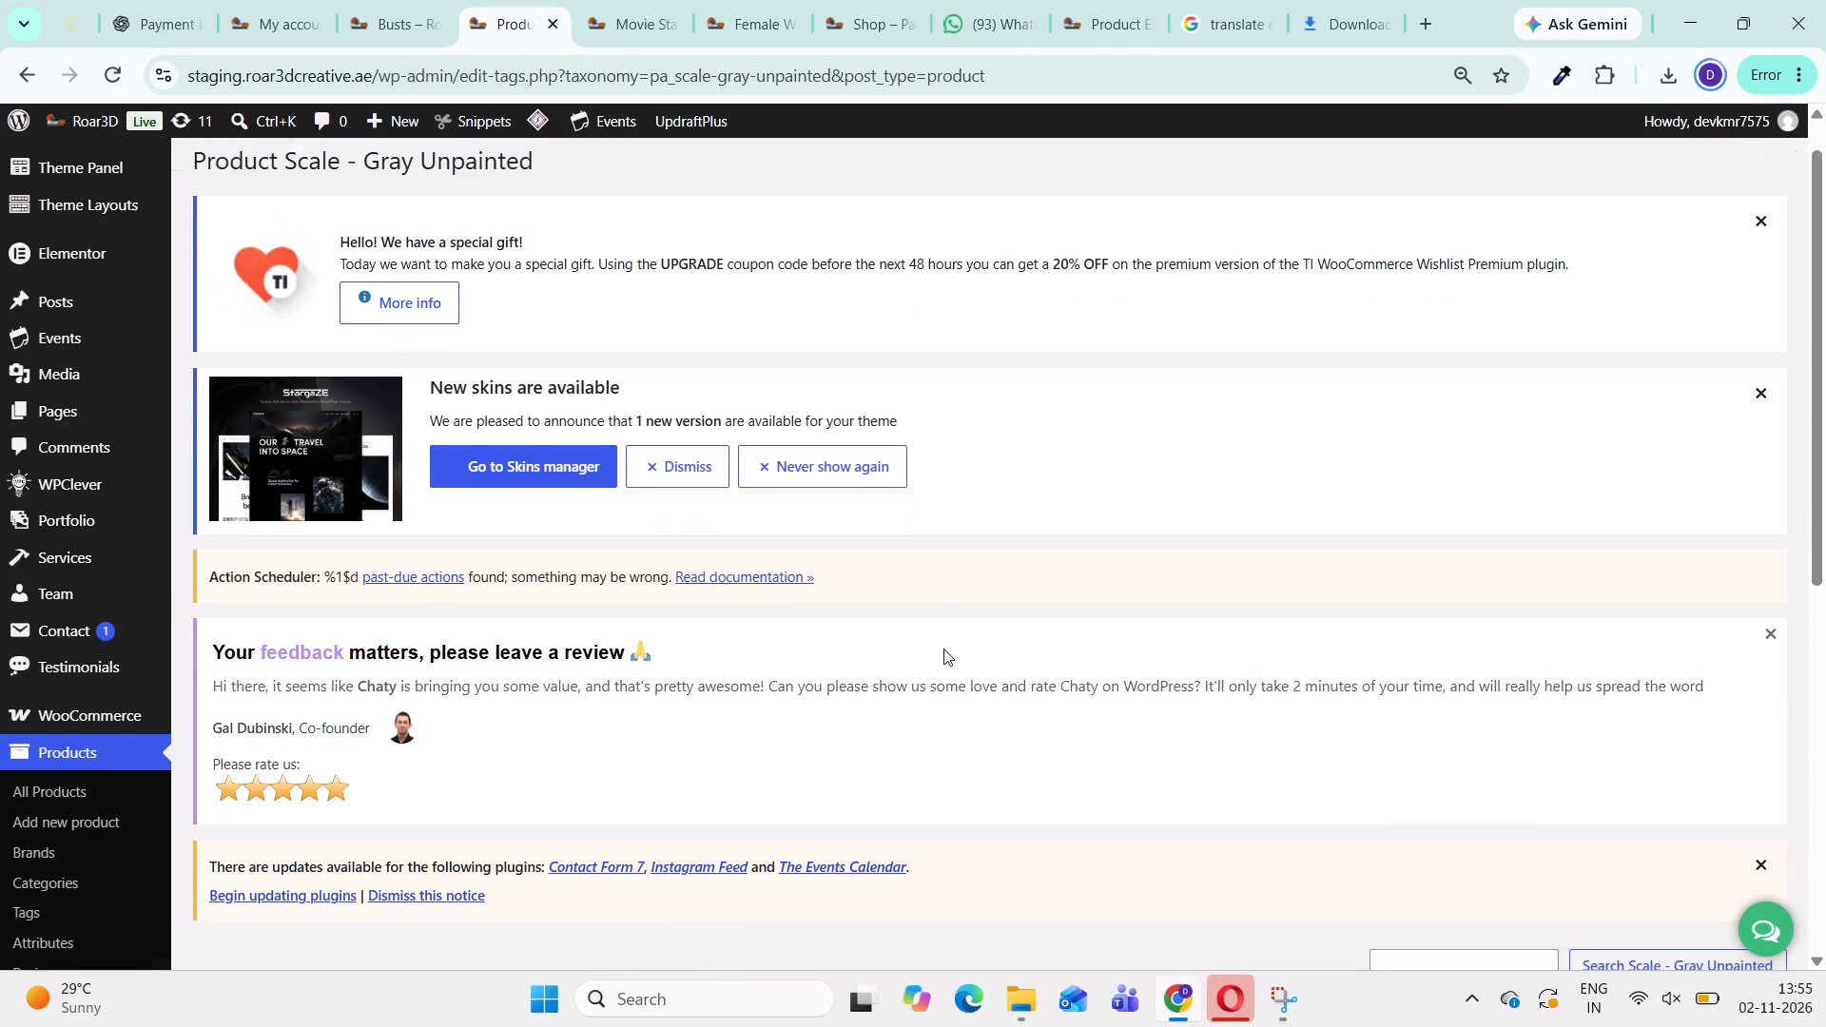
scroll(943, 649, down, 3)
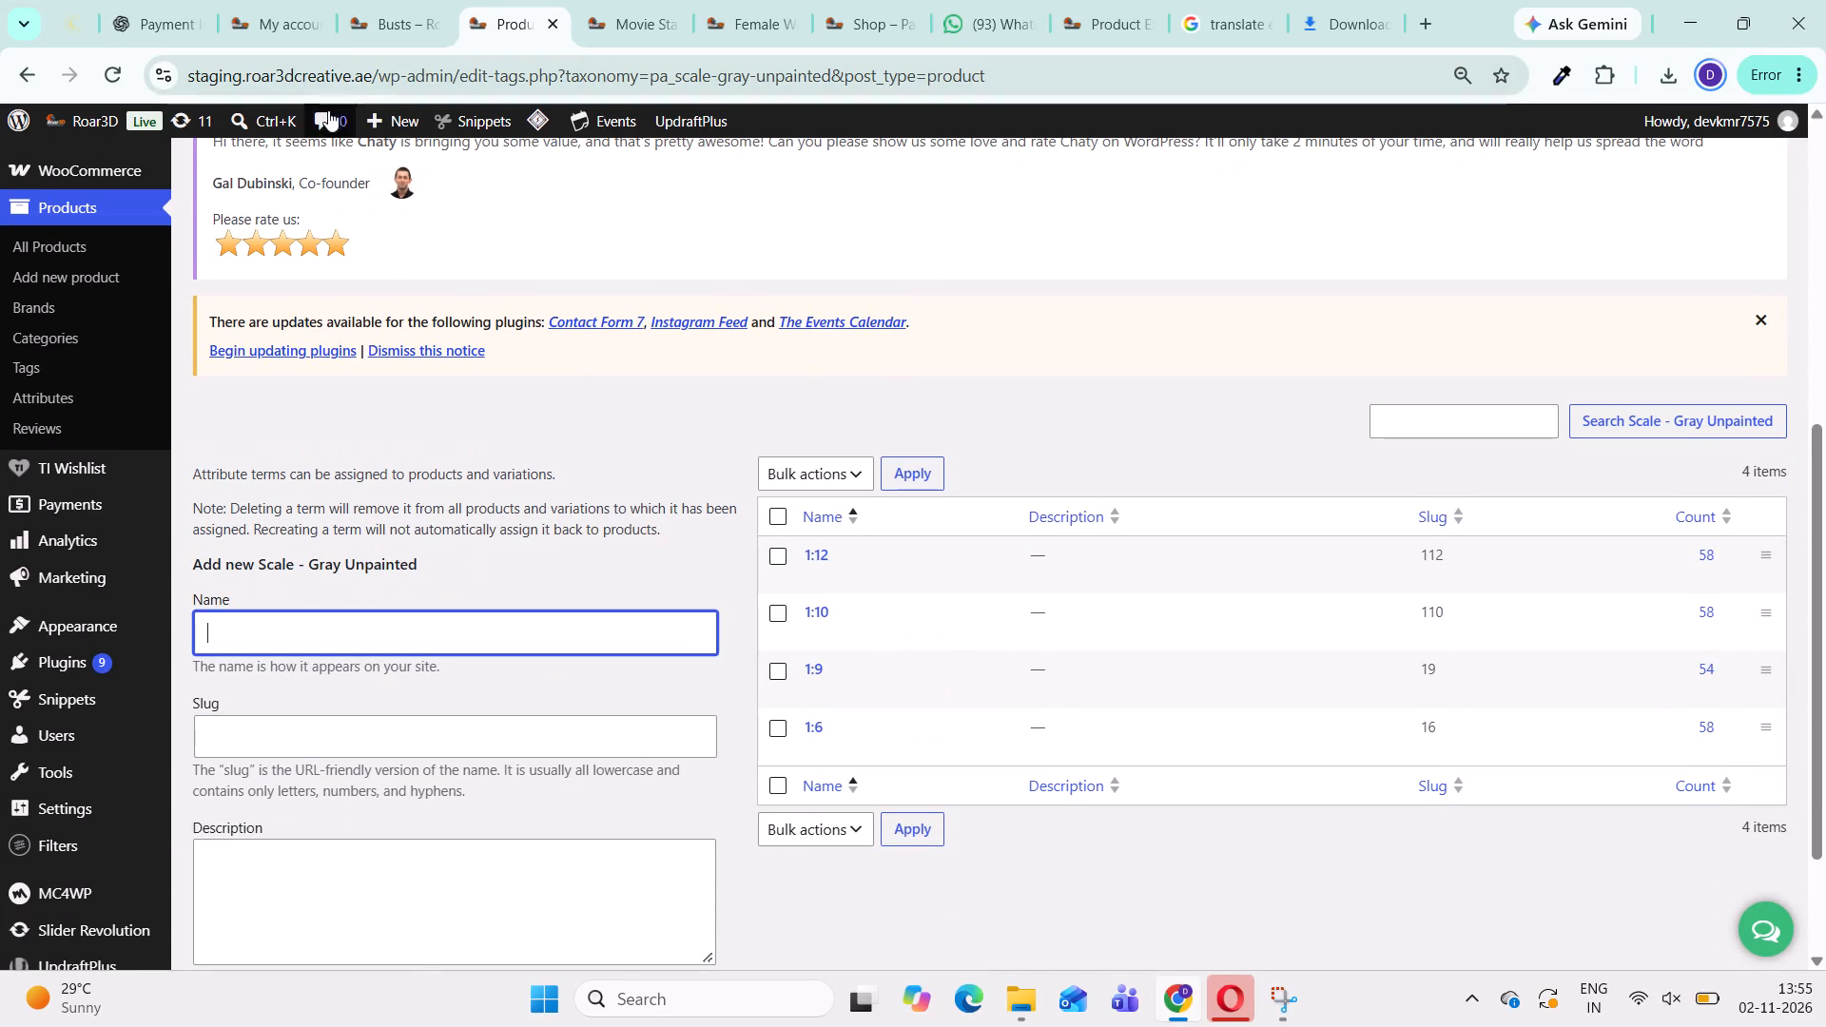
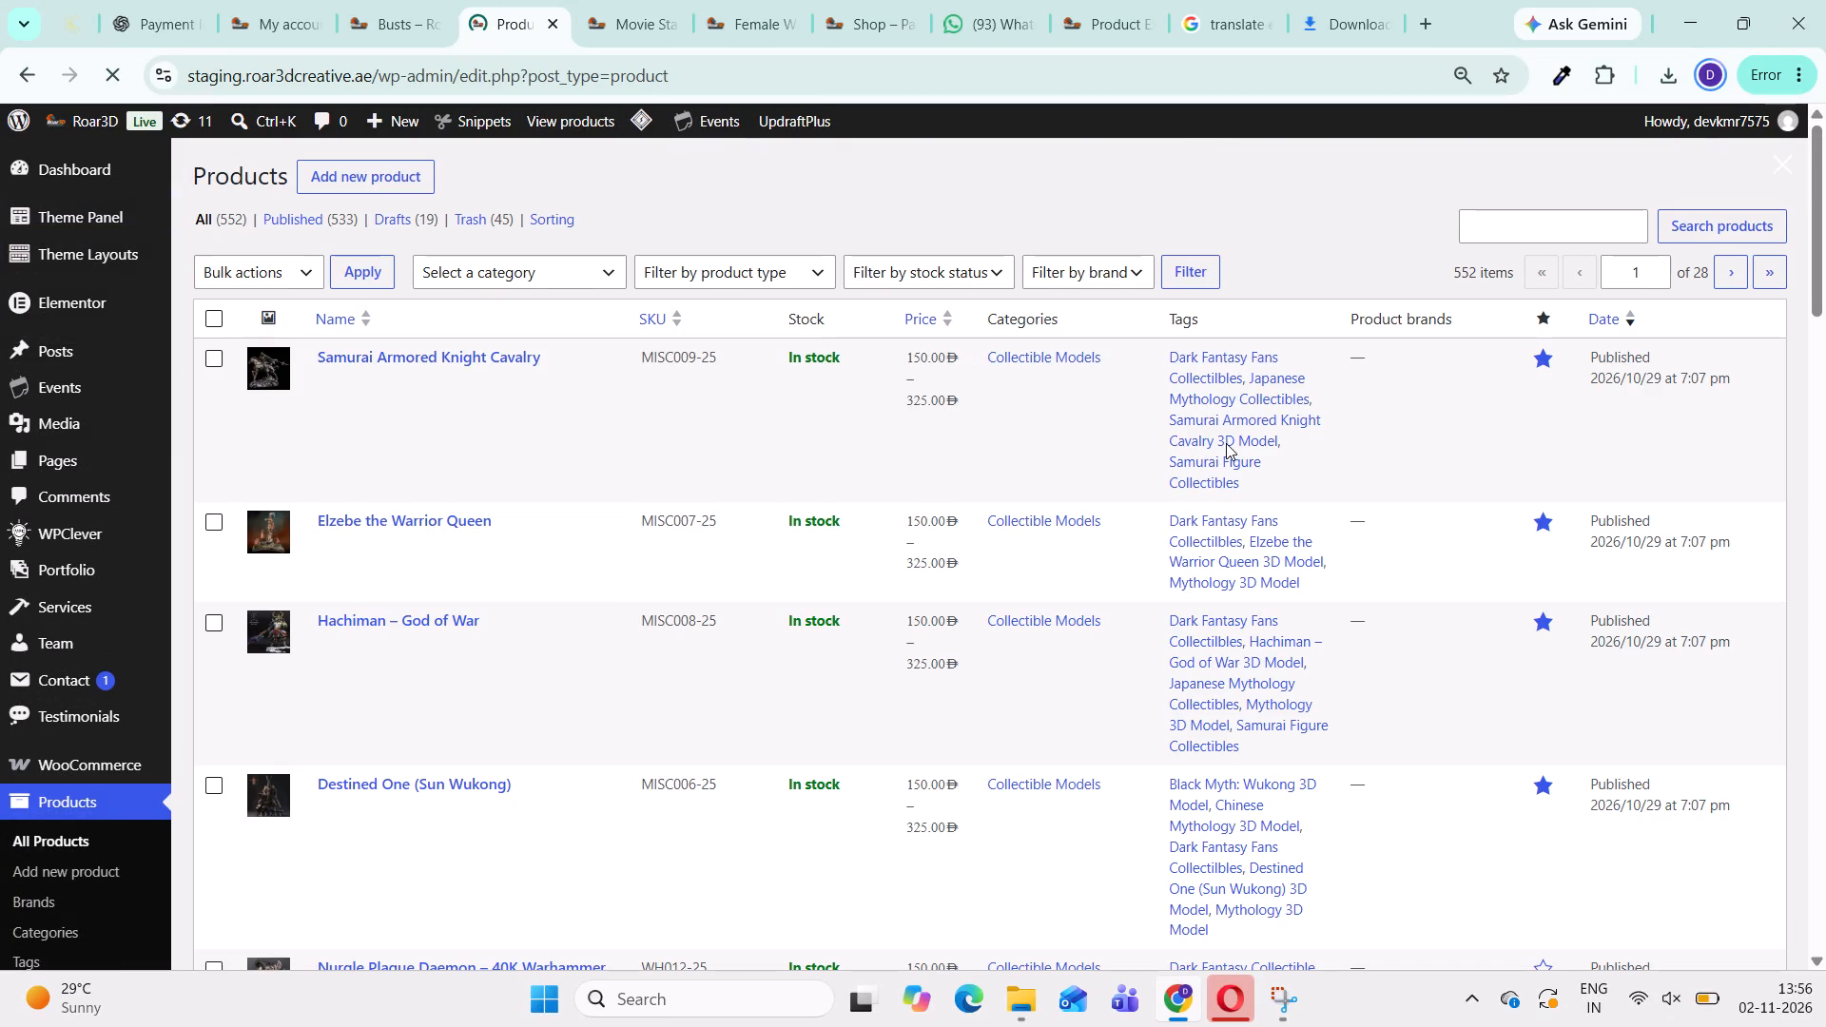
Look through the first two pages of the all-products list and advance to page 3.
scroll(1226, 441, down, 13)
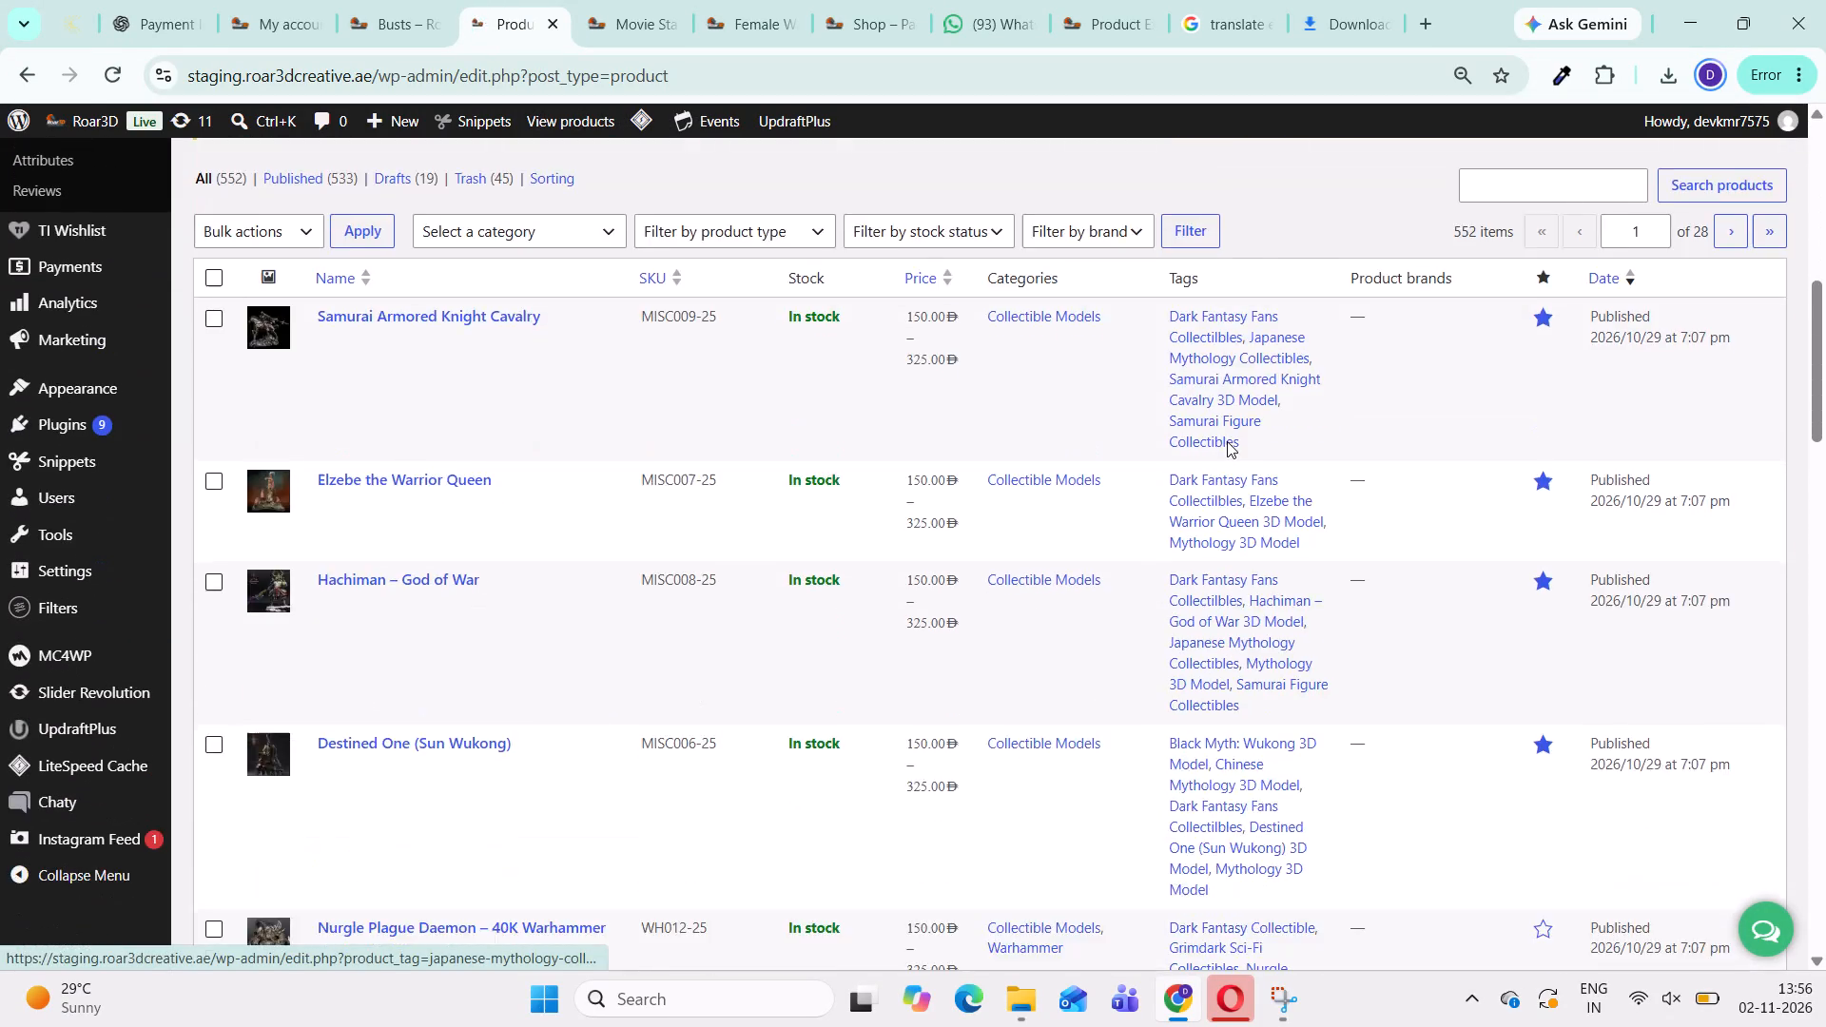
scroll(1227, 441, down, 20)
scroll(1227, 441, down, 6)
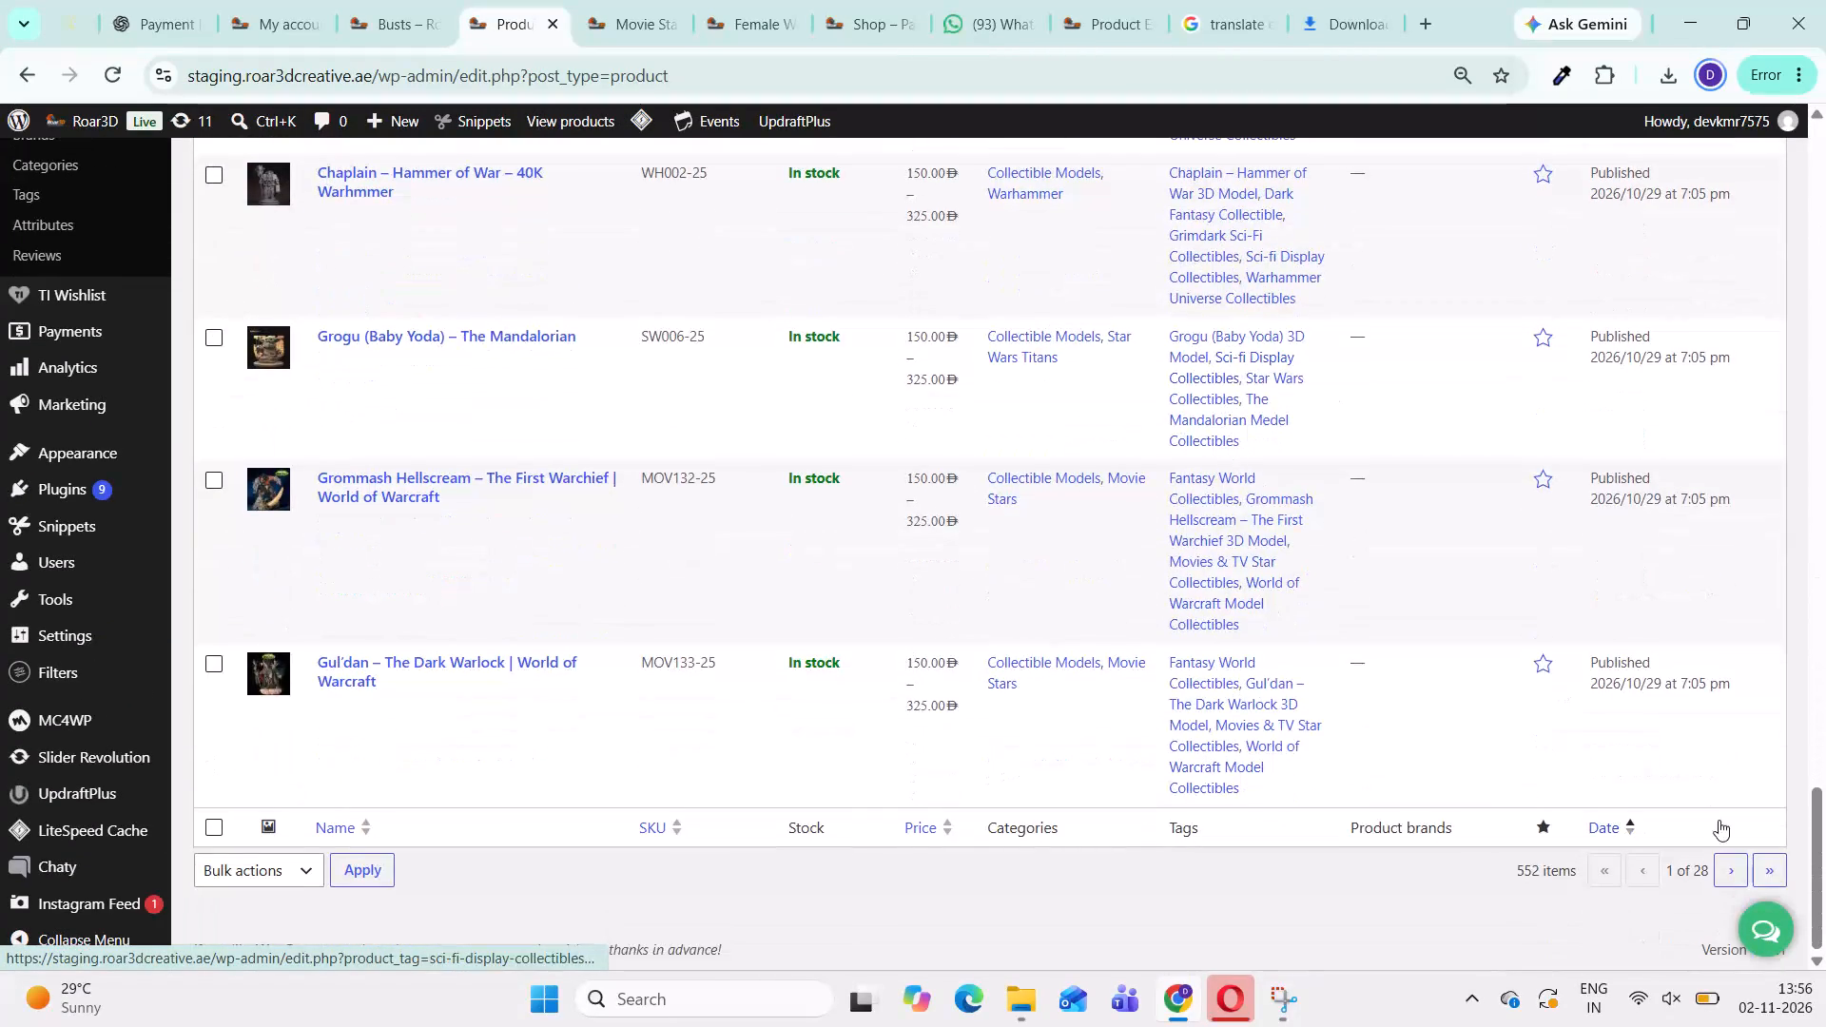
click(1728, 867)
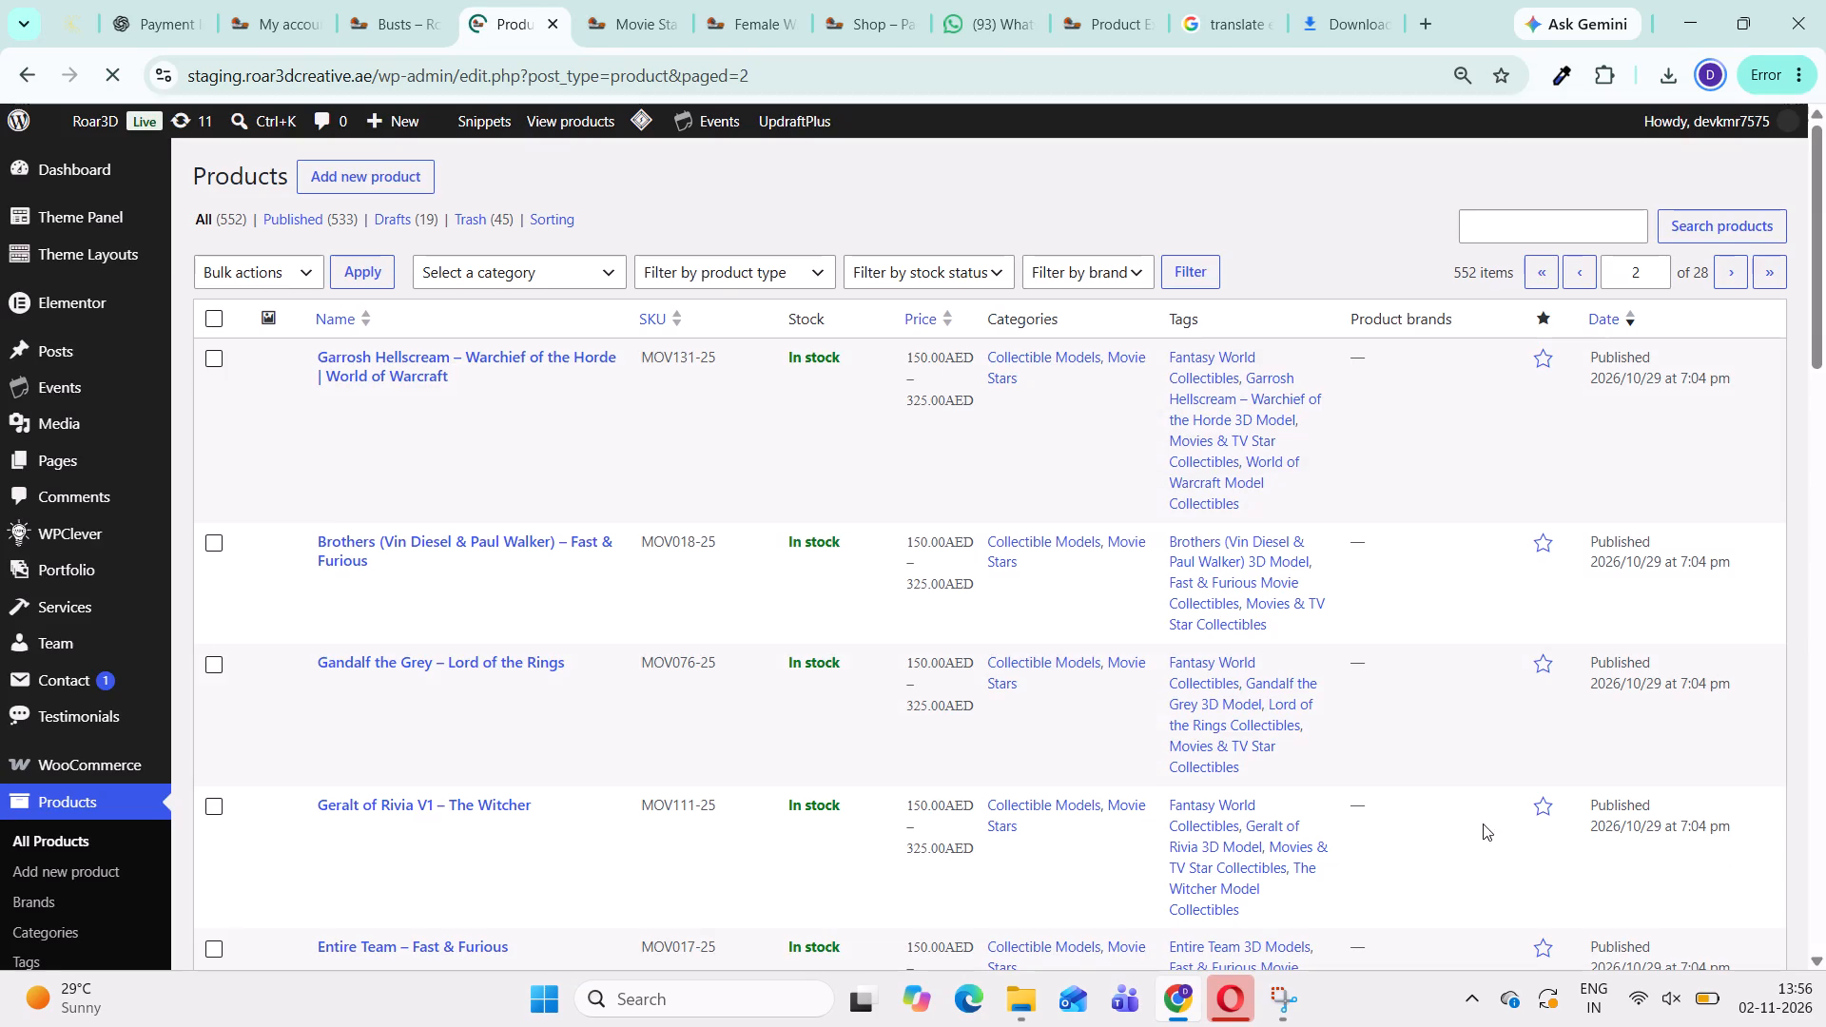
scroll(1389, 783, down, 20)
scroll(1389, 783, down, 5)
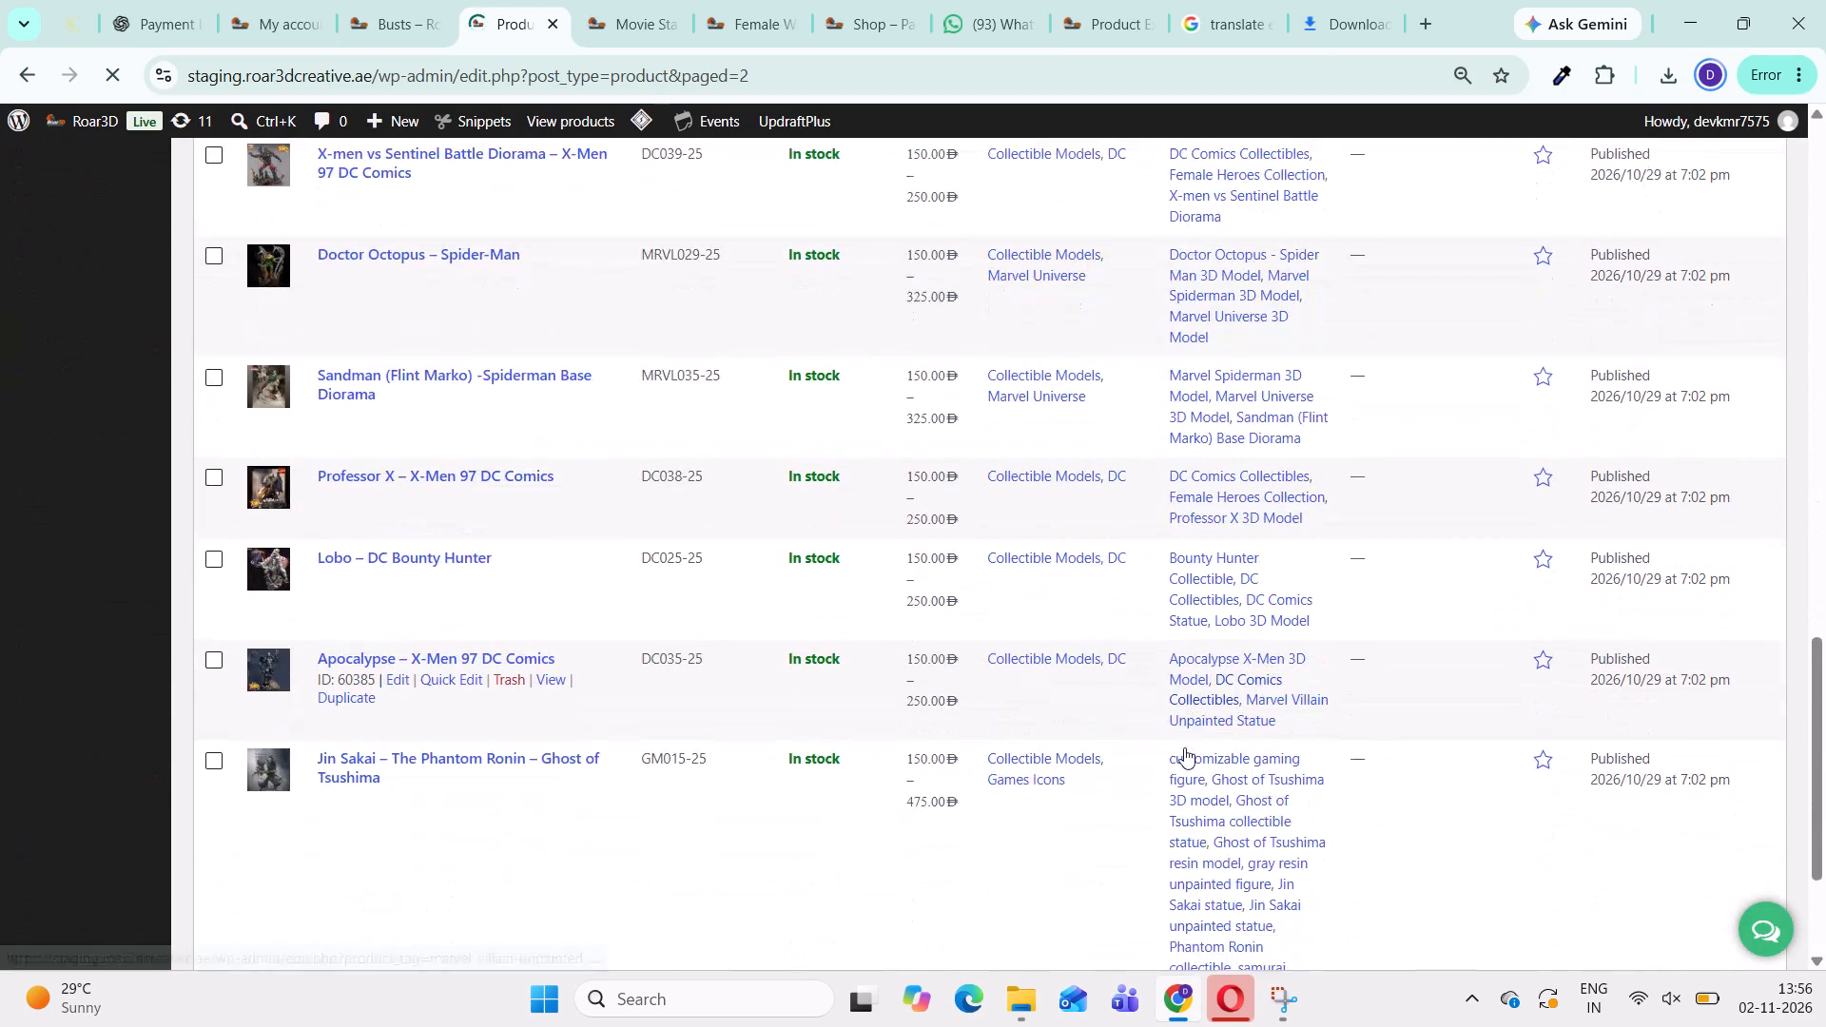
scroll(1184, 747, down, 1)
click(1730, 869)
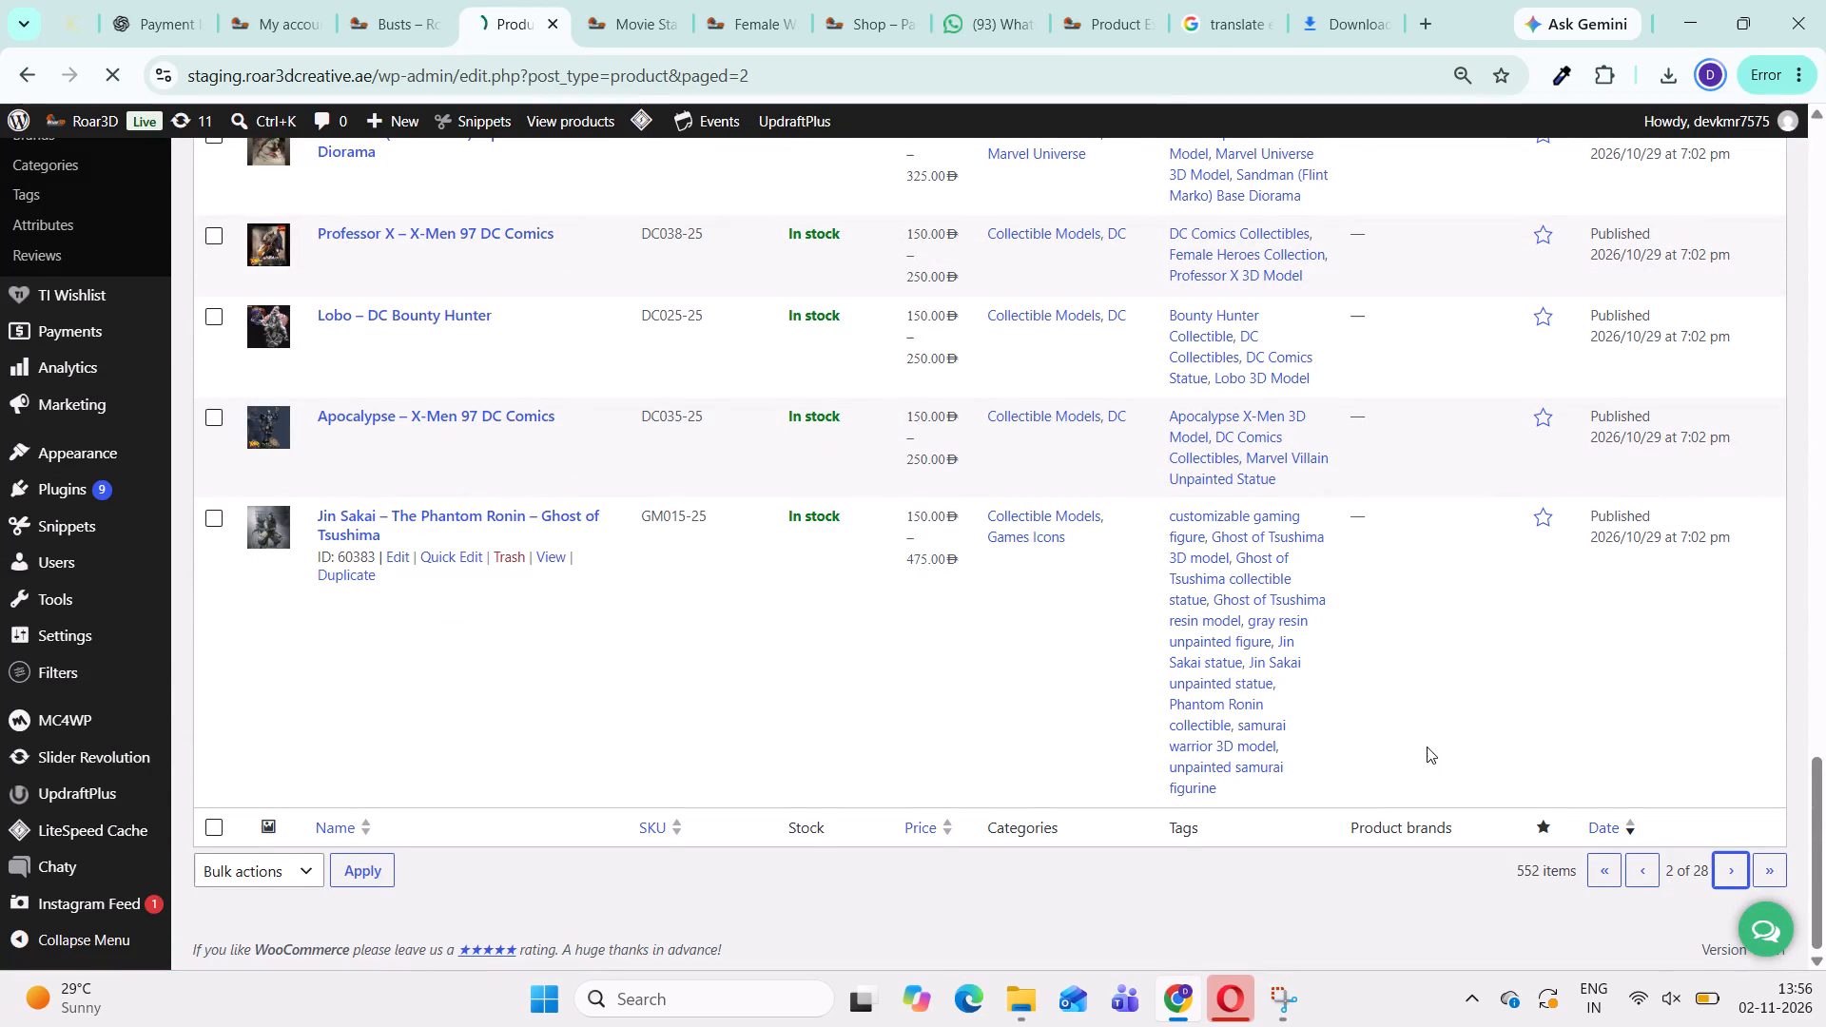
scroll(1427, 746, down, 5)
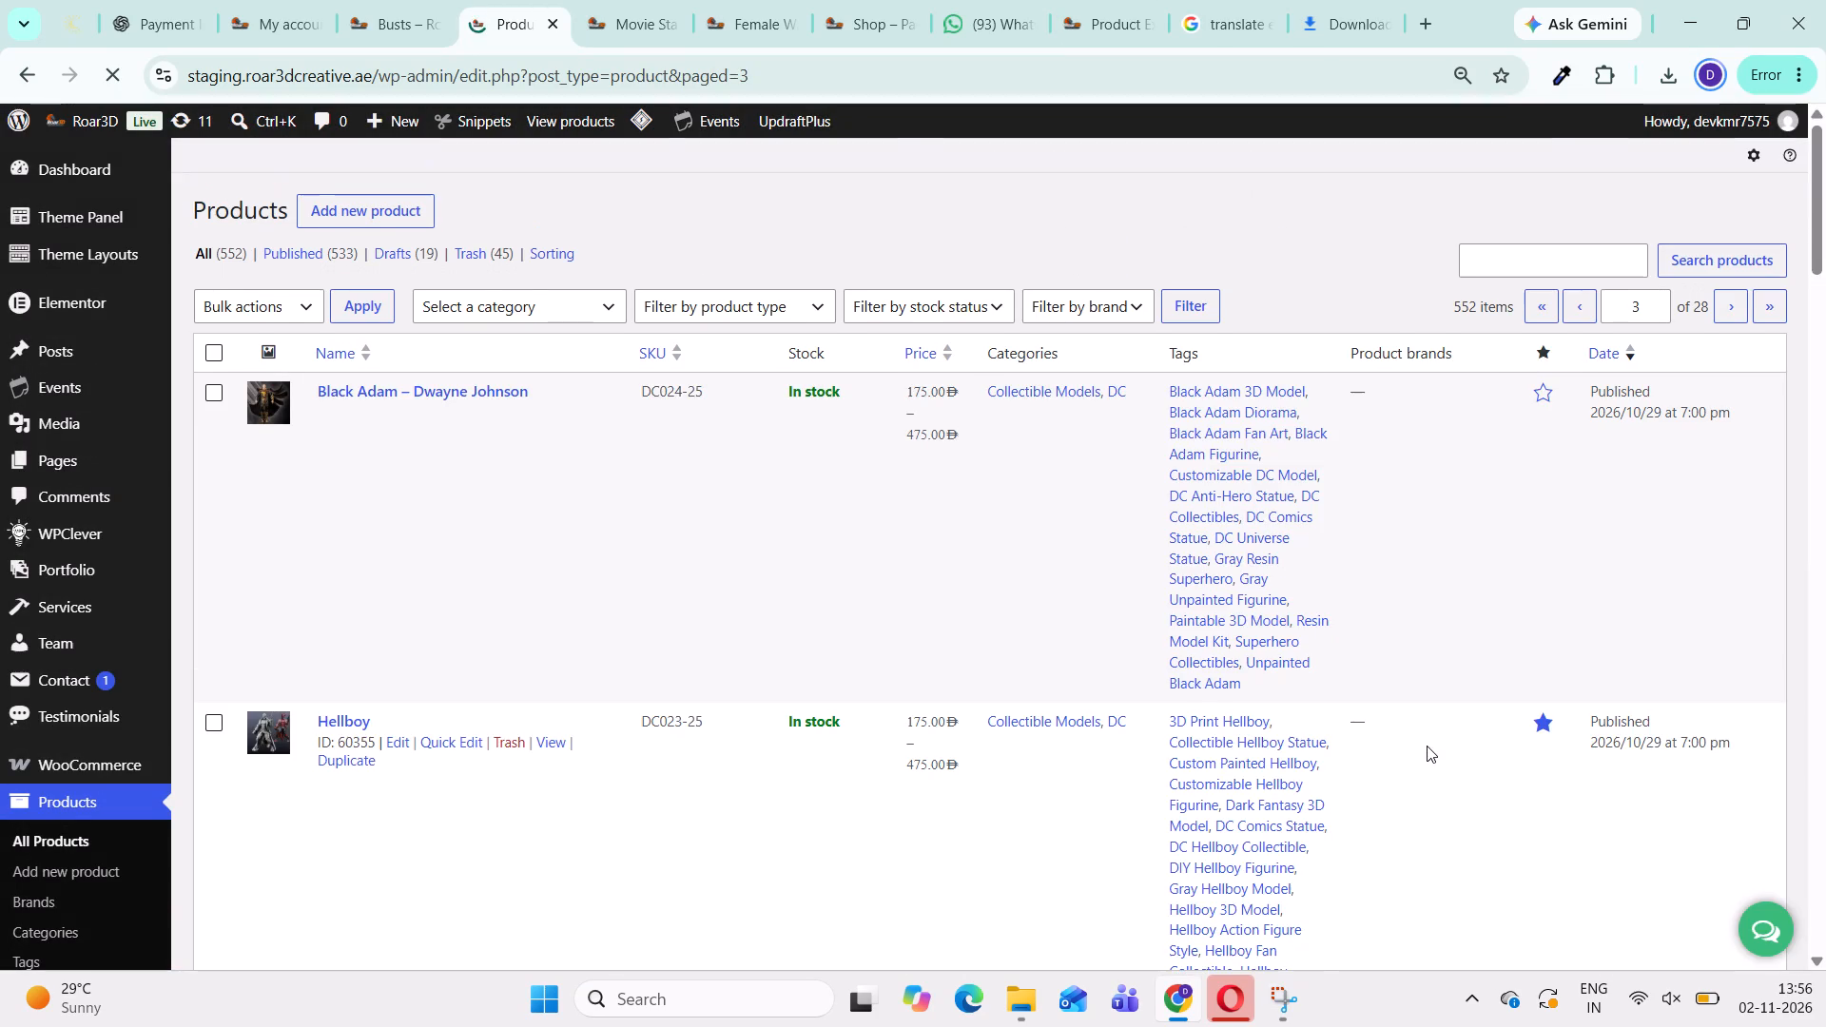
Examine the products on page 3 of the list, from Black Adam down to the last entry.
scroll(1427, 746, down, 20)
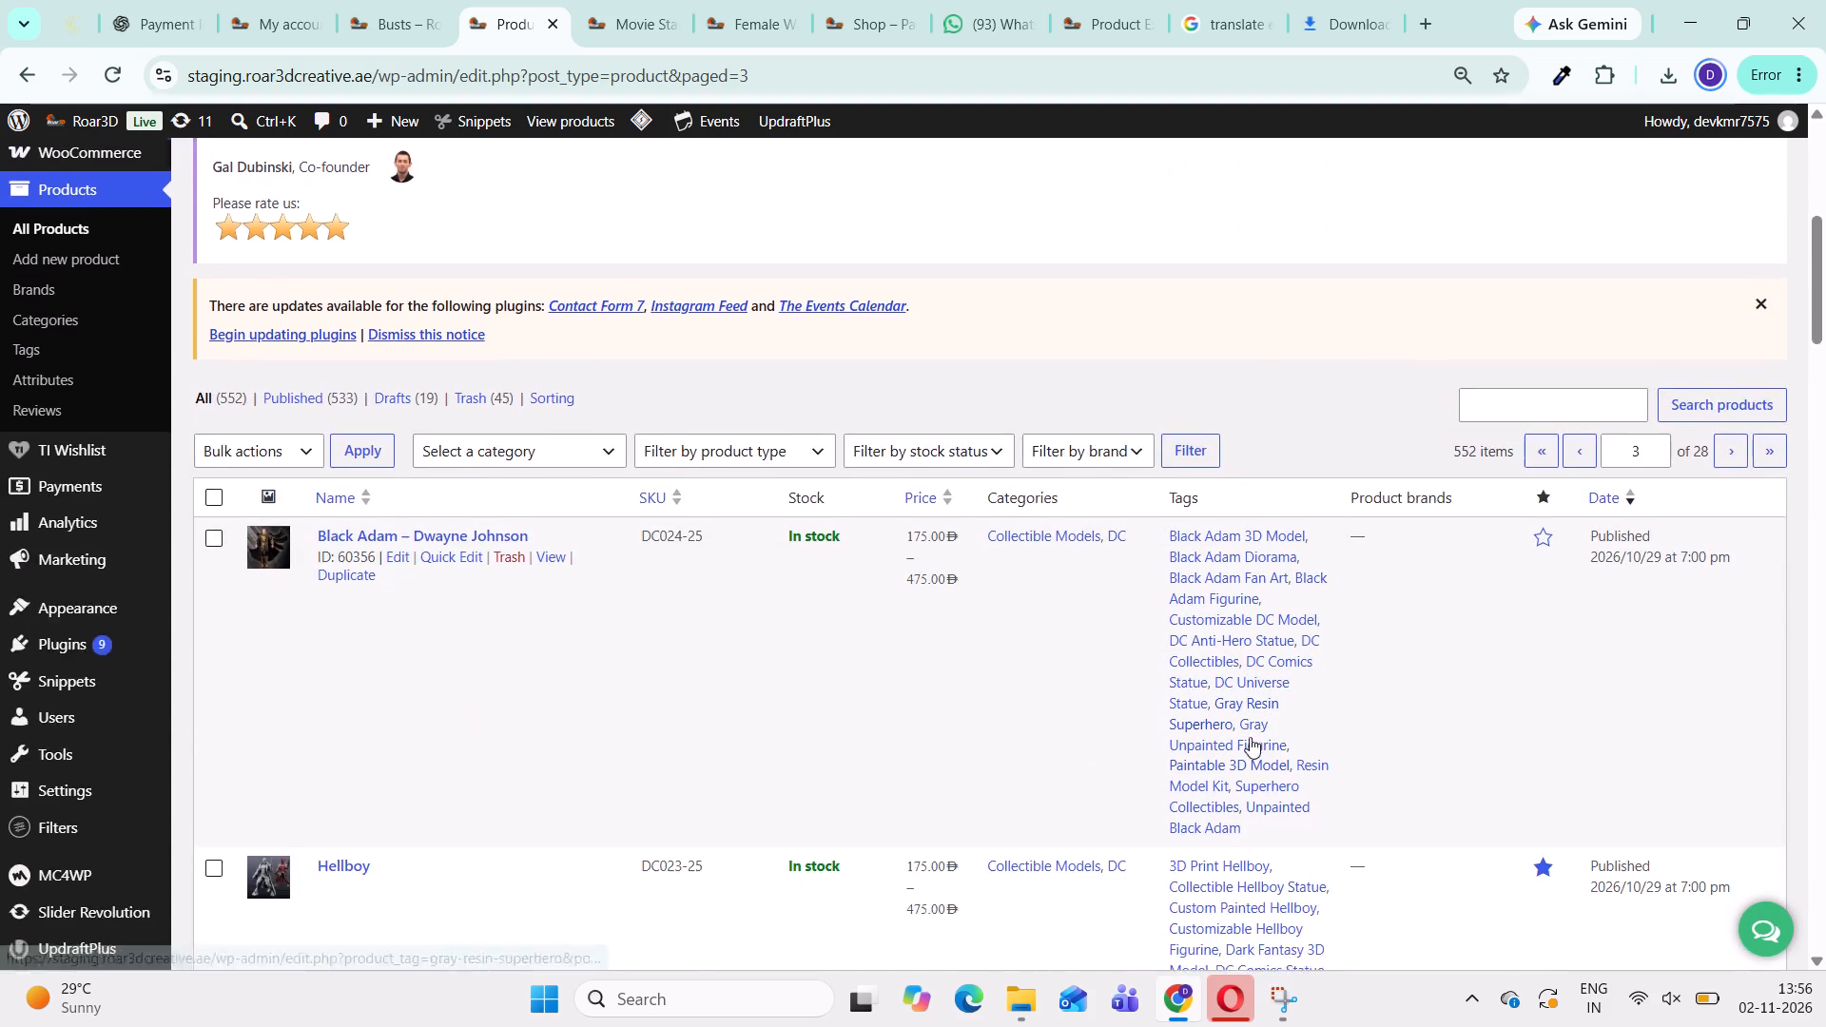
scroll(1199, 733, down, 4)
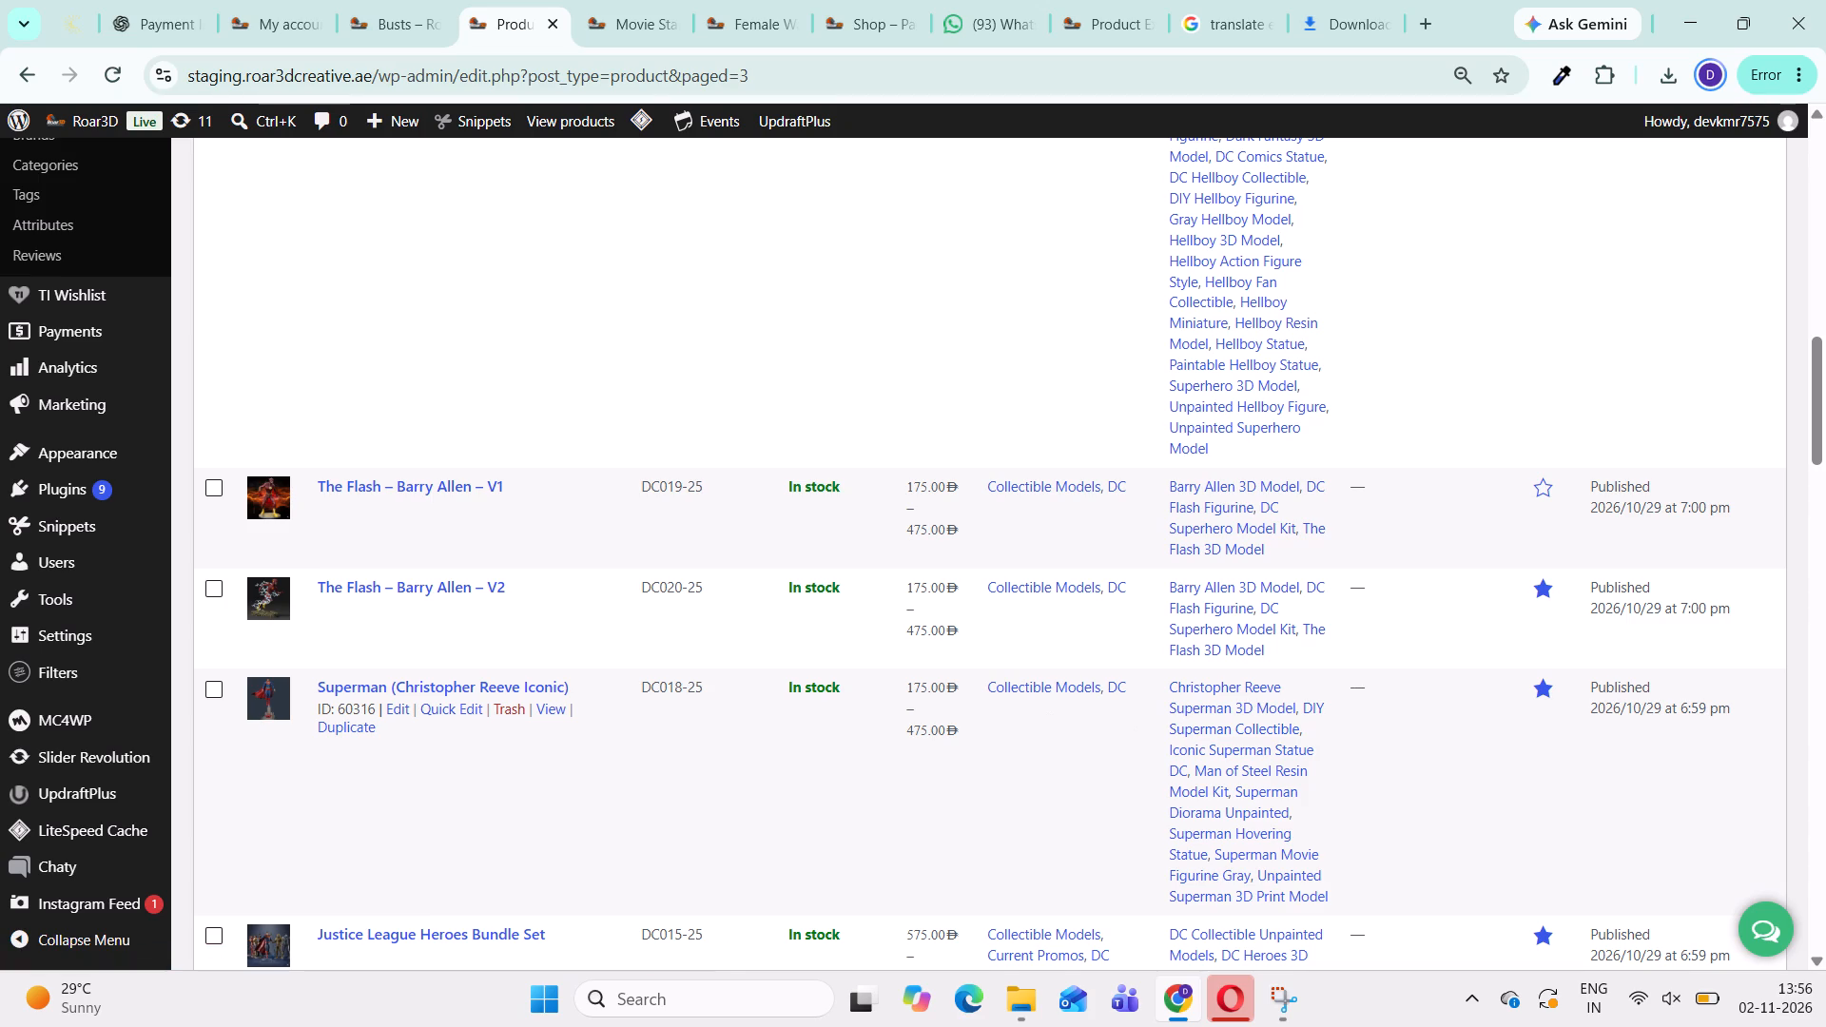
scroll(1534, 736, down, 6)
scroll(1541, 836, down, 3)
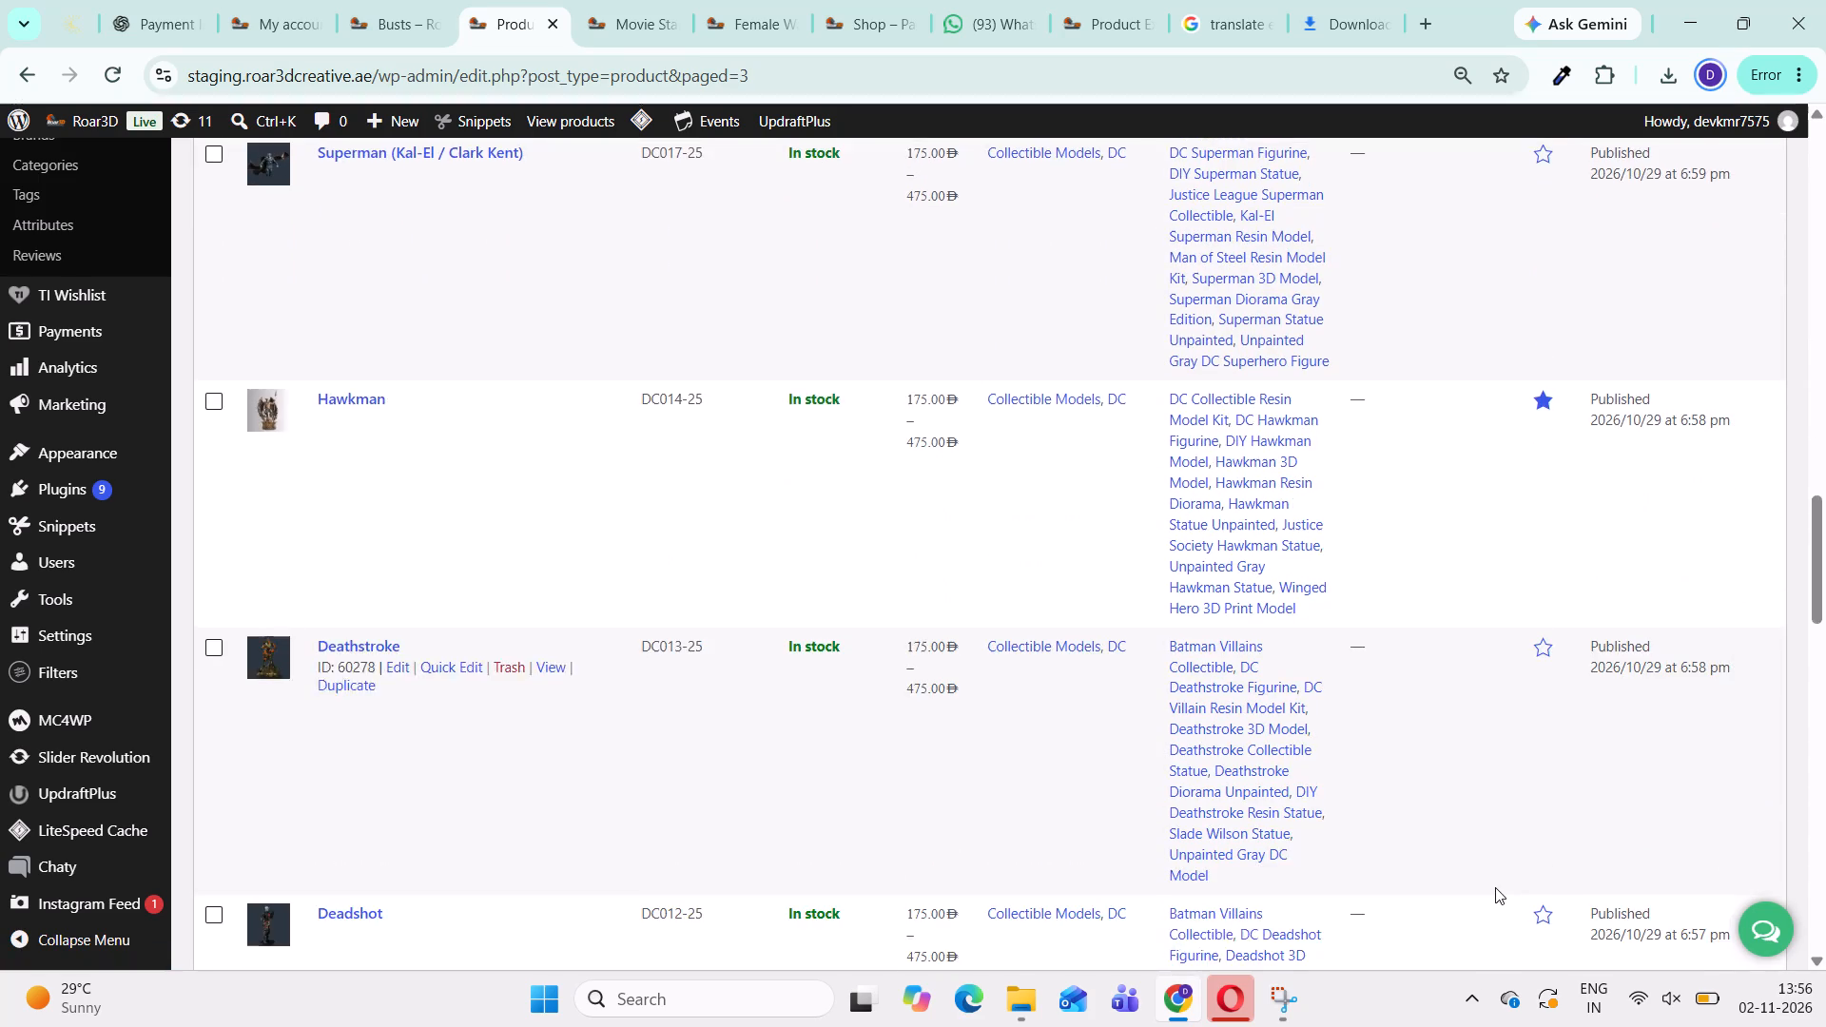
scroll(1493, 887, down, 3)
scroll(1572, 938, down, 3)
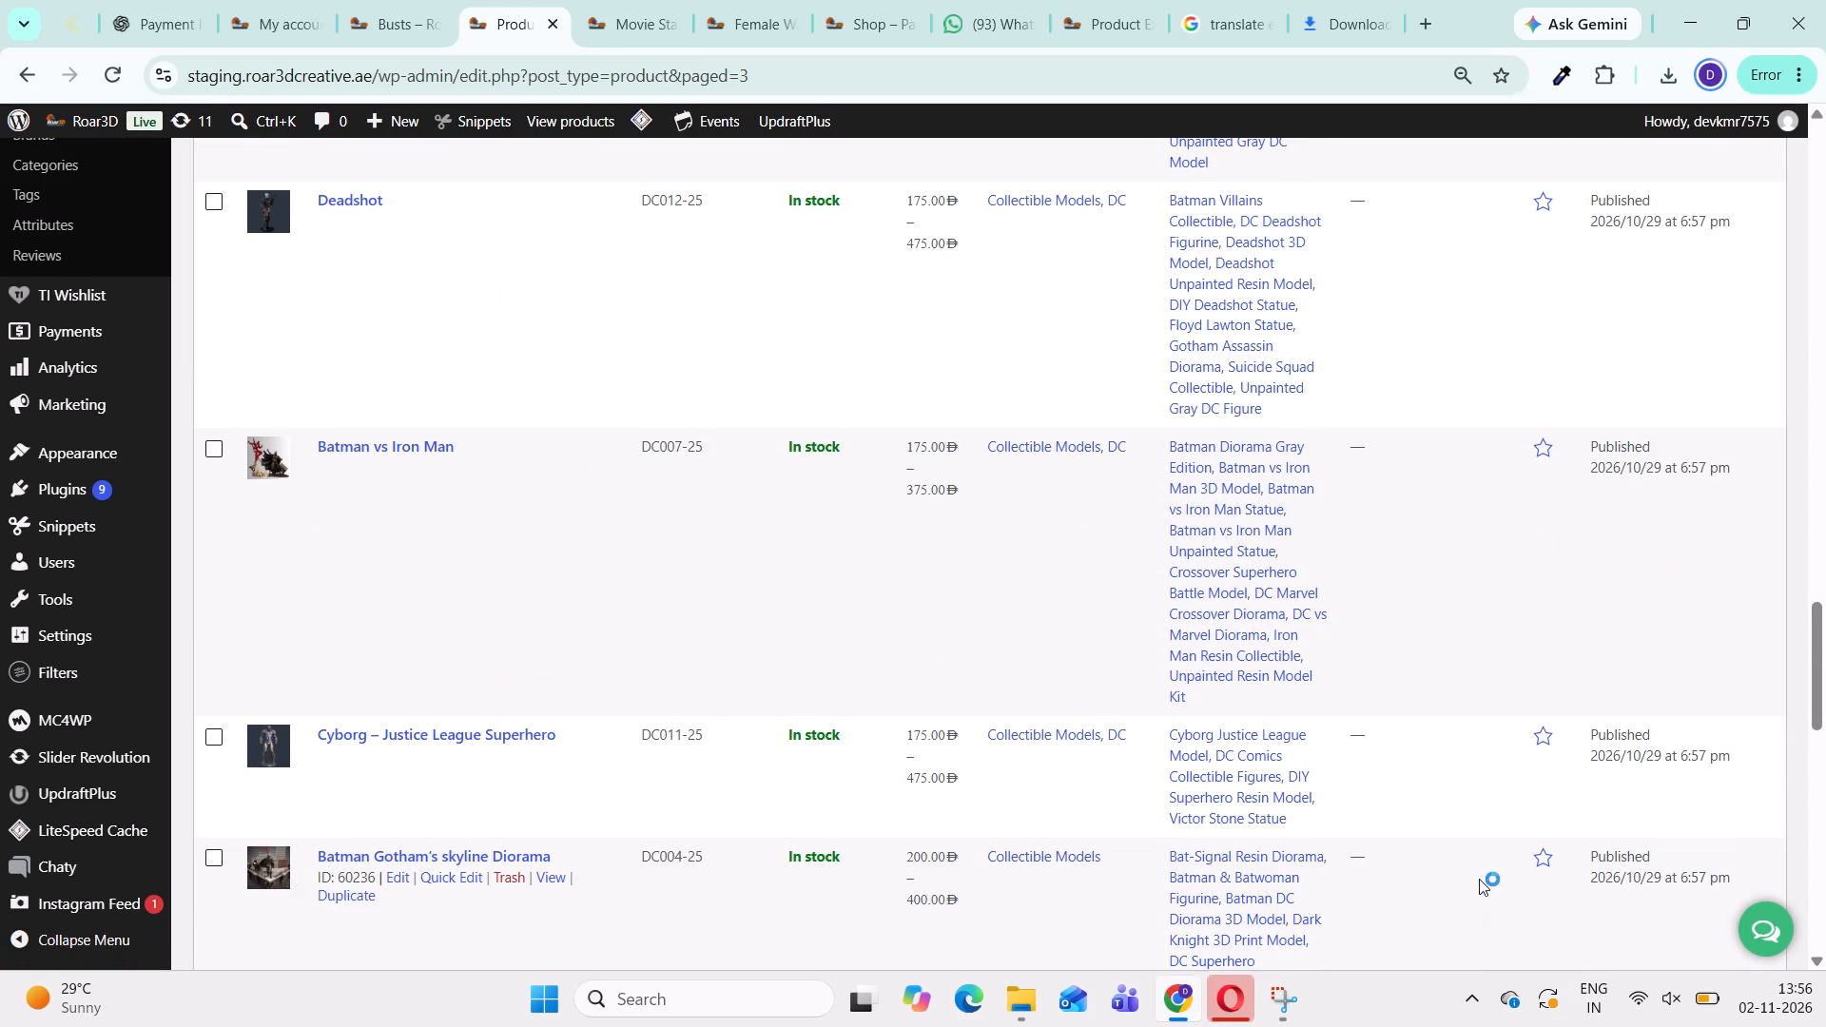
scroll(1475, 873, down, 2)
scroll(1232, 826, down, 3)
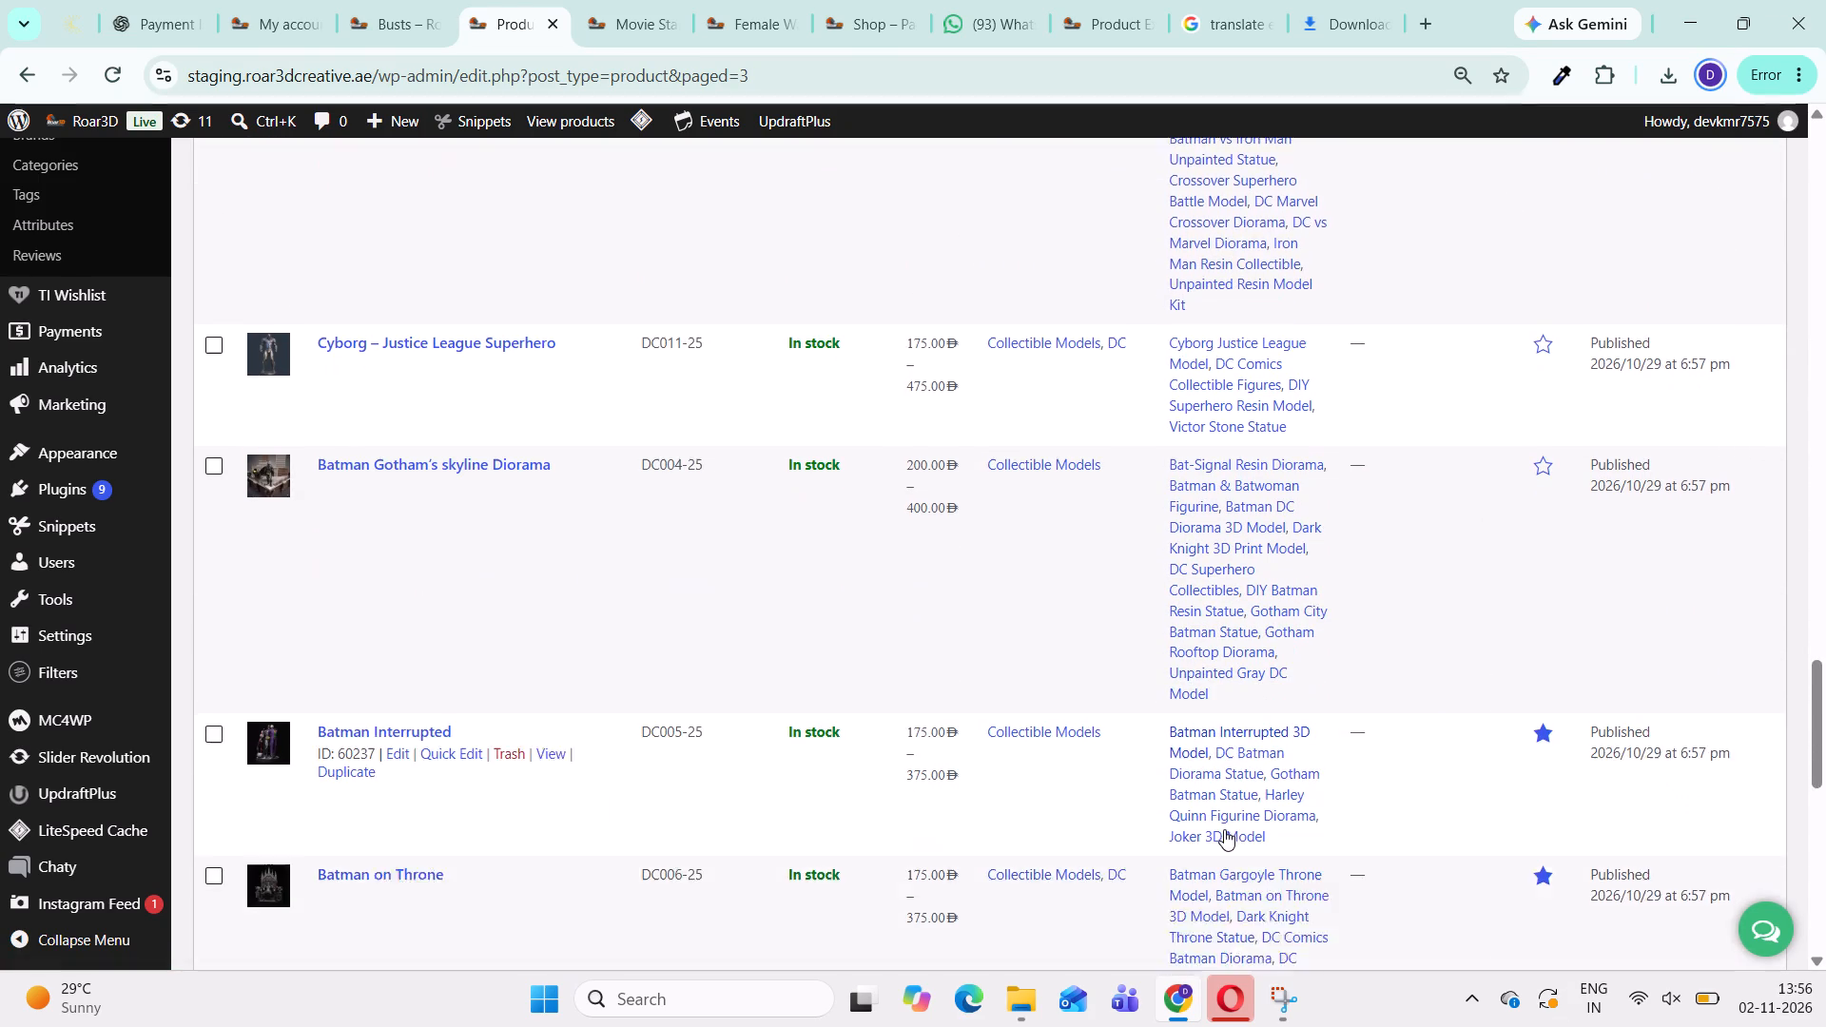
scroll(1211, 824, down, 1)
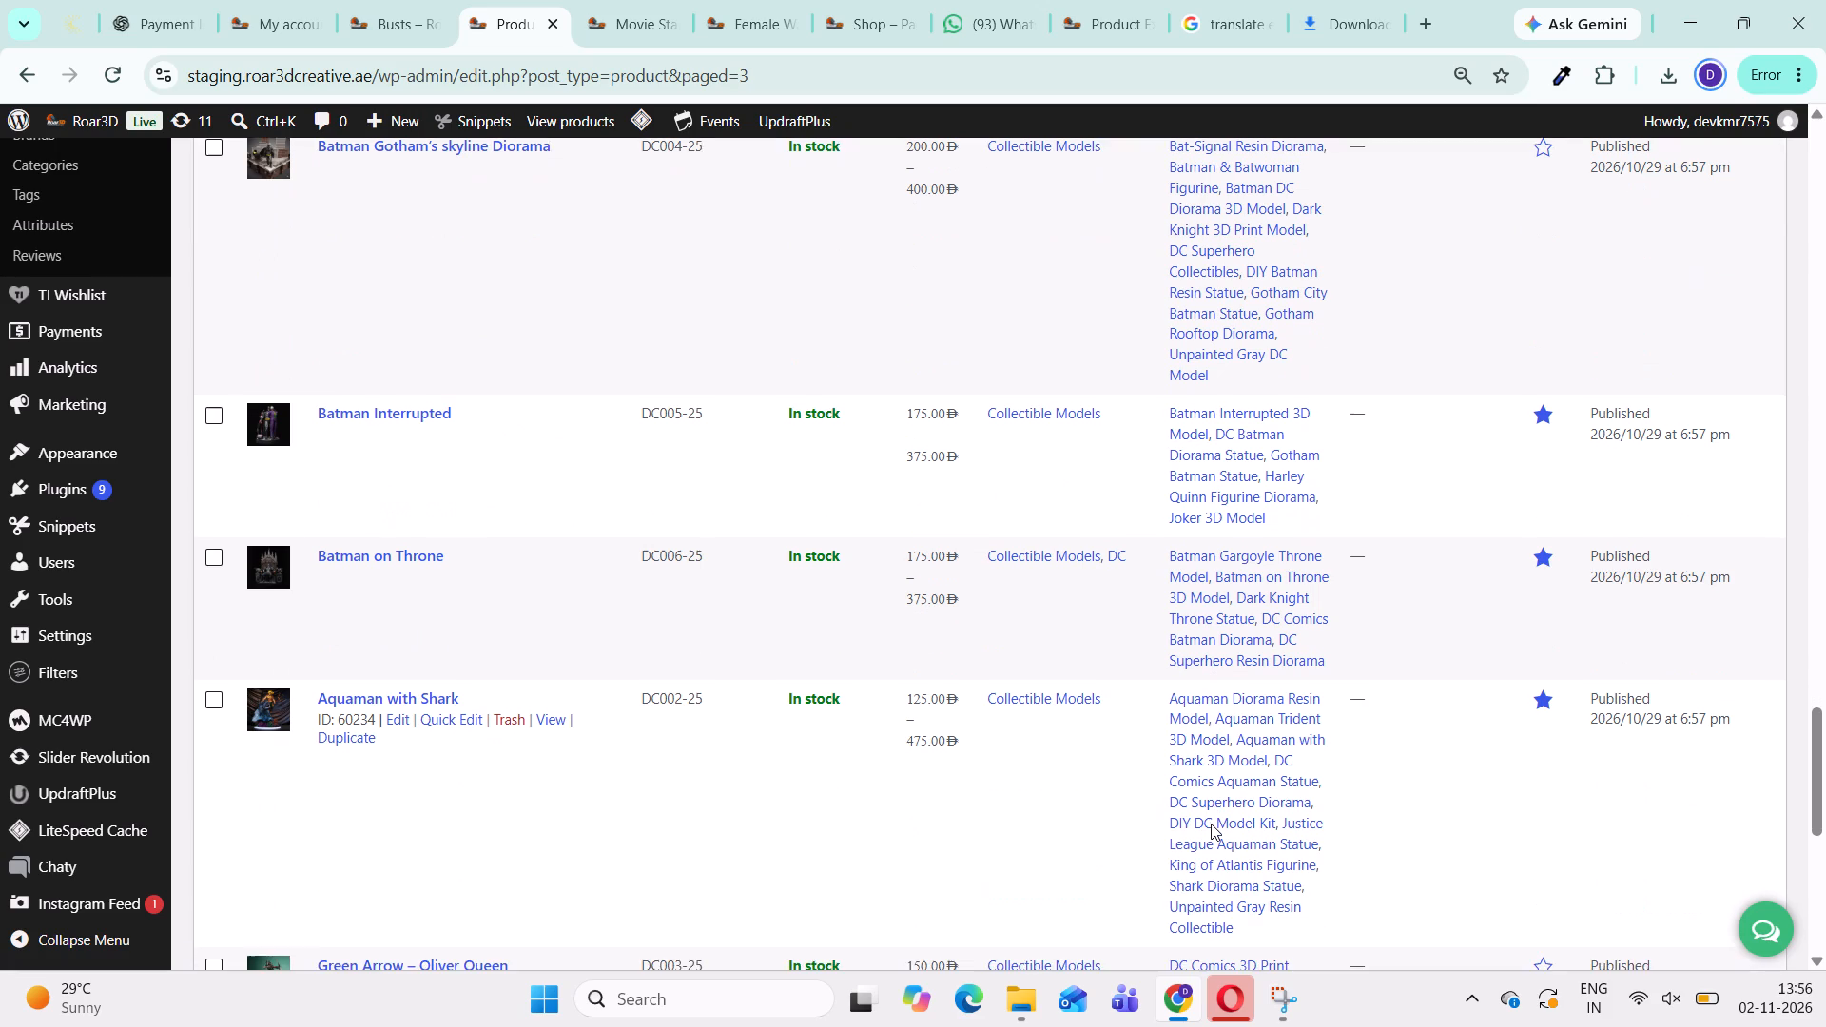
scroll(1211, 824, down, 3)
scroll(1489, 931, down, 10)
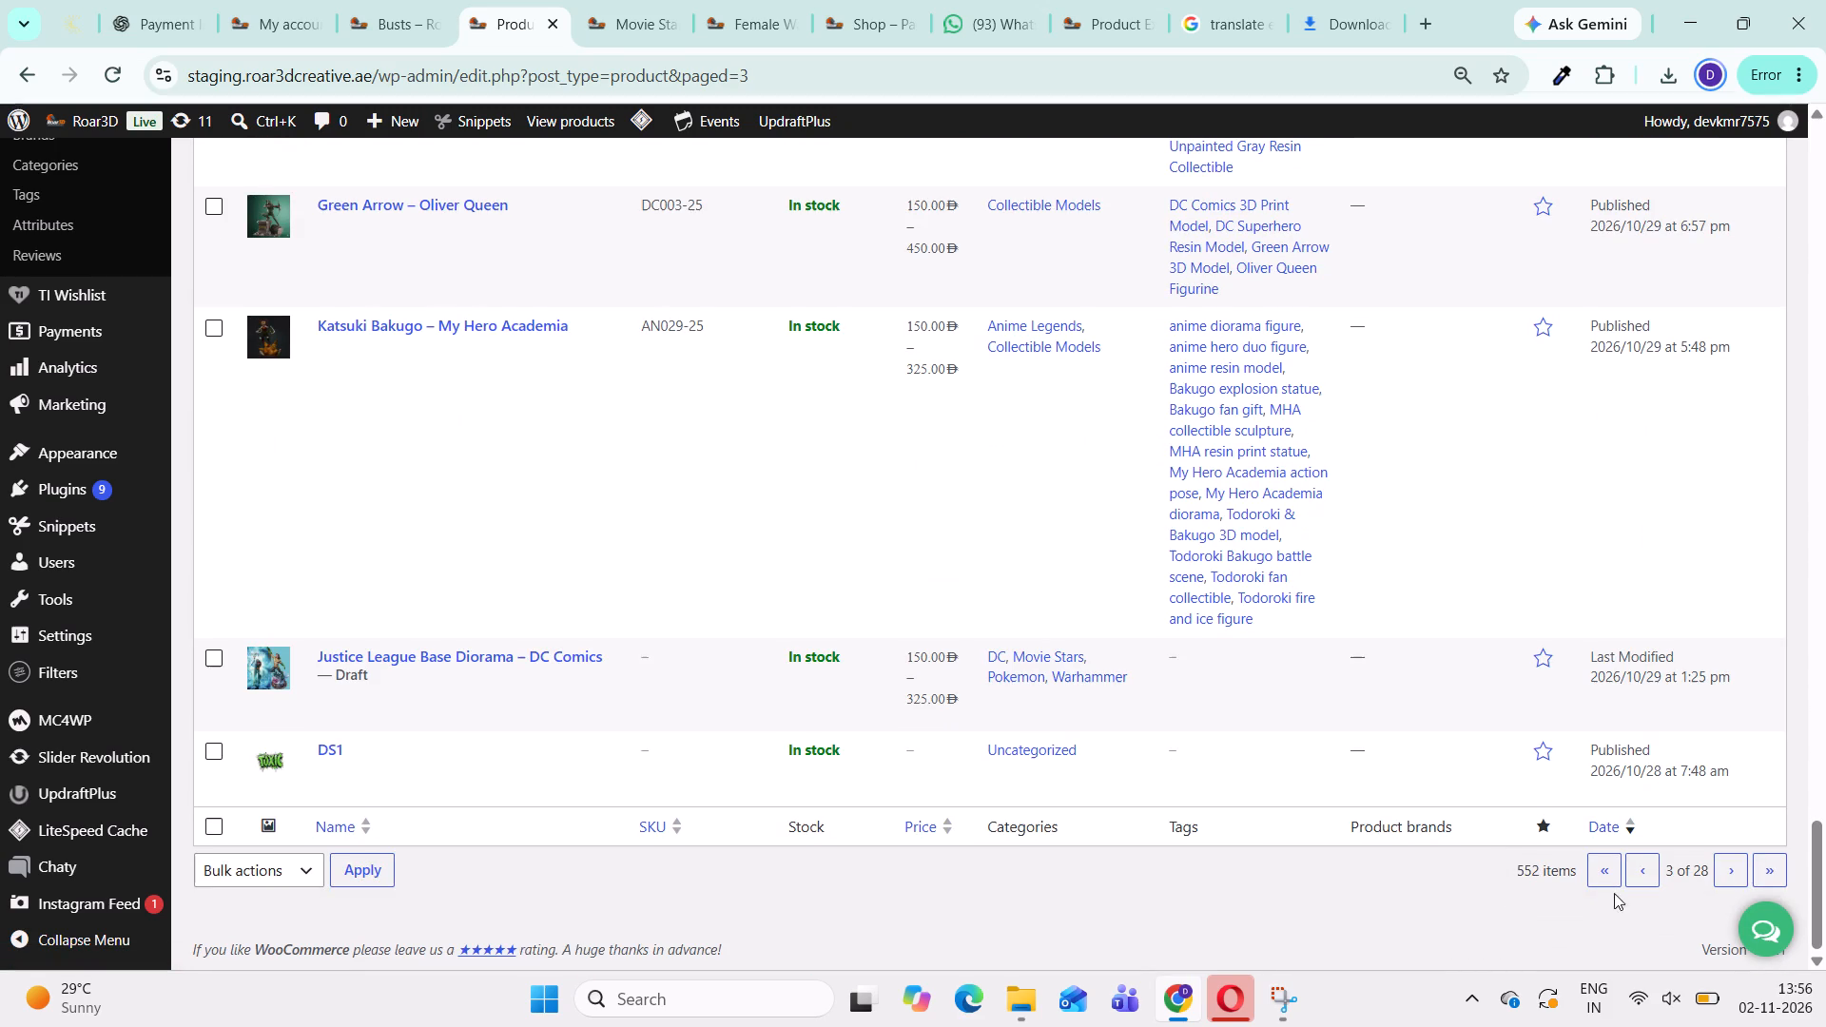
Look through pages 4 and 5 of the product list for a Star Wars product to inspect.
click(1720, 876)
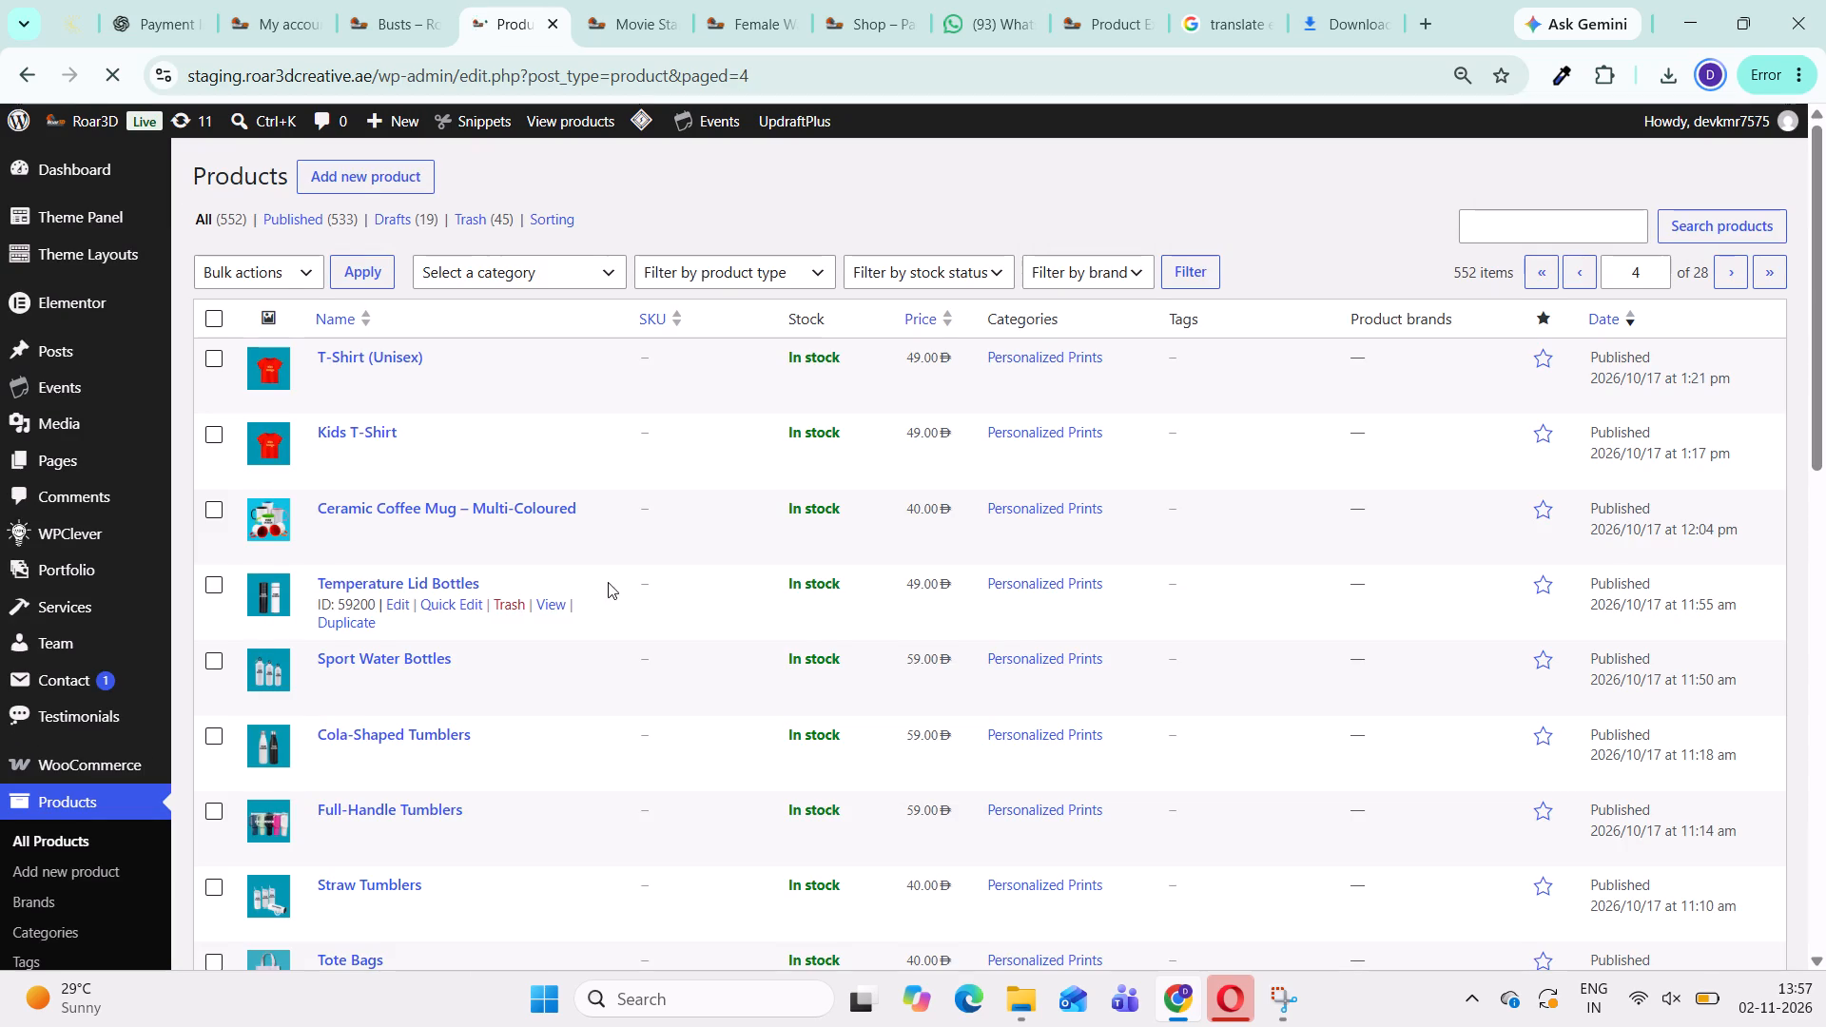
scroll(535, 559, down, 14)
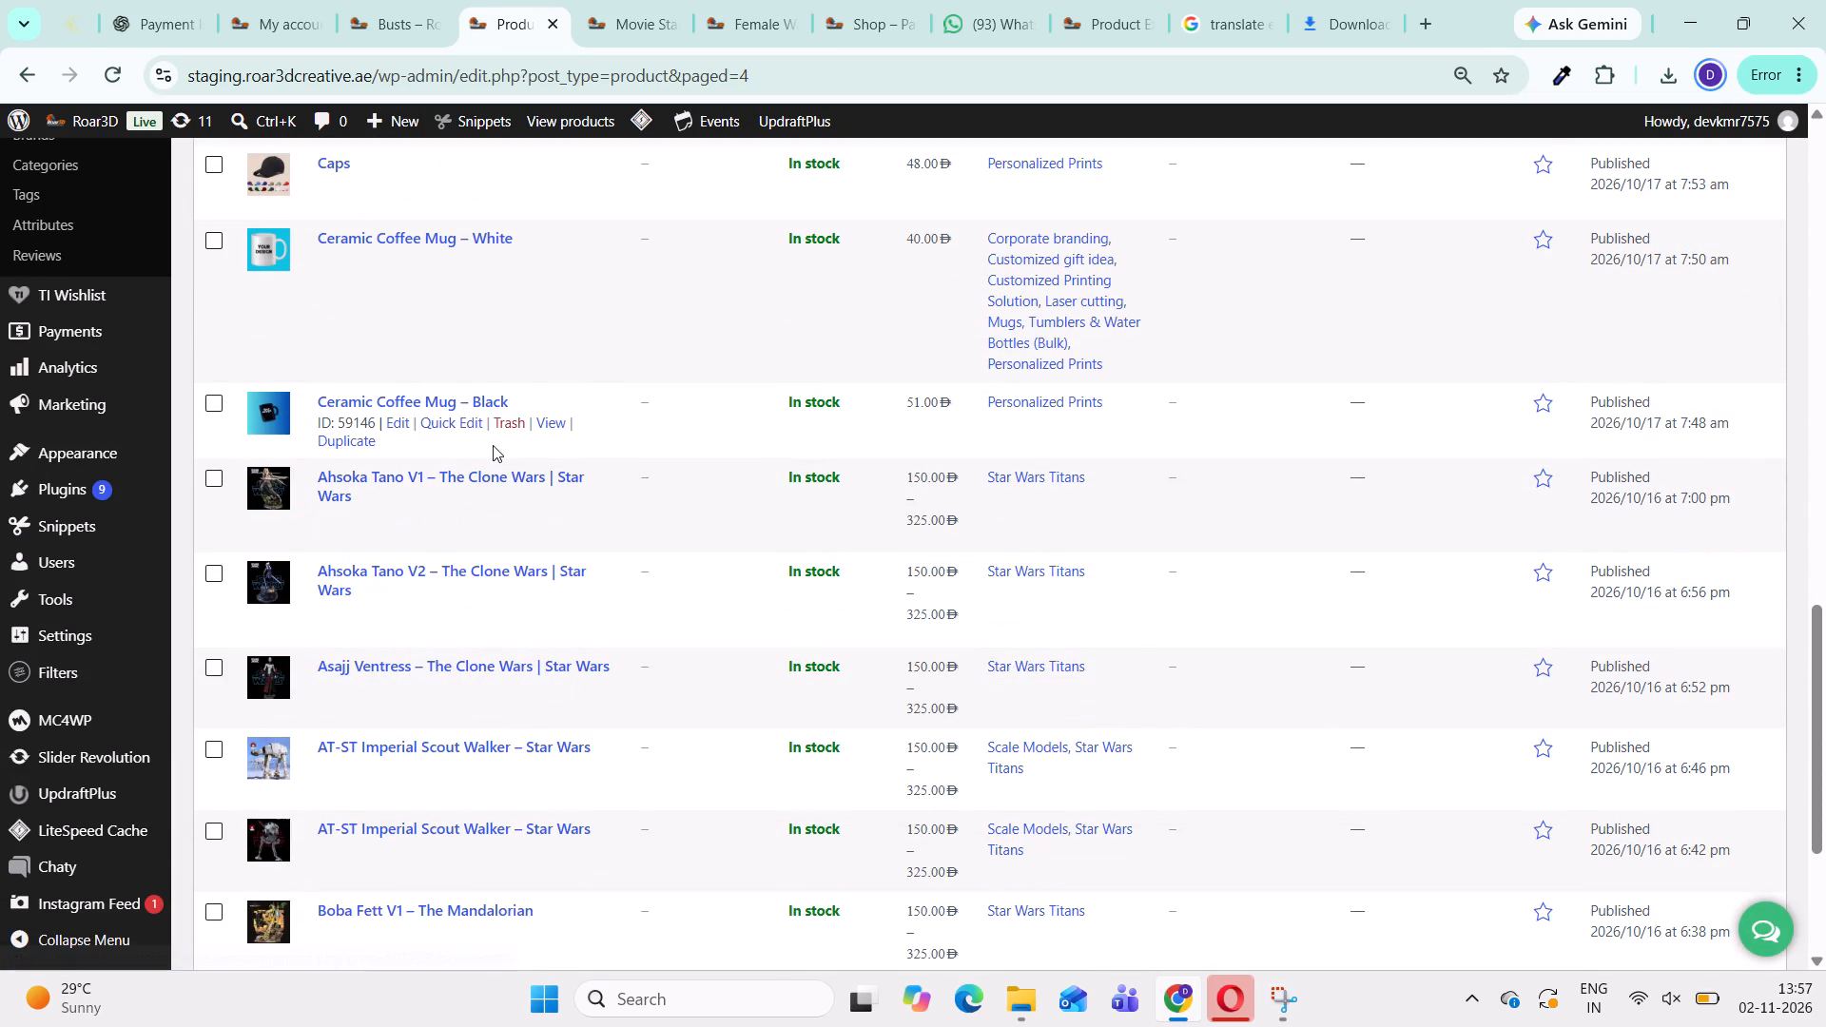
scroll(483, 665, down, 3)
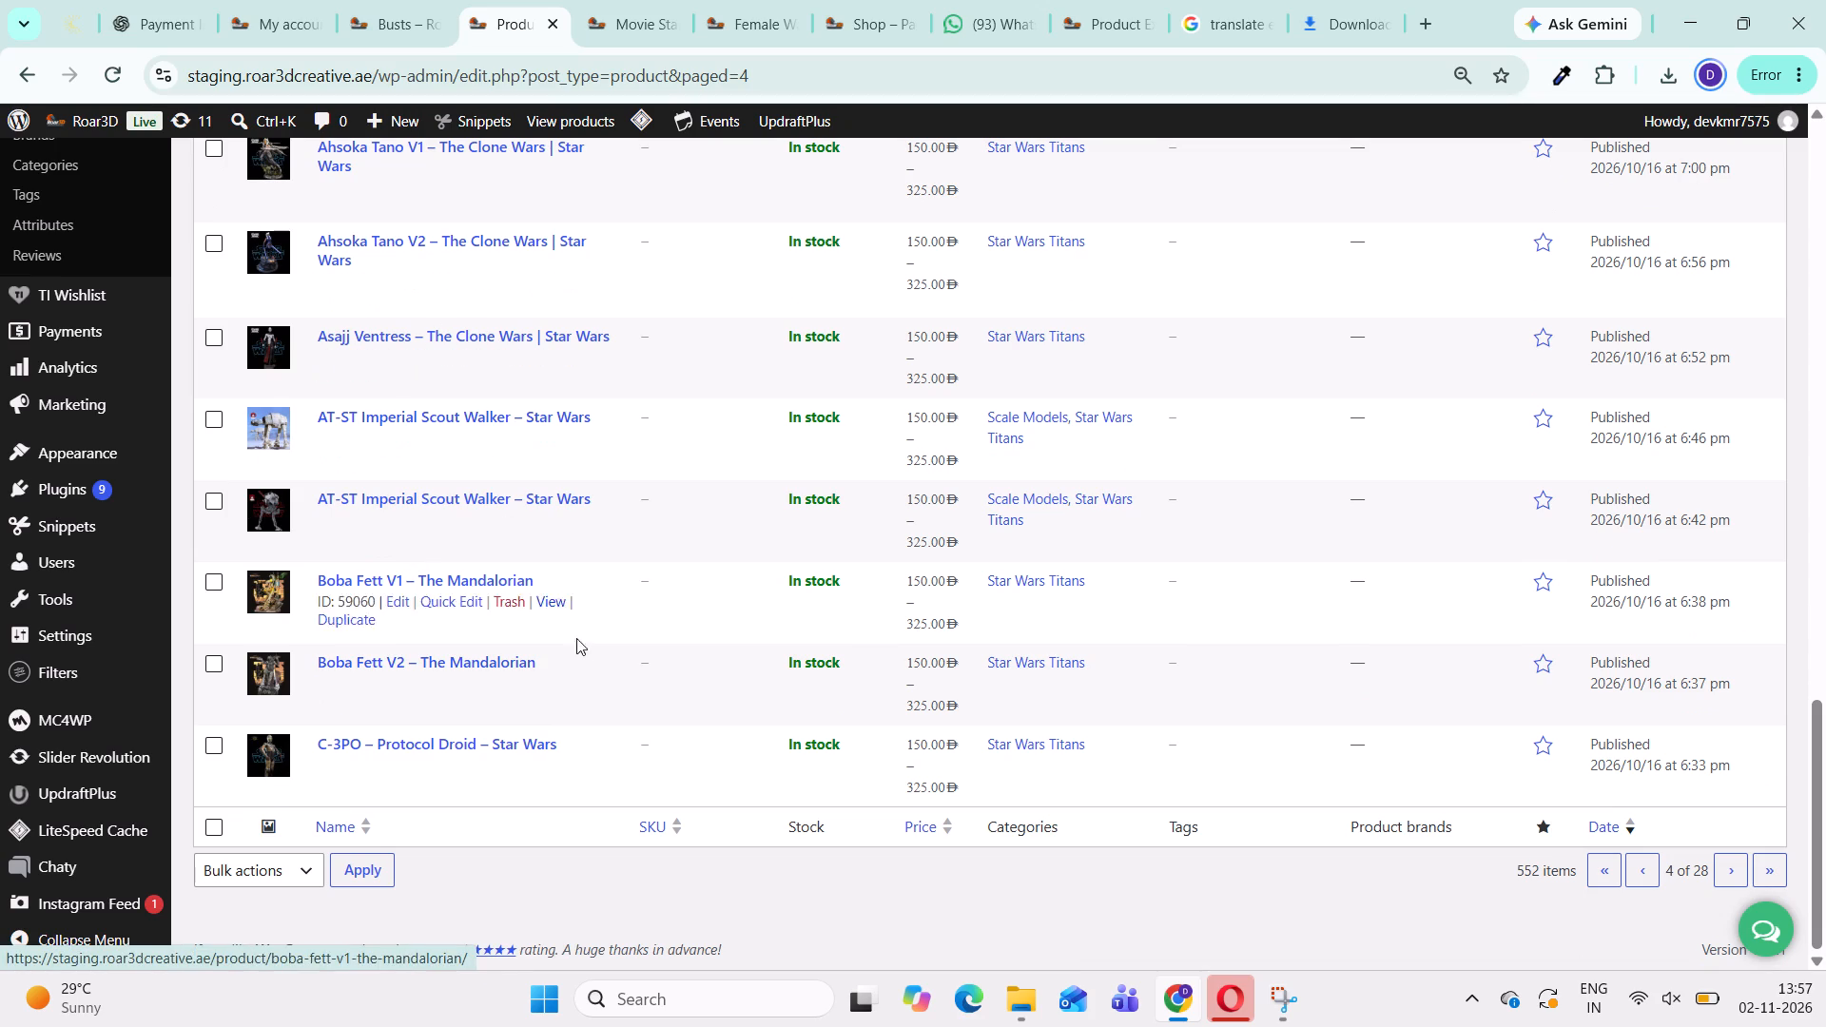
scroll(604, 610, up, 2)
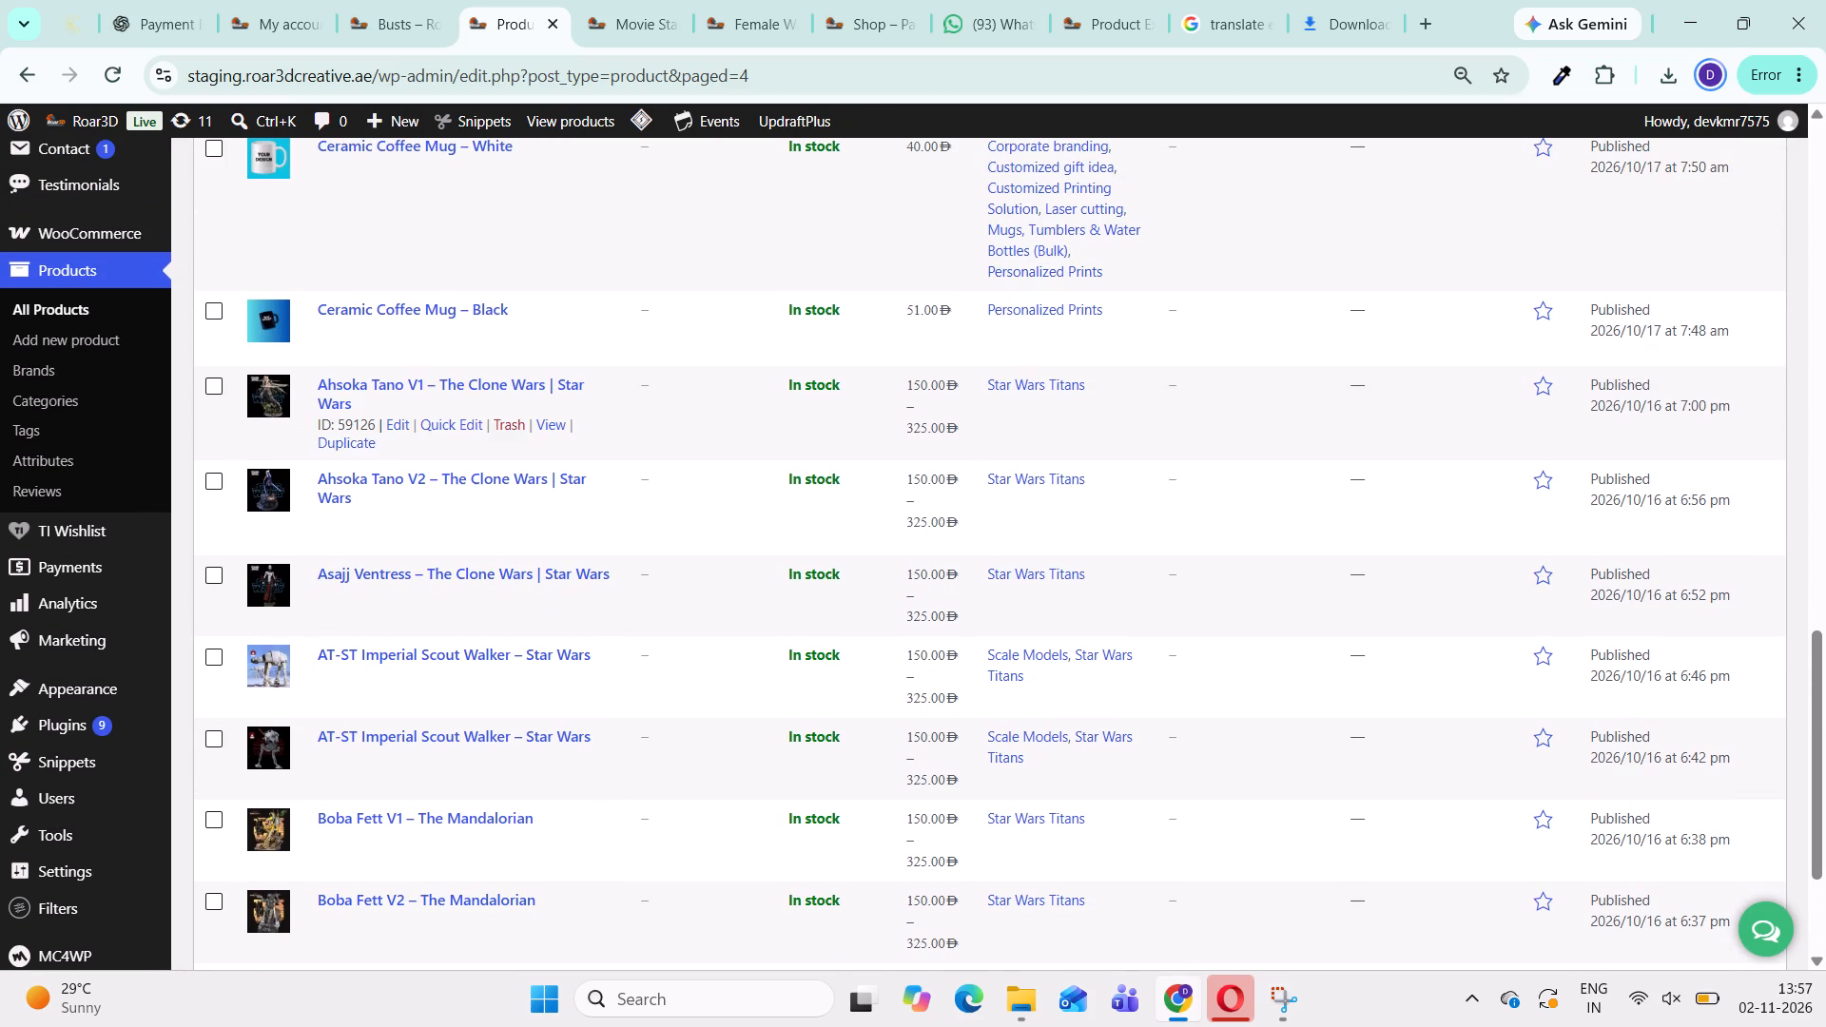
scroll(503, 579, down, 2)
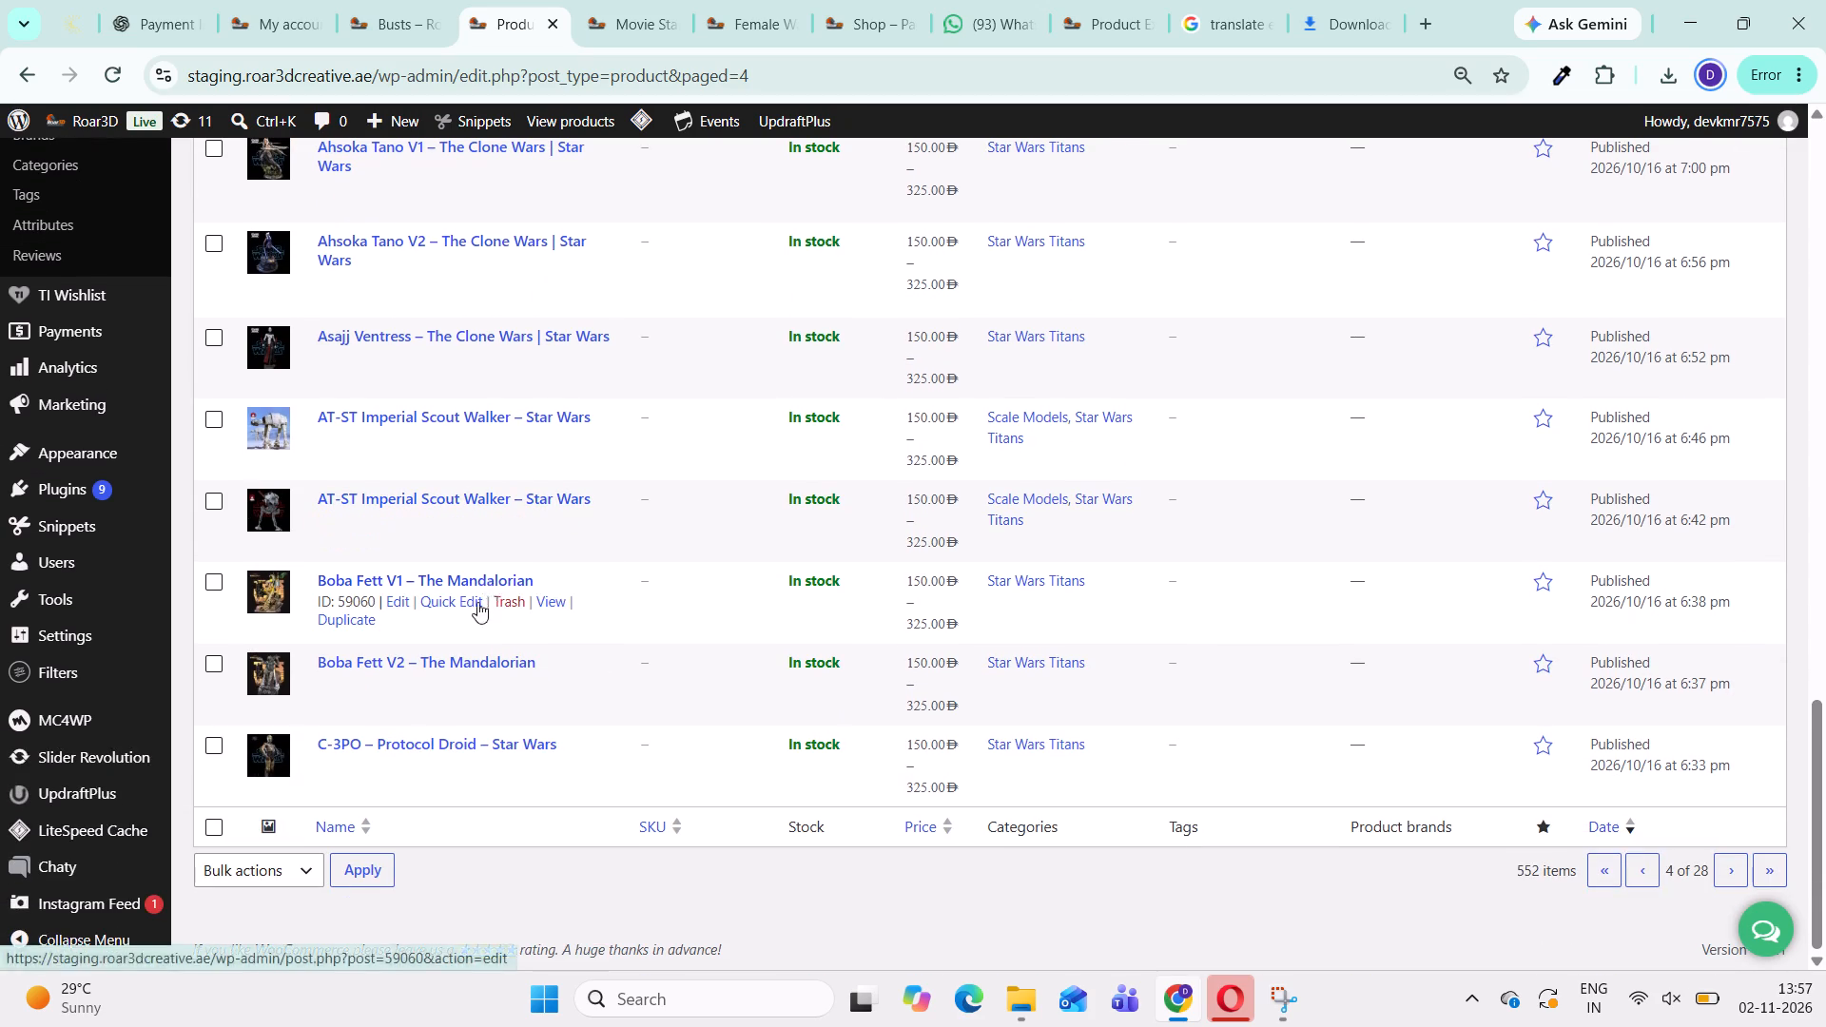
scroll(593, 716, down, 2)
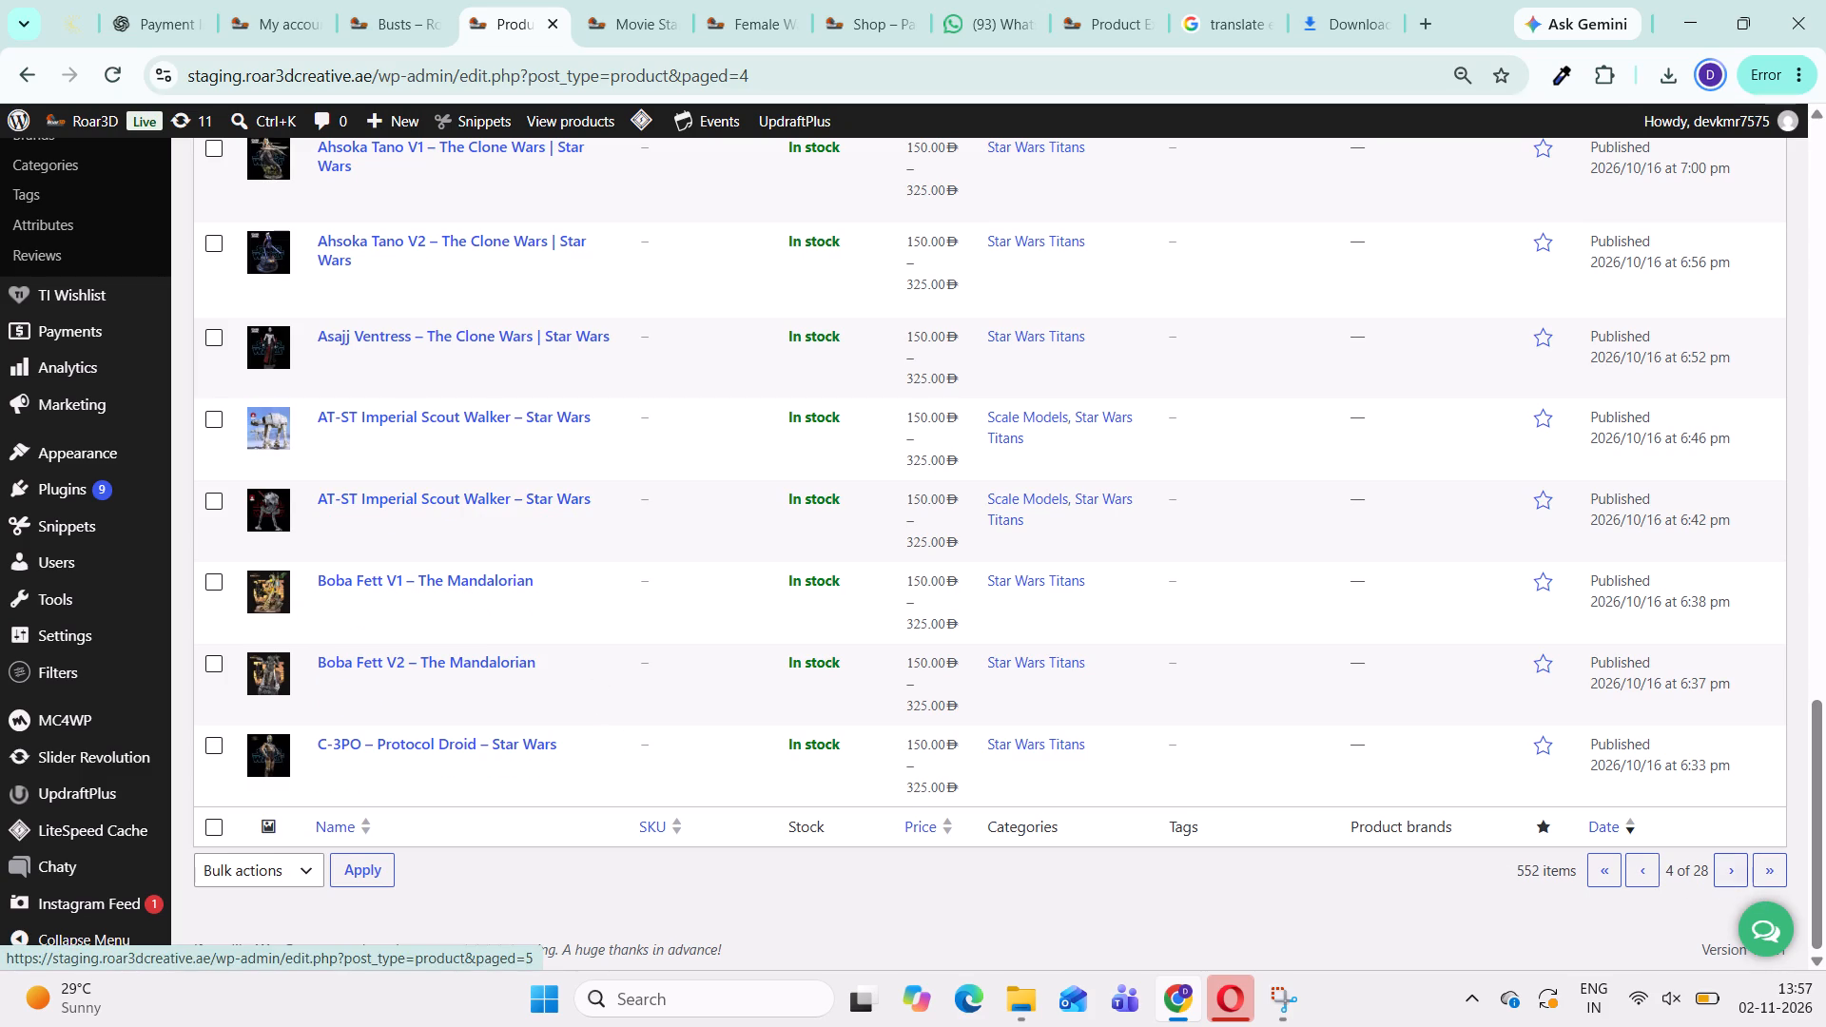
click(1725, 877)
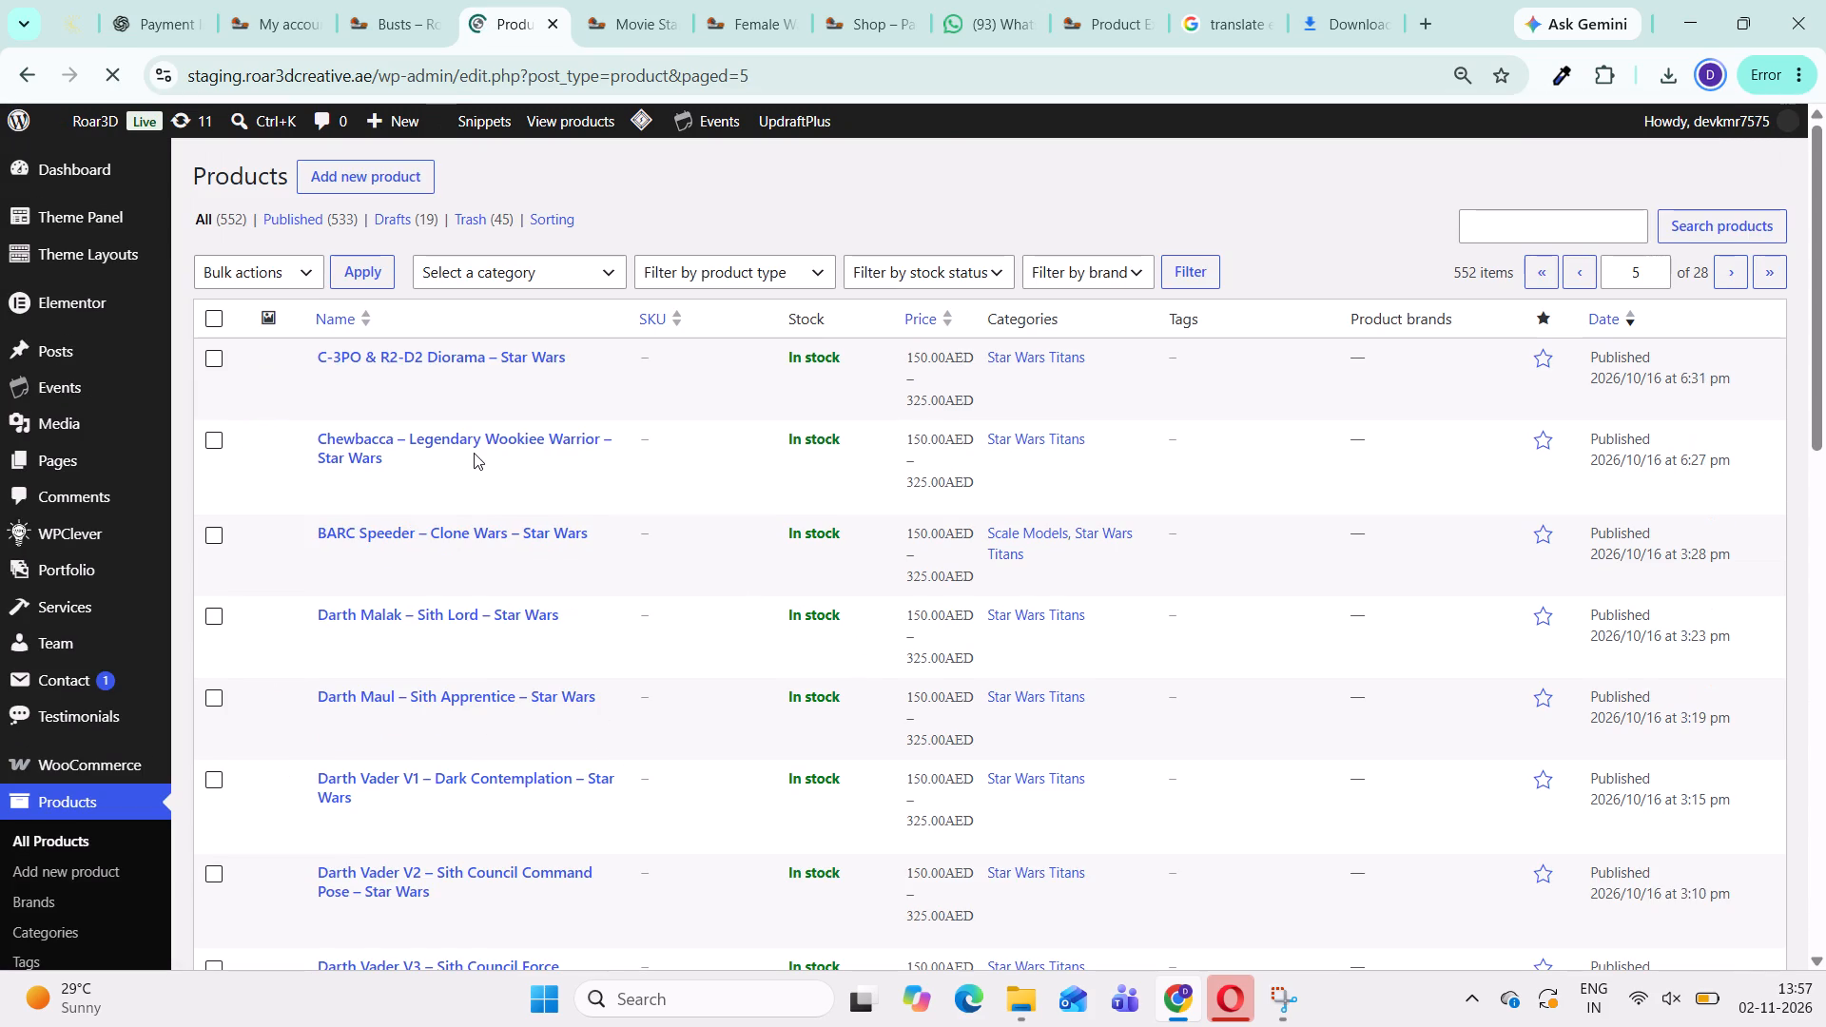
scroll(837, 607, down, 3)
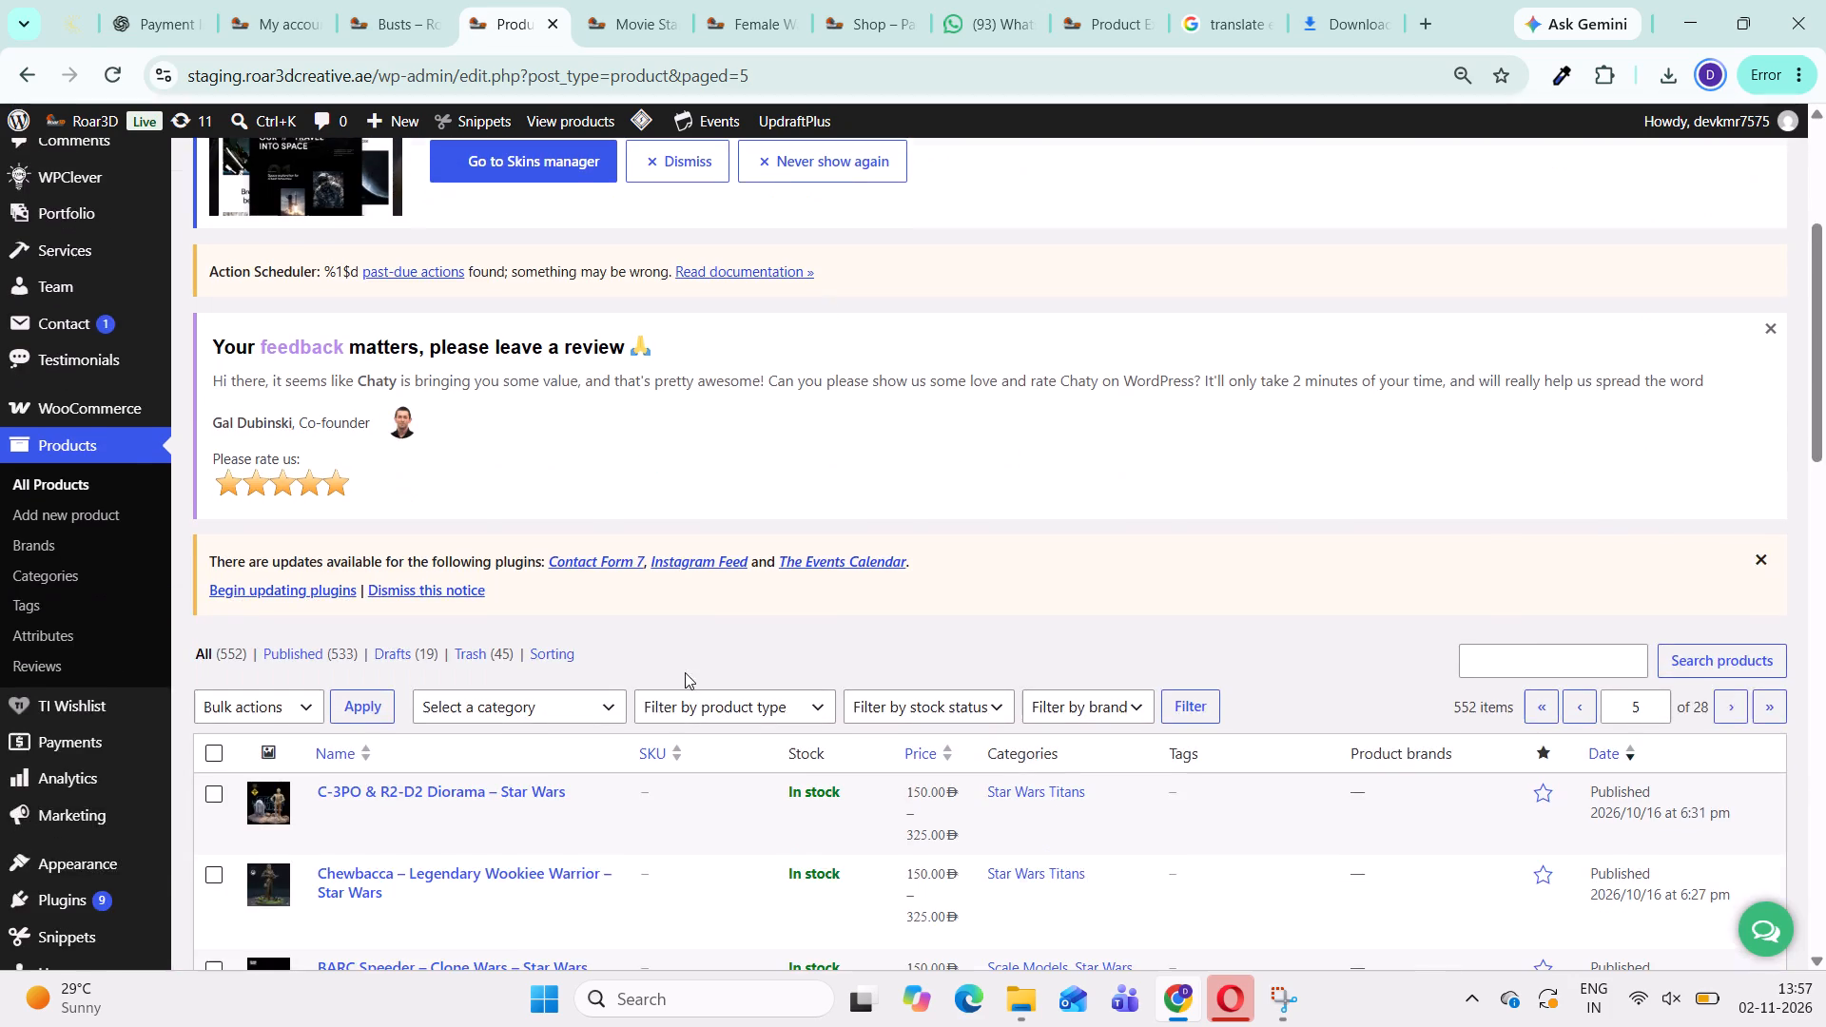
scroll(1097, 768, down, 2)
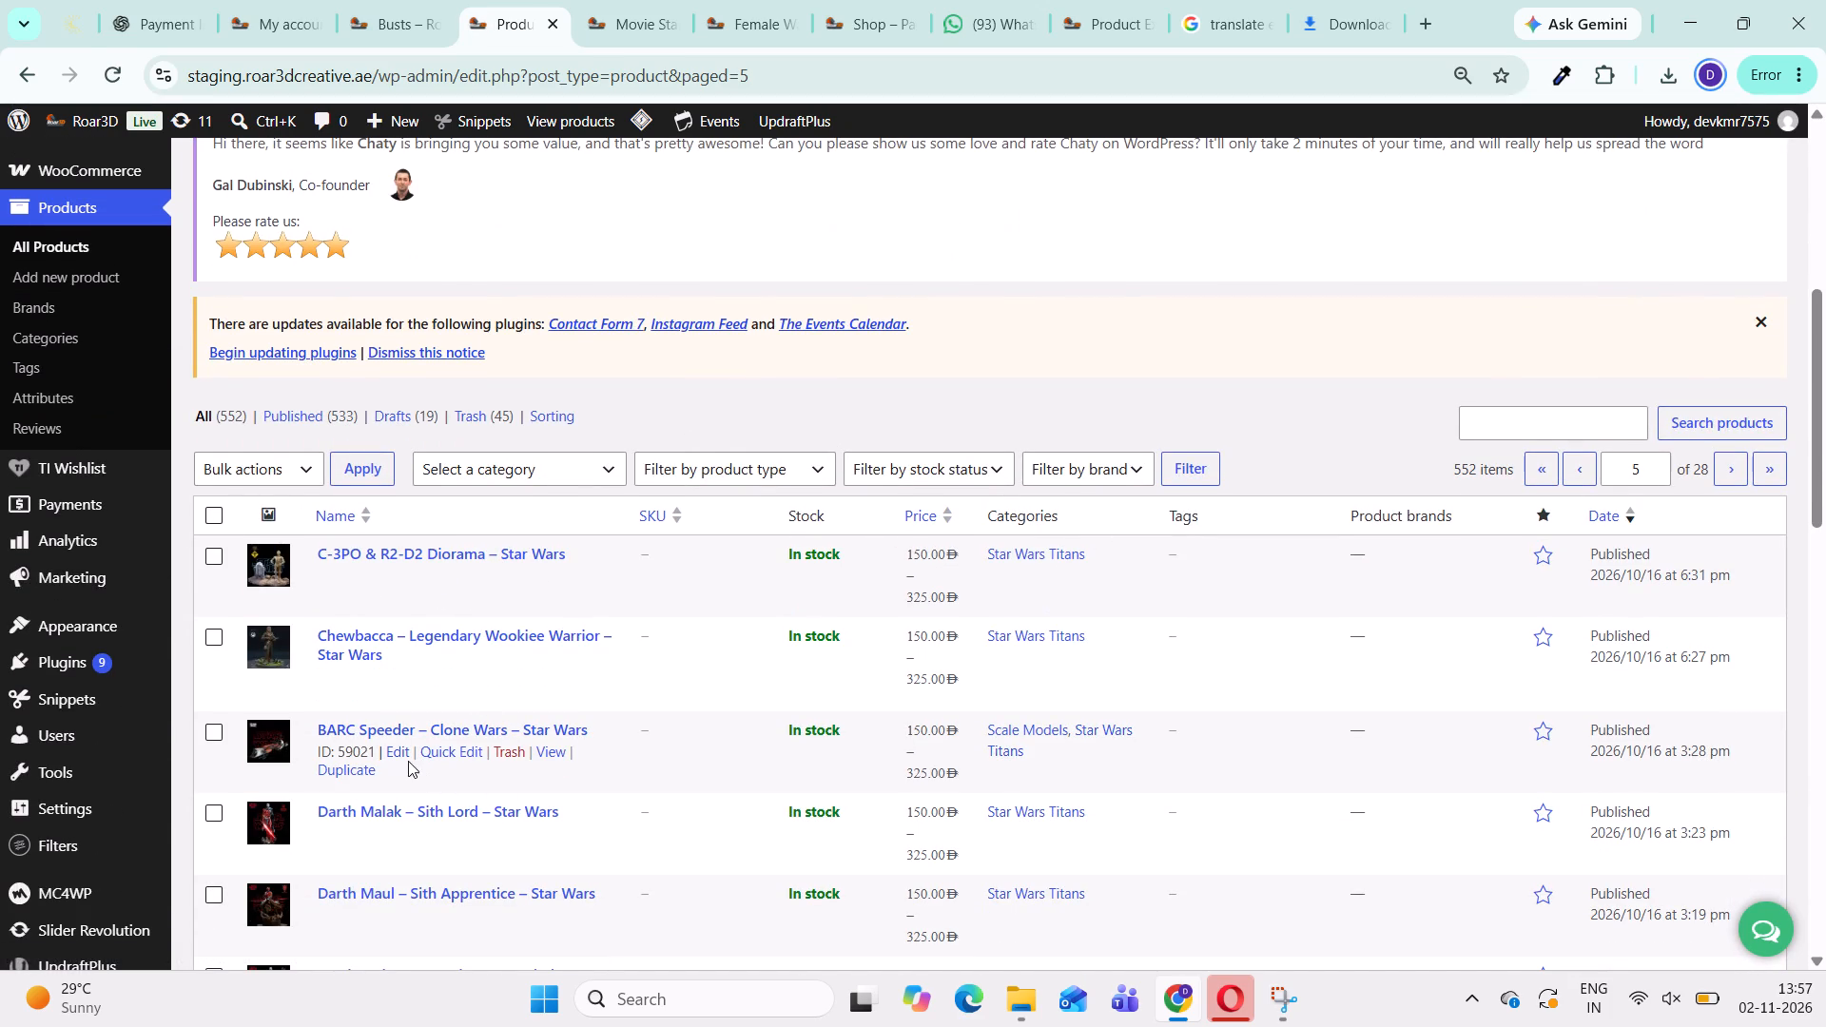
Open the BARC Speeder – Clone Wars – Star Wars product for editing and look over its edit page.
click(399, 751)
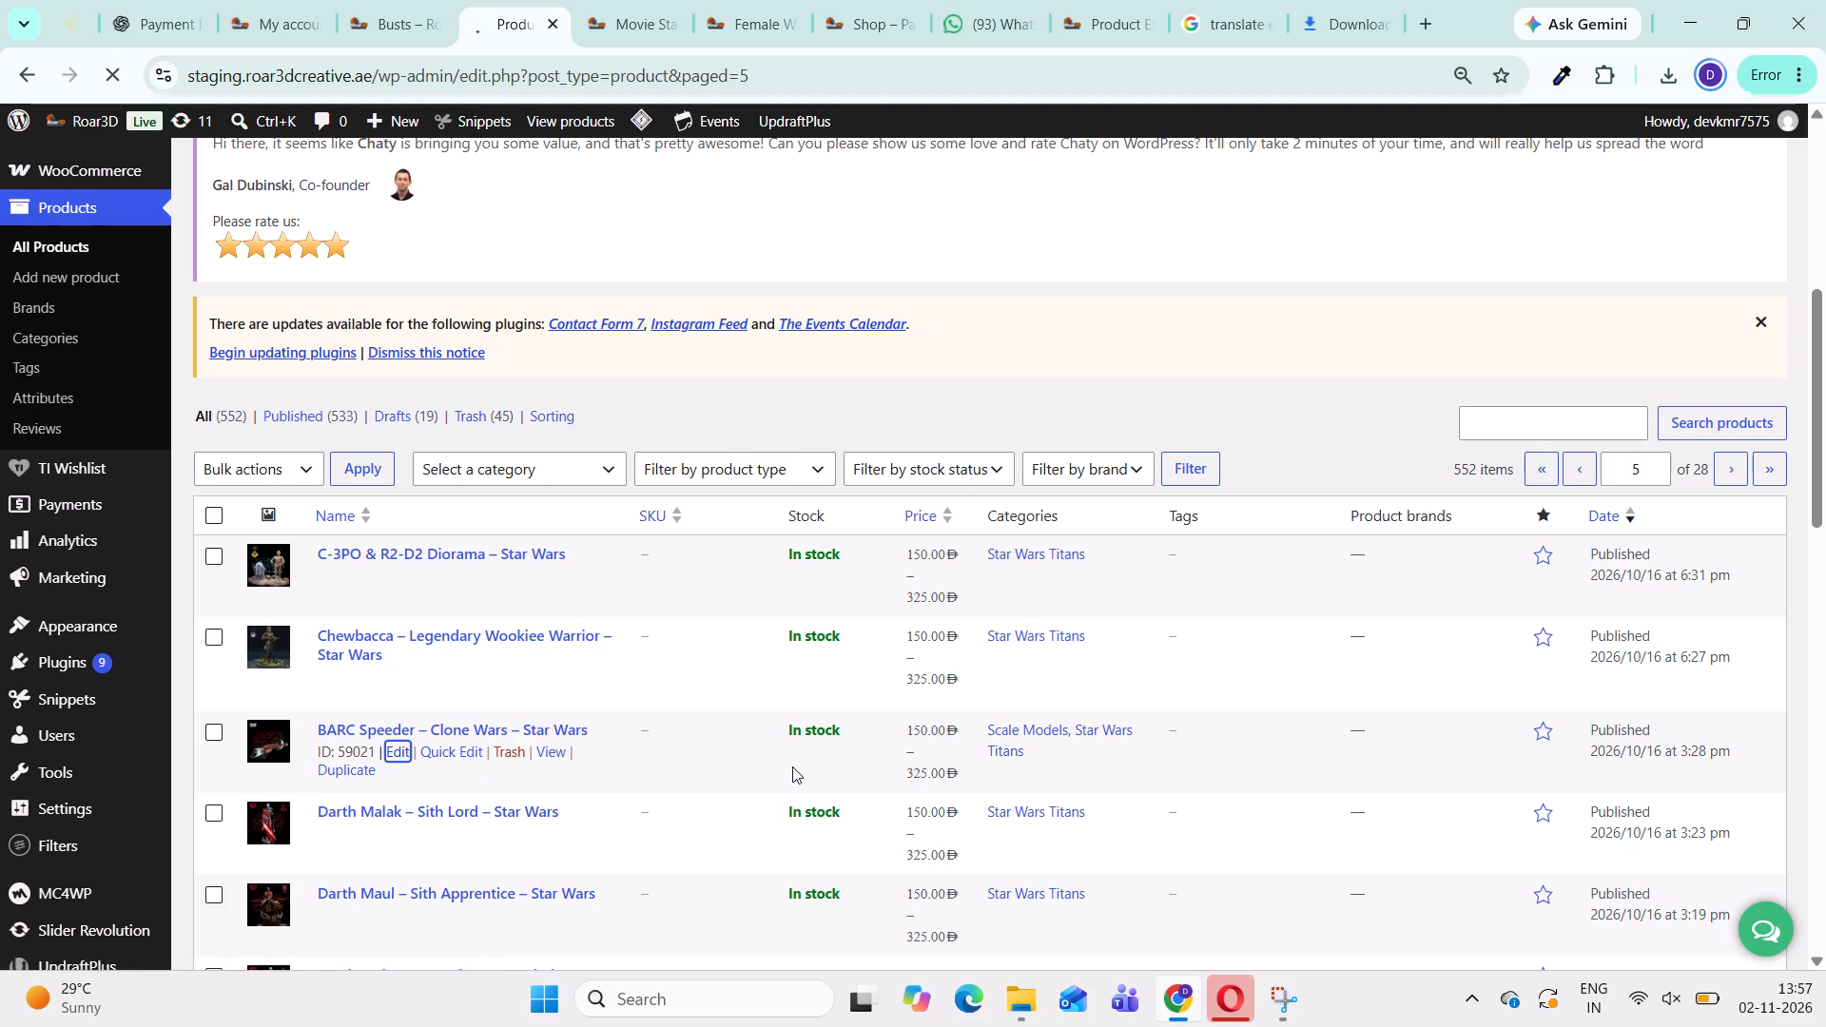
scroll(851, 650, down, 1)
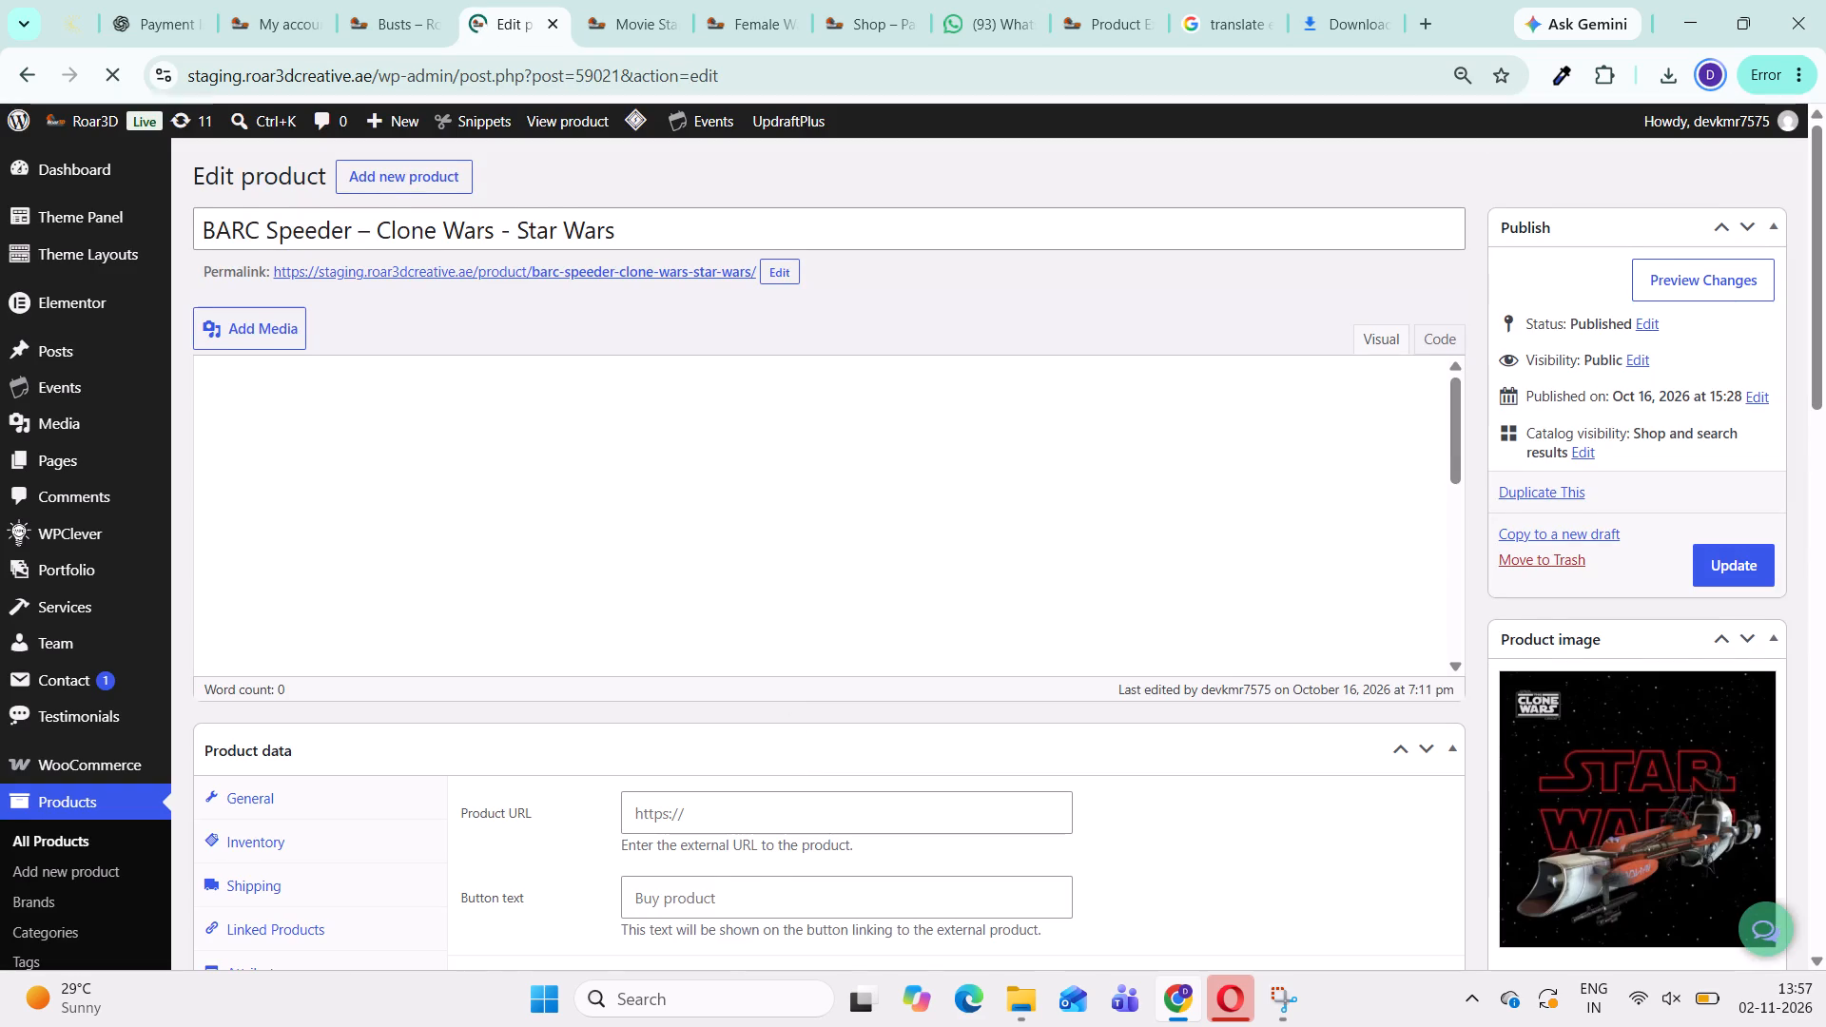
scroll(851, 650, down, 4)
scroll(656, 668, down, 3)
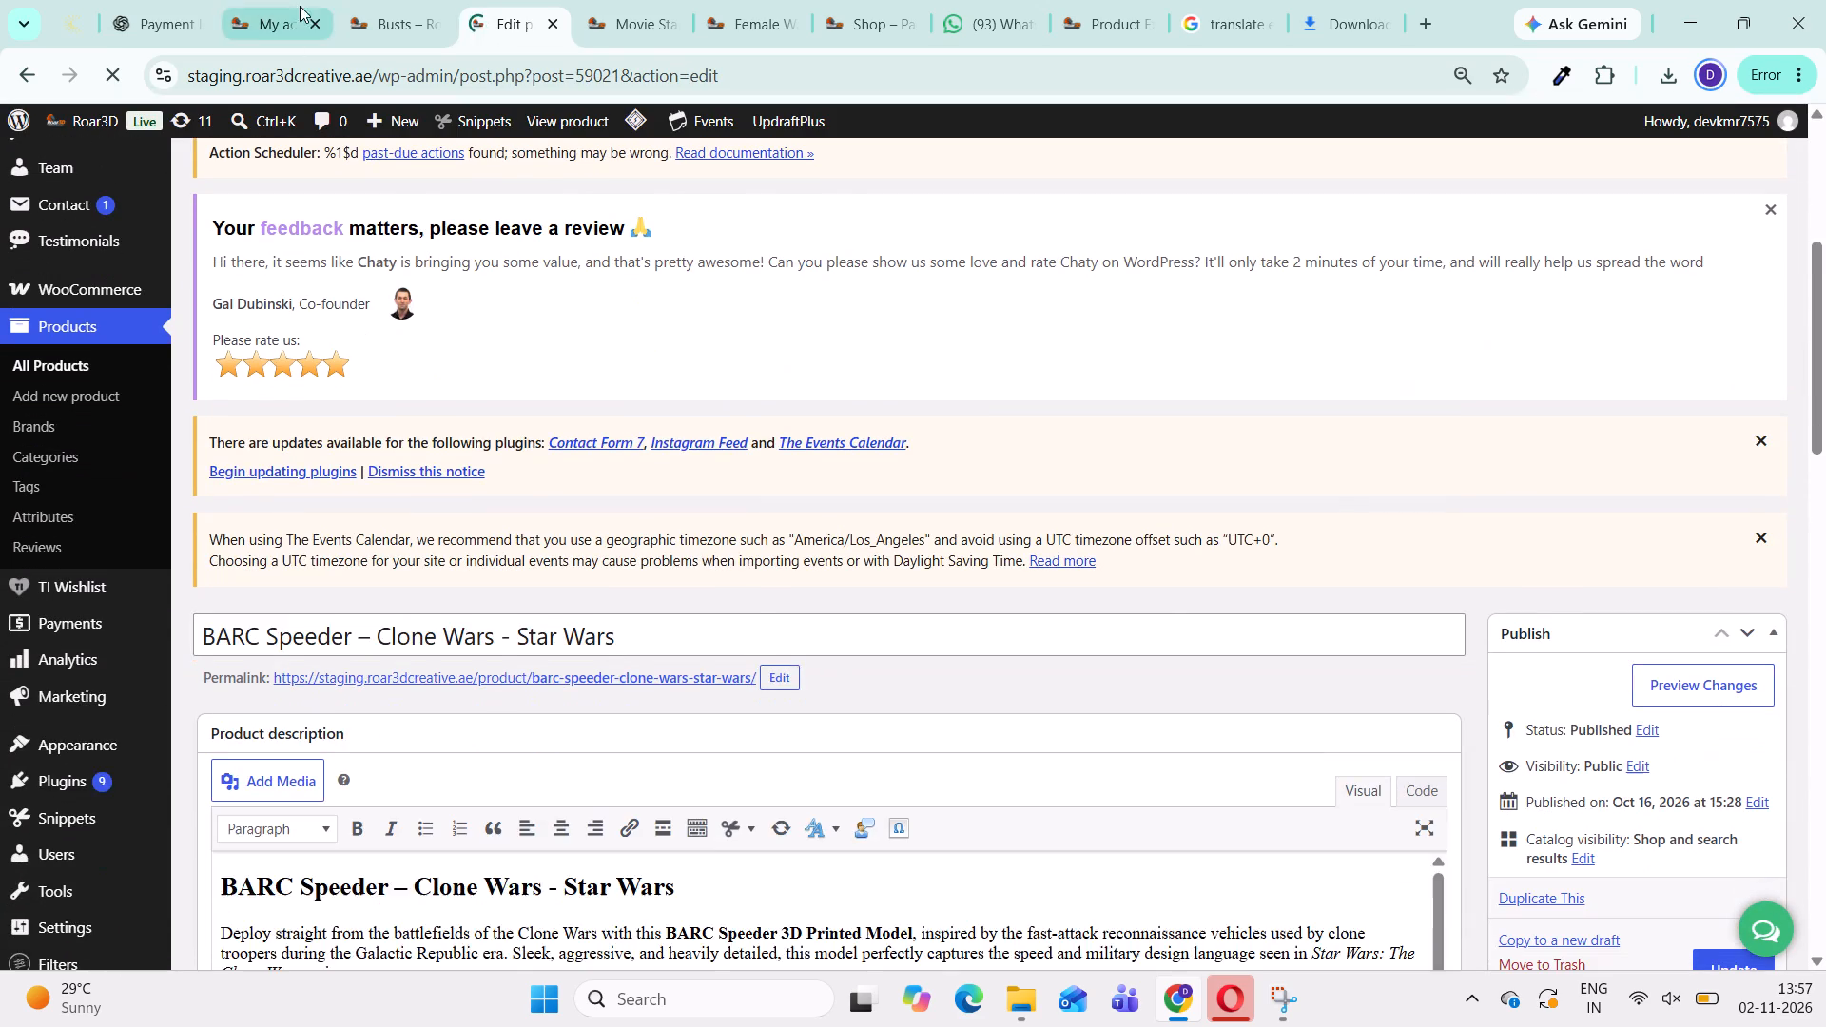
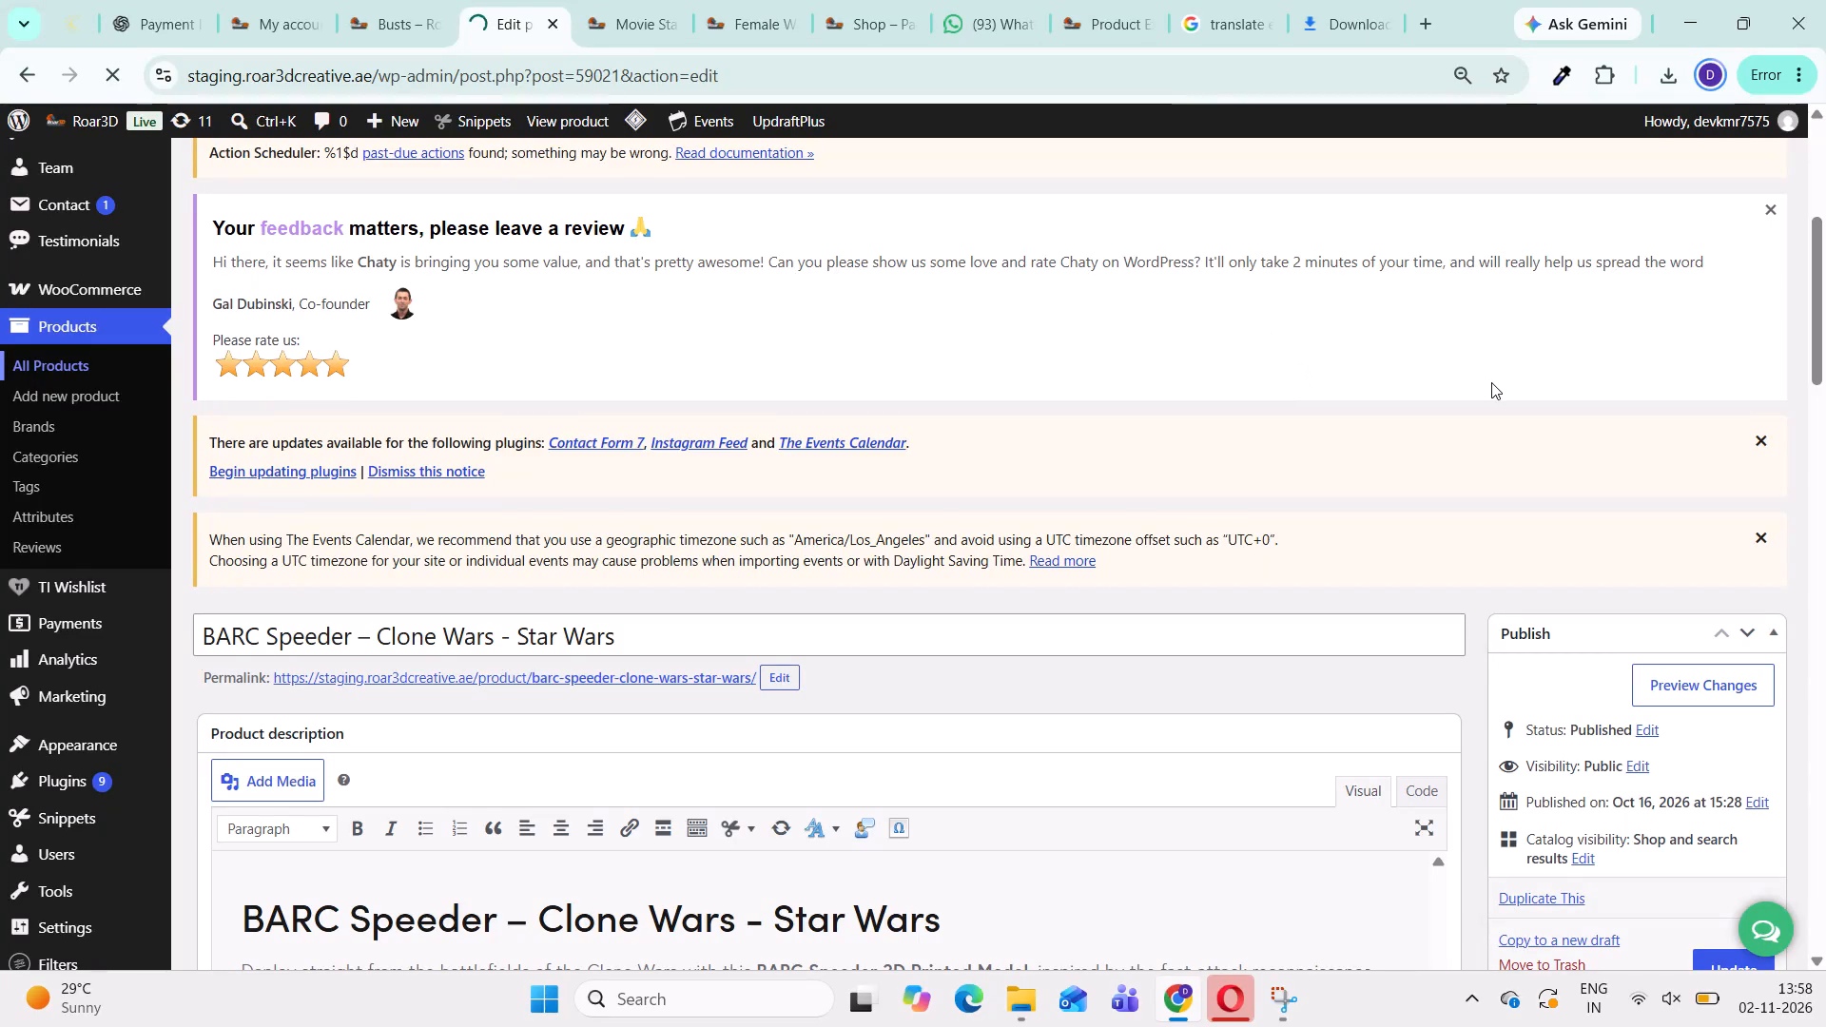
Search the product list for "Tesla Power Armor Fallout" and open the matching product for editing.
click(1514, 233)
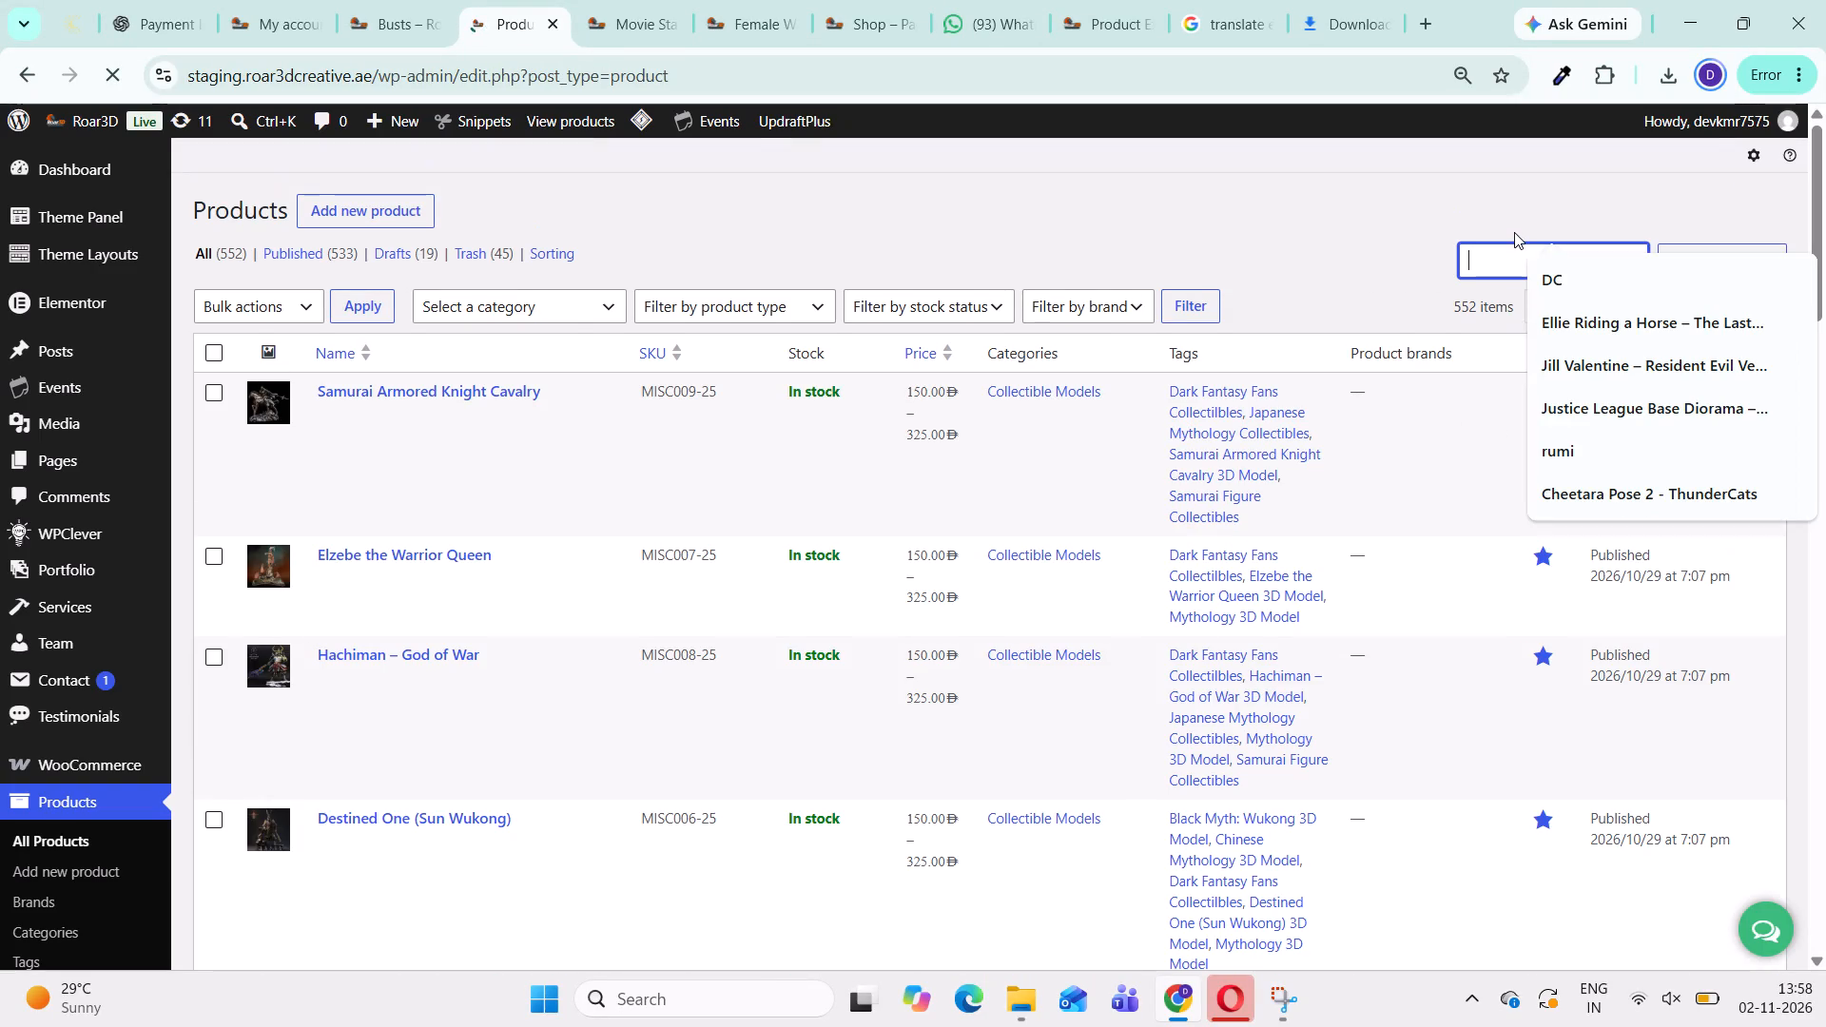
key(ctrl+v)
scroll(1668, 597, down, 3)
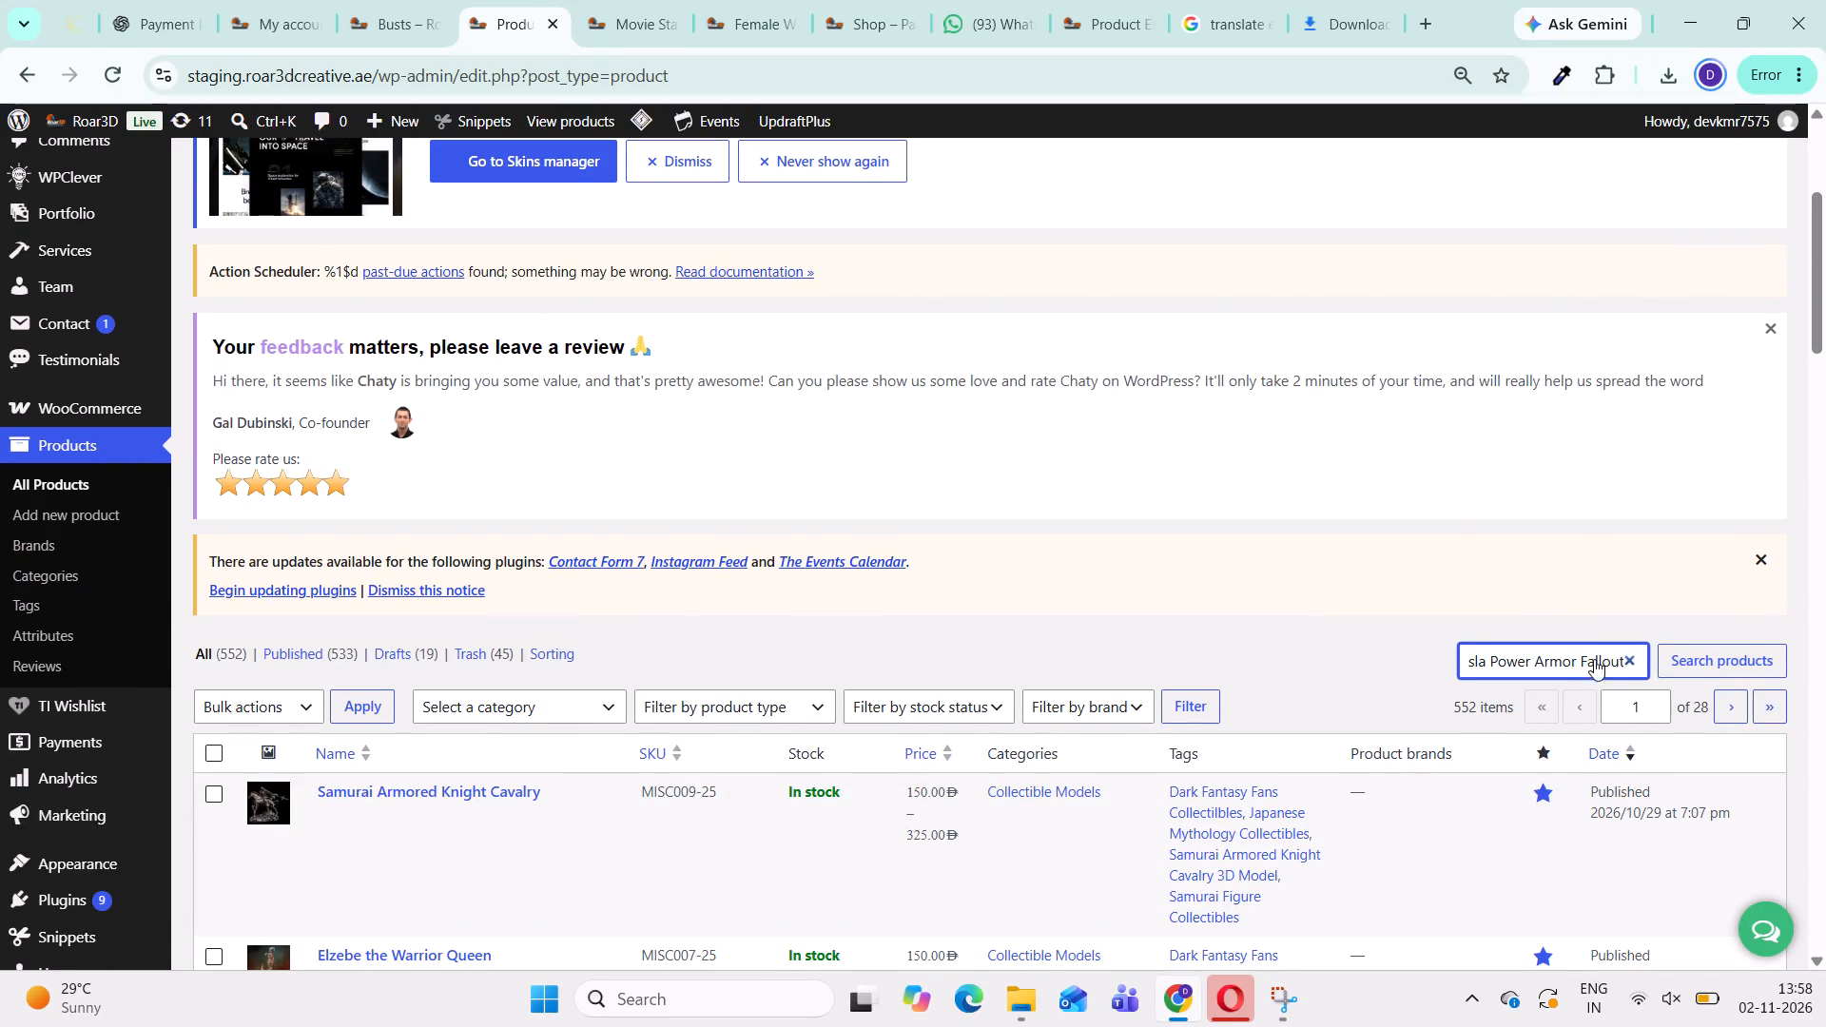
click(1697, 674)
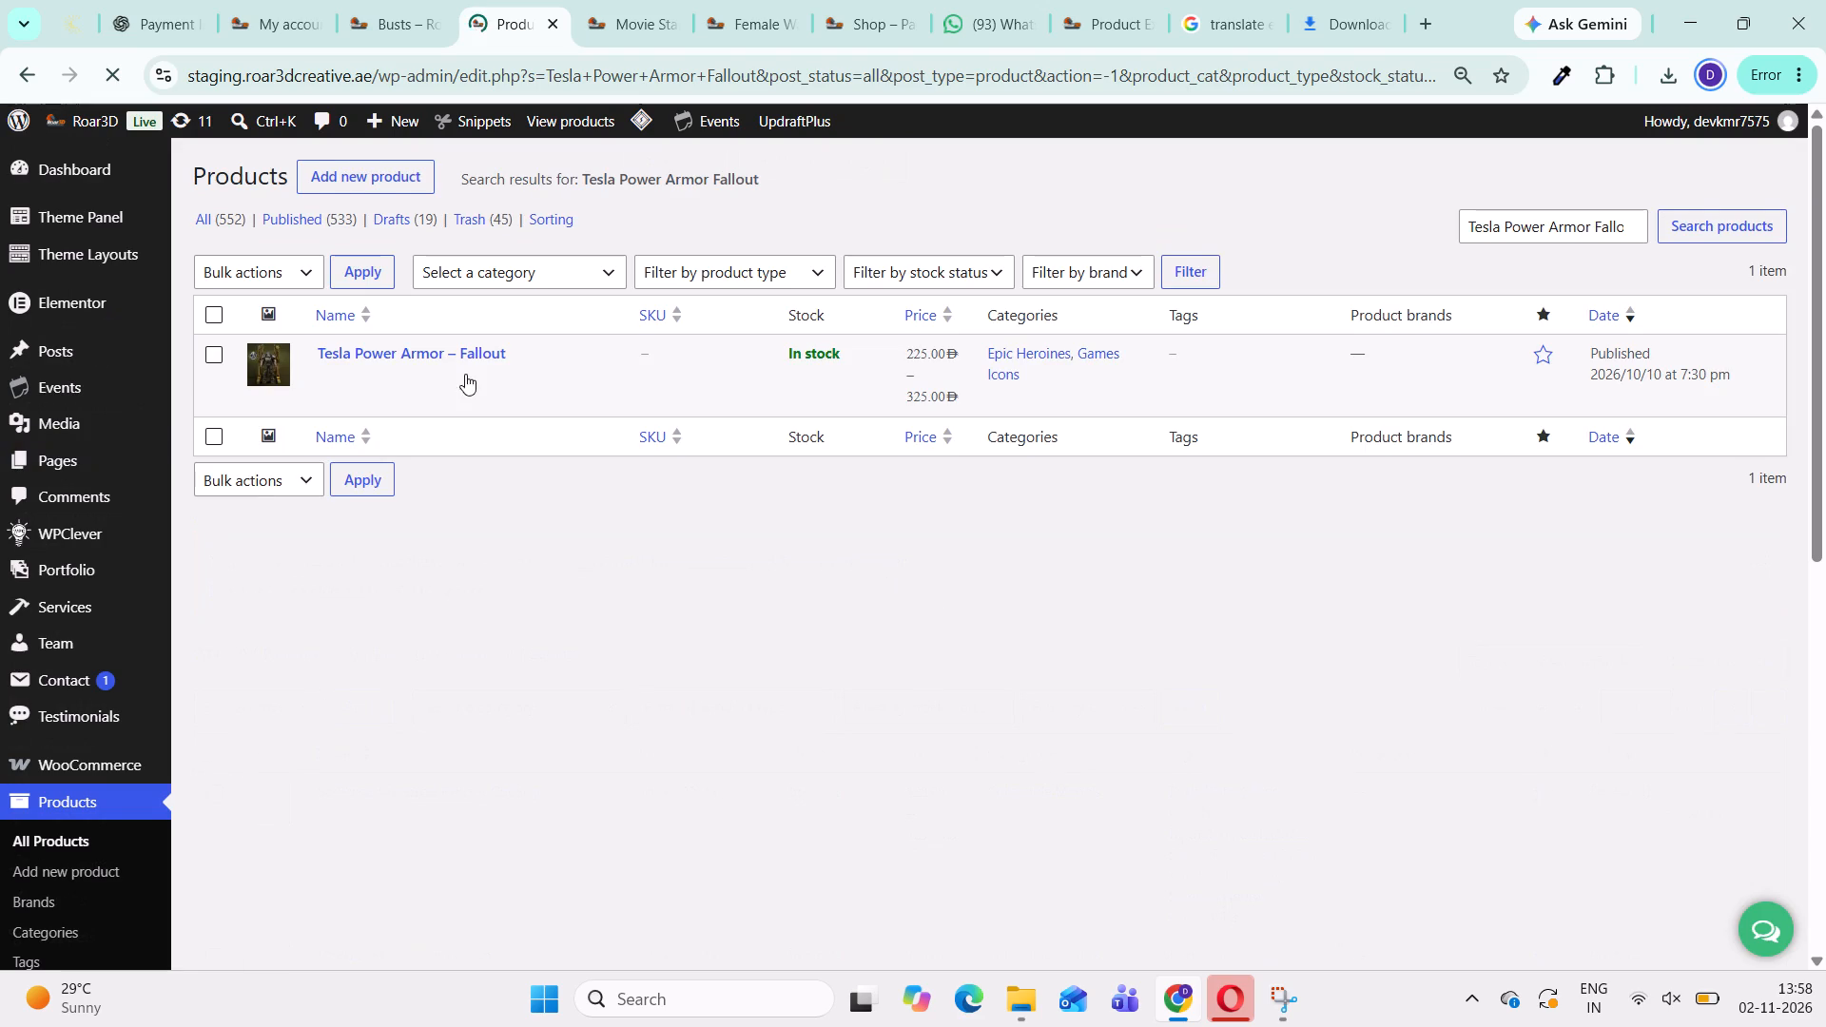
scroll(531, 660, down, 4)
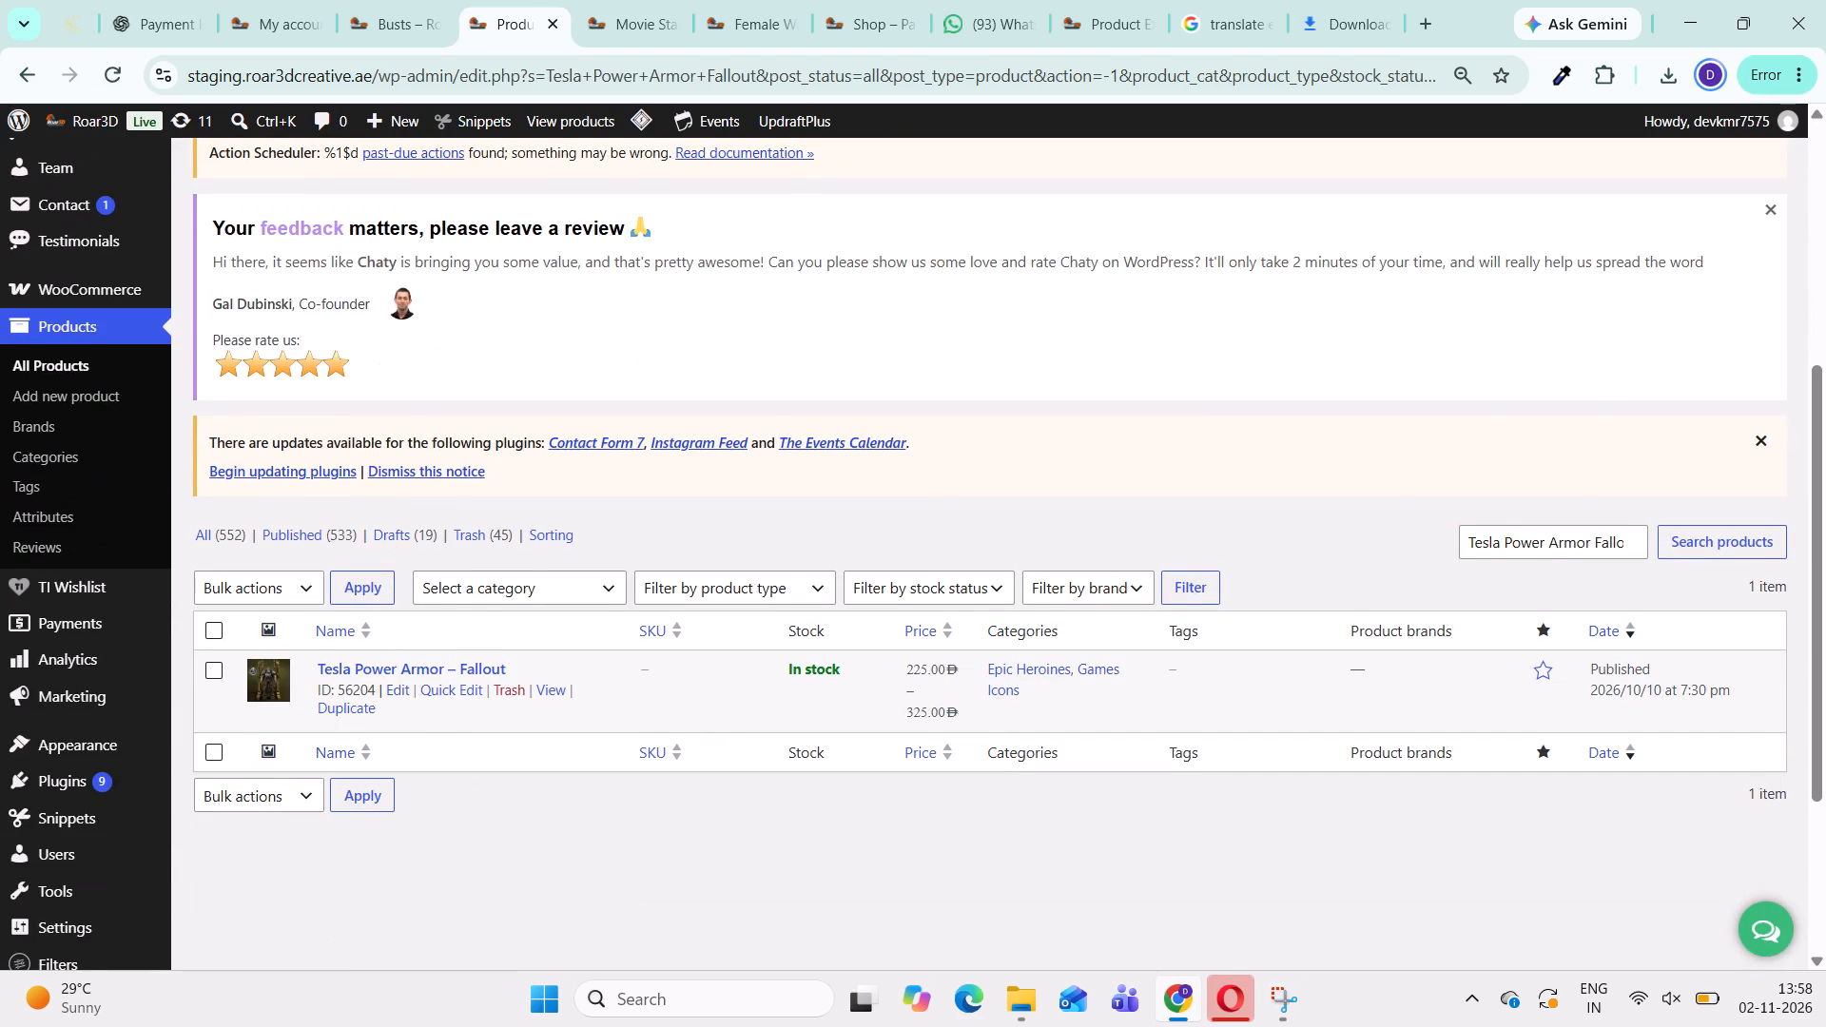
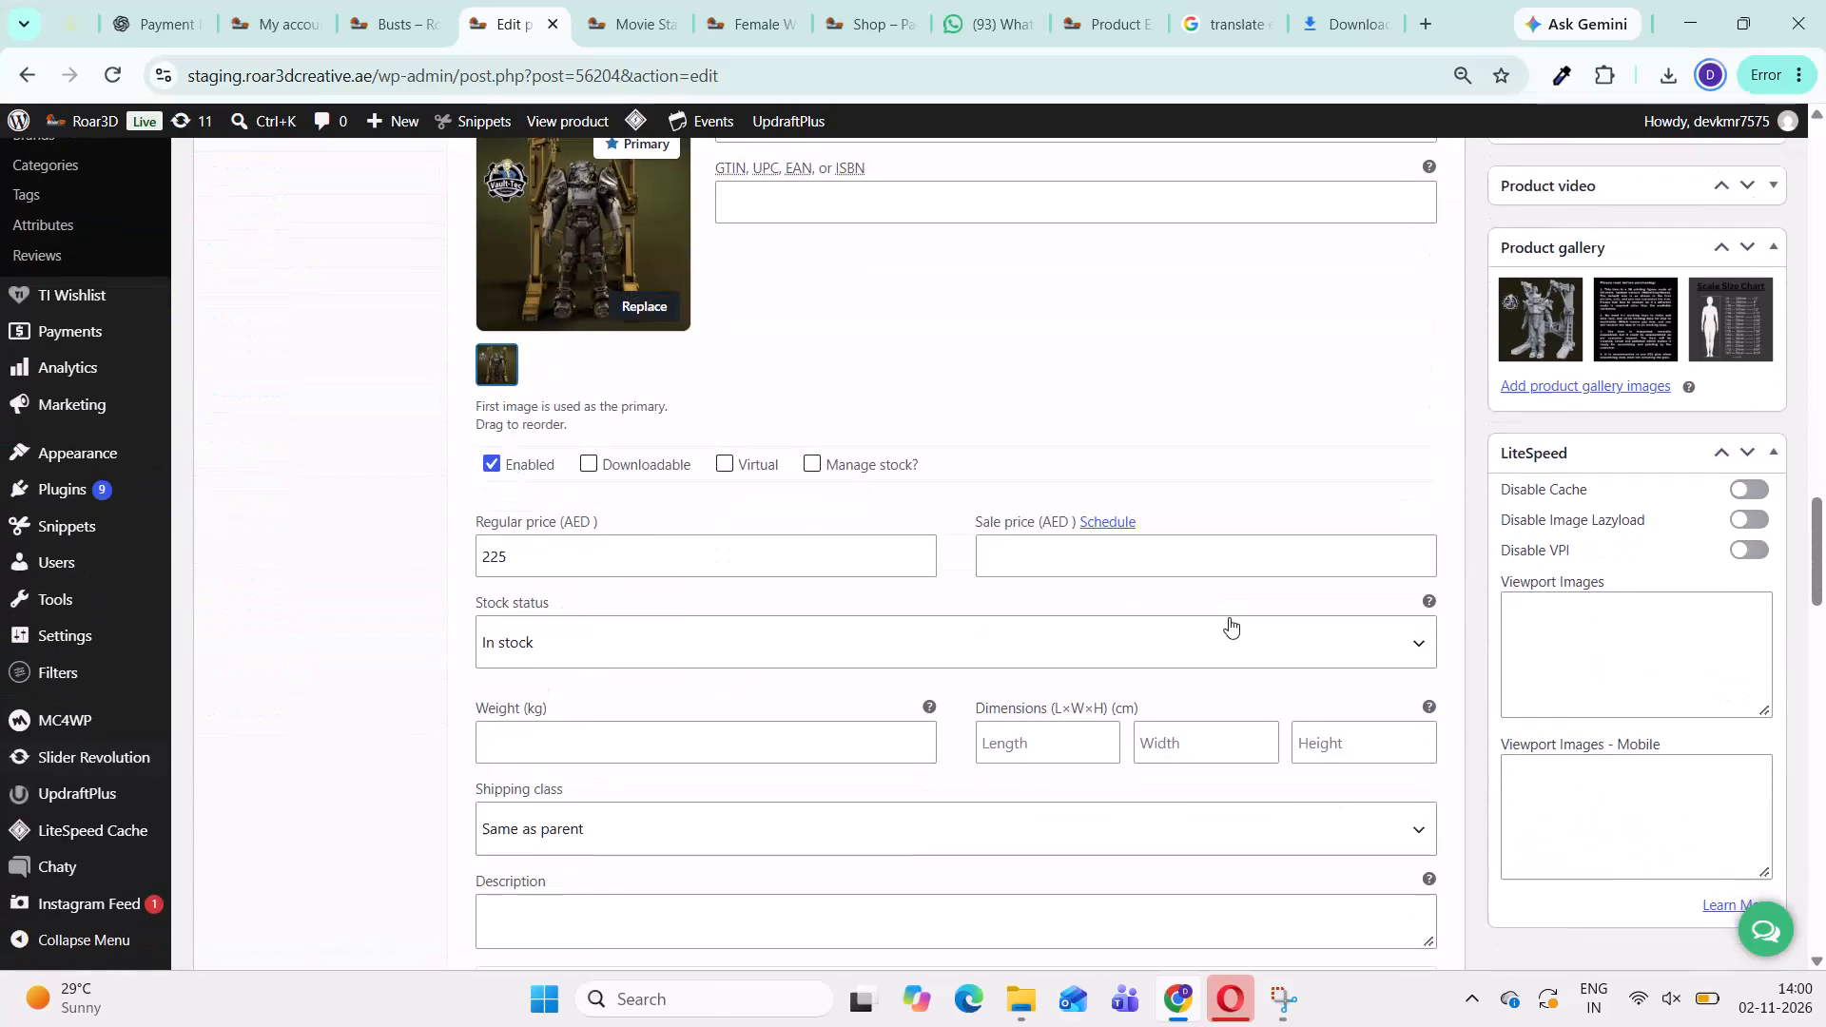
Examine the 1:10 and 1:9 variation settings of the Tesla Power Armor – Fallout product.
ctrl+scroll(1229, 617, down, 4)
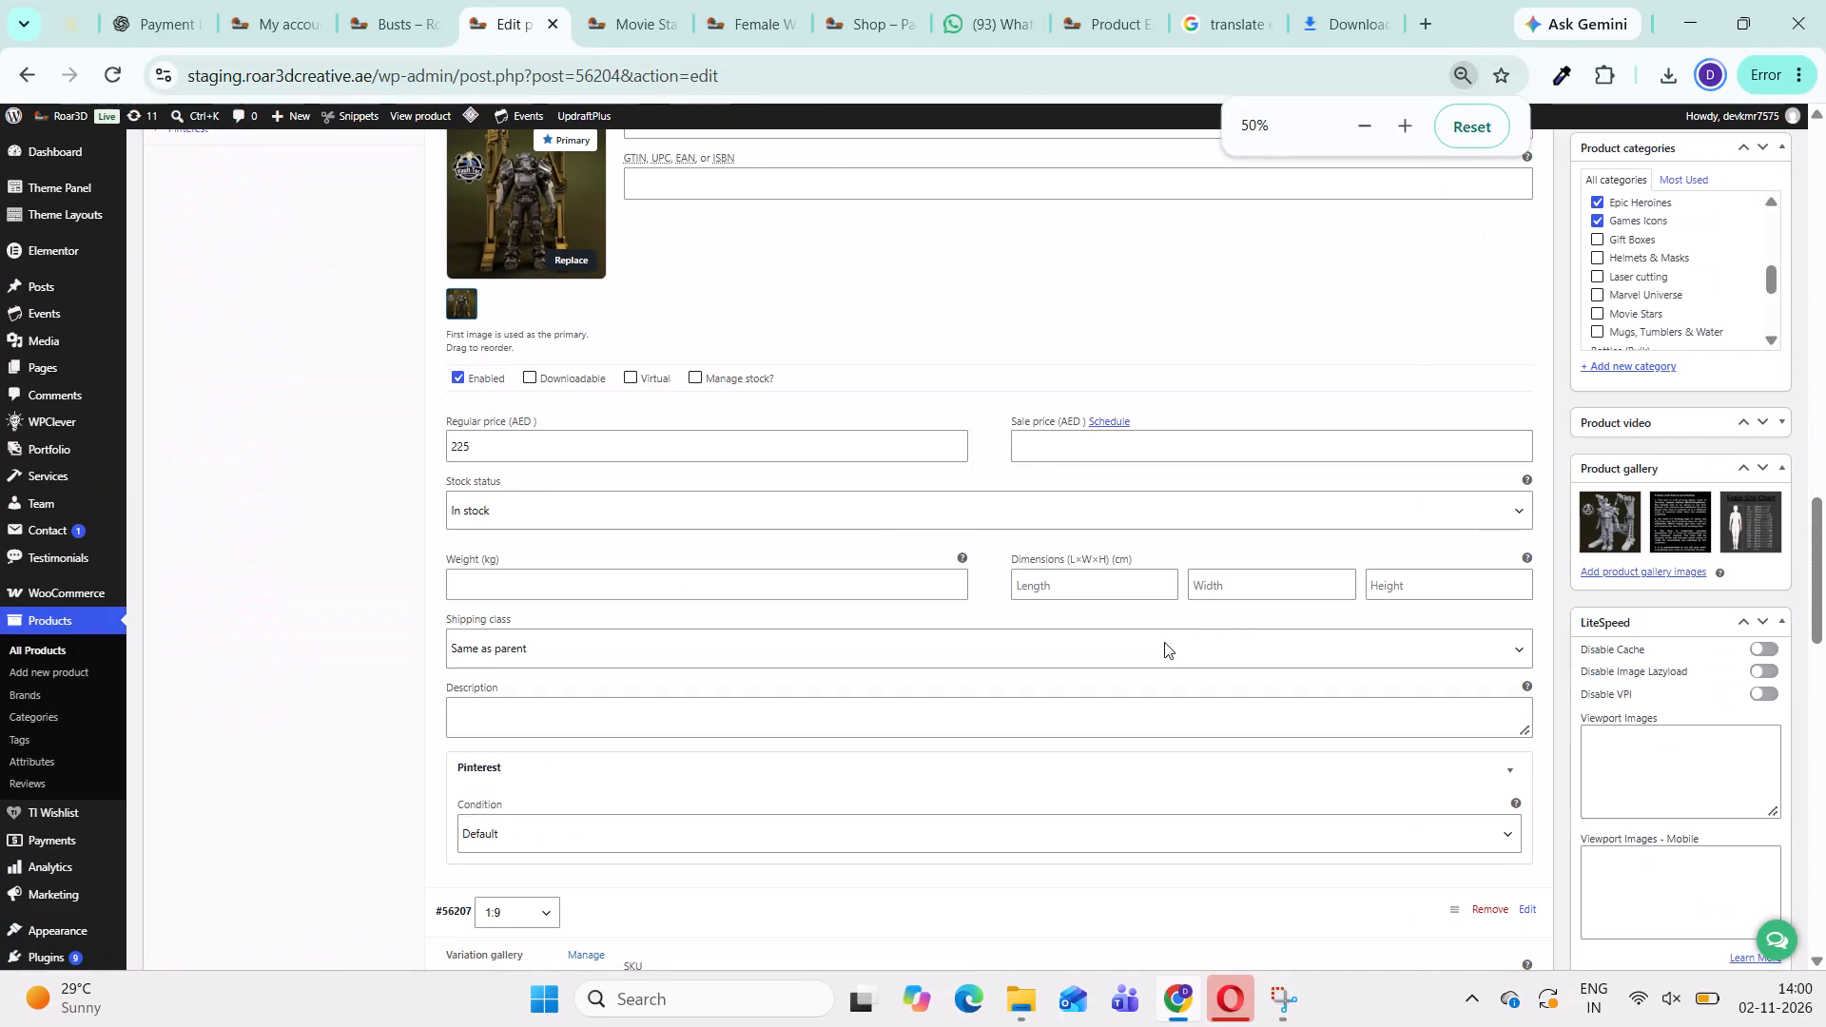
ctrl+scroll(942, 546, down, 1)
ctrl+scroll(942, 546, up, 2)
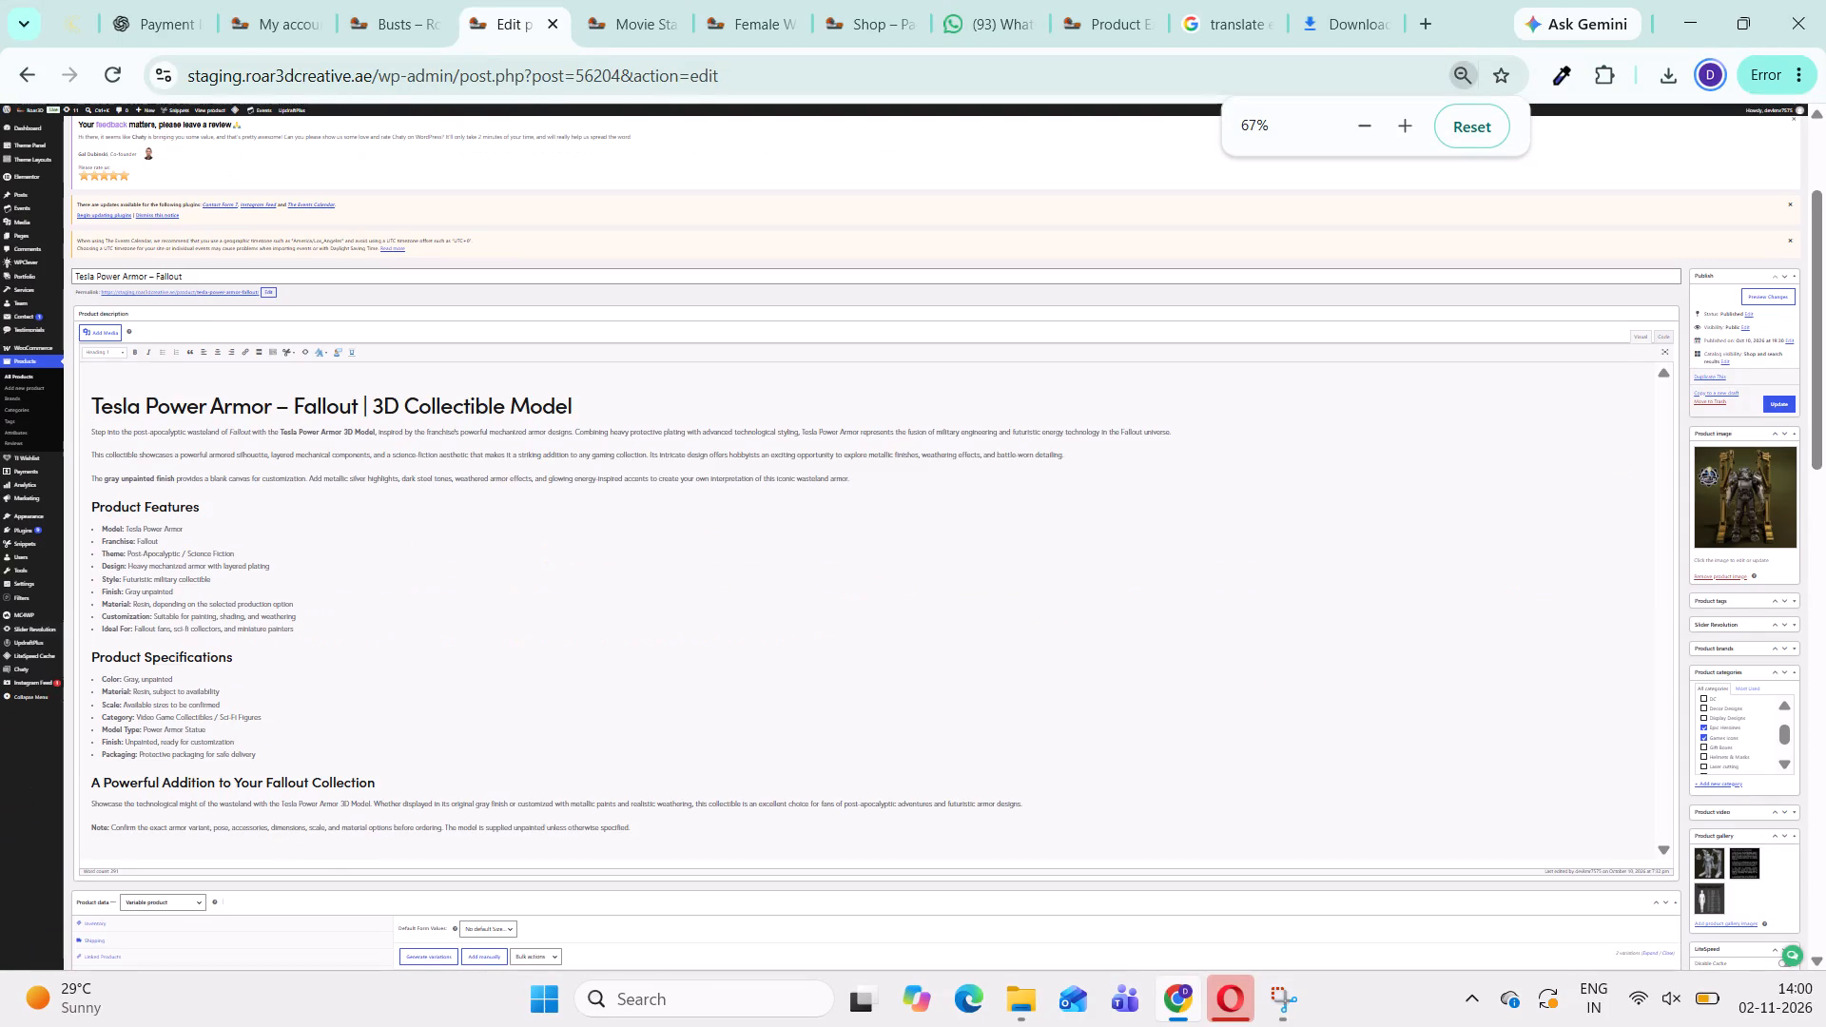
scroll(942, 544, down, 11)
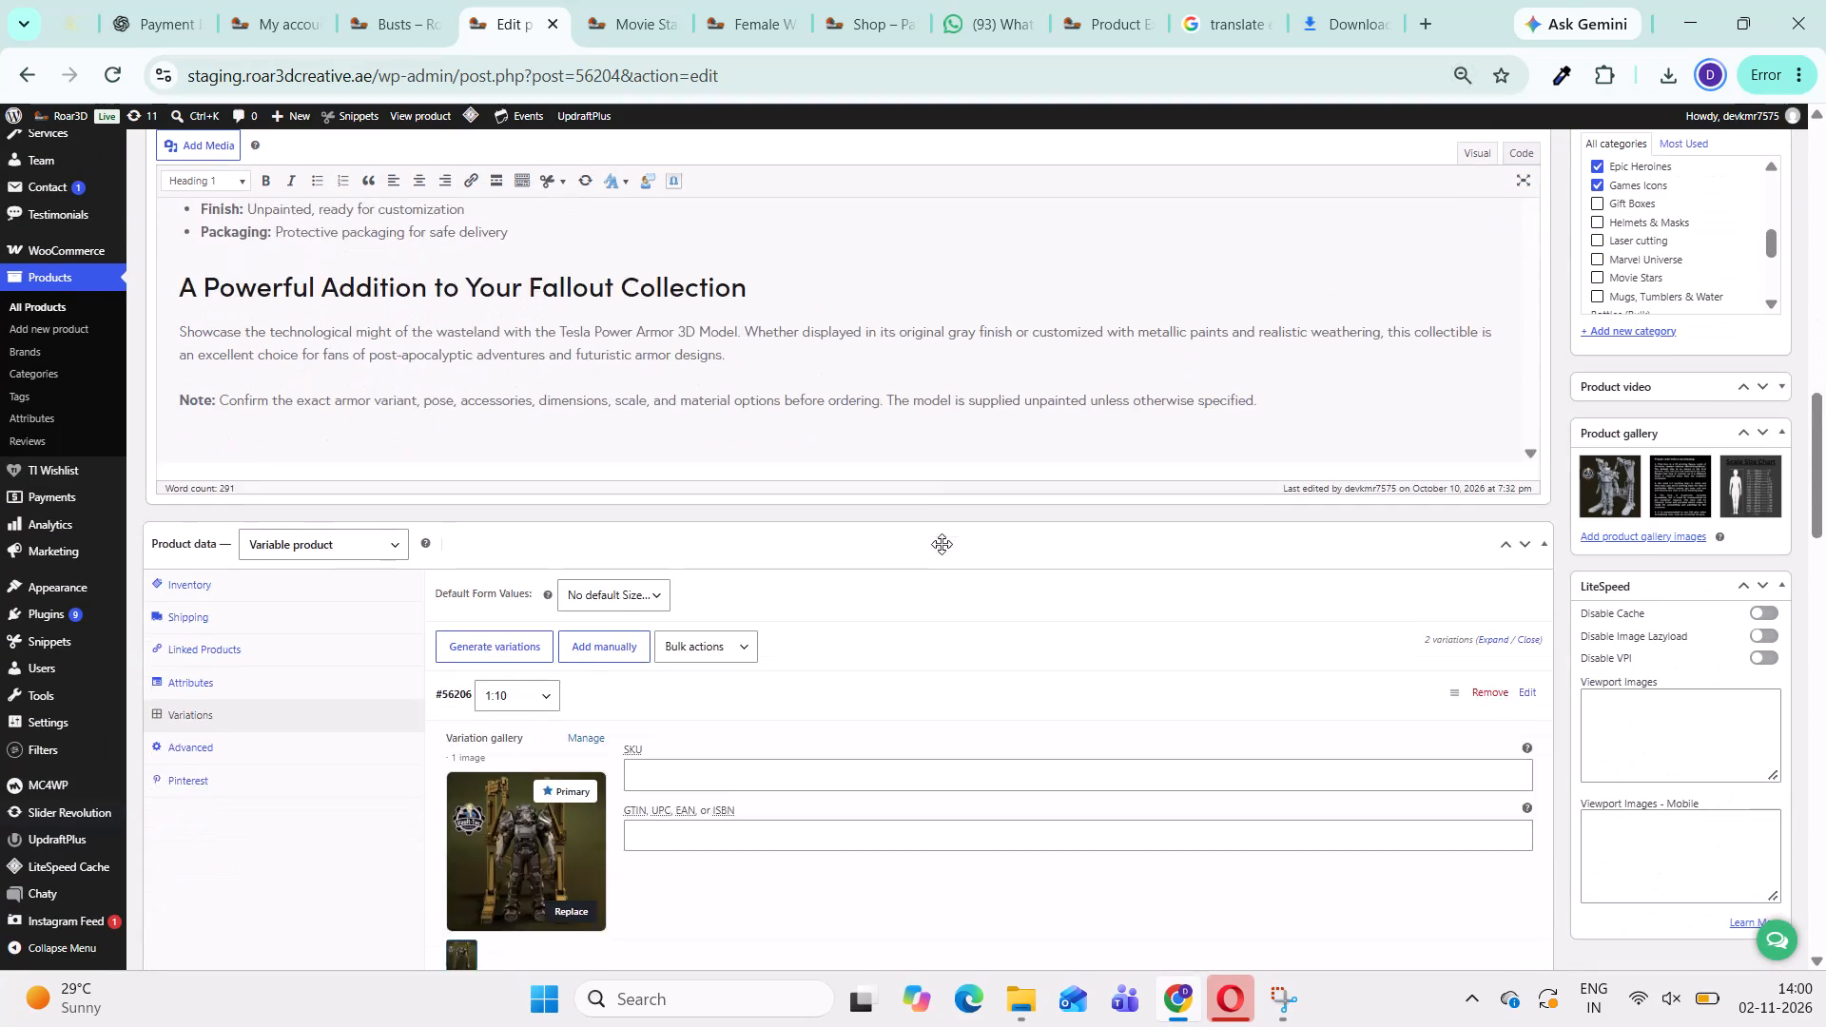
scroll(942, 544, down, 10)
scroll(942, 541, up, 4)
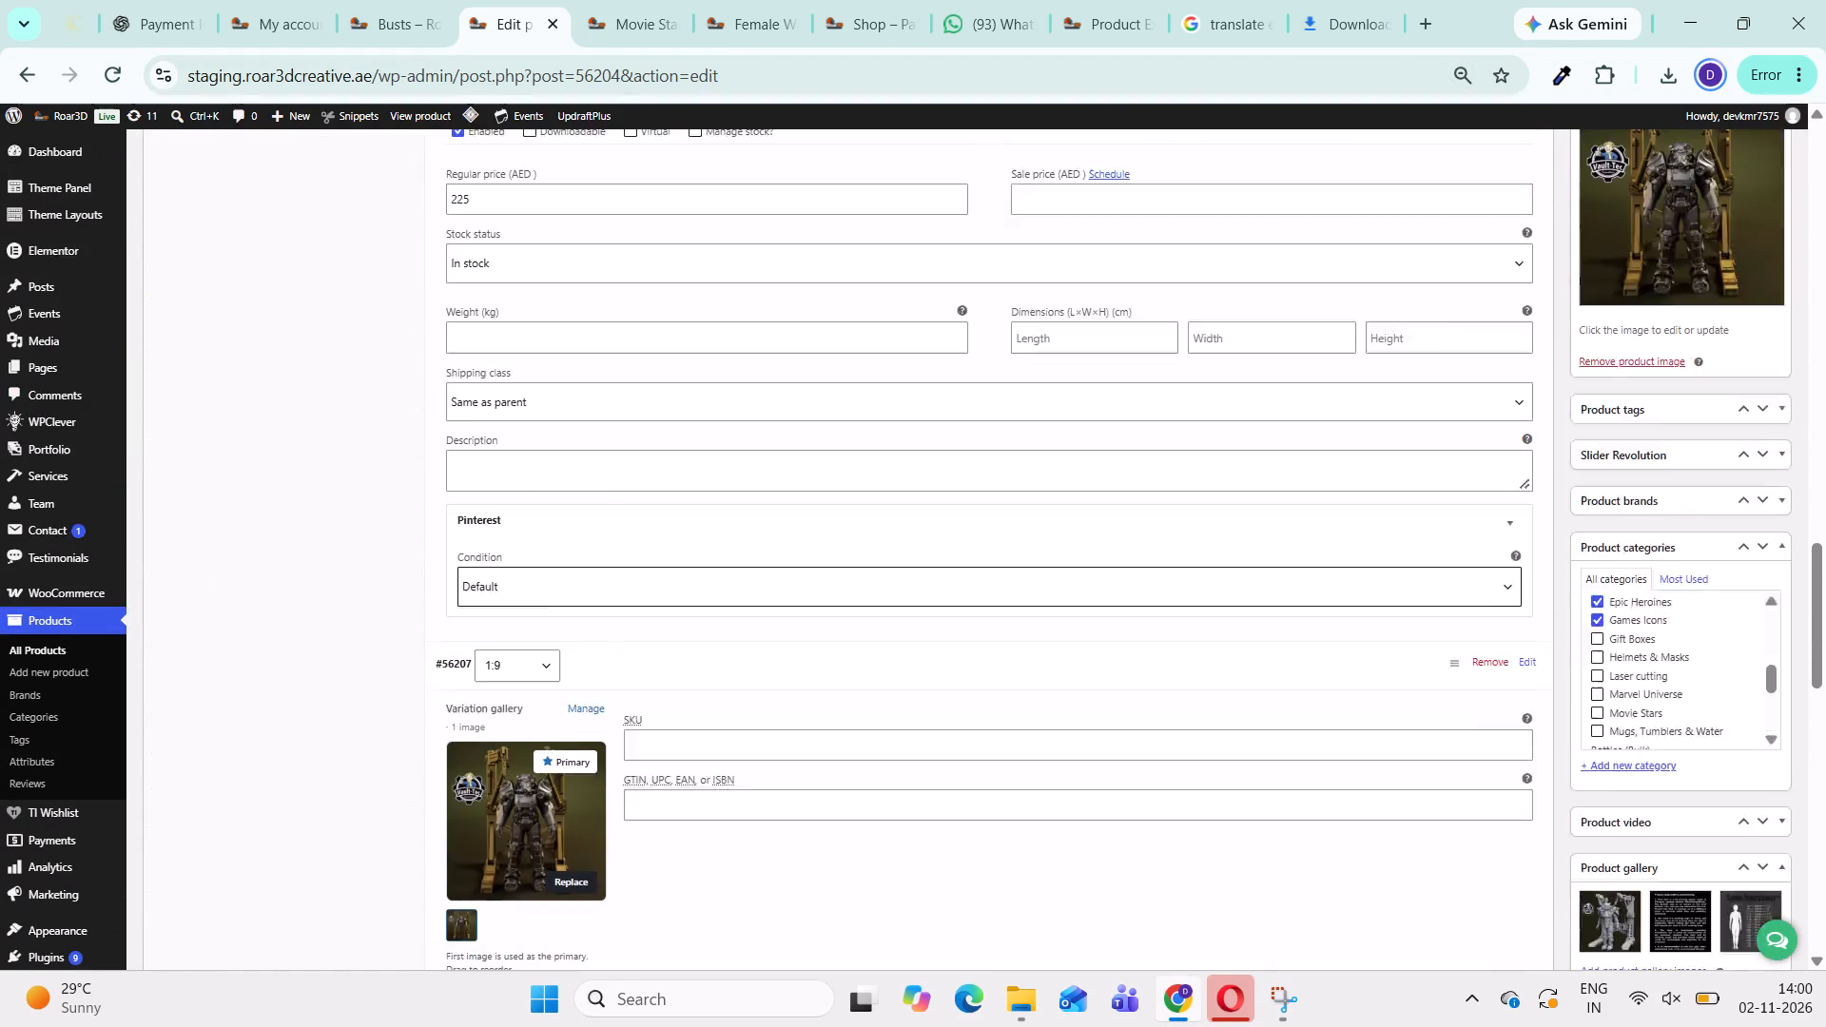
scroll(942, 544, up, 3)
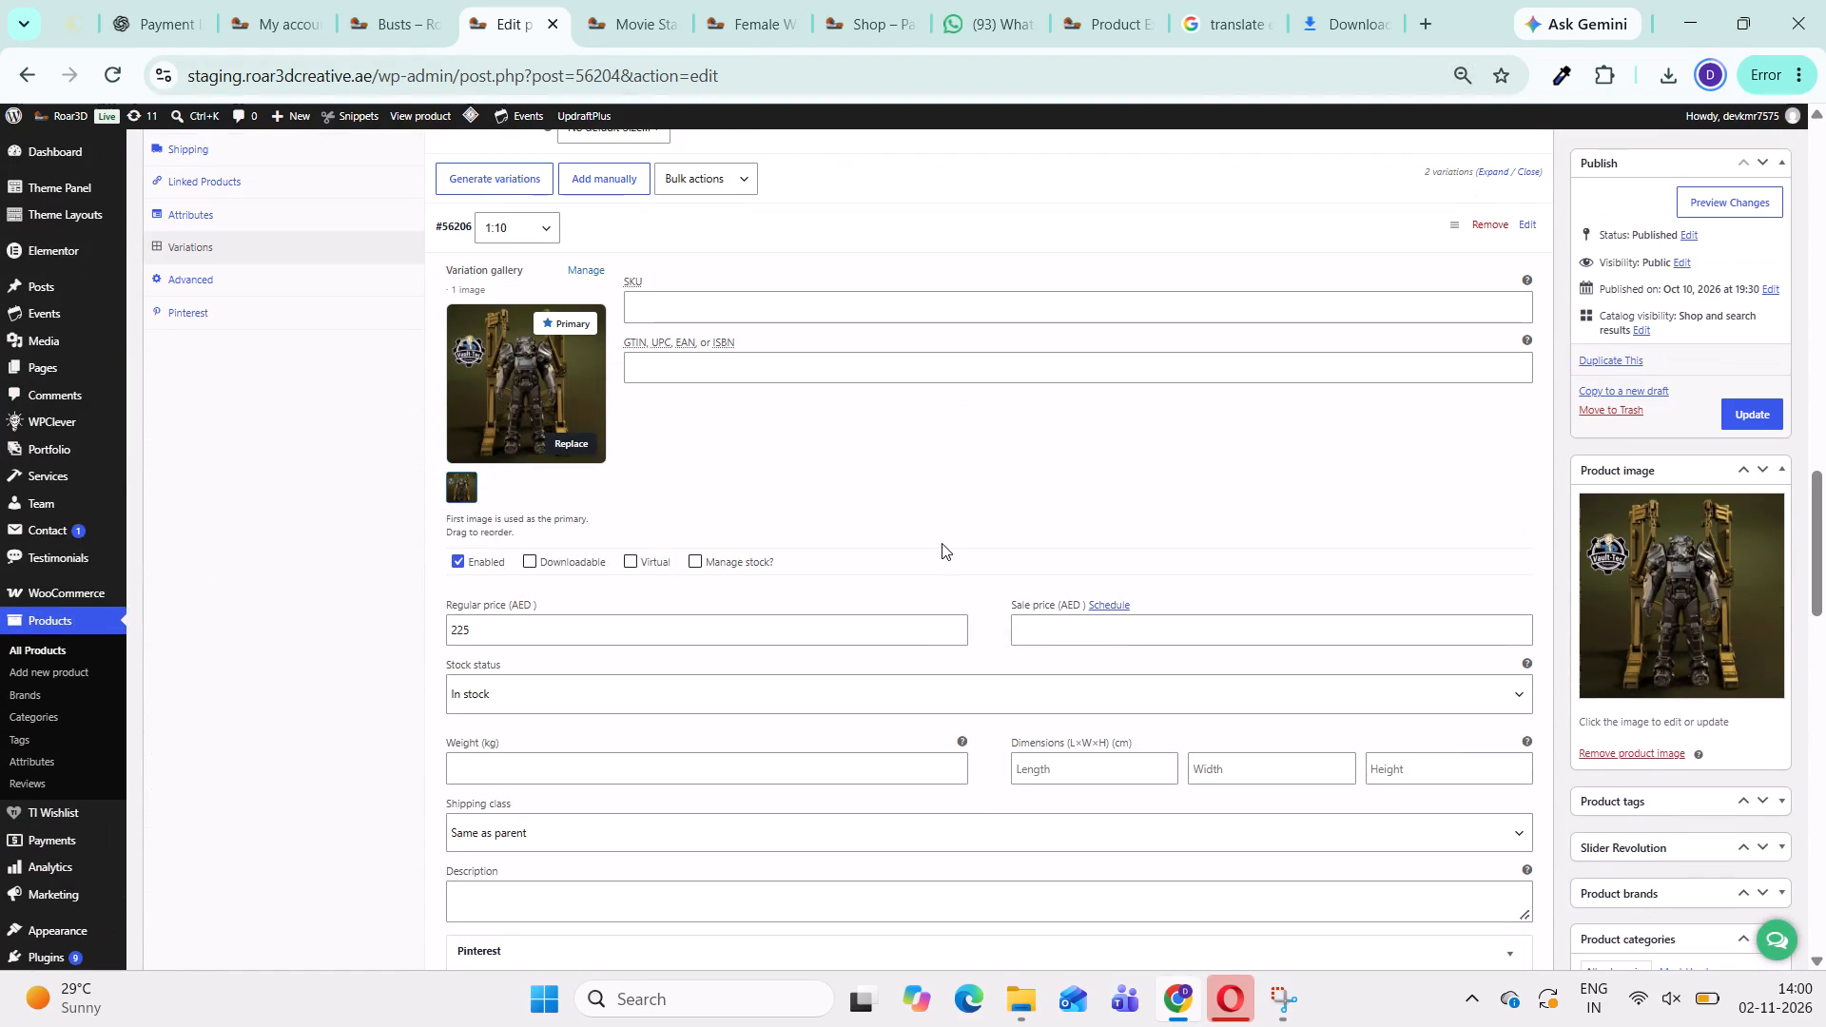
ctrl+scroll(942, 543, up, 1)
scroll(1248, 395, up, 2)
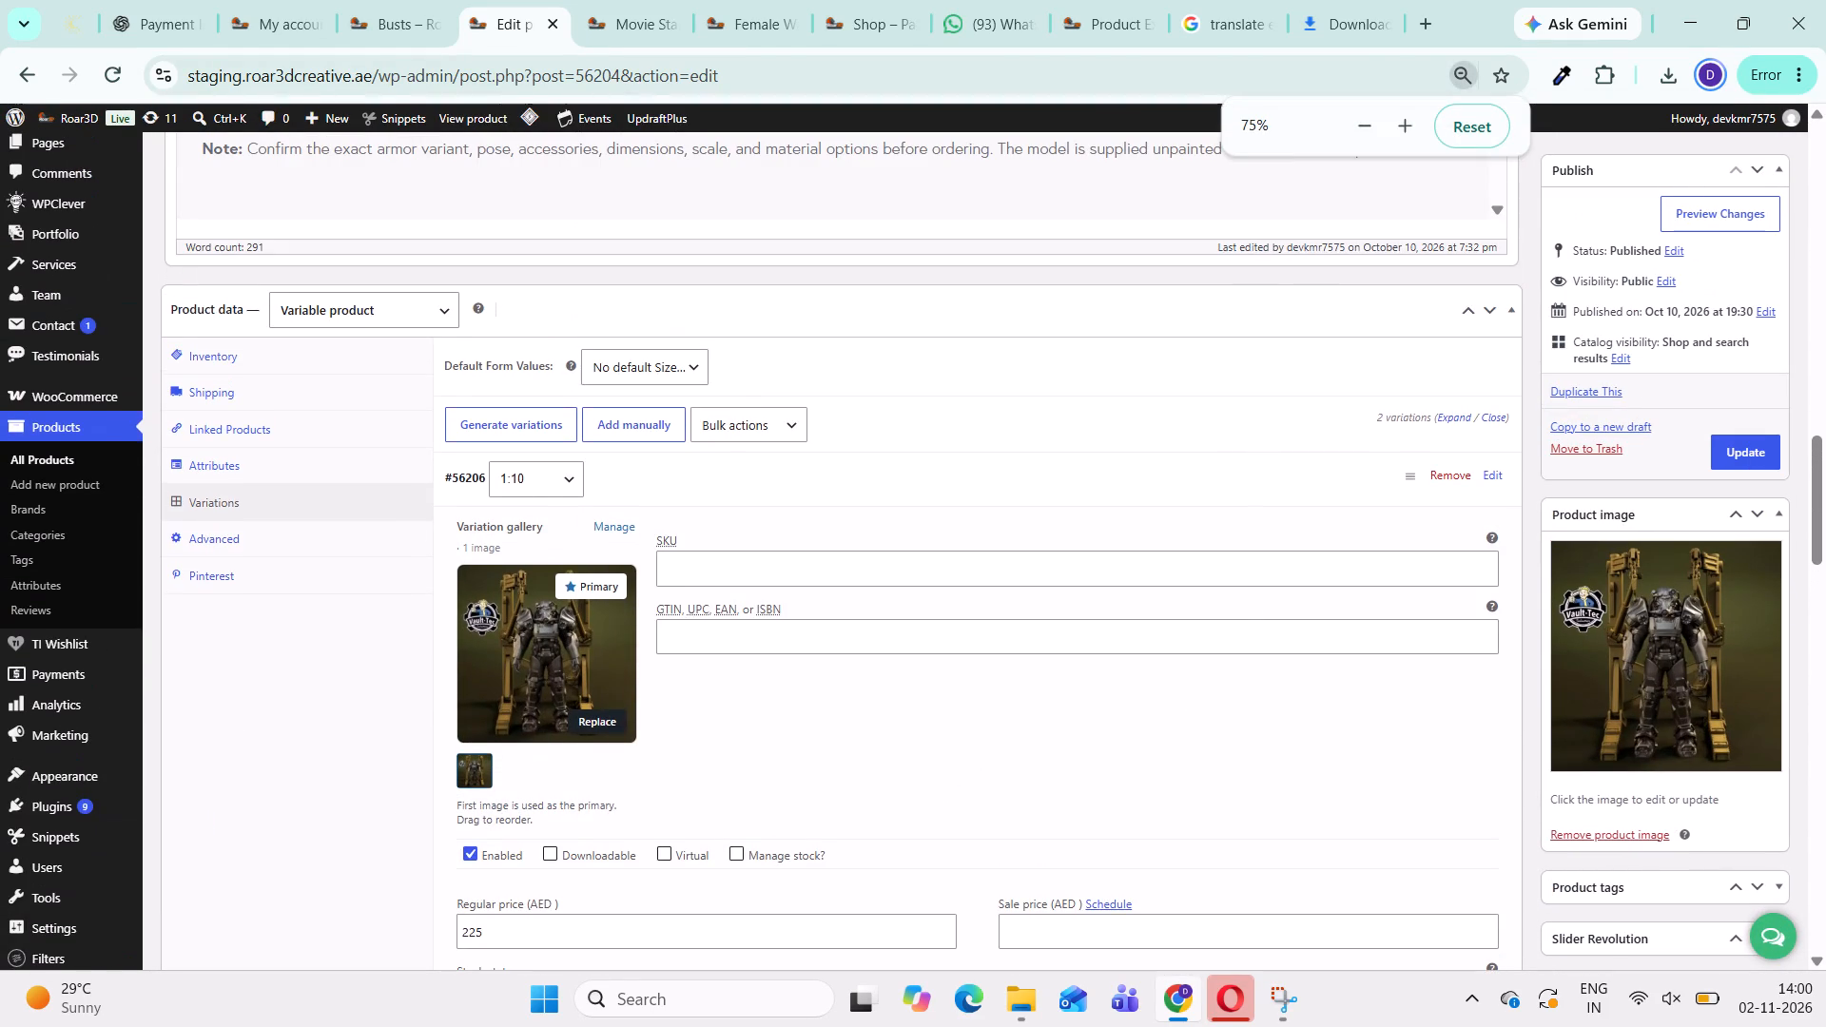
Capture the whole product edit page with the GoFullPage extension and copy the resulting image to the clipboard.
click(1606, 77)
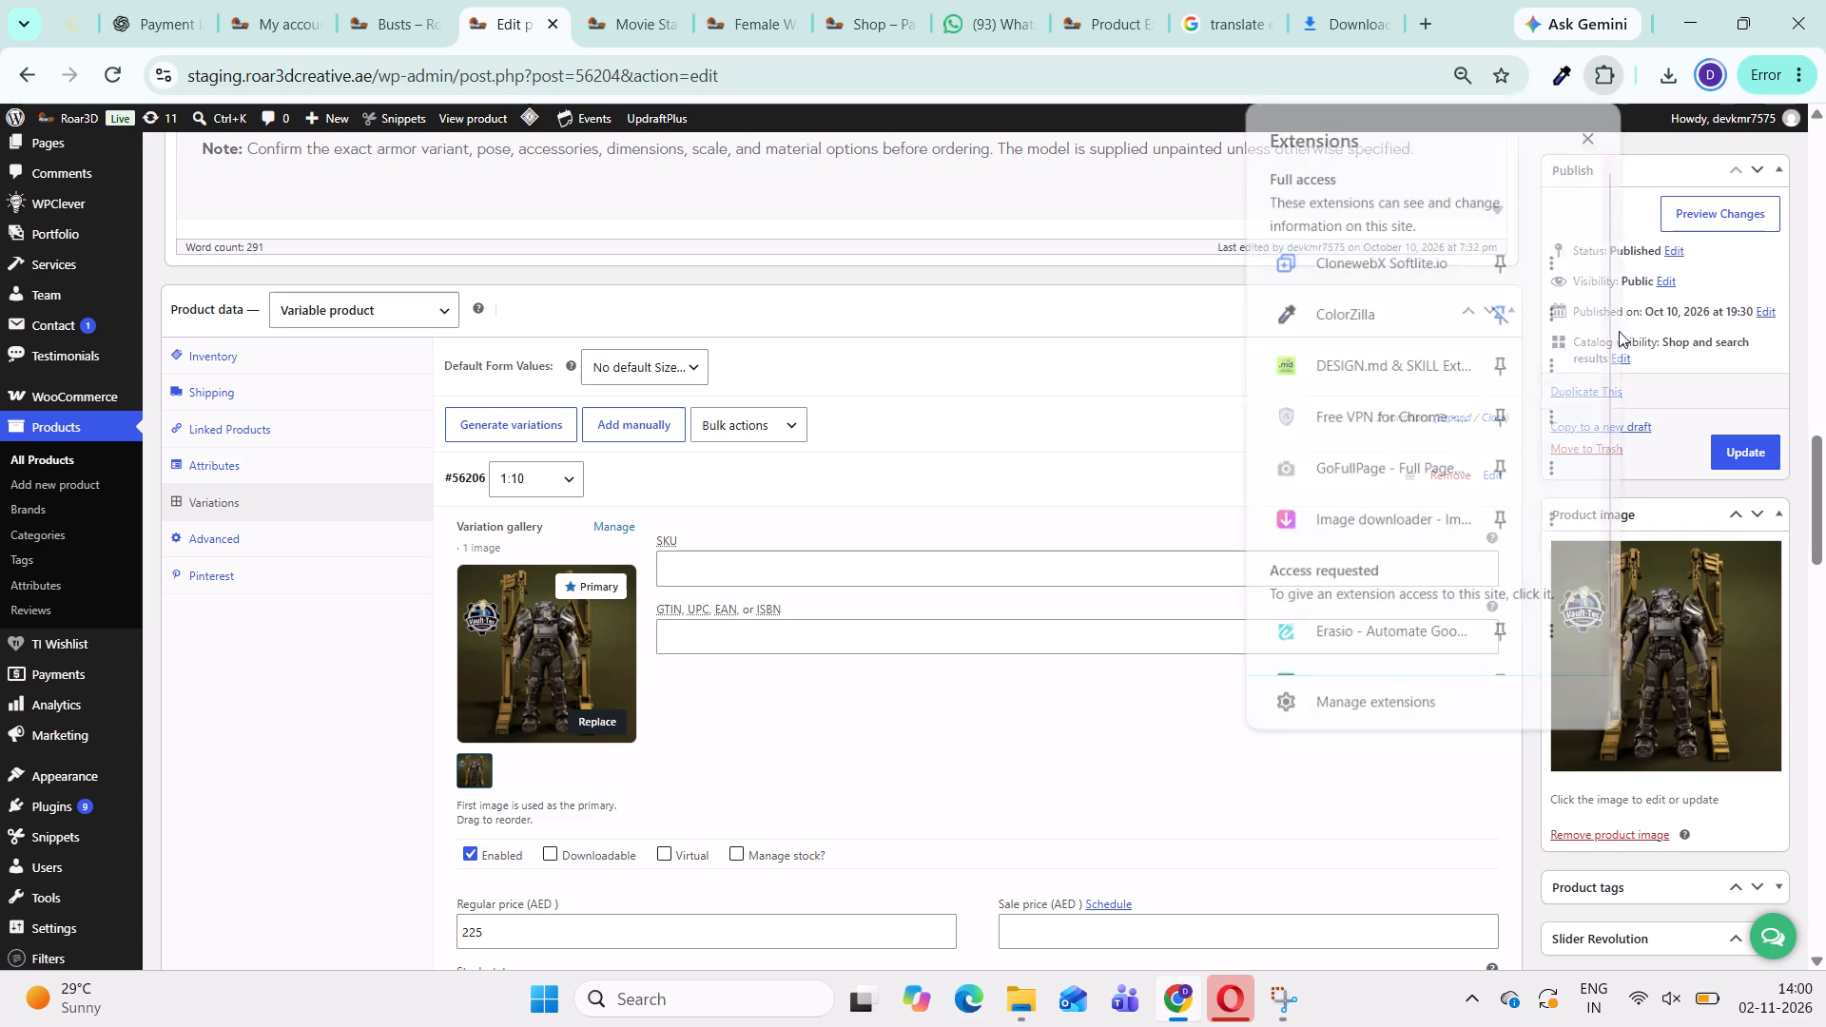
click(1338, 467)
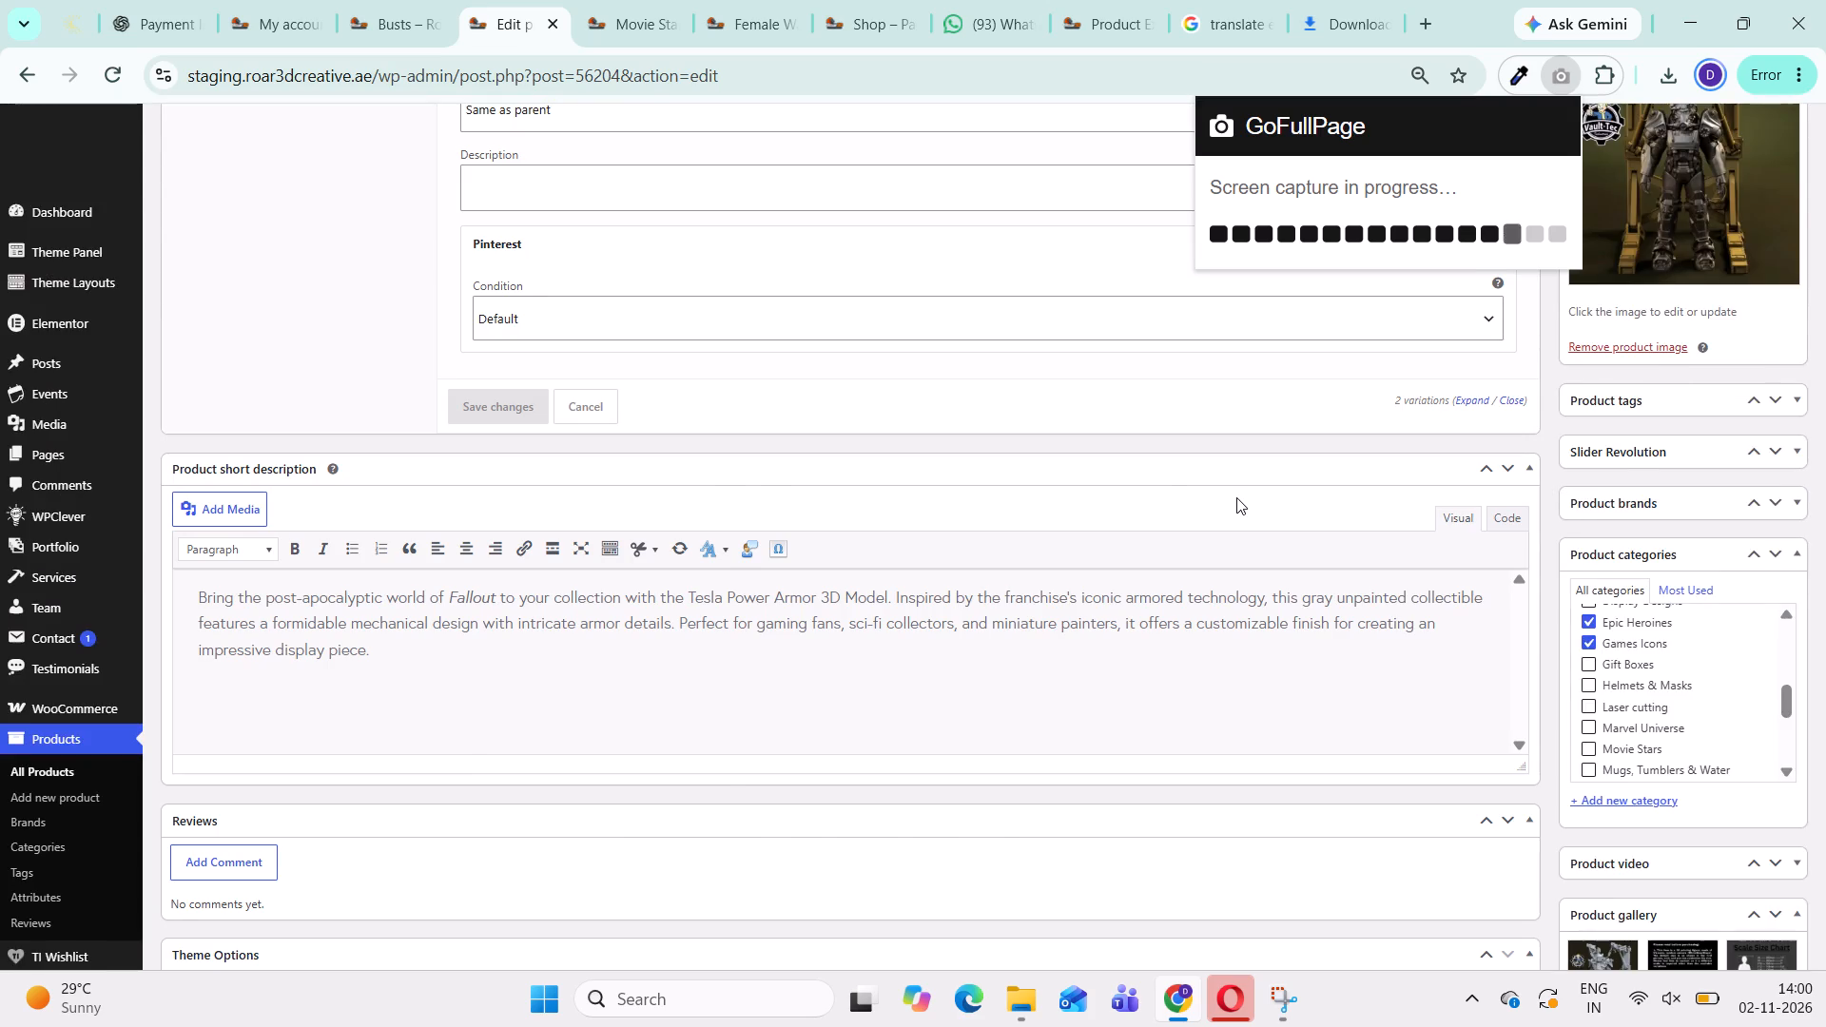
key(ctrl+c)
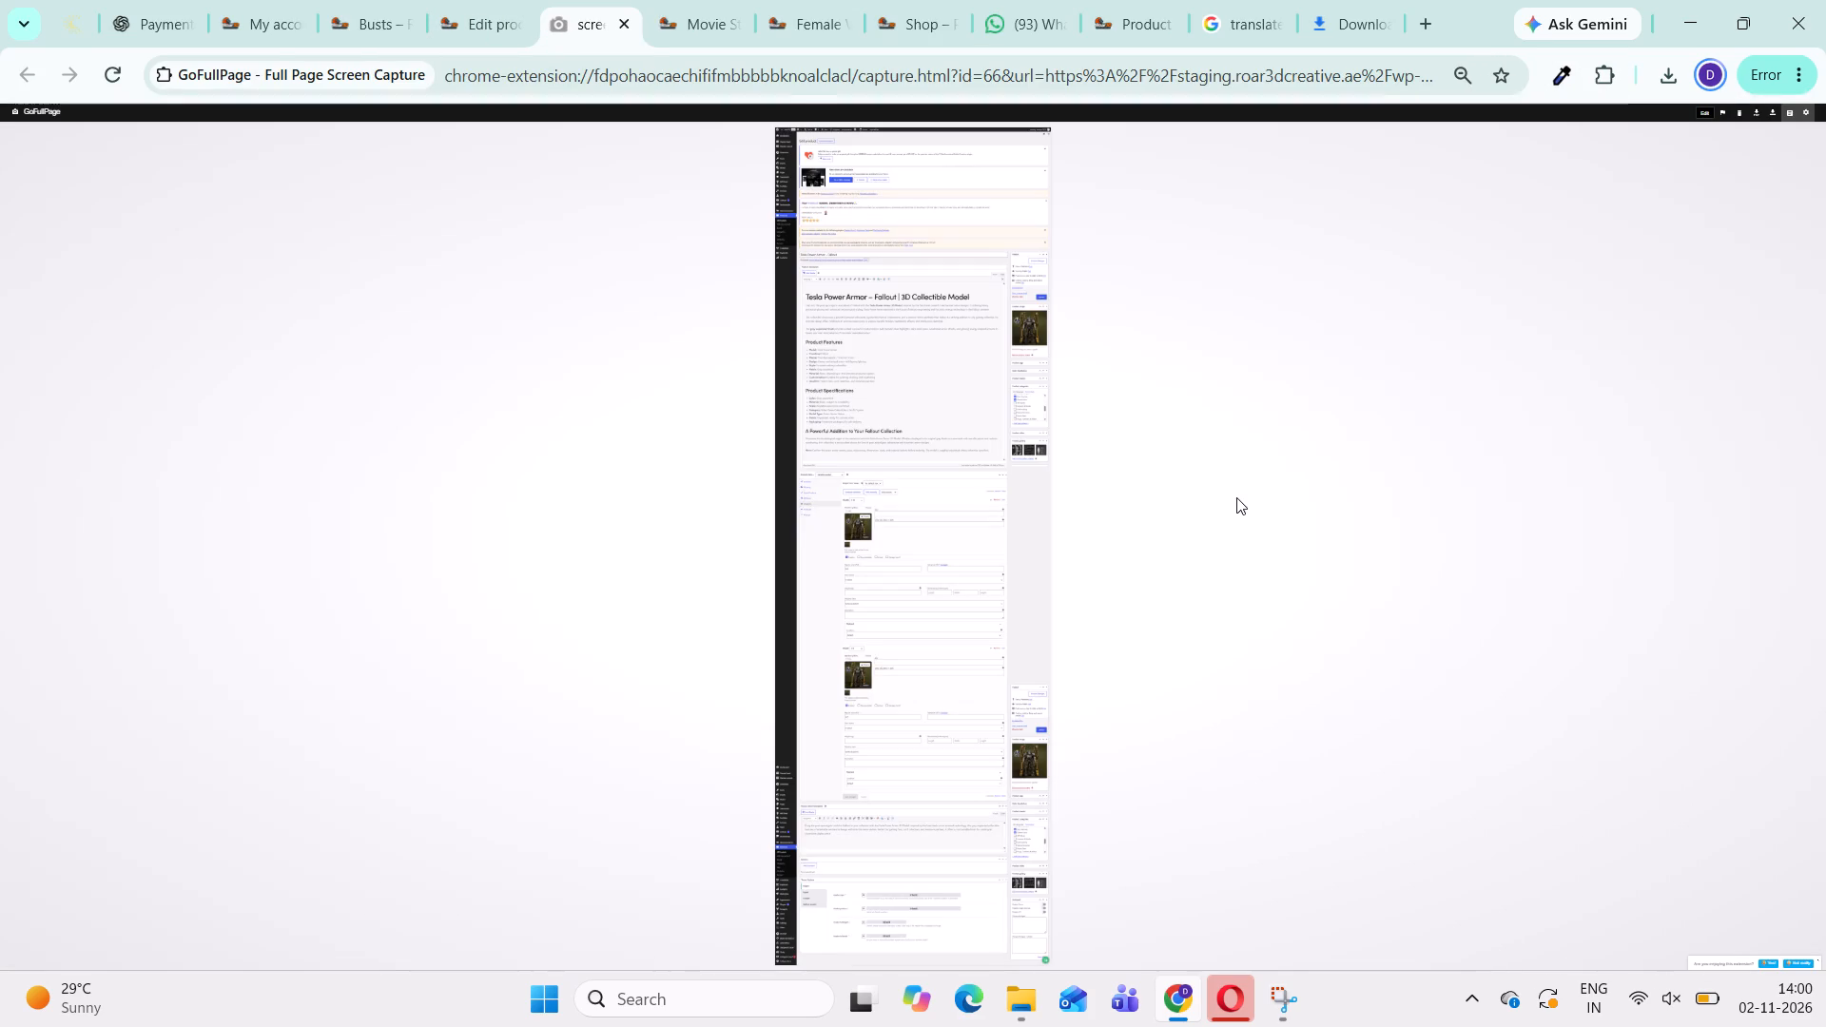
click(980, 528)
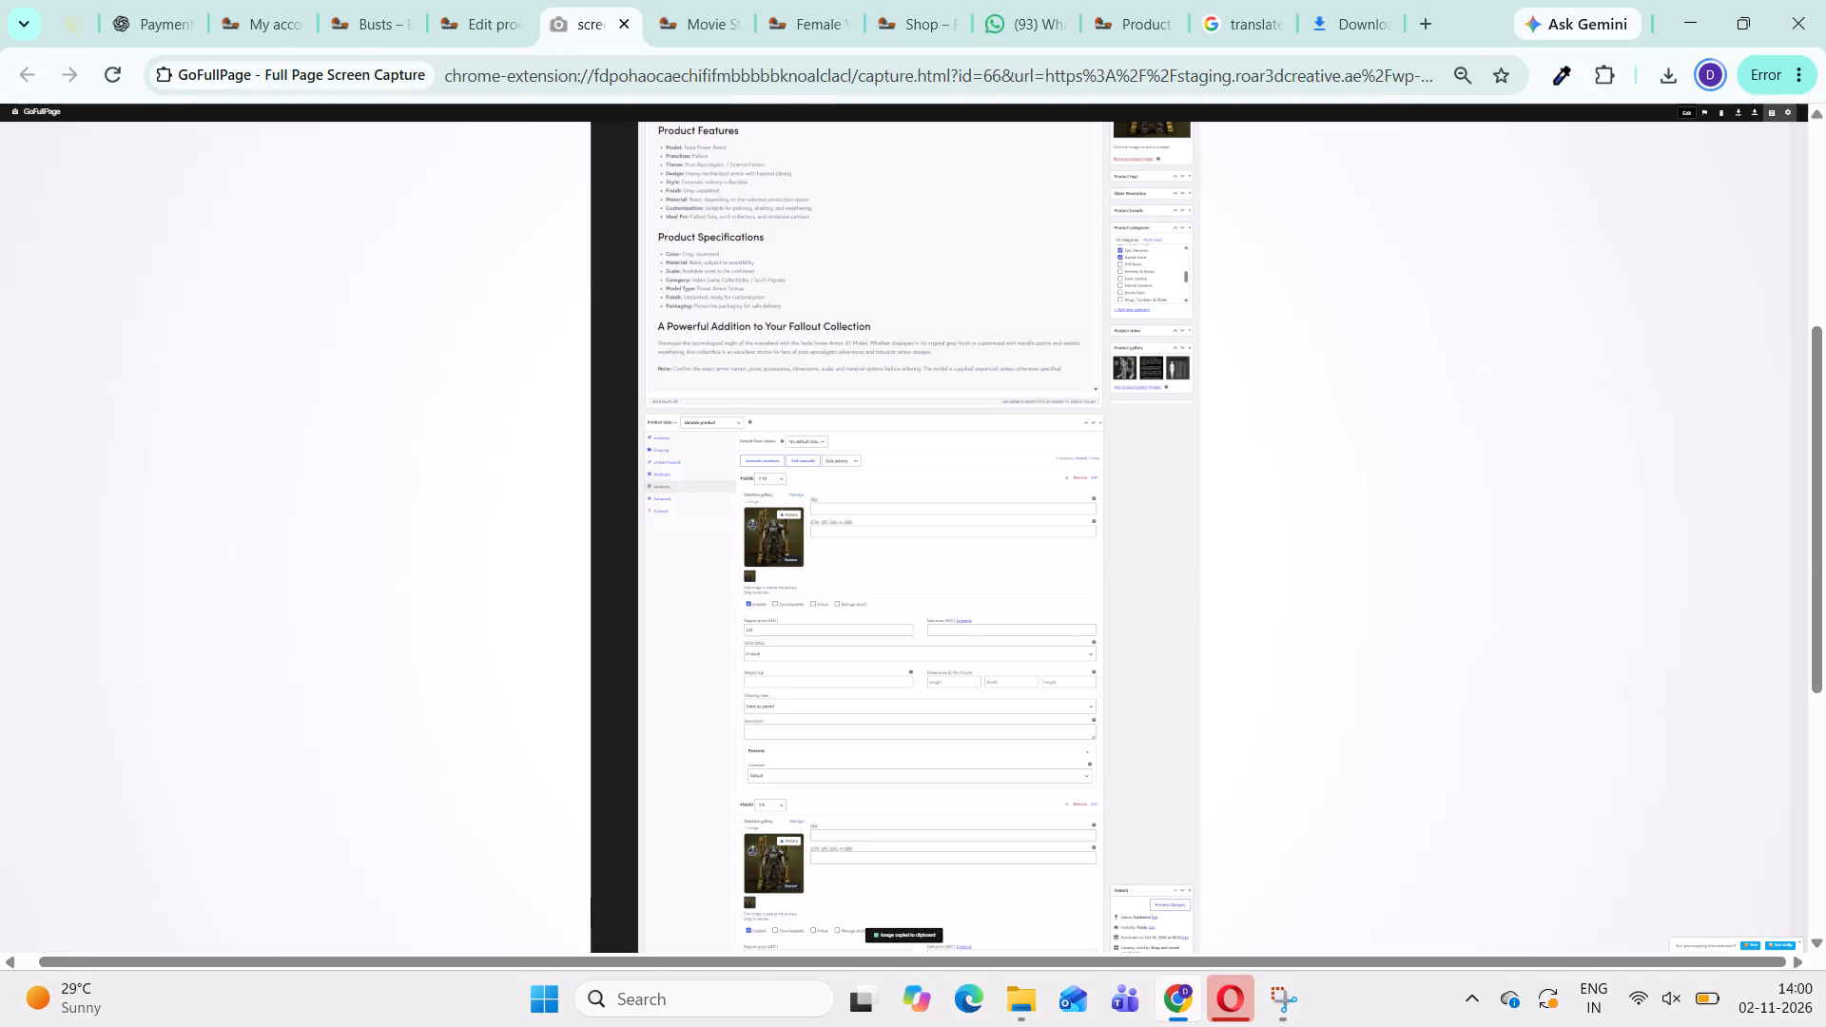
key(ctrl+c)
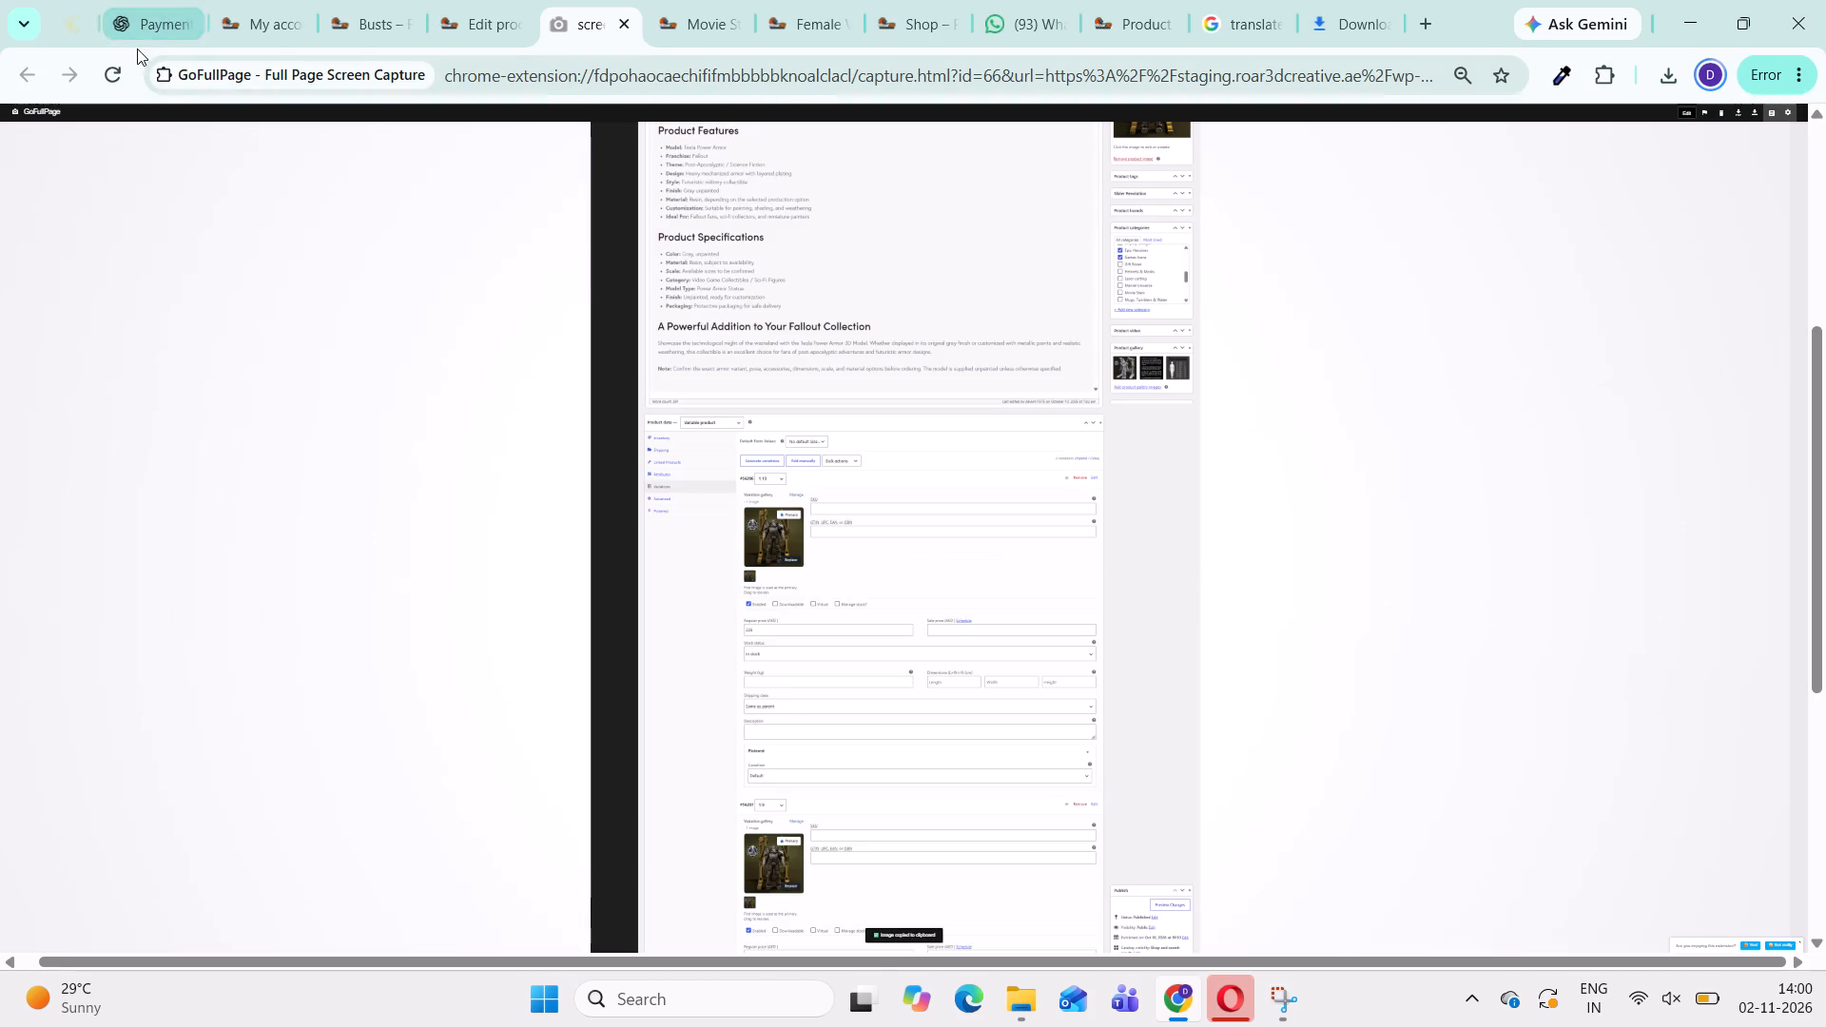
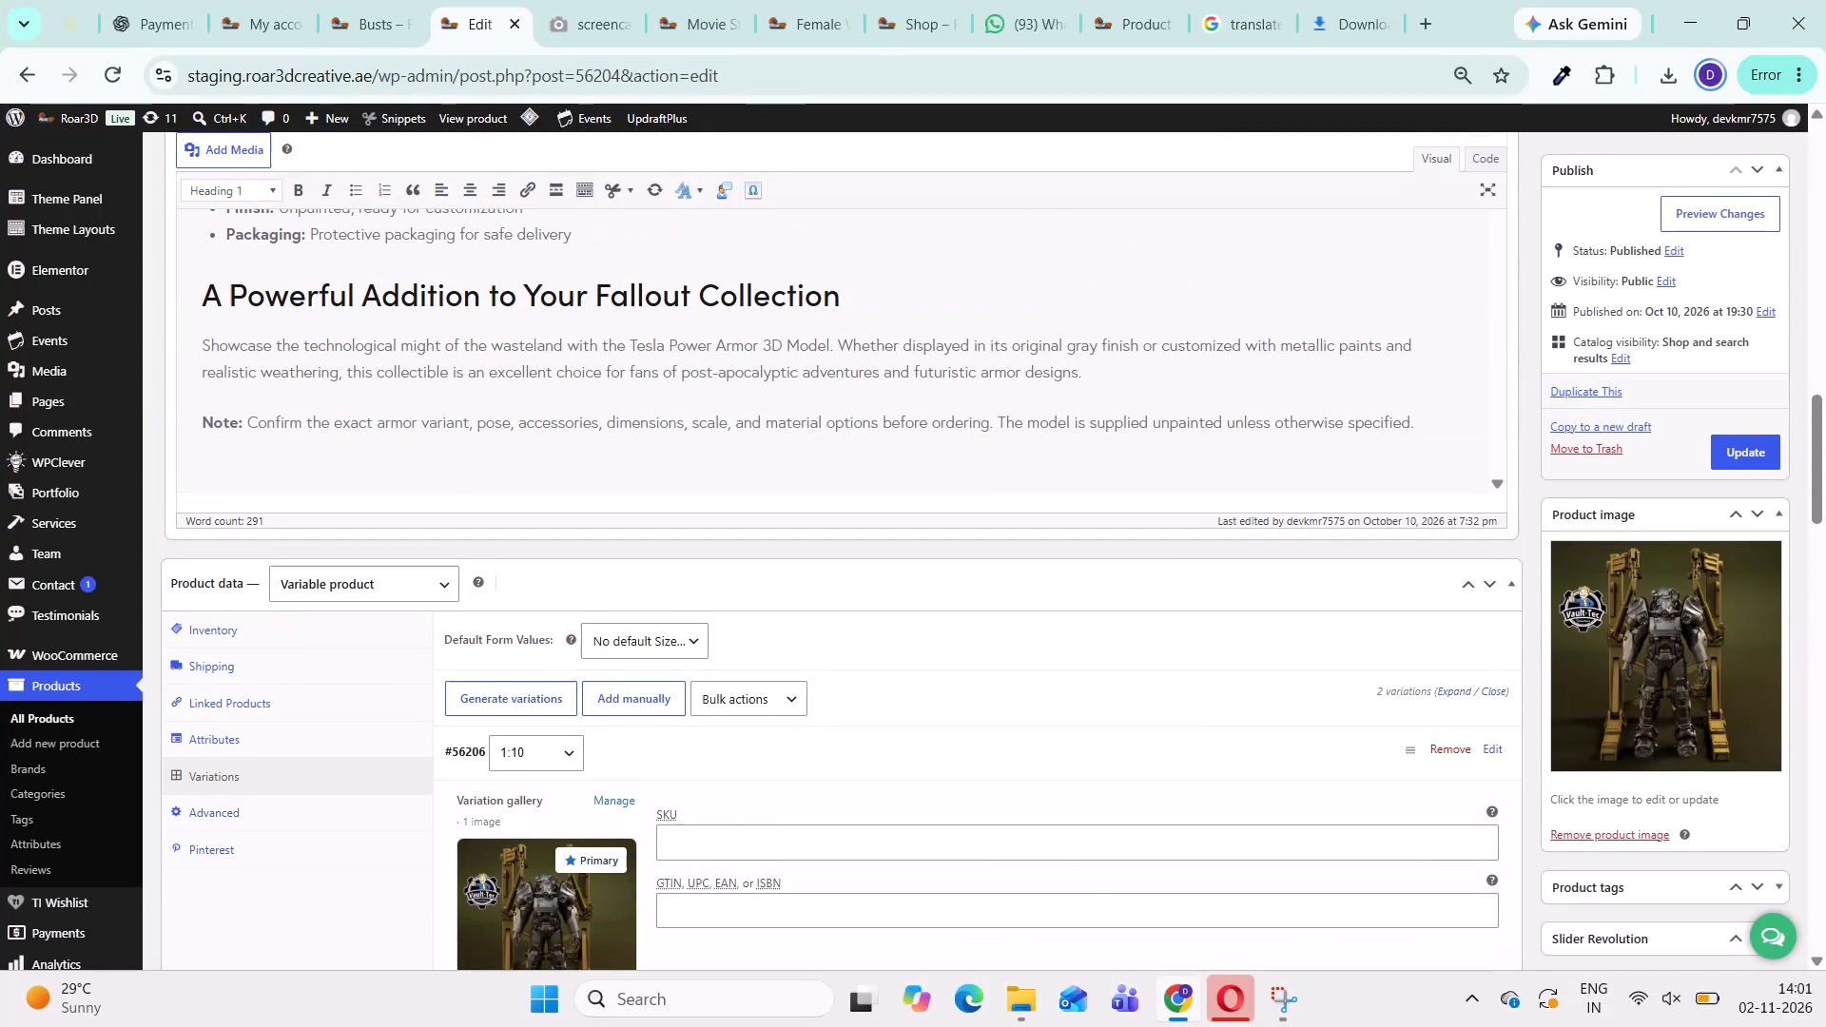
Show the product's attribute settings and expand the Size attribute to examine its values and variation options.
click(234, 746)
scroll(1170, 573, down, 3)
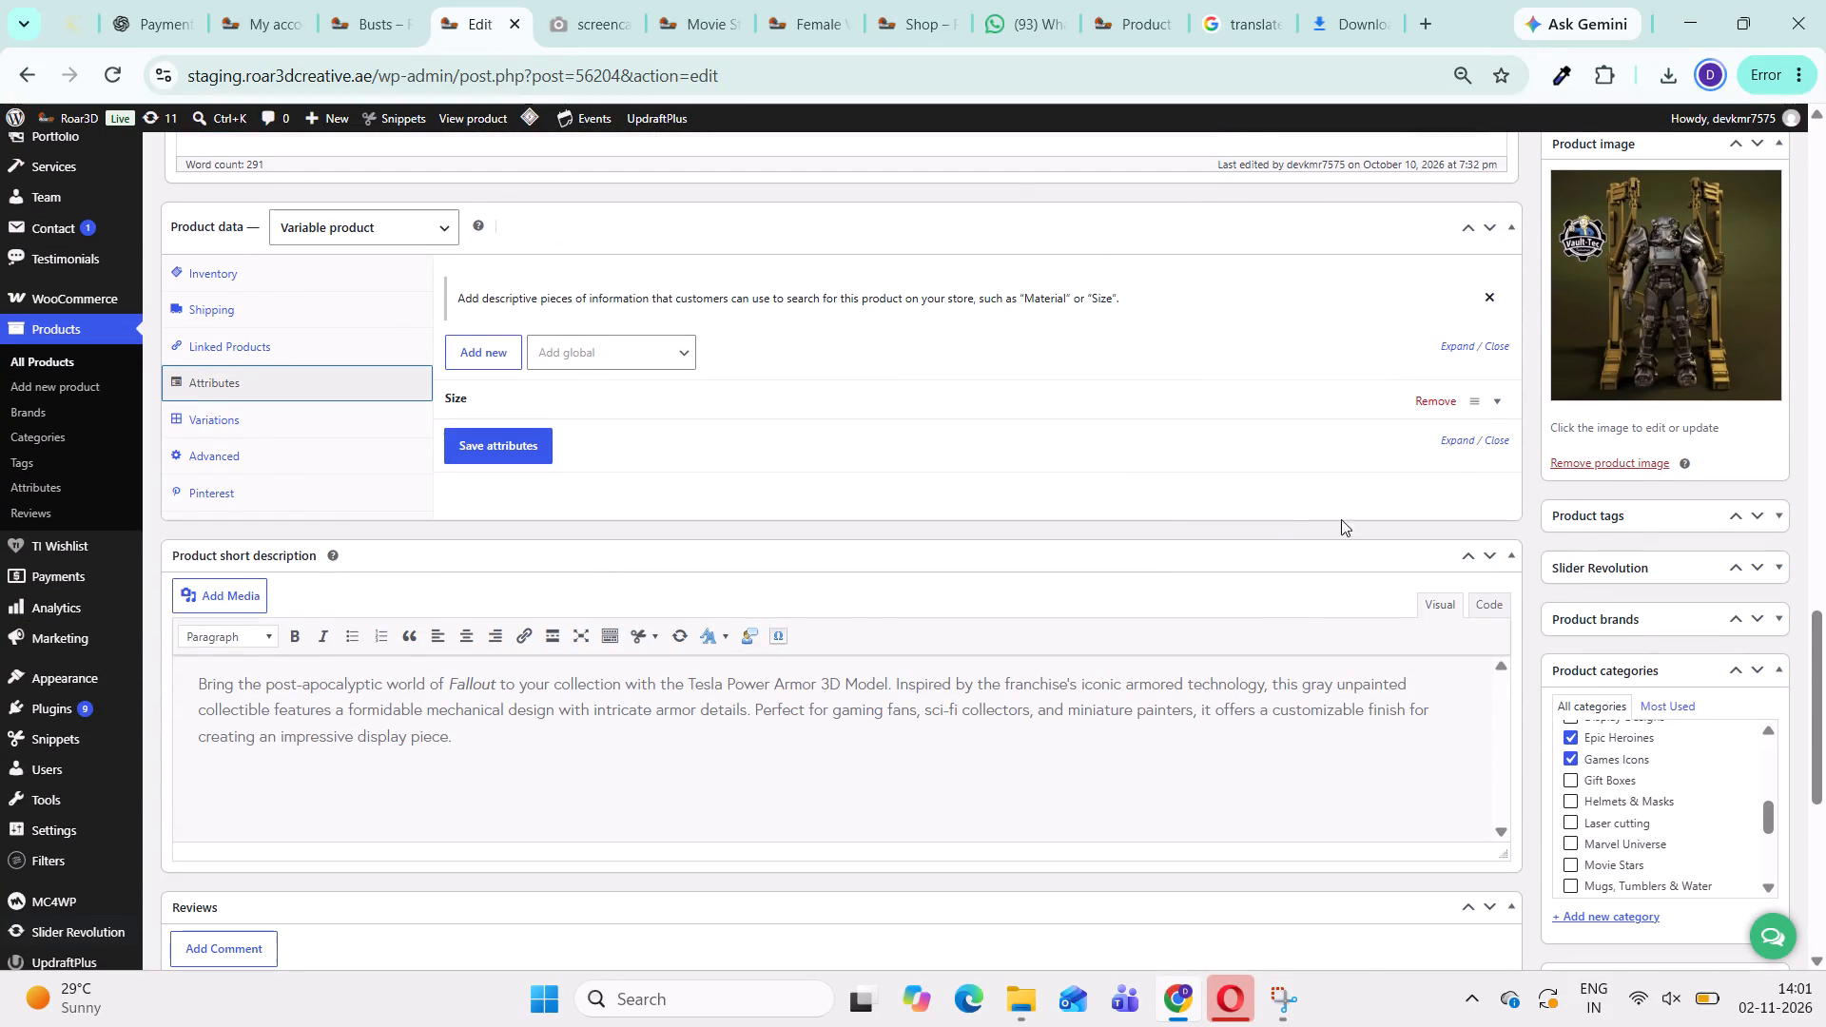
click(1492, 397)
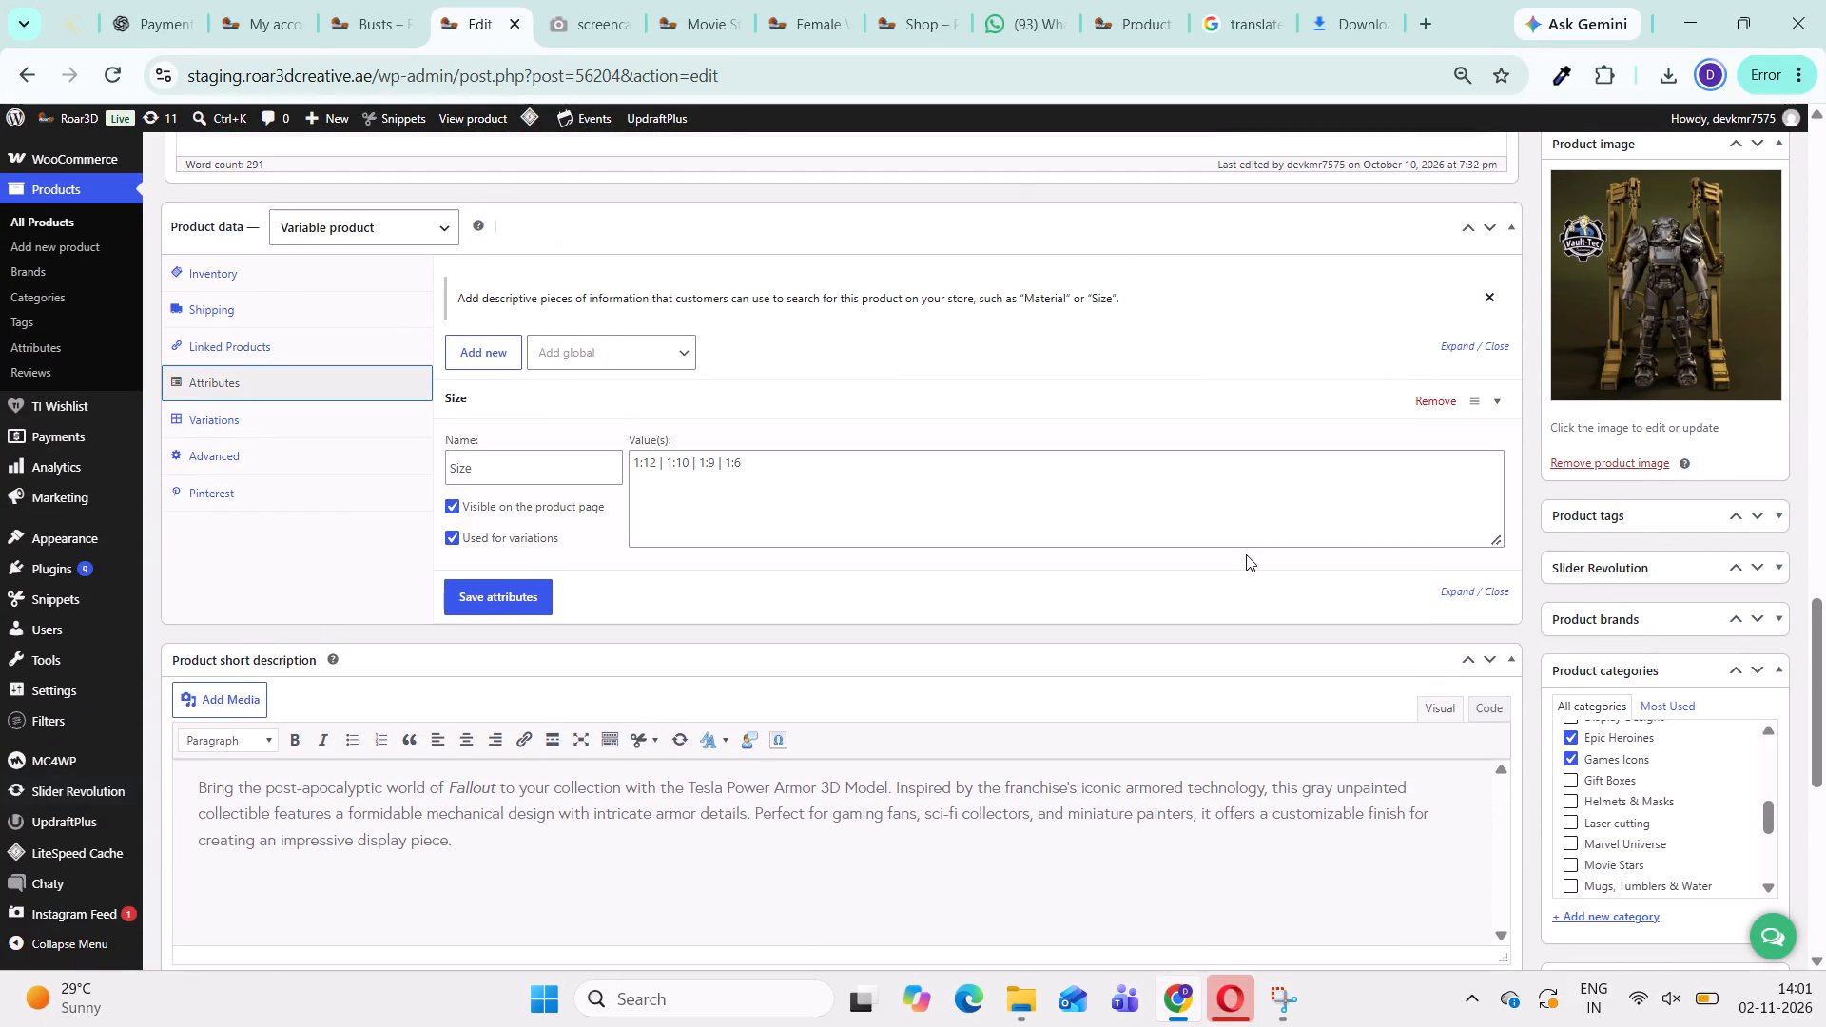
ctrl+scroll(1246, 553, up, 1)
scroll(1216, 582, down, 8)
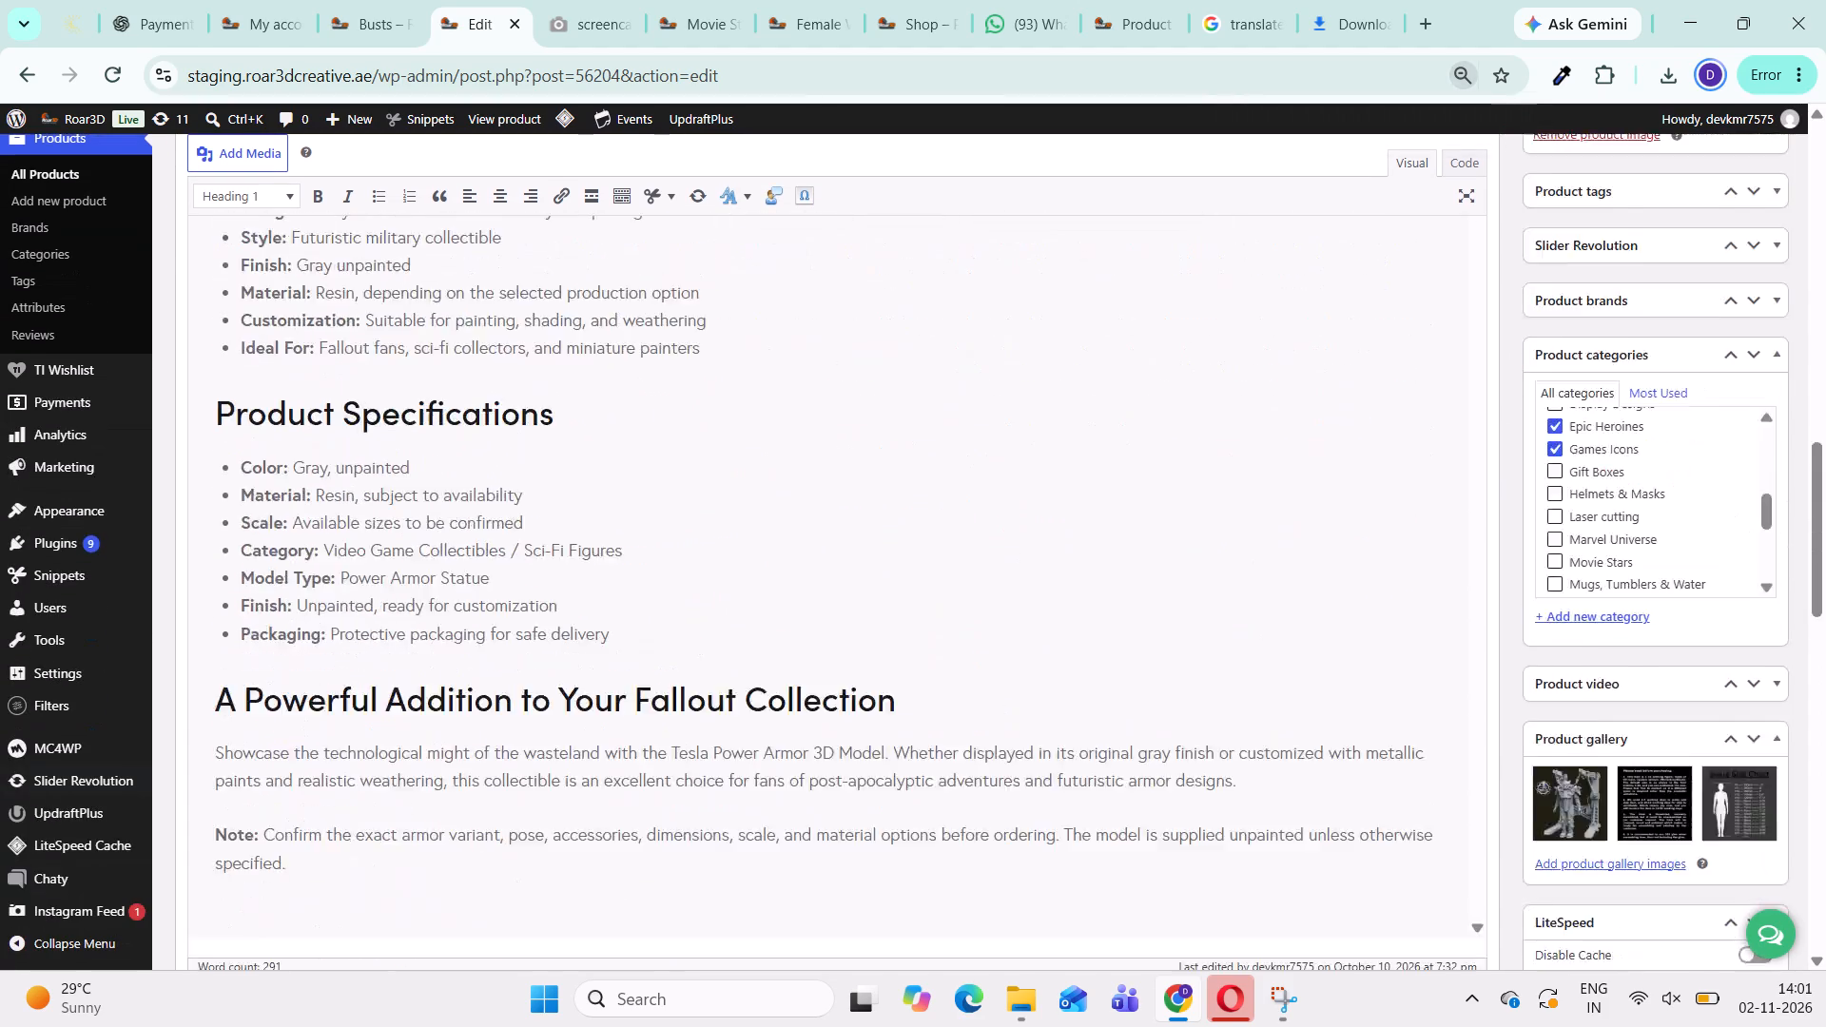
scroll(1206, 599, down, 6)
scroll(1206, 599, up, 2)
scroll(1175, 631, down, 1)
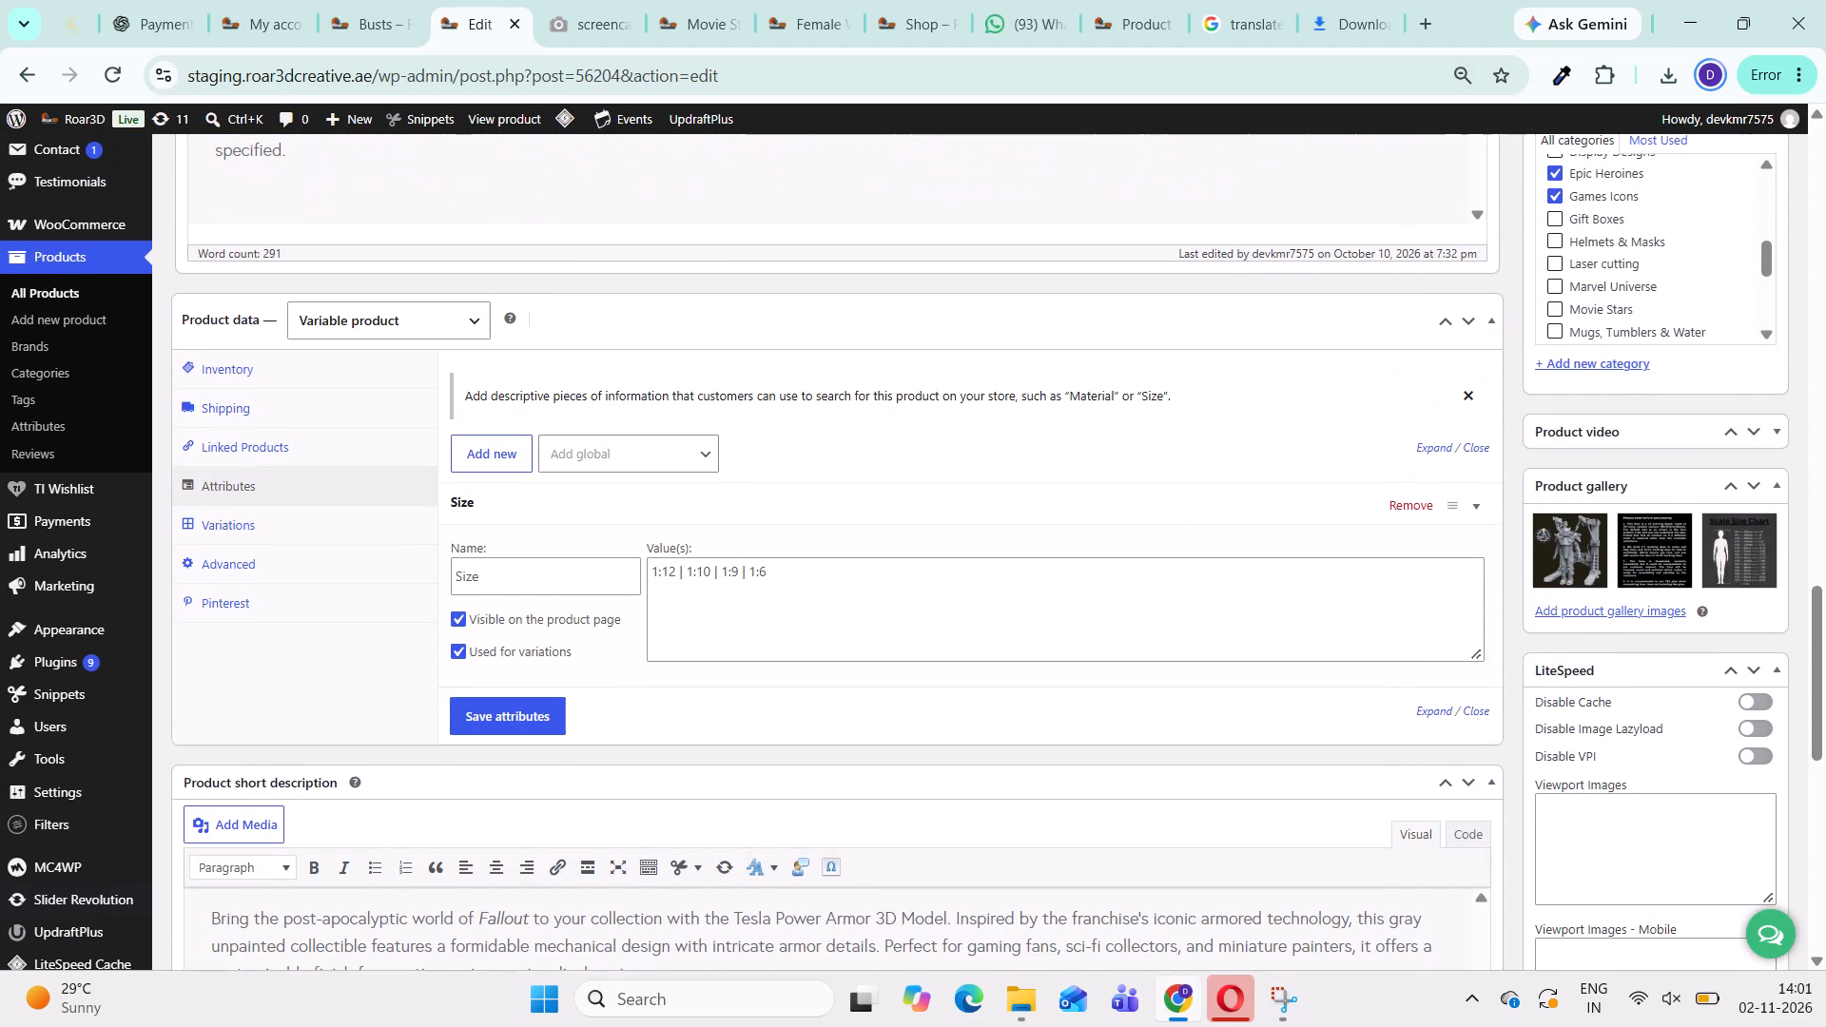
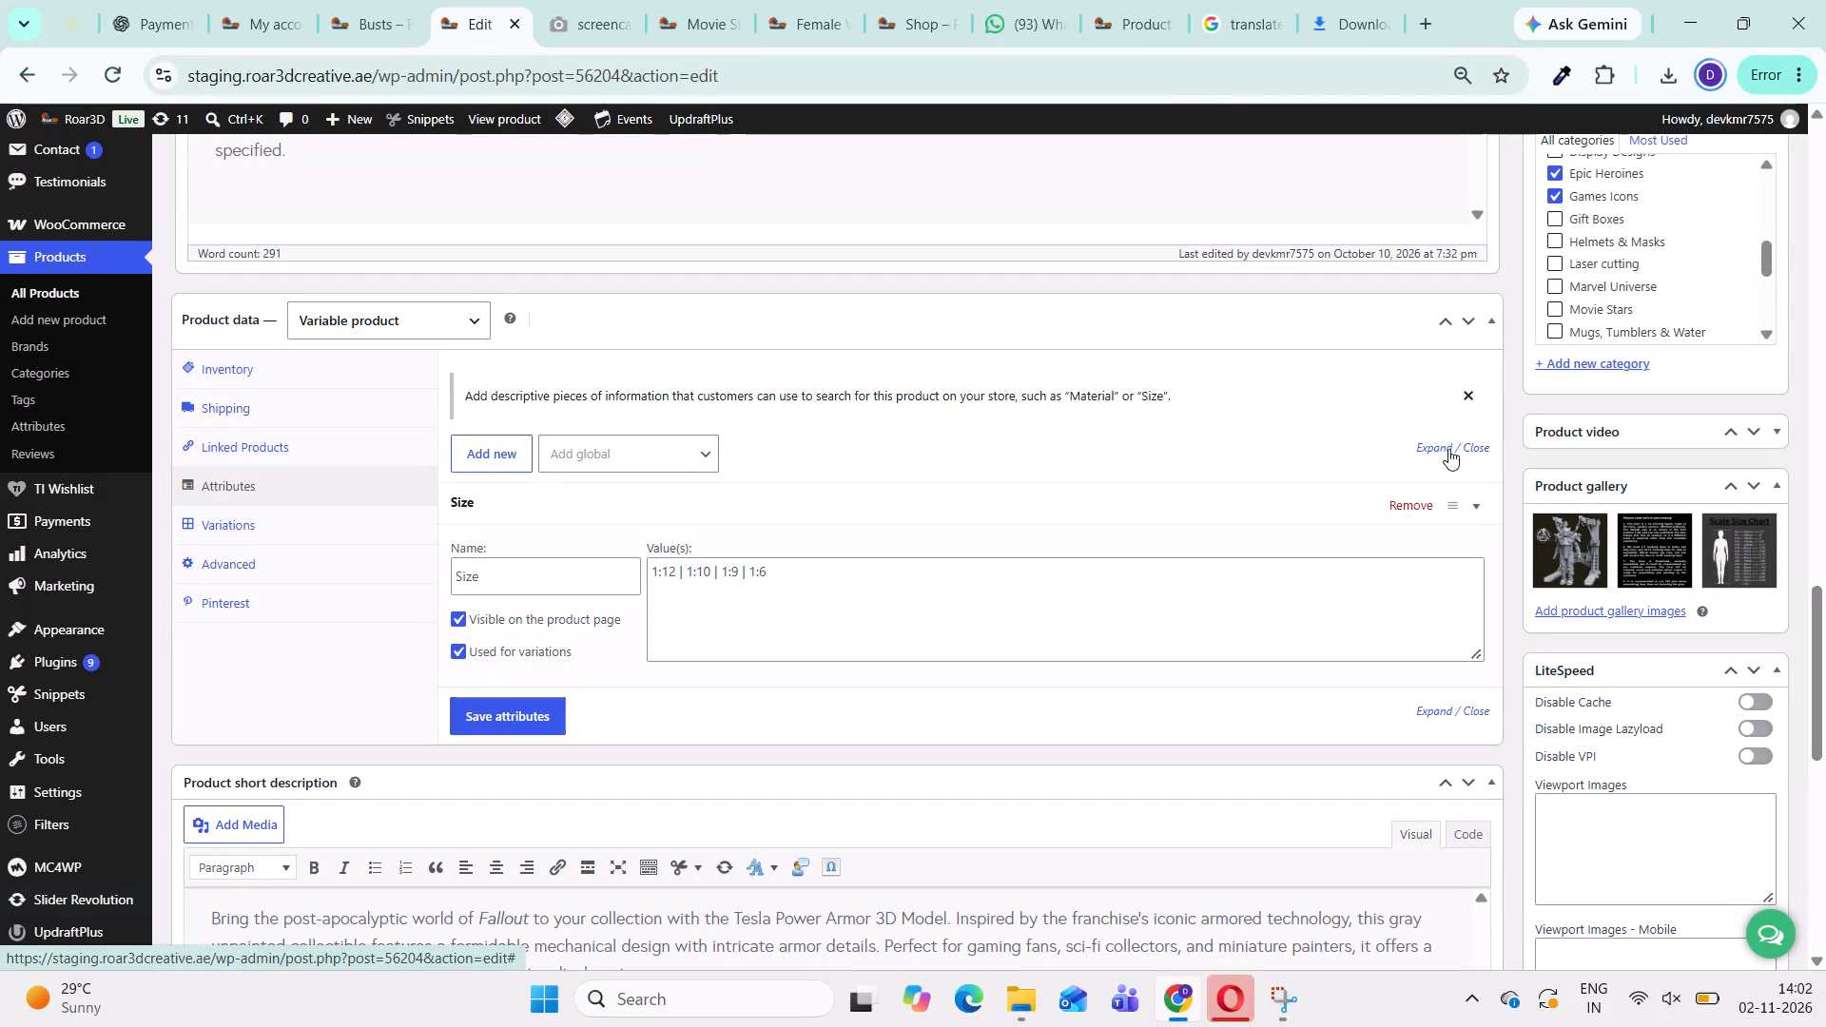
Capture a screenshot of the Product data section showing the expanded Size attribute settings and copy it for ChatGPT.
click(1445, 446)
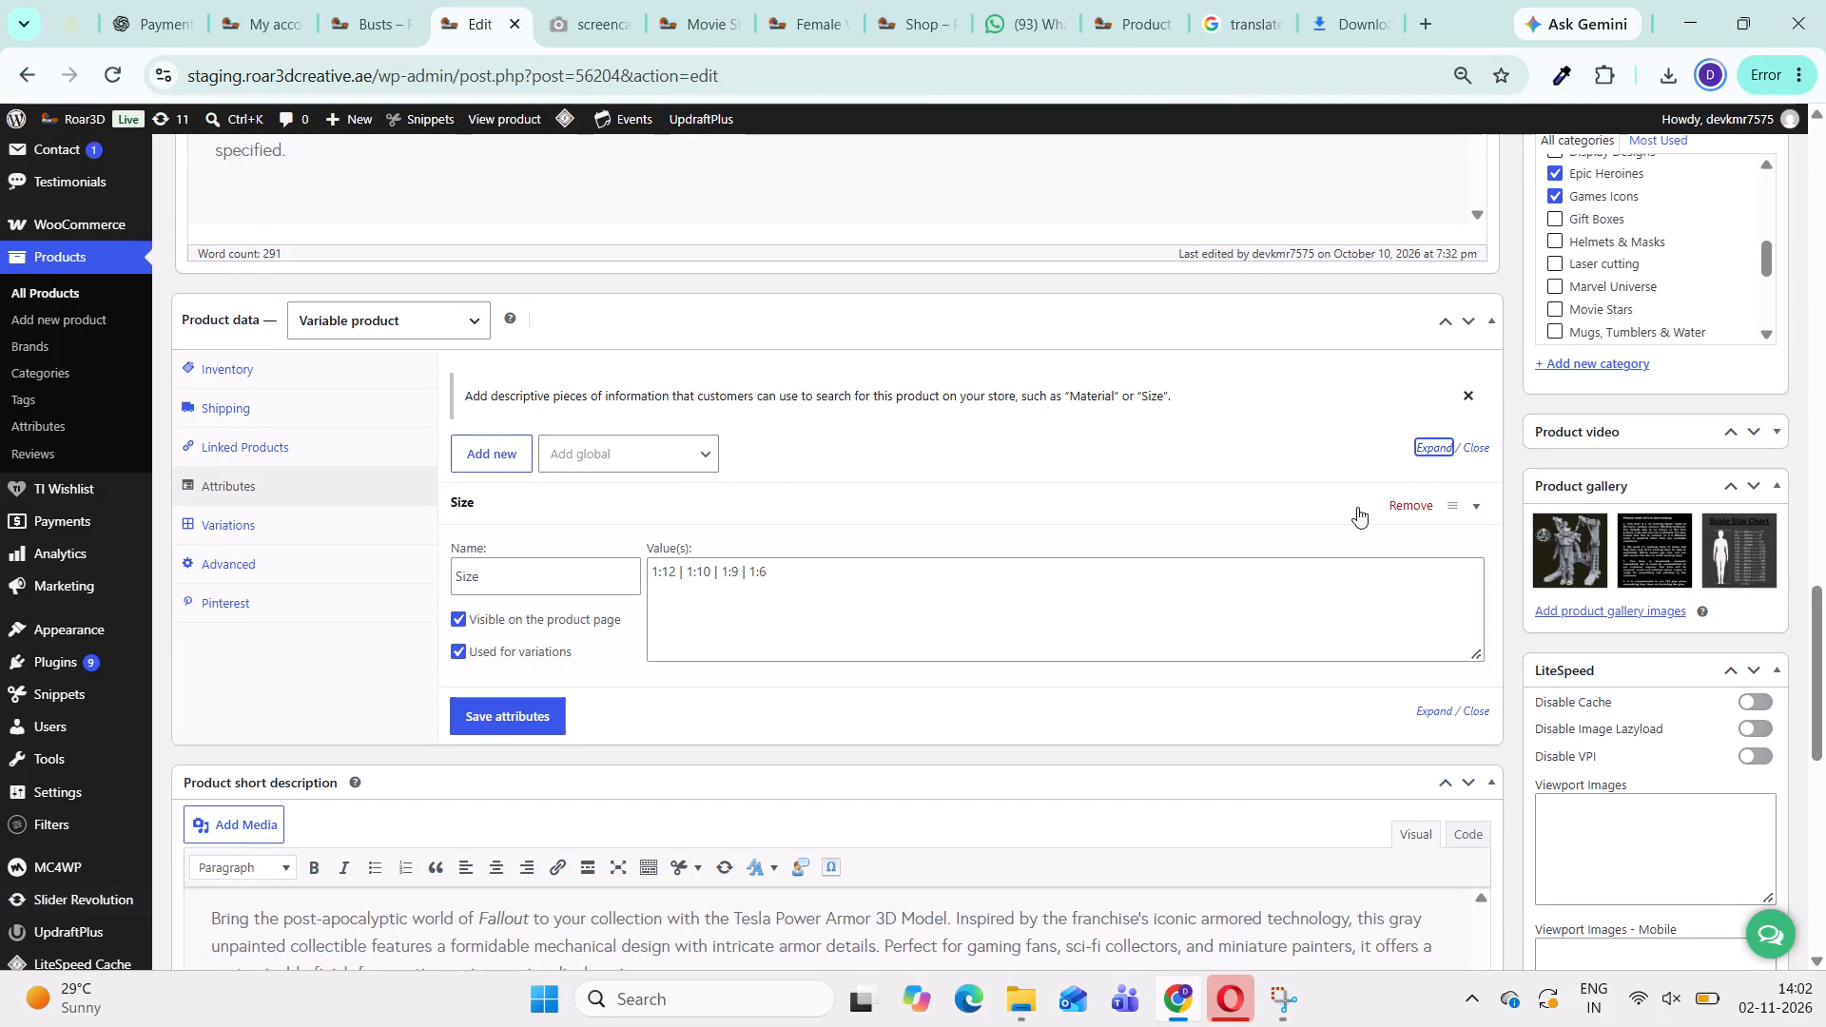
scroll(1132, 514, down, 1)
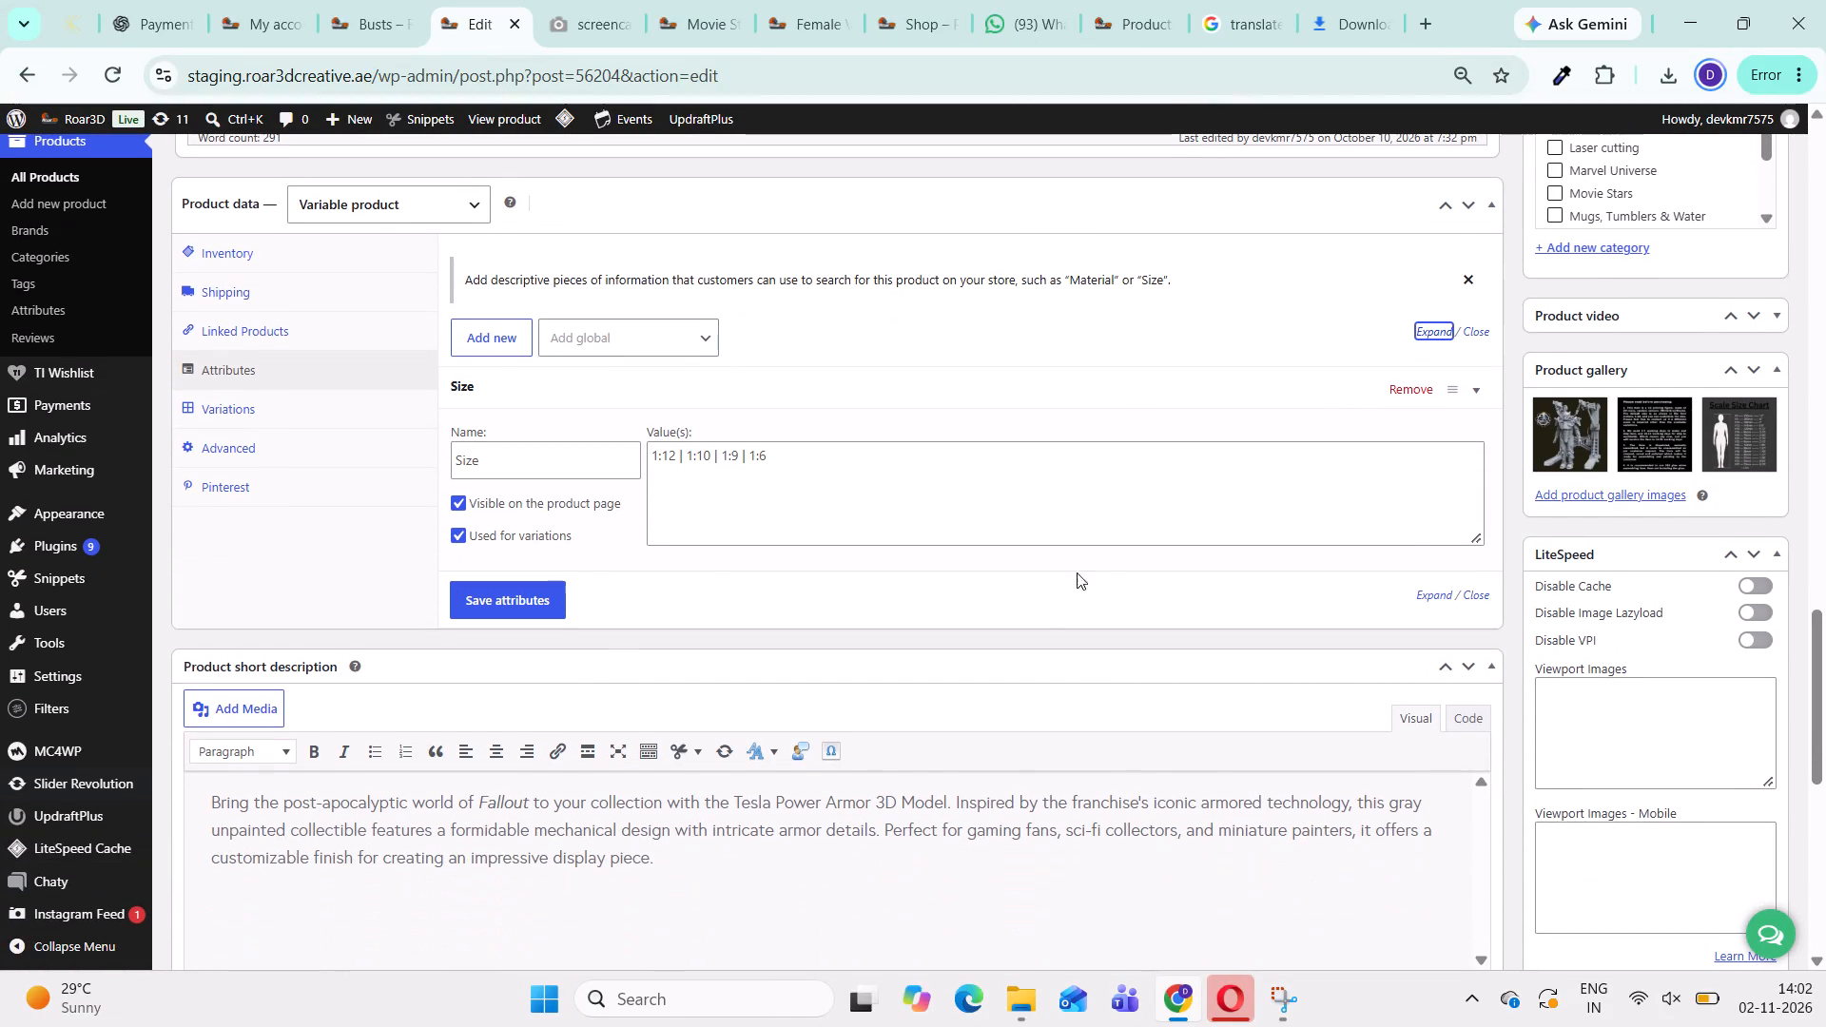
click(885, 584)
scroll(921, 596, up, 1)
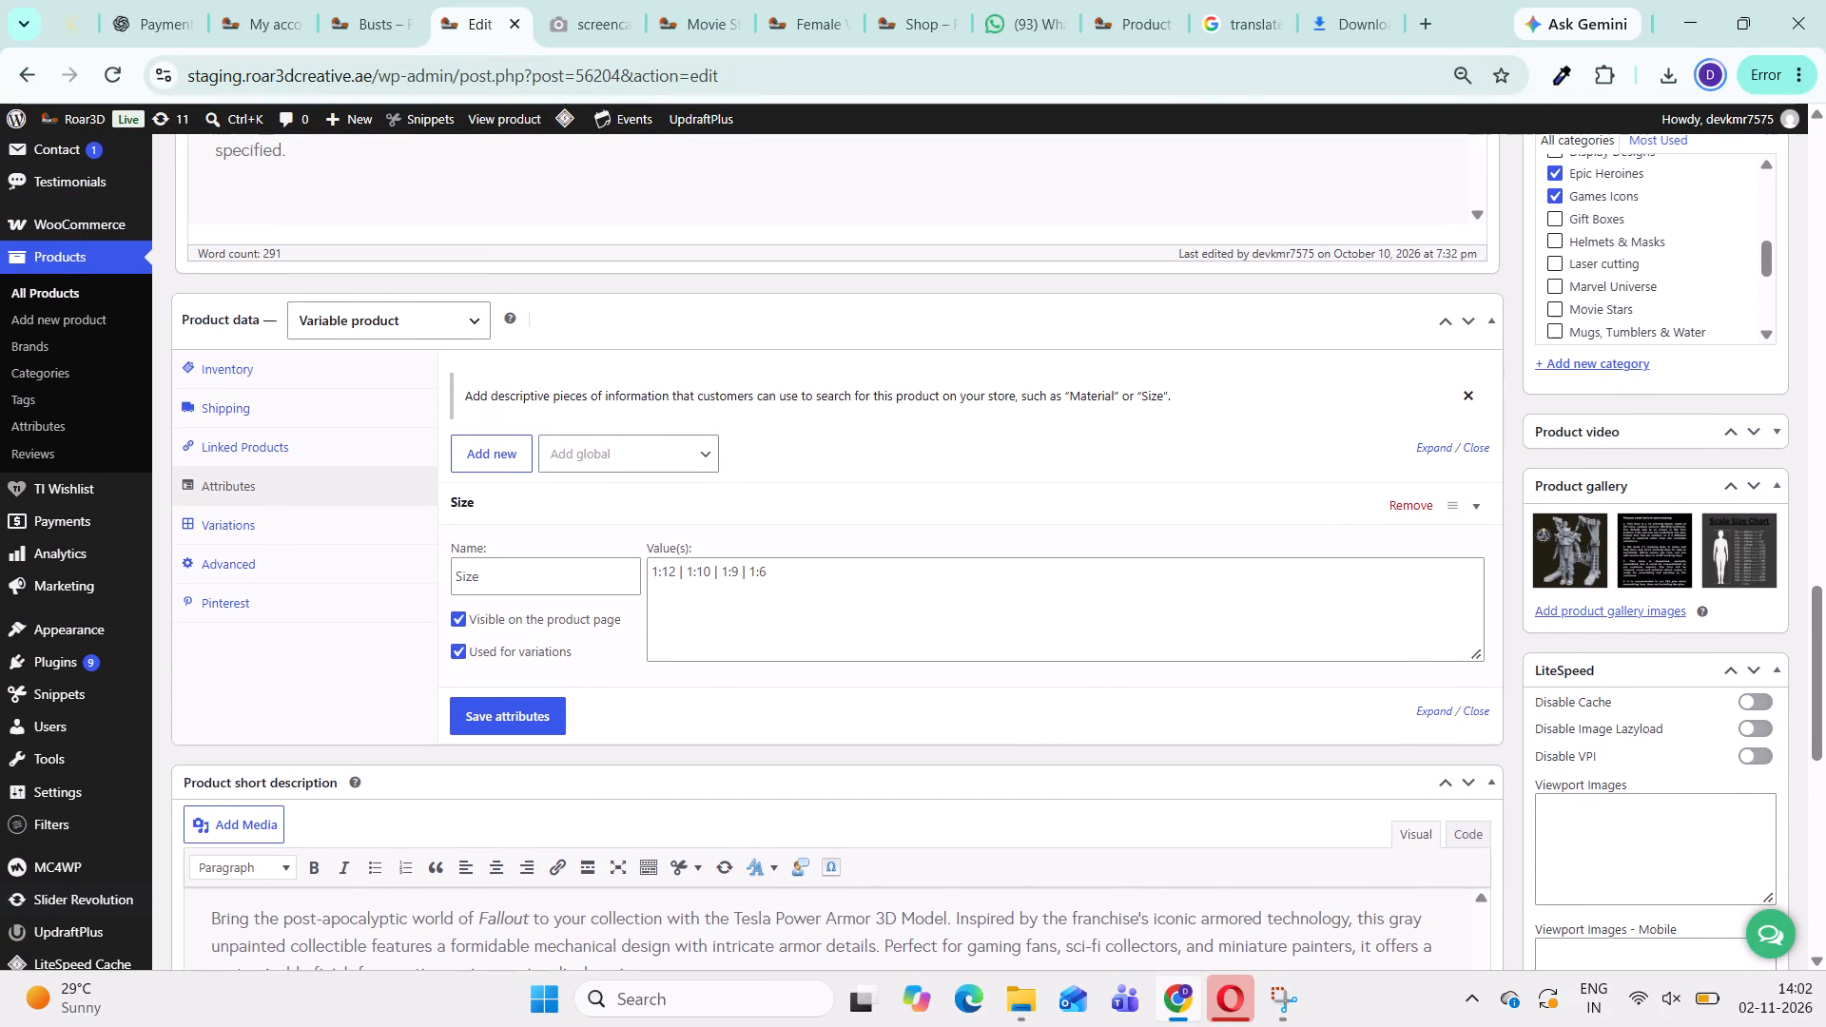
key(shift+super+s)
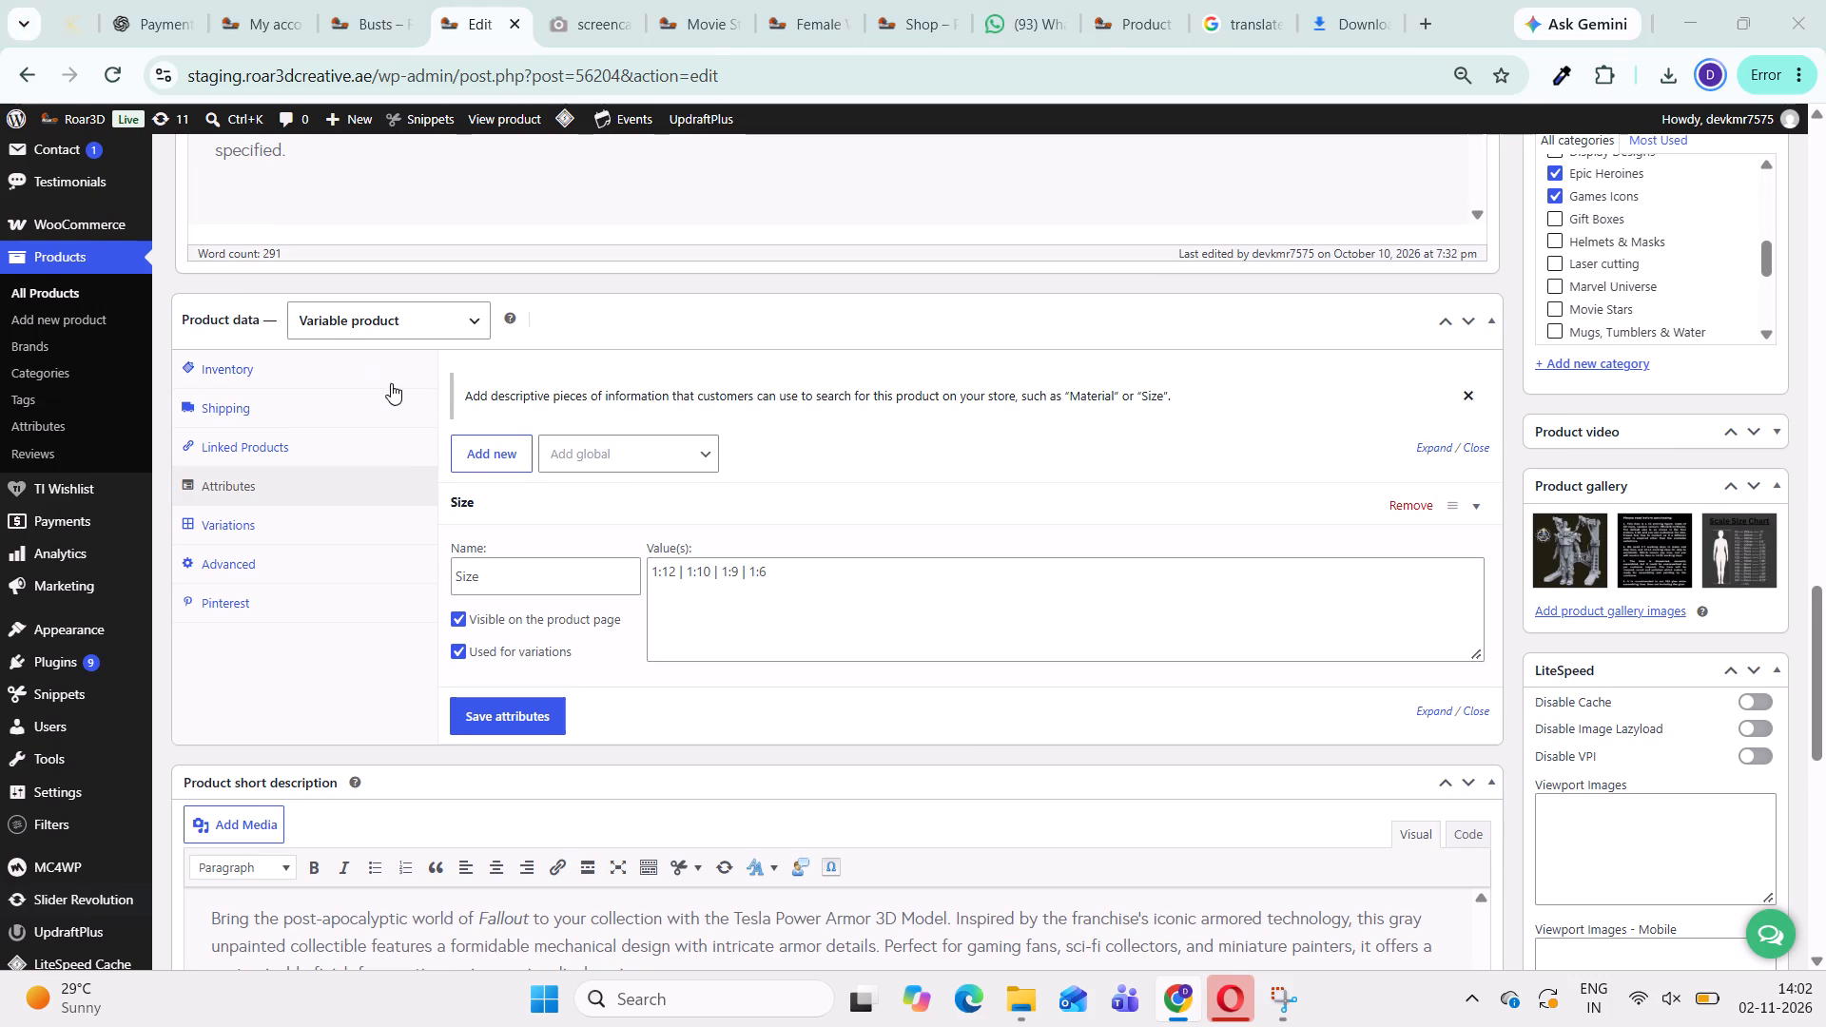
drag(156, 326, 1533, 799)
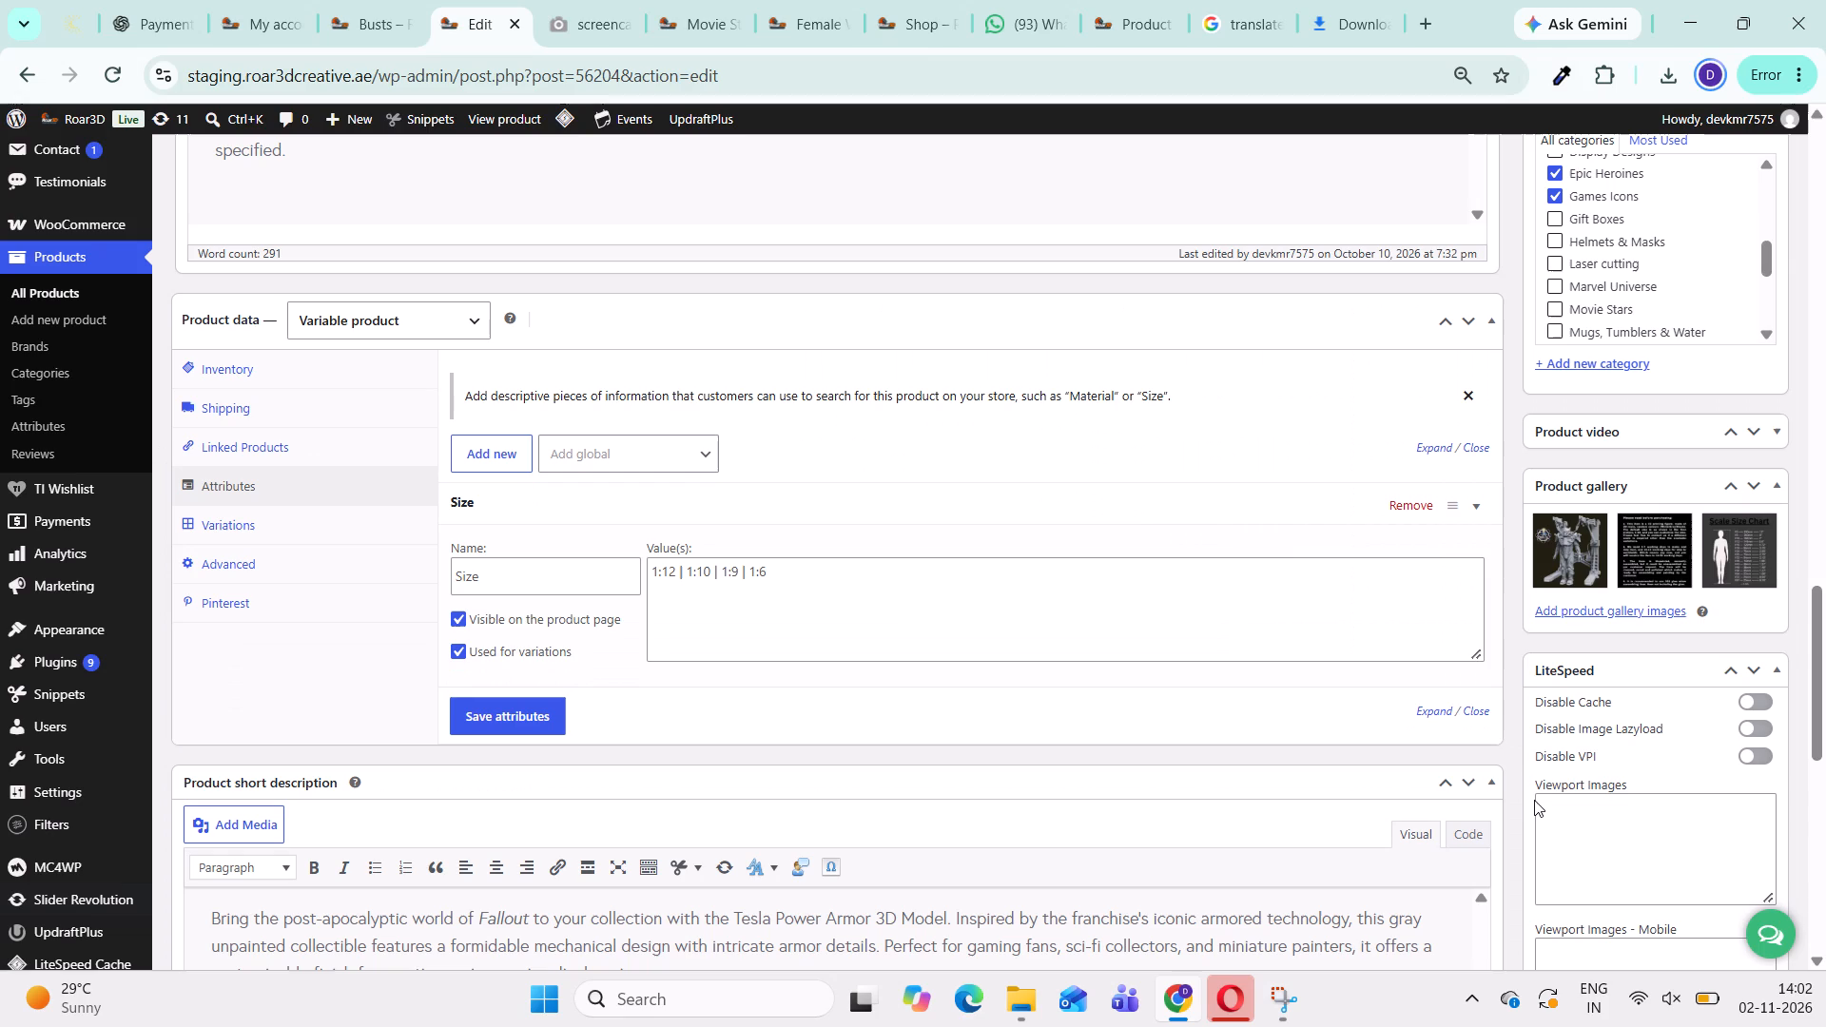
click(1565, 636)
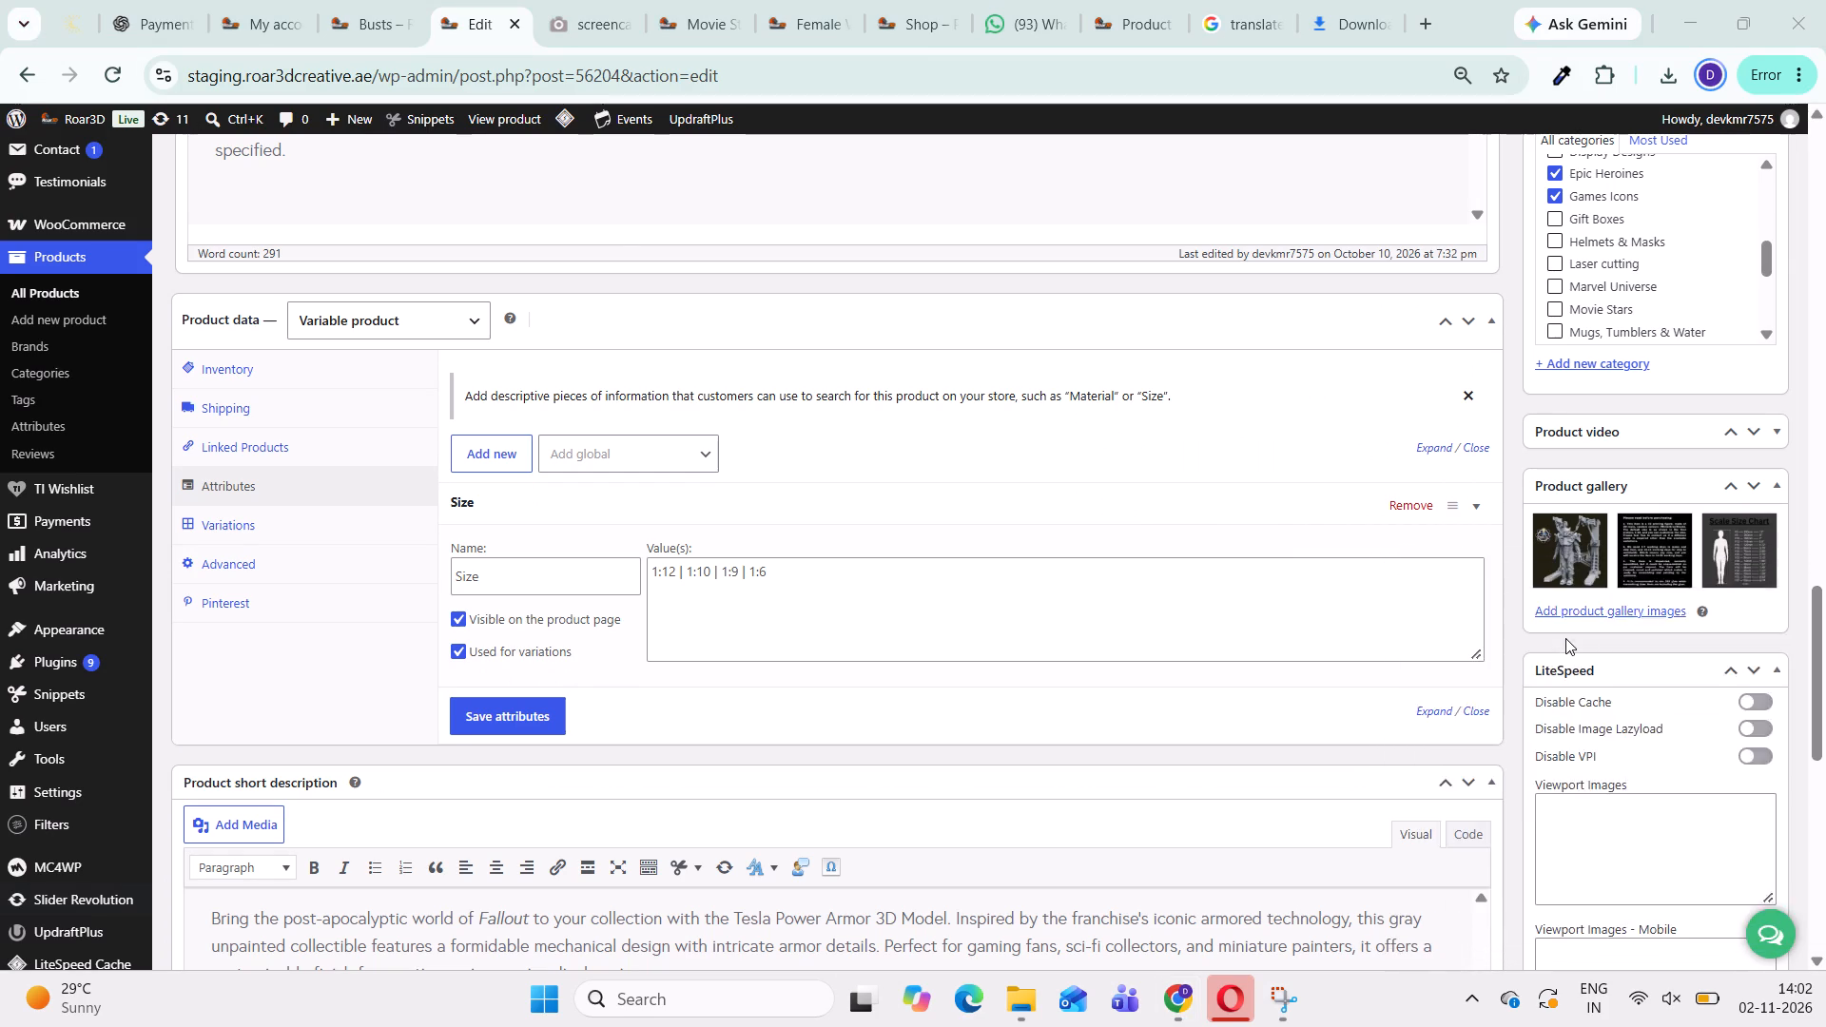
key(ctrl+c)
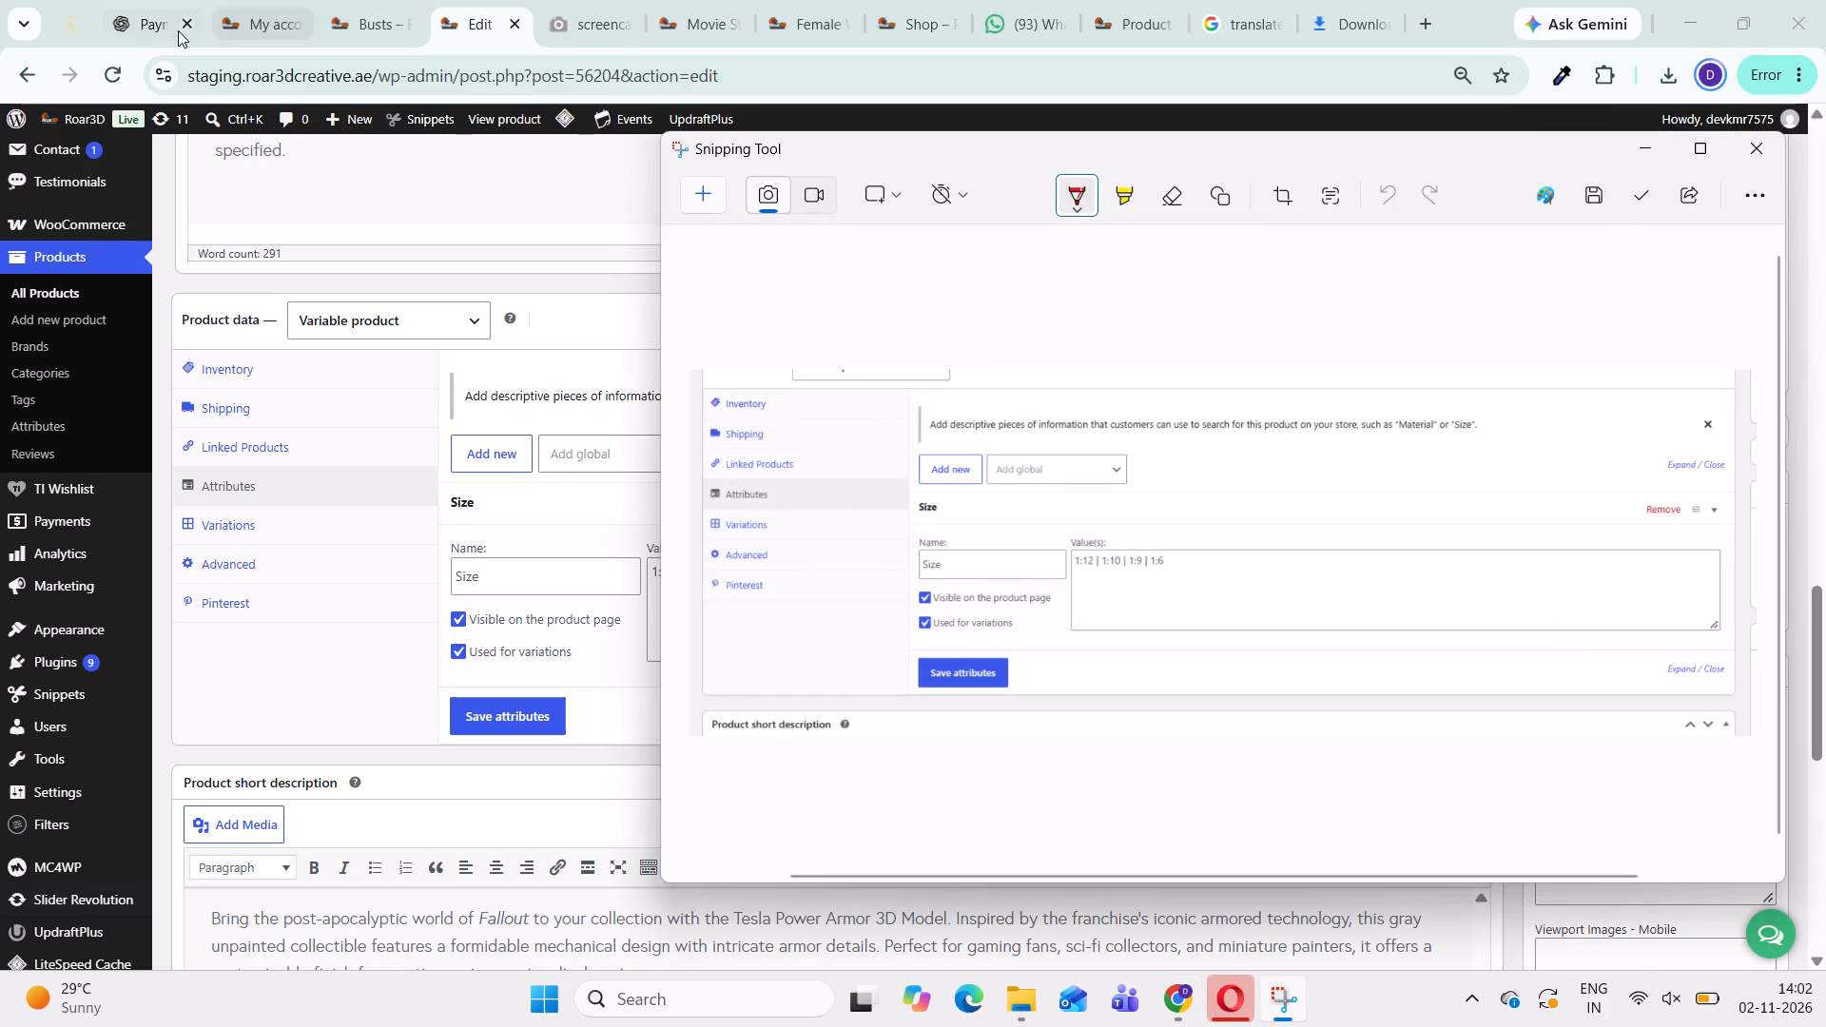
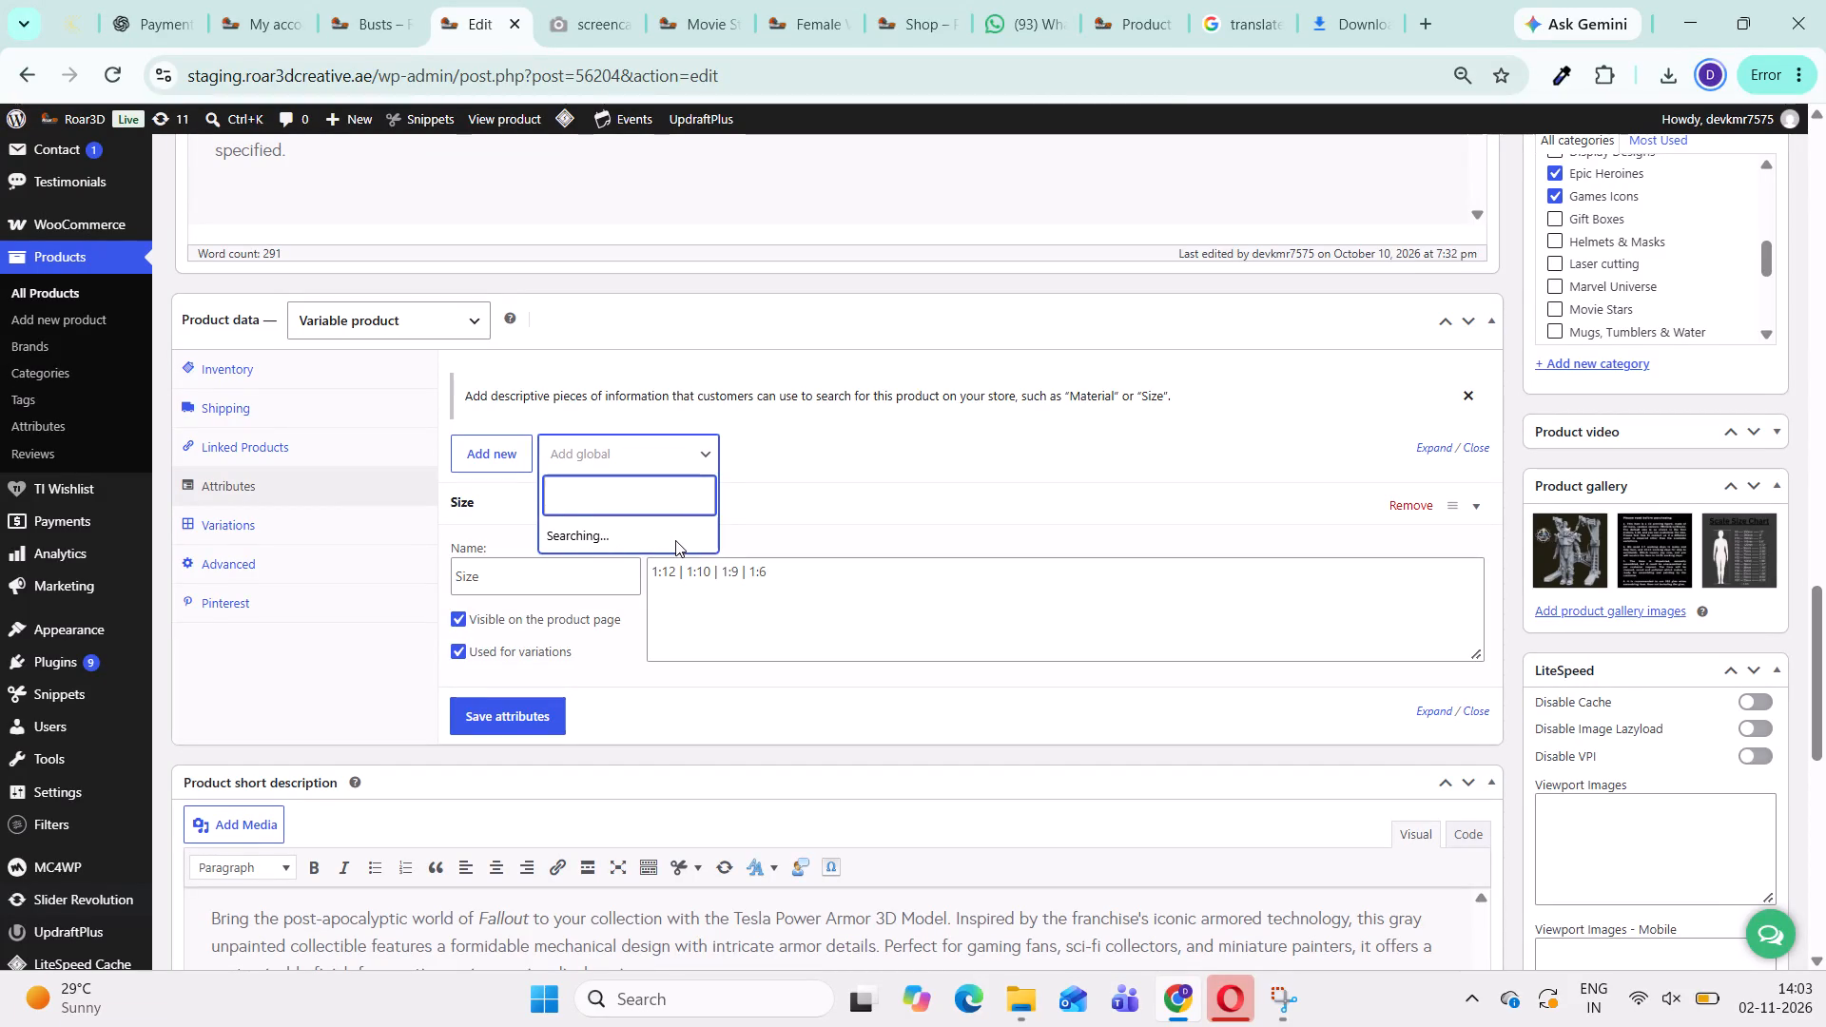
Reload the Tesla Power Armor – Fallout edit page and reopen the attribute settings in its product data.
click(626, 534)
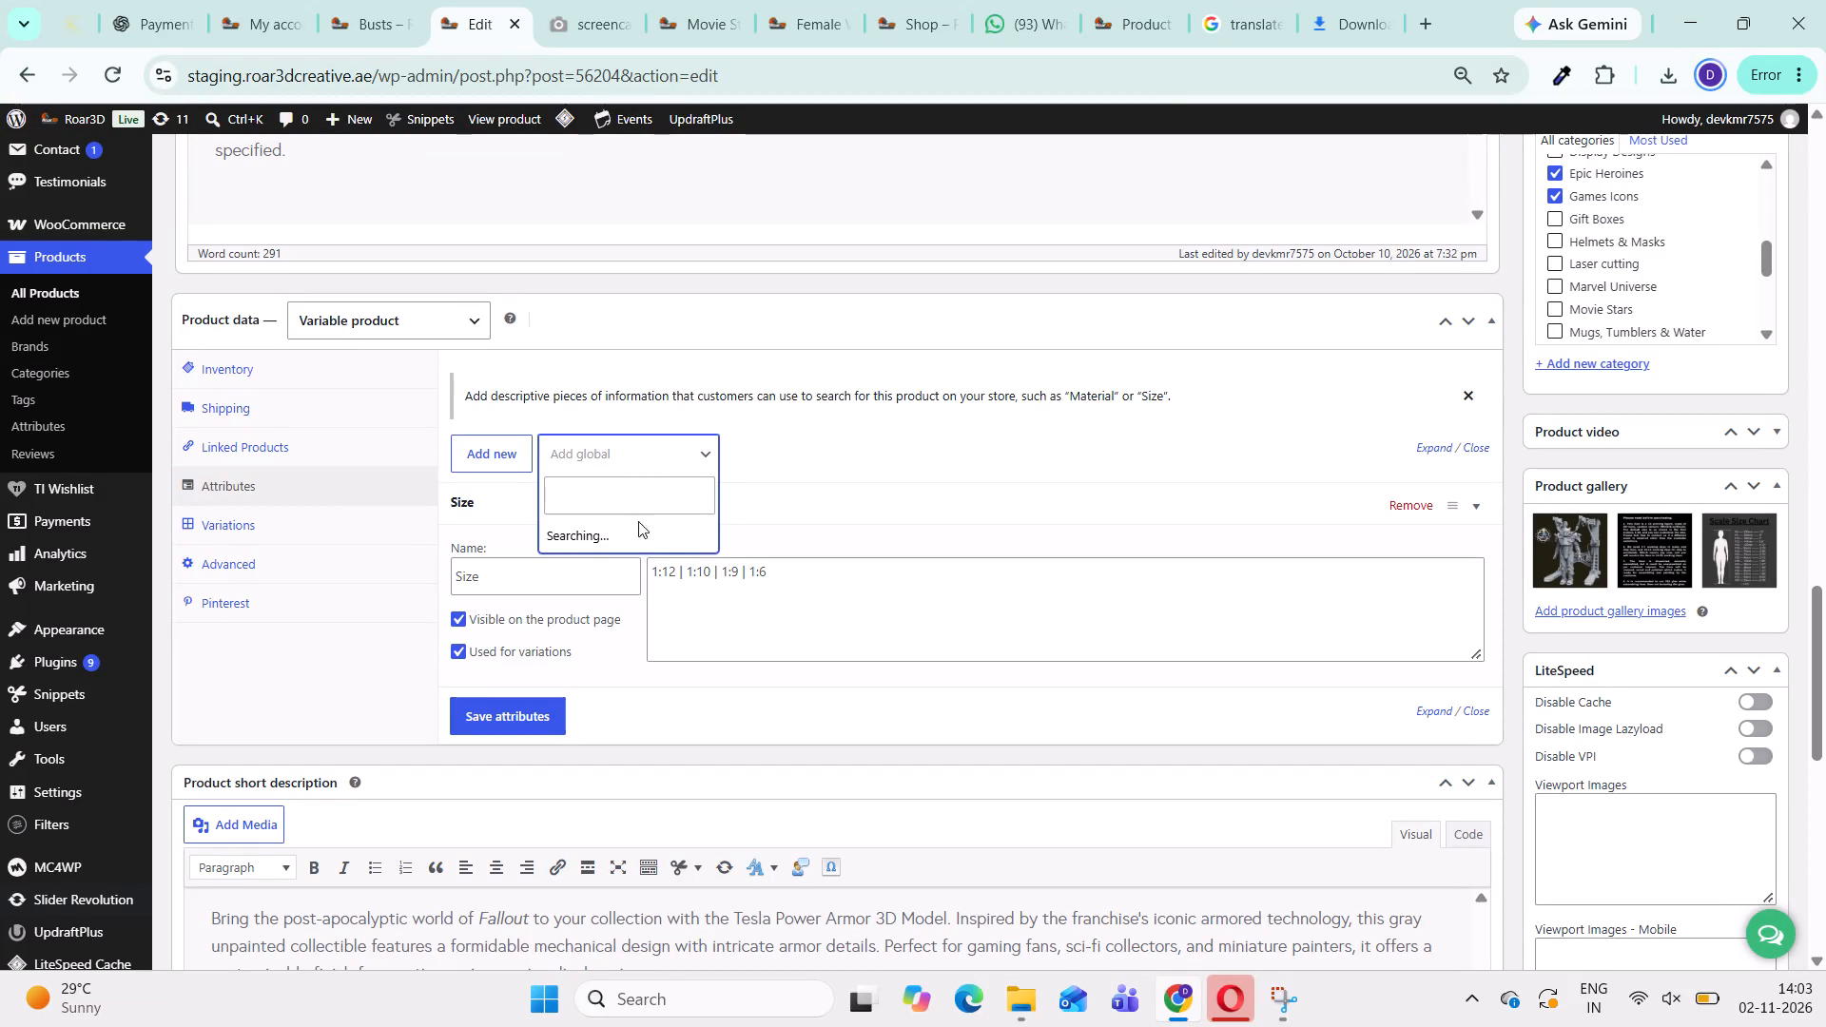
click(122, 80)
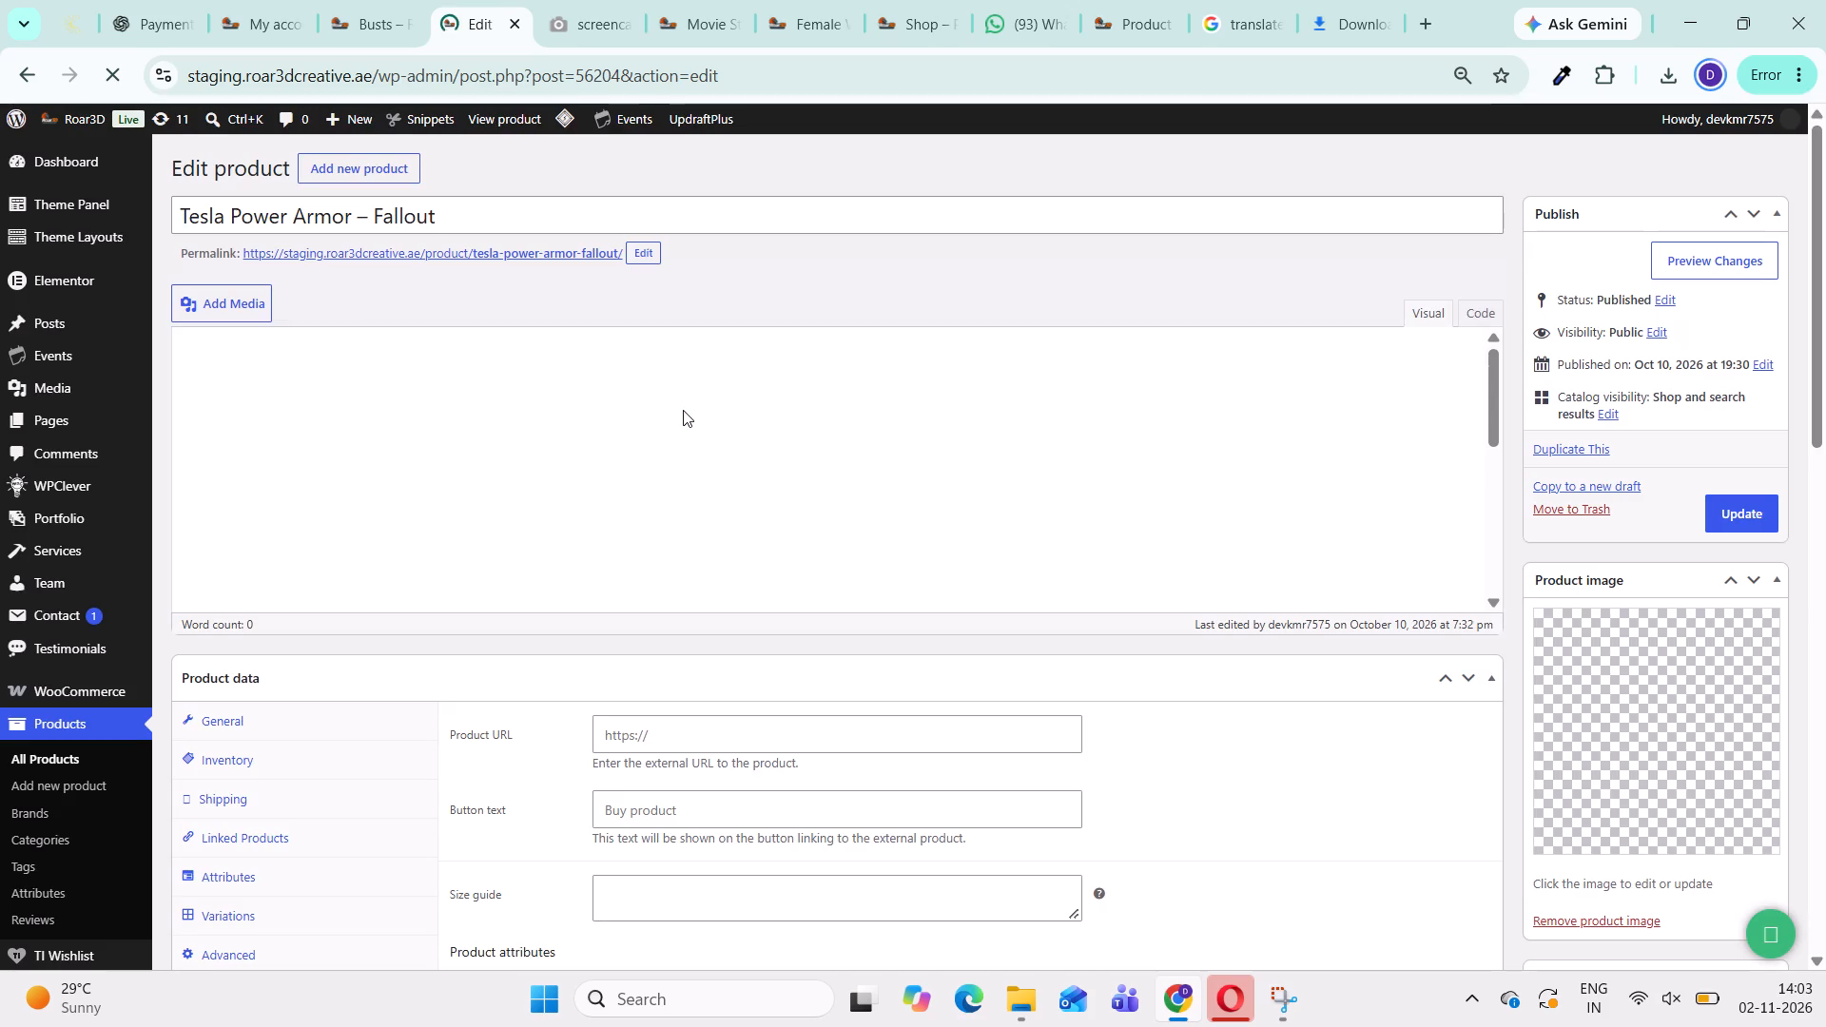
scroll(690, 411, down, 2)
scroll(670, 714, down, 1)
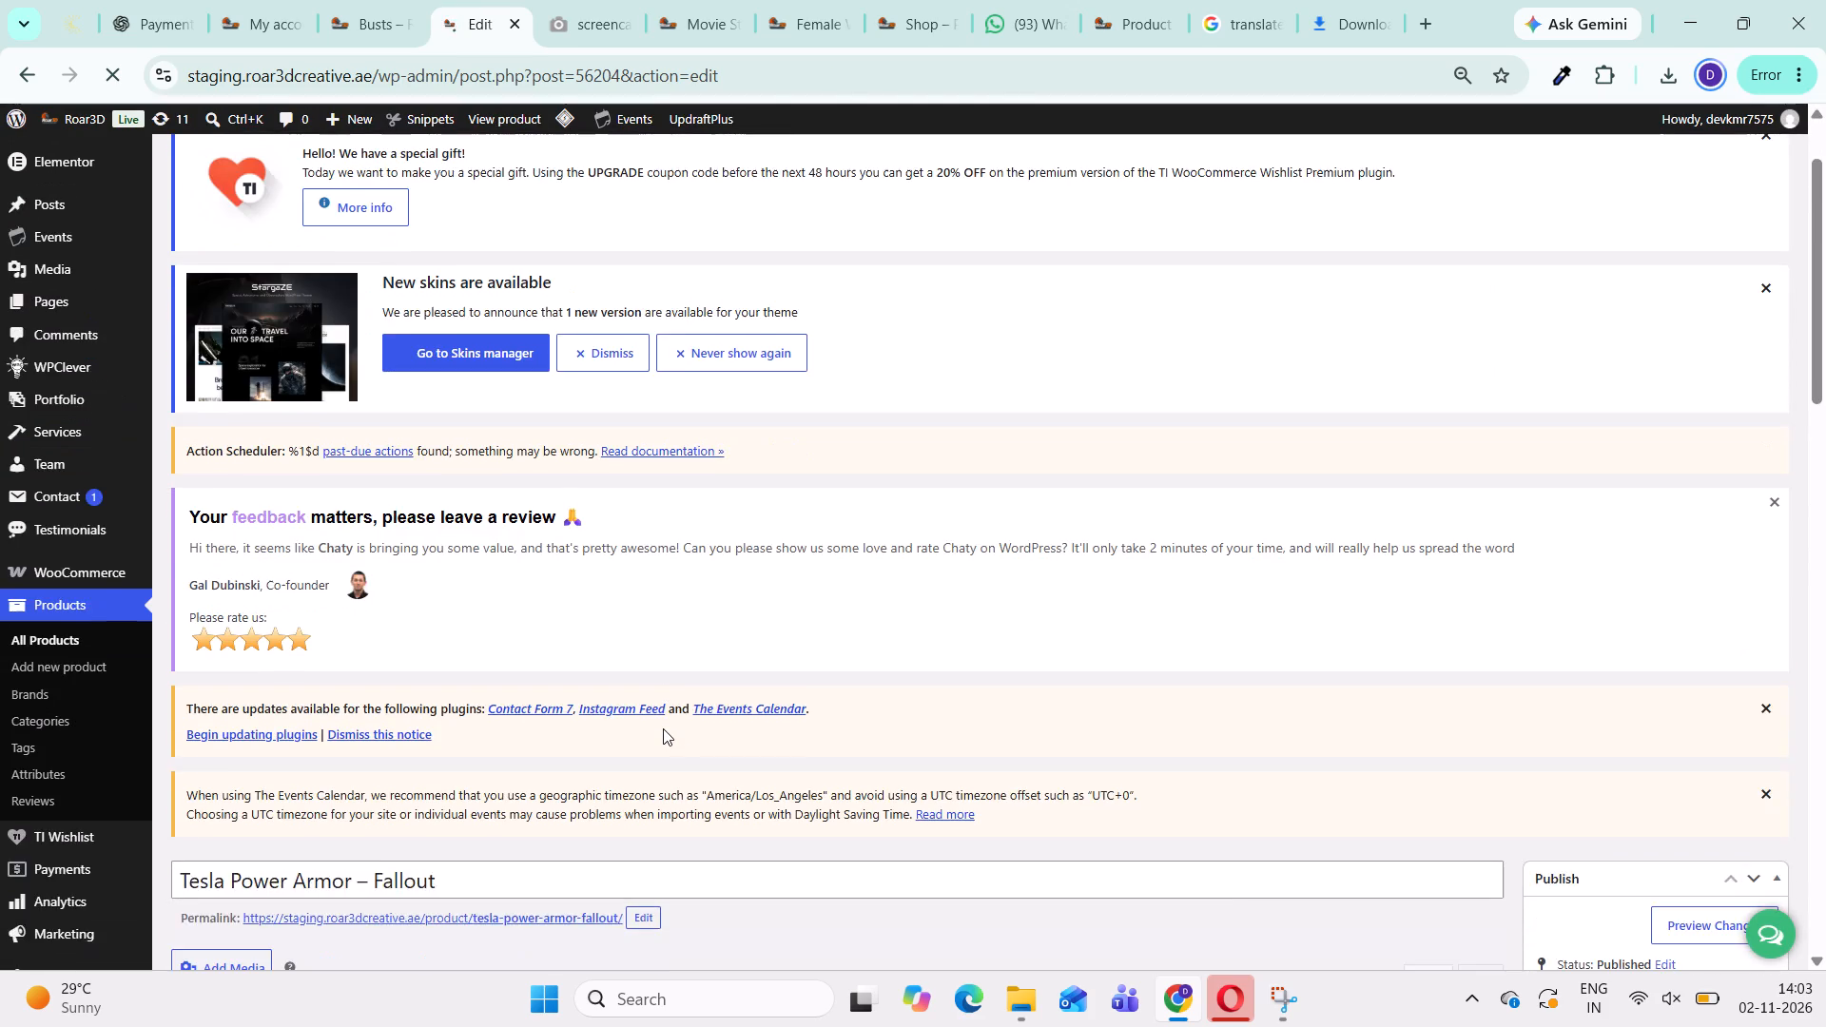
scroll(663, 728, down, 7)
scroll(493, 787, down, 4)
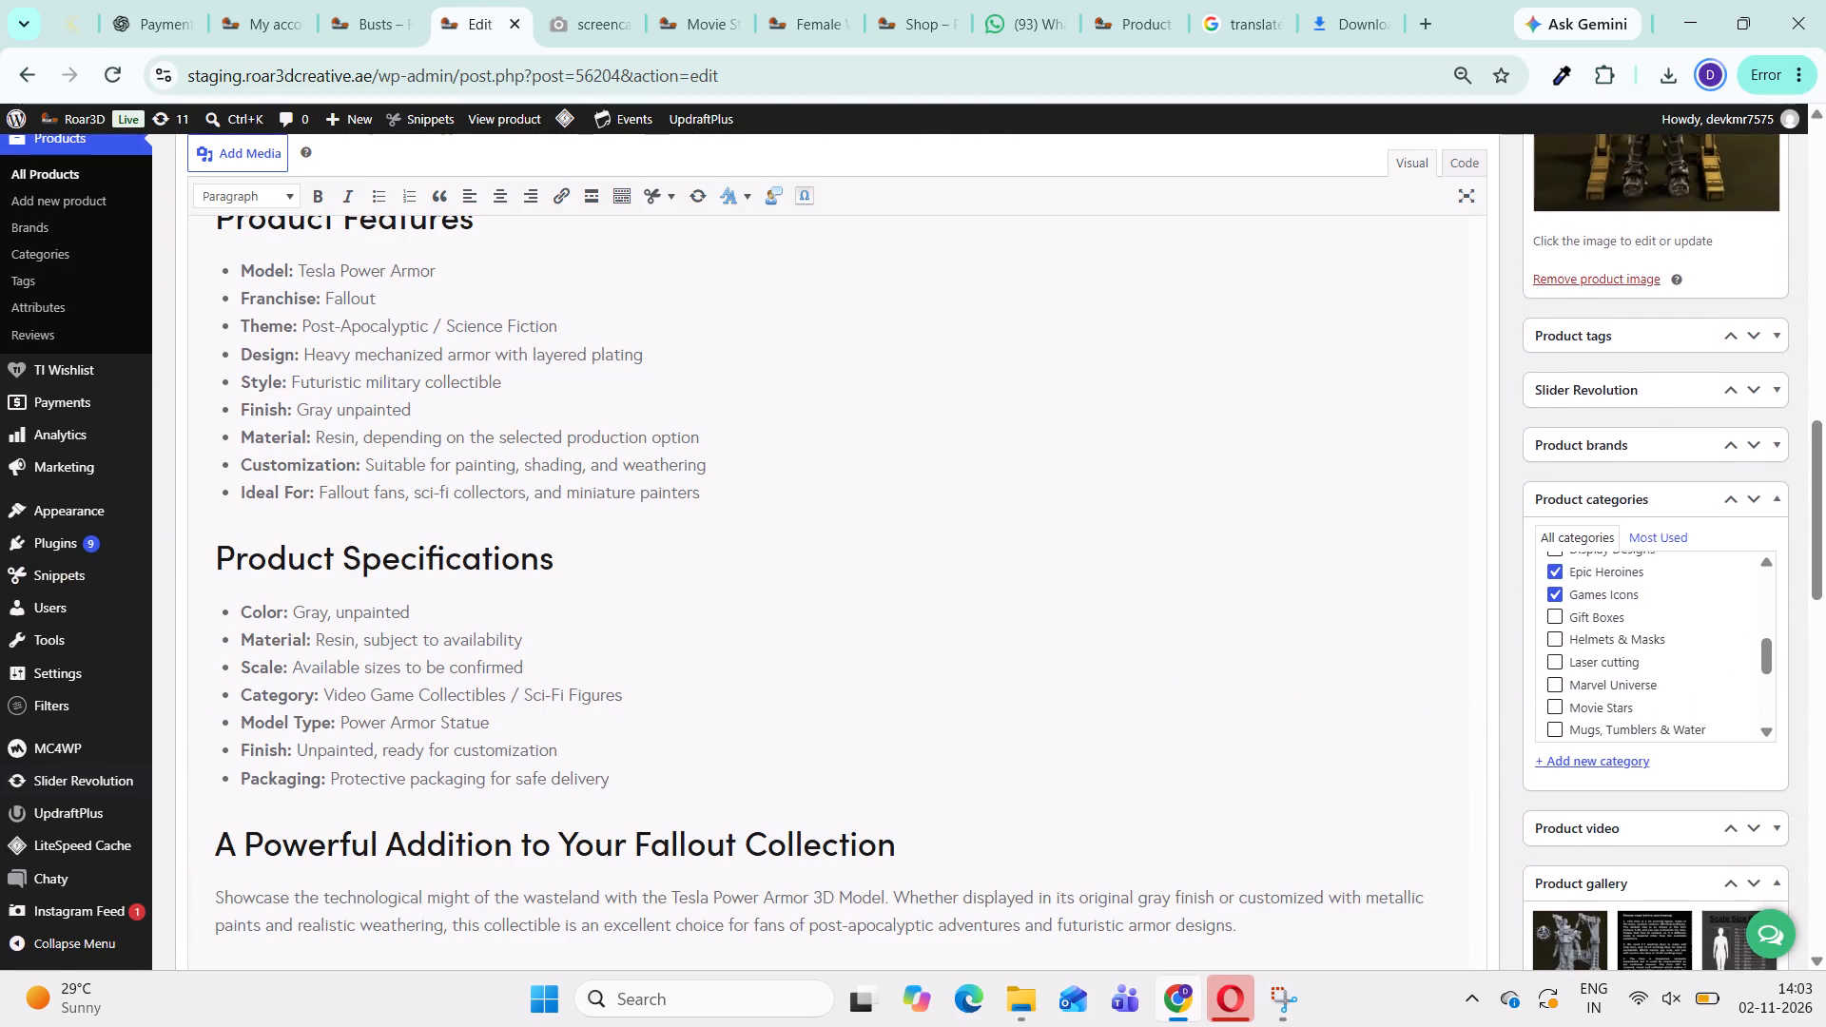
scroll(751, 715, up, 3)
scroll(751, 714, down, 10)
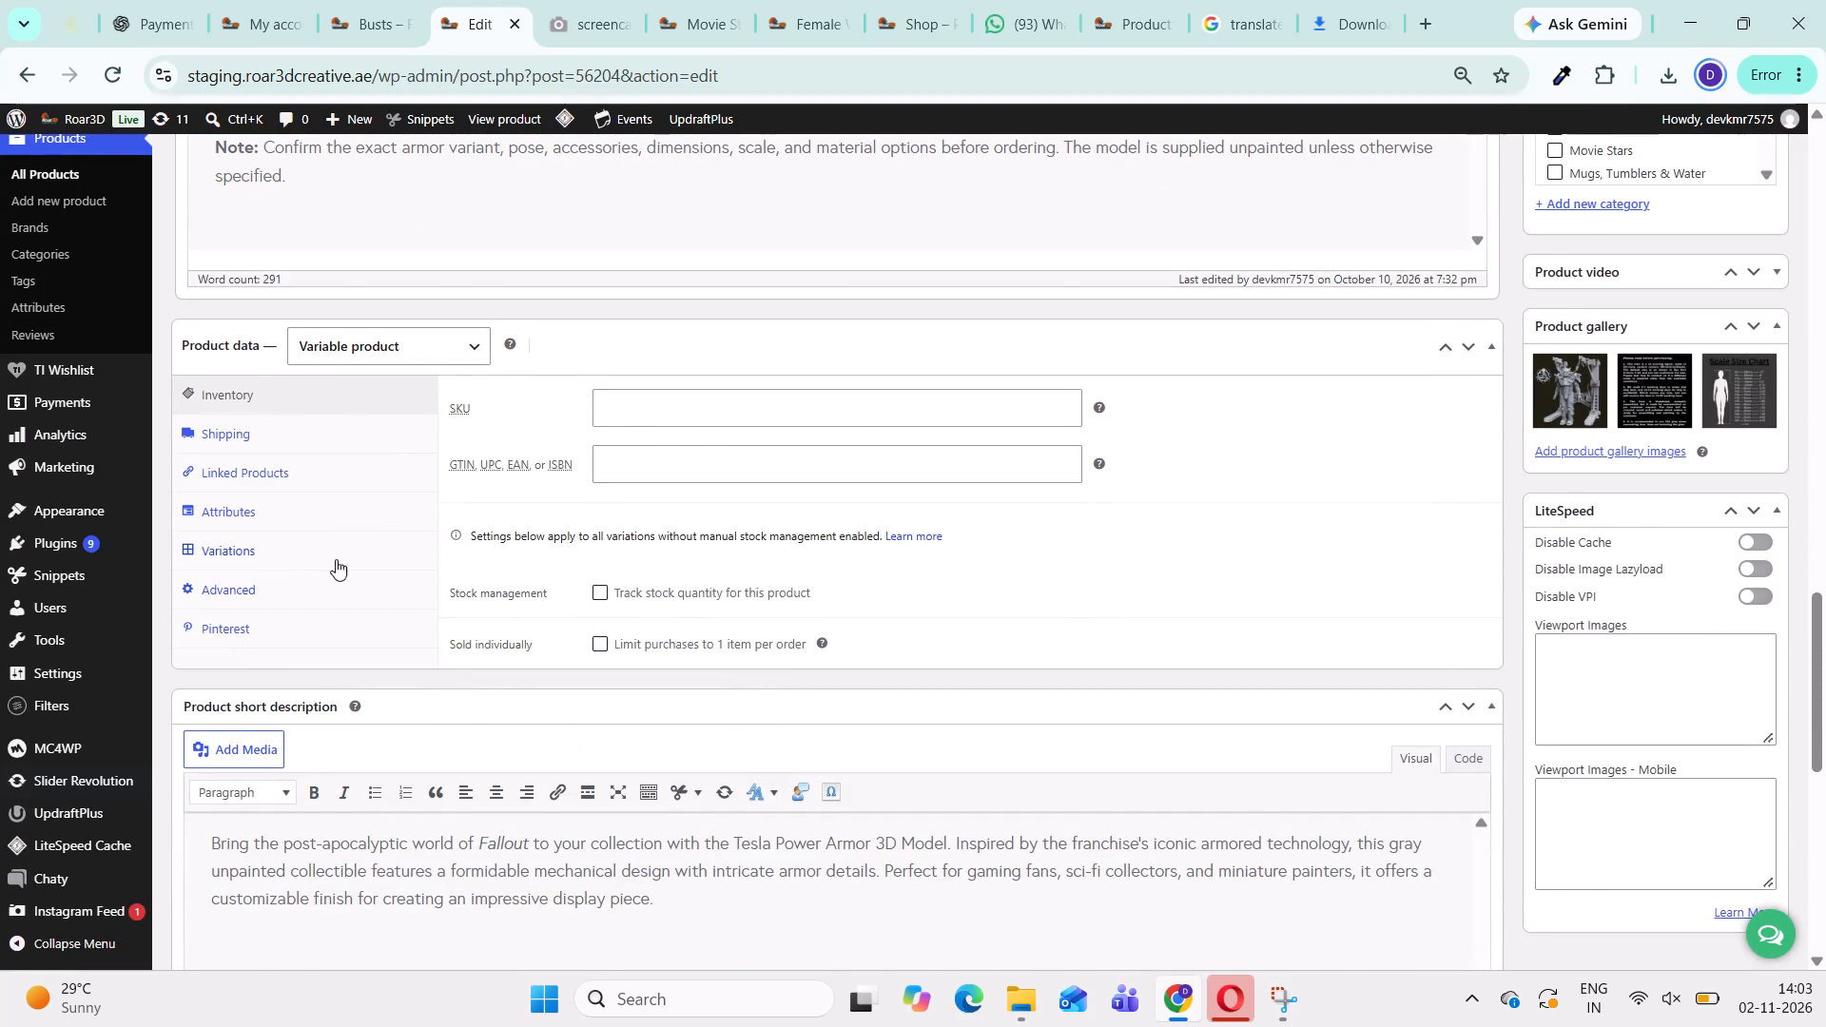
click(242, 521)
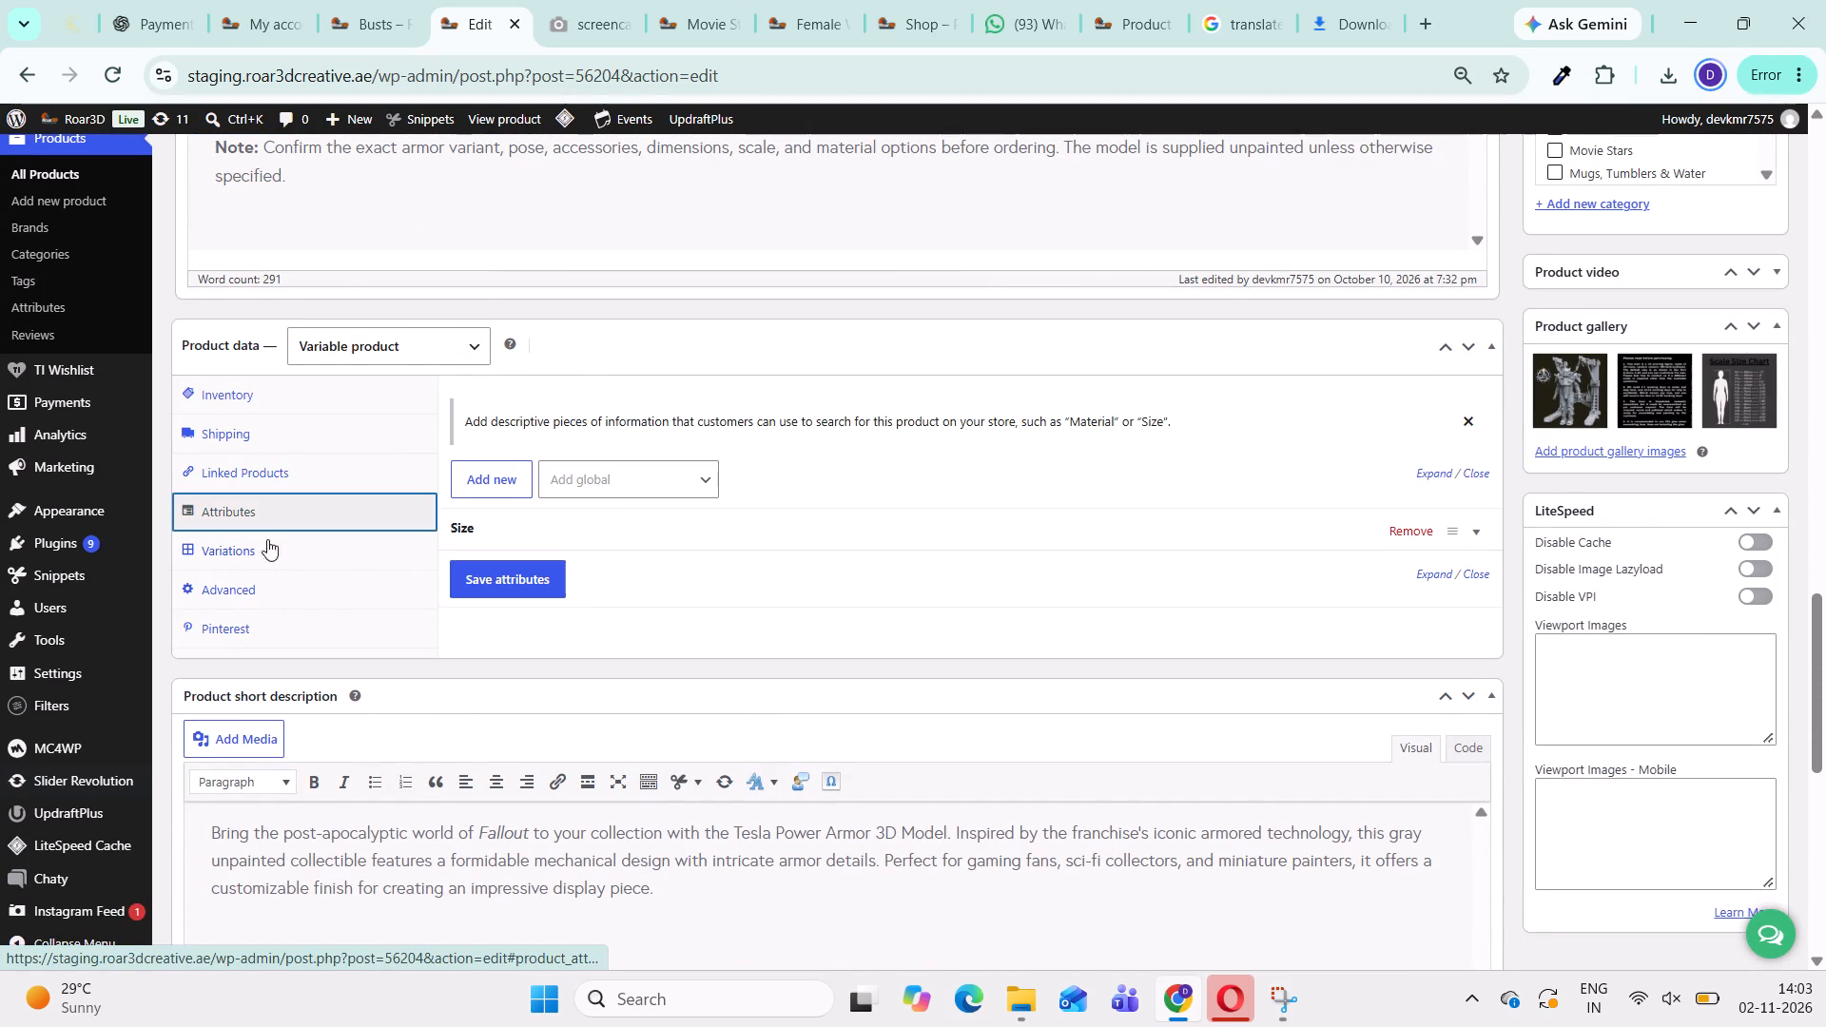
Add the existing global attribute Scale - Gray Unpainted to the product.
click(649, 483)
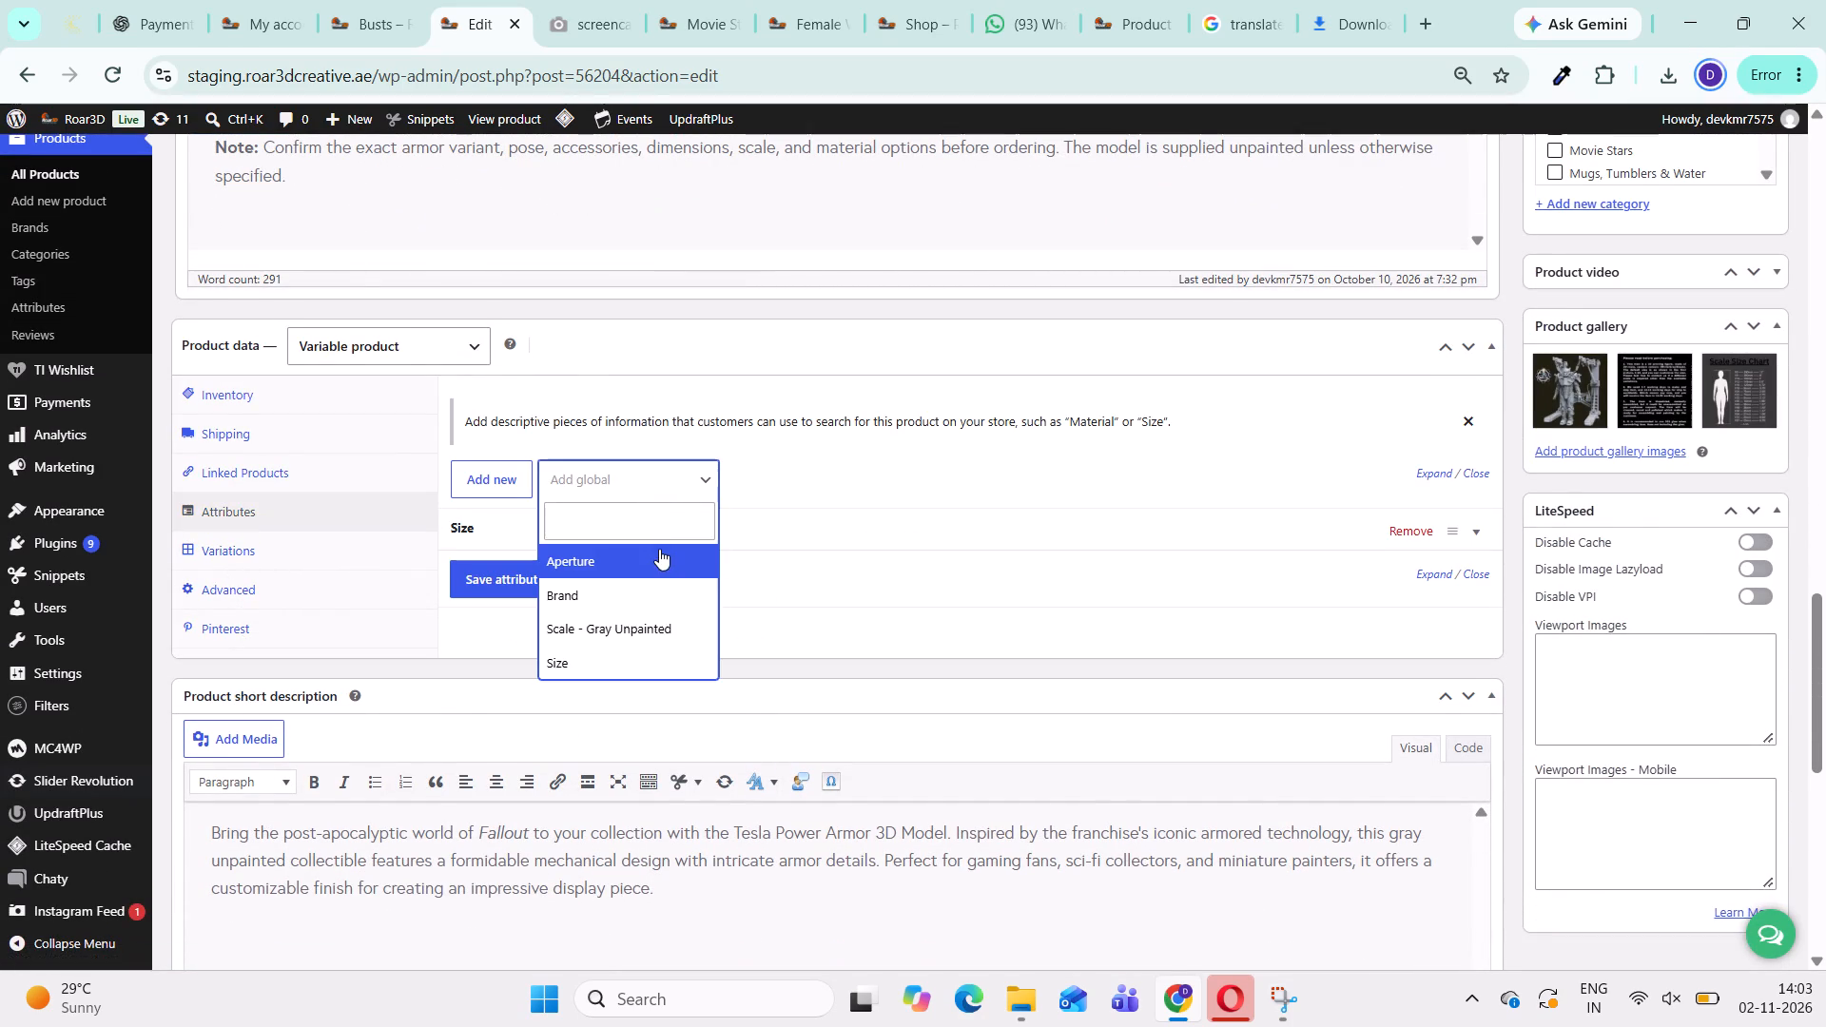
click(643, 626)
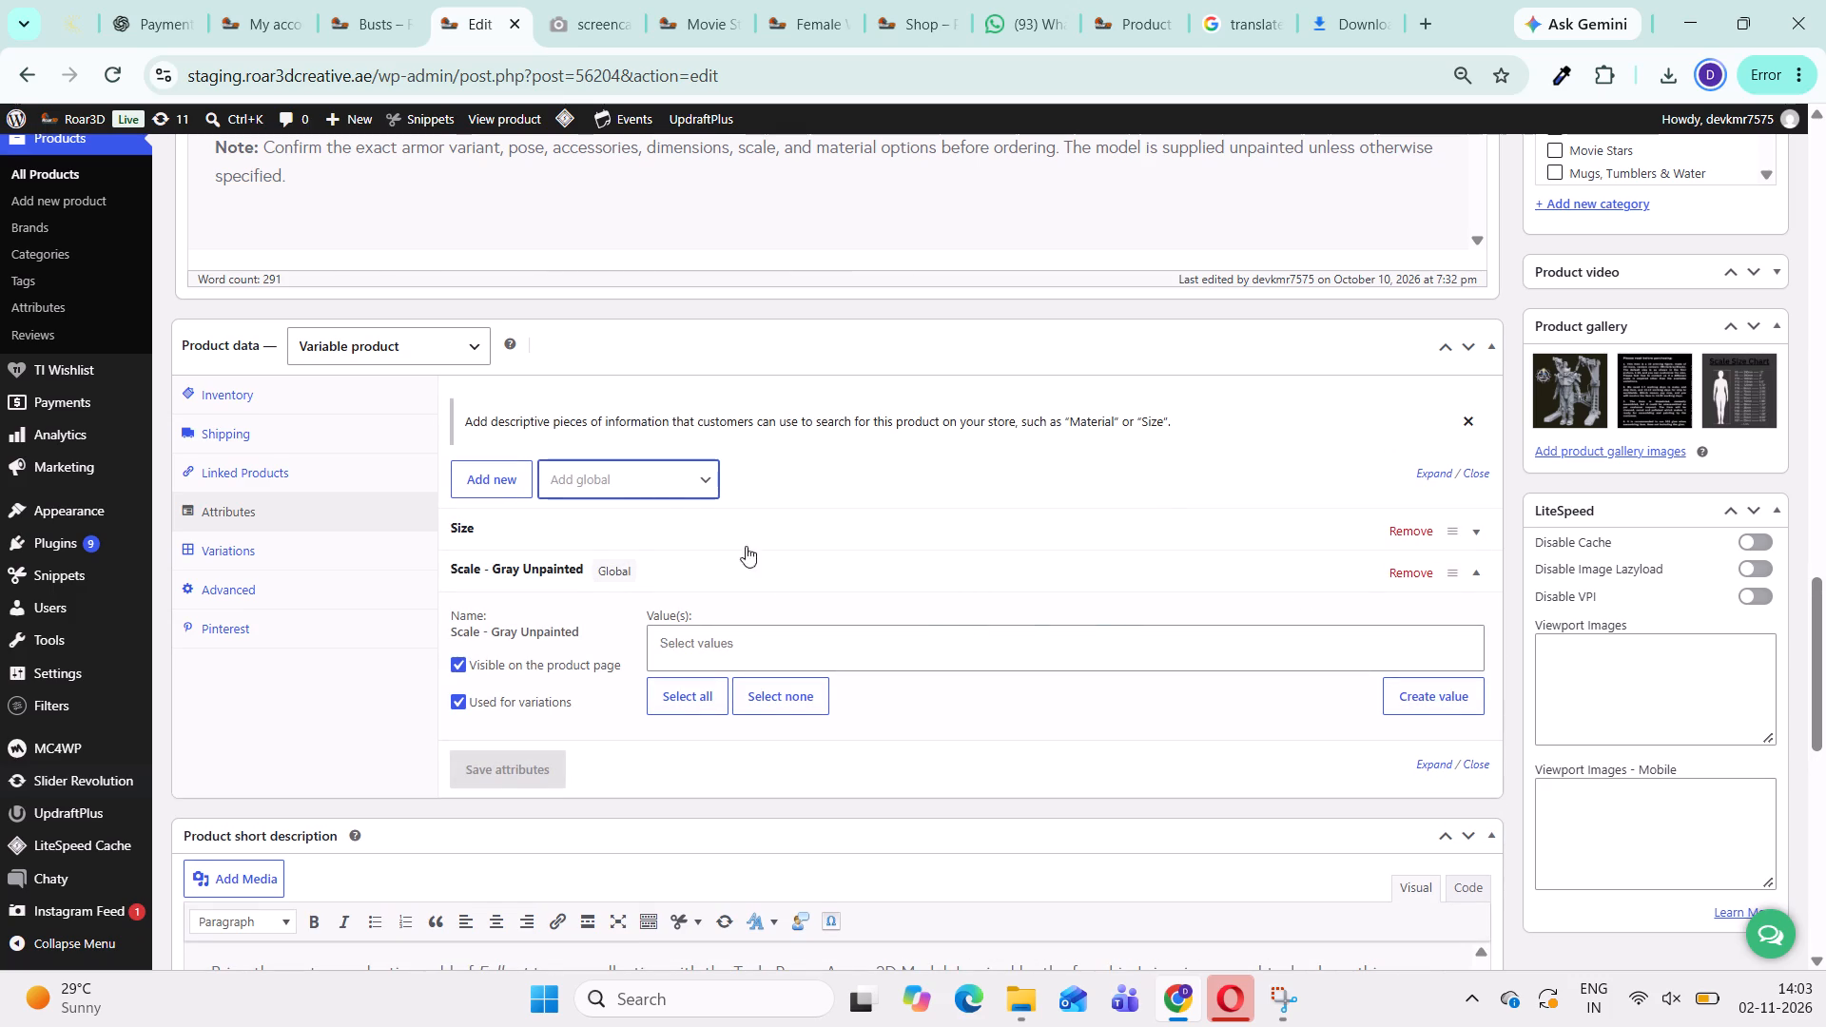
Check the available global attributes and the details of the product's existing custom Size attribute.
click(634, 472)
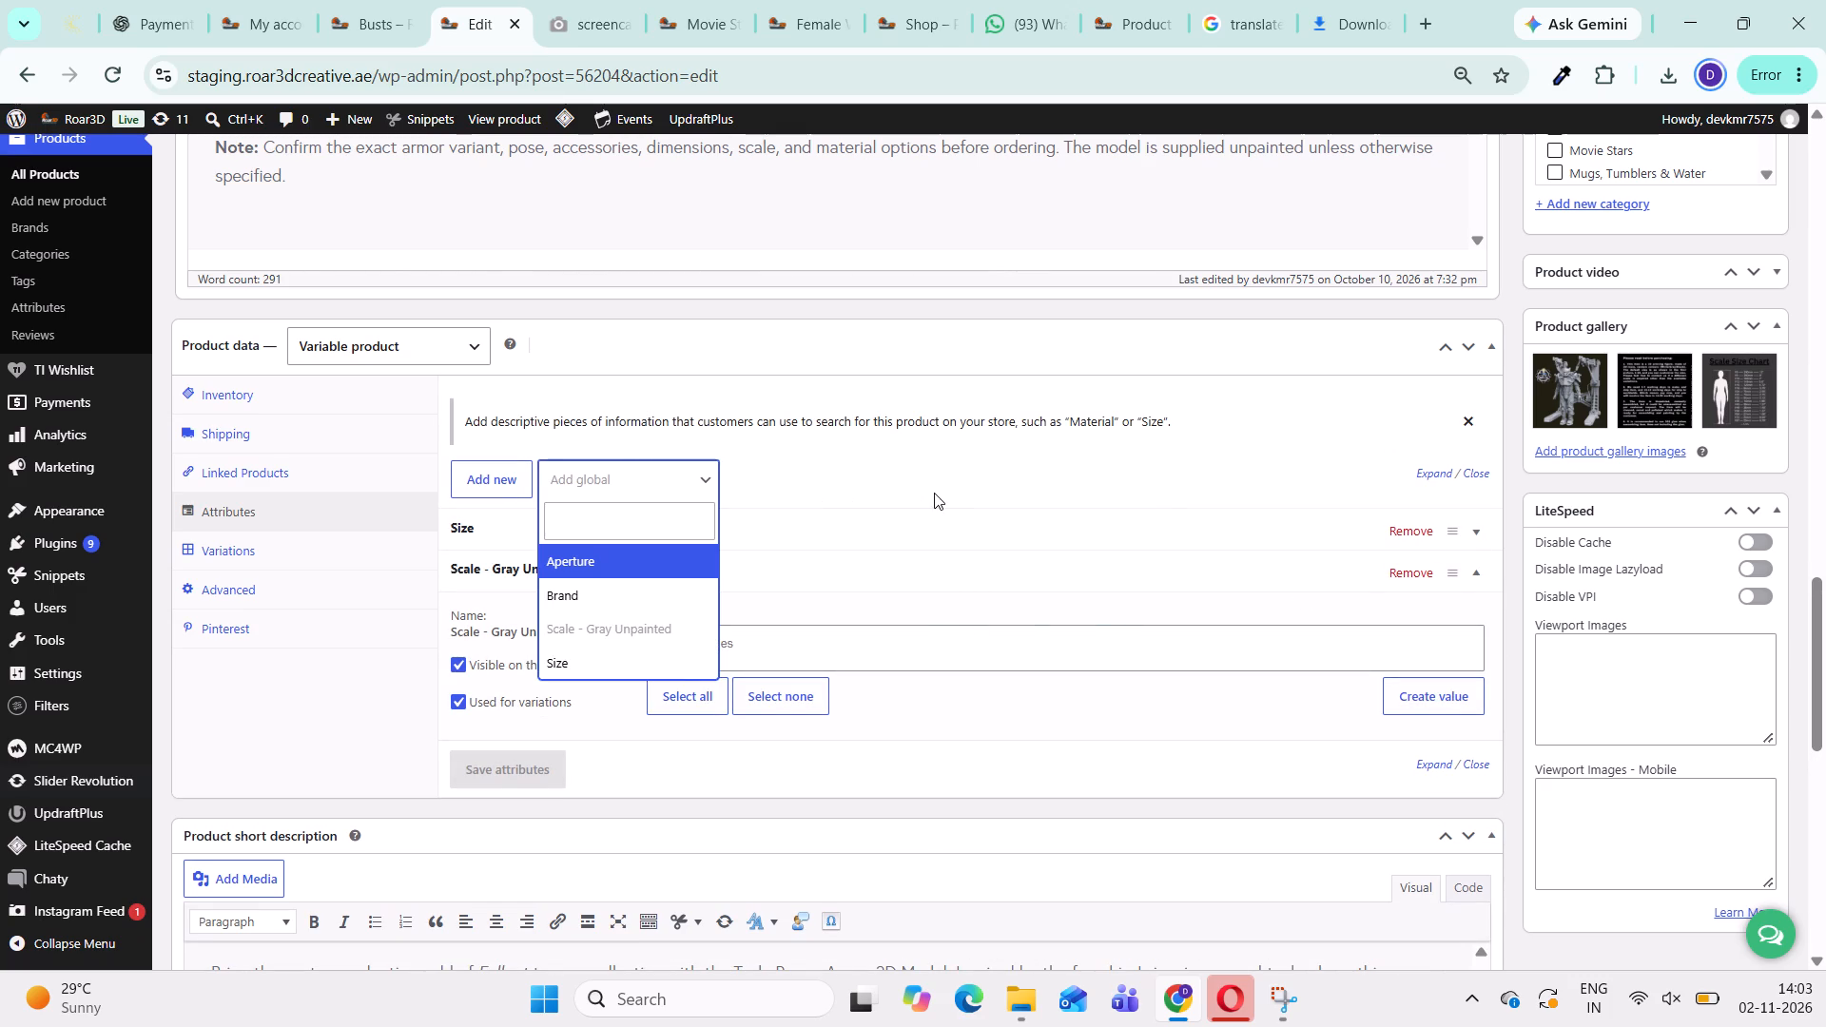
click(935, 489)
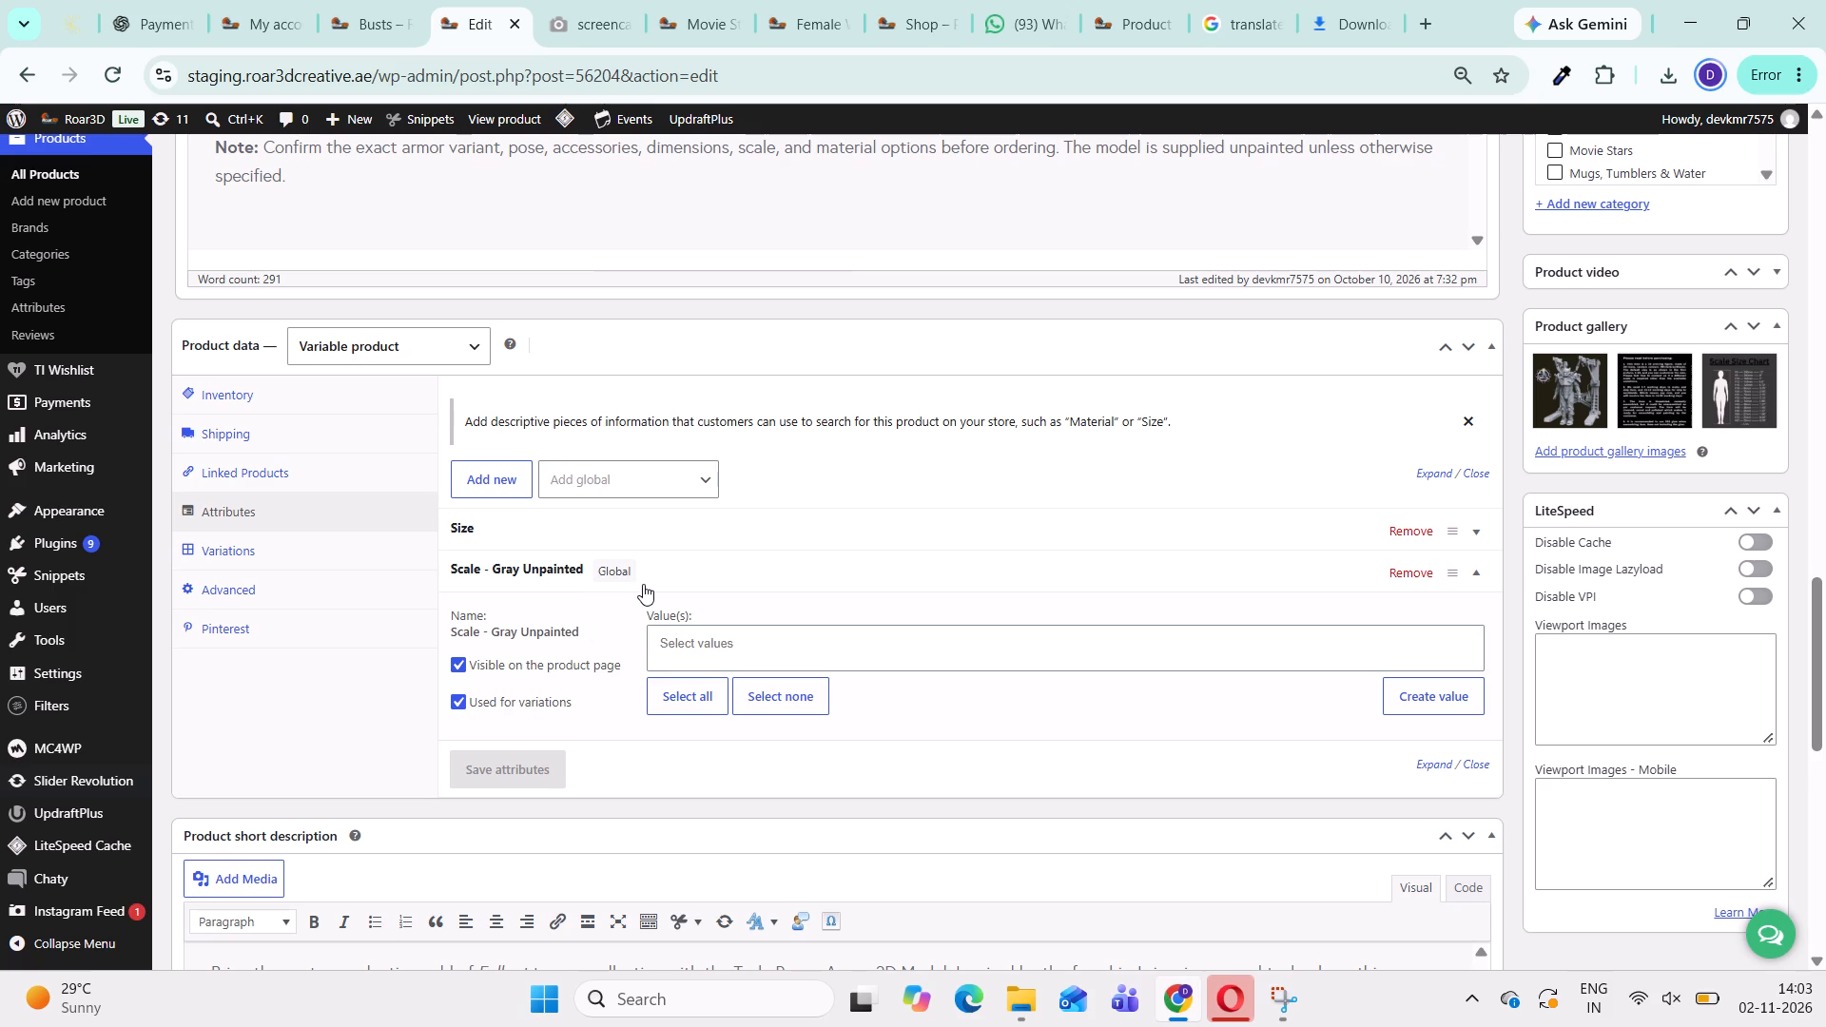
click(1472, 533)
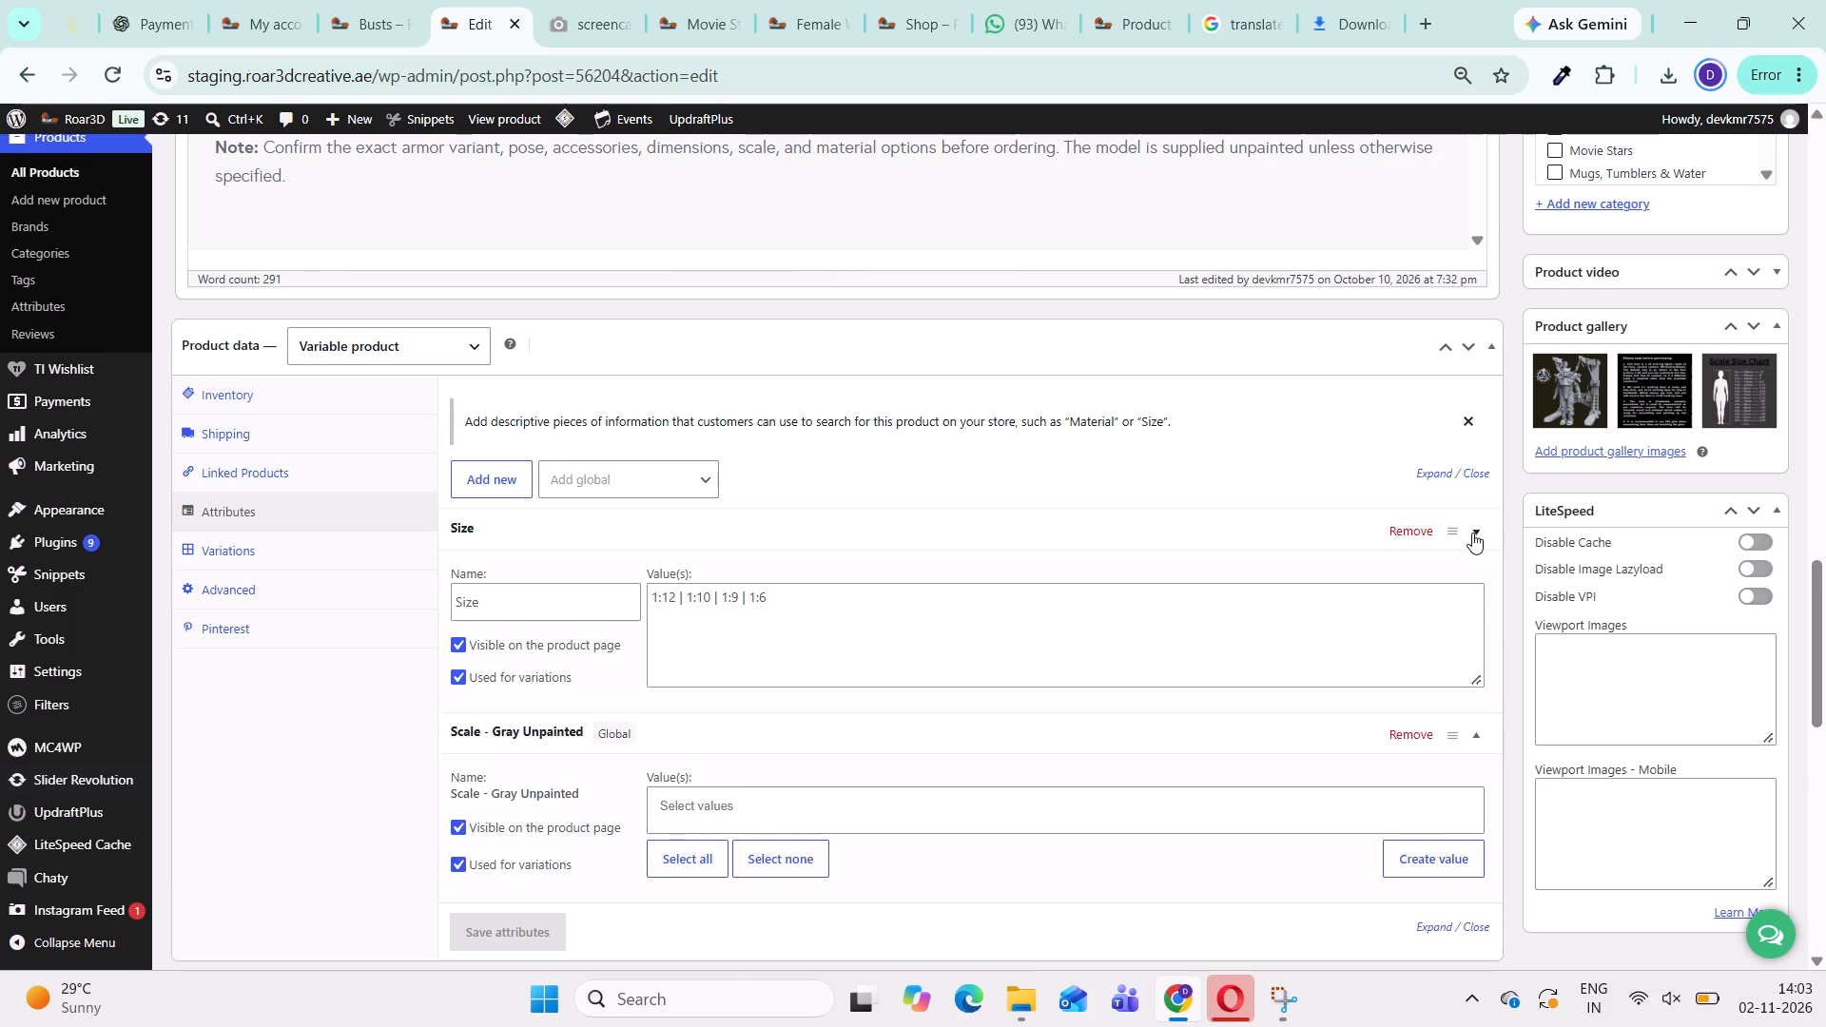
click(1472, 533)
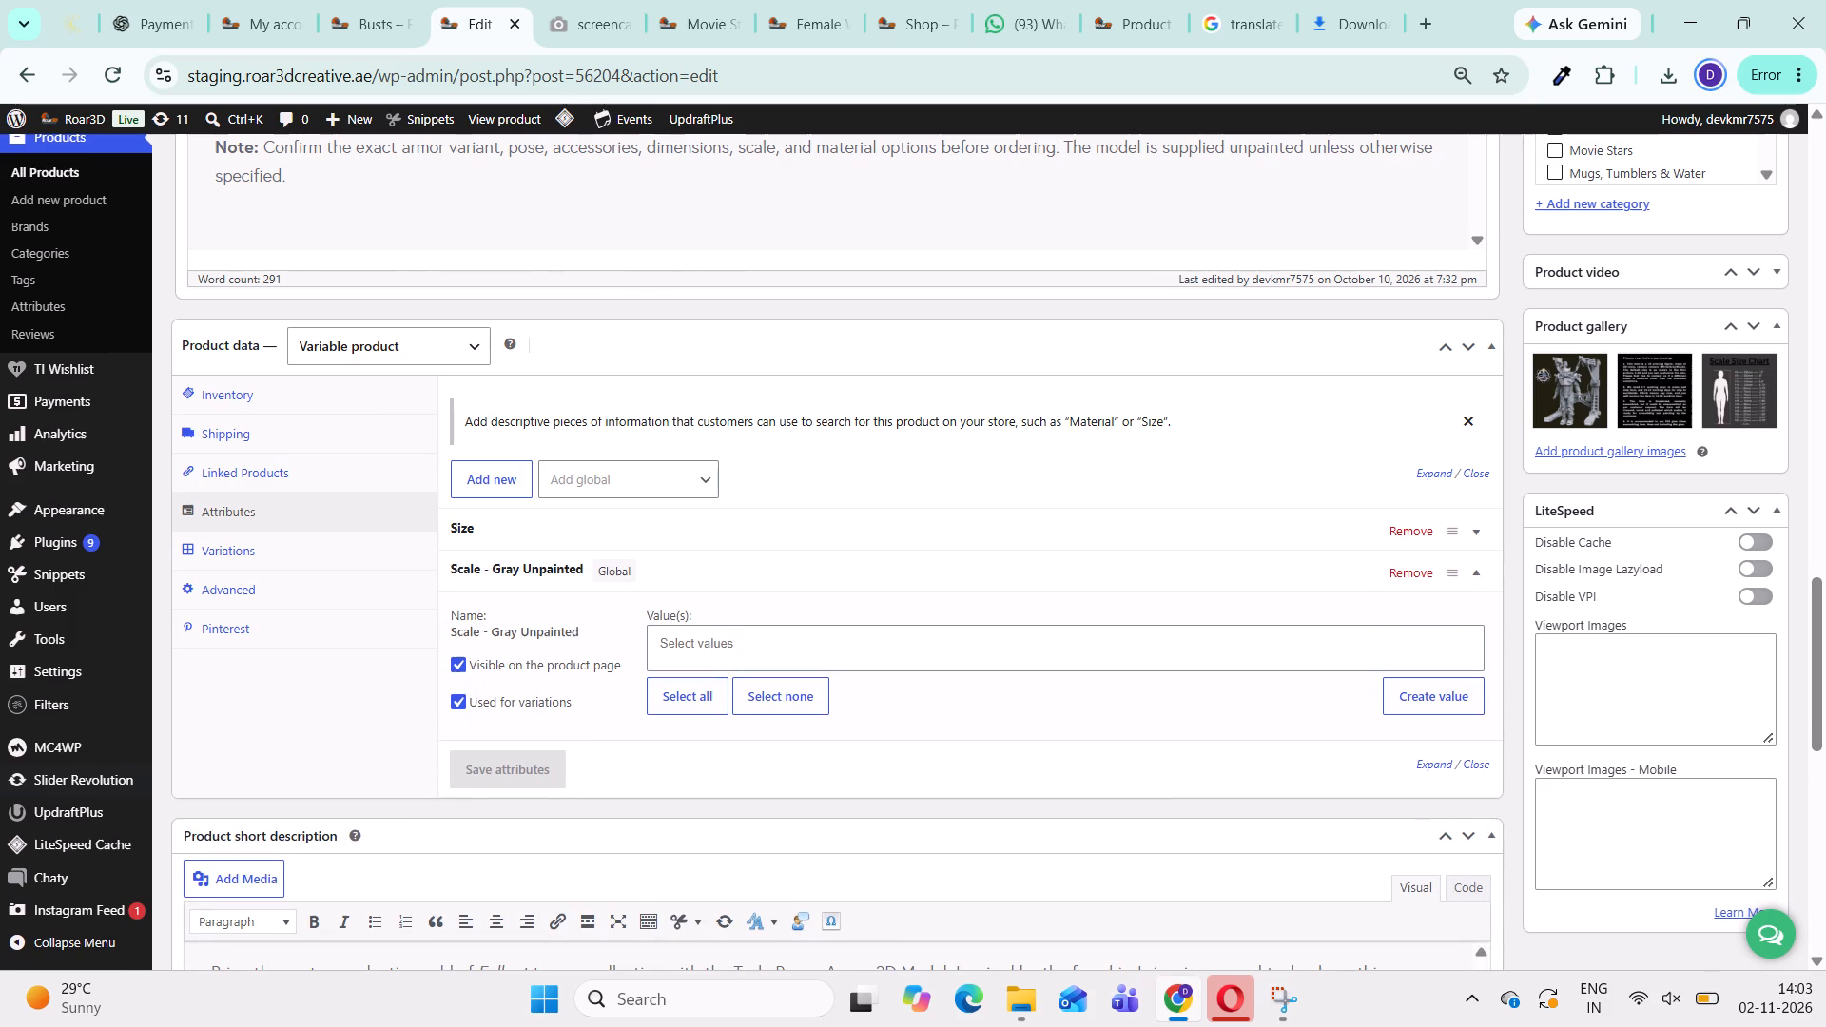
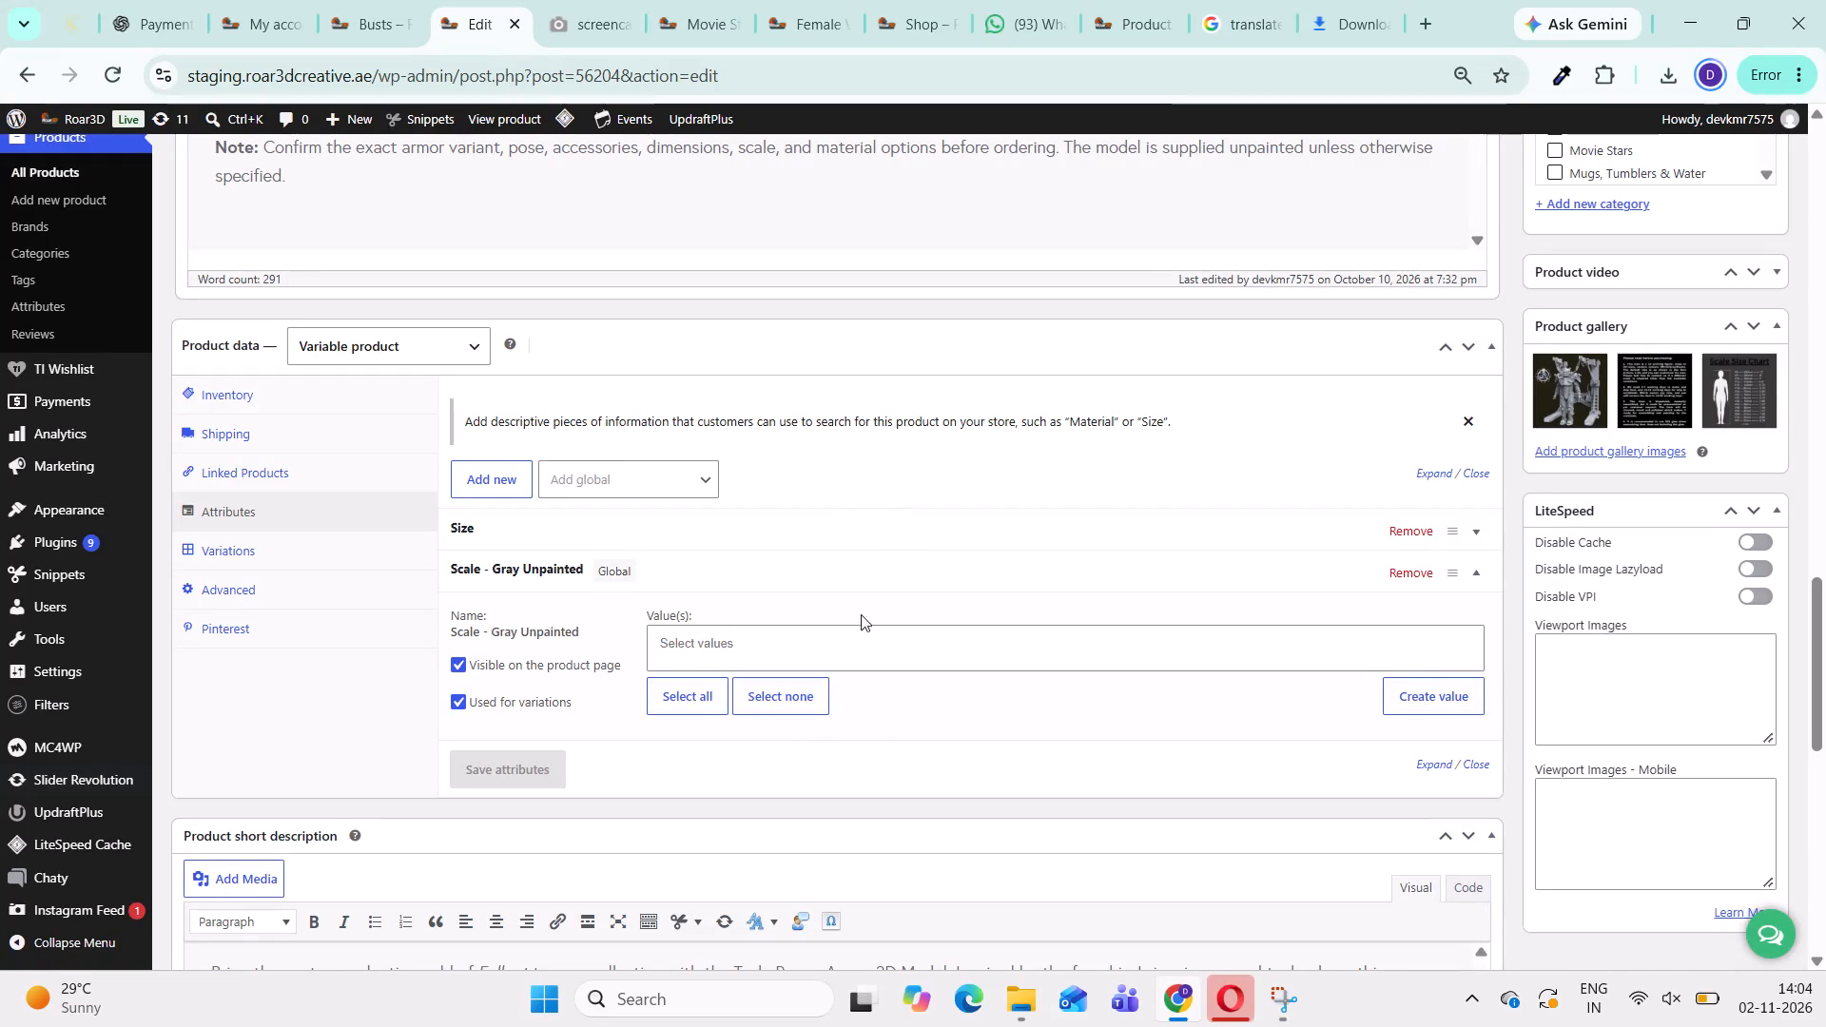
Select the values 1:12, 1:10, 1:6 and 1:9 for the global Scale - Gray Unpainted attribute.
click(1477, 576)
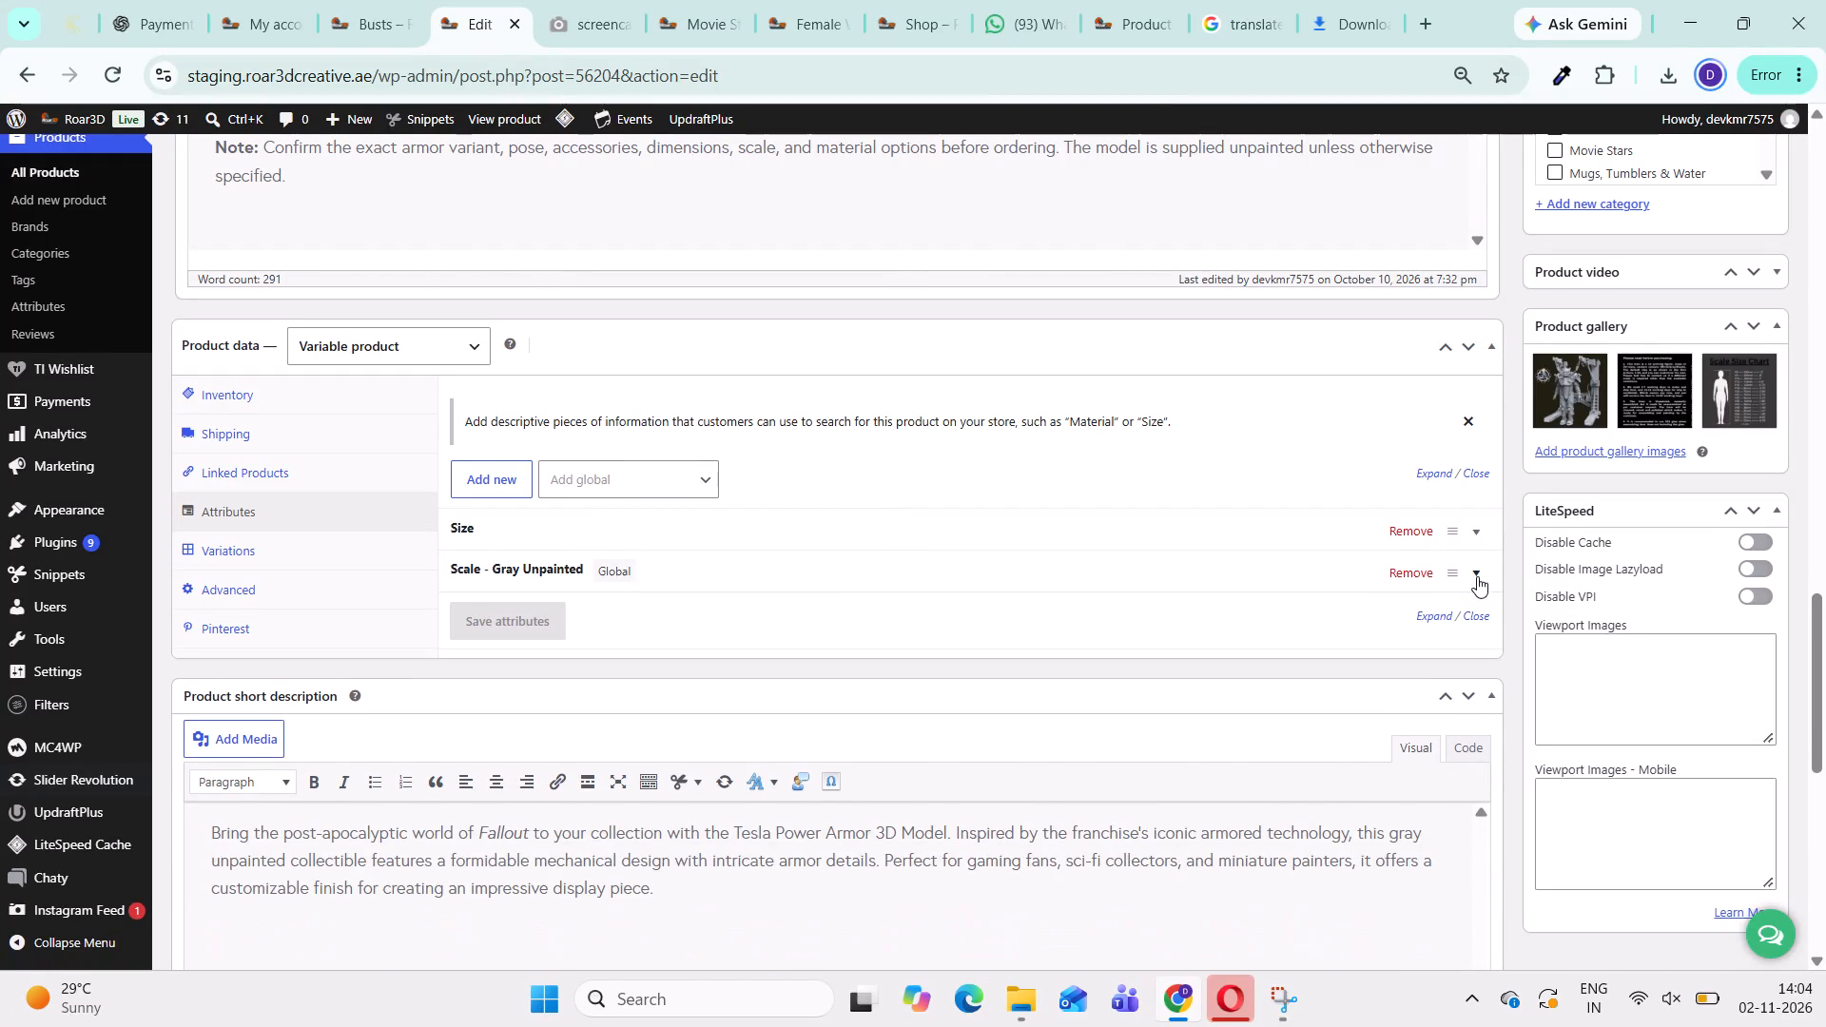
click(1477, 575)
click(704, 654)
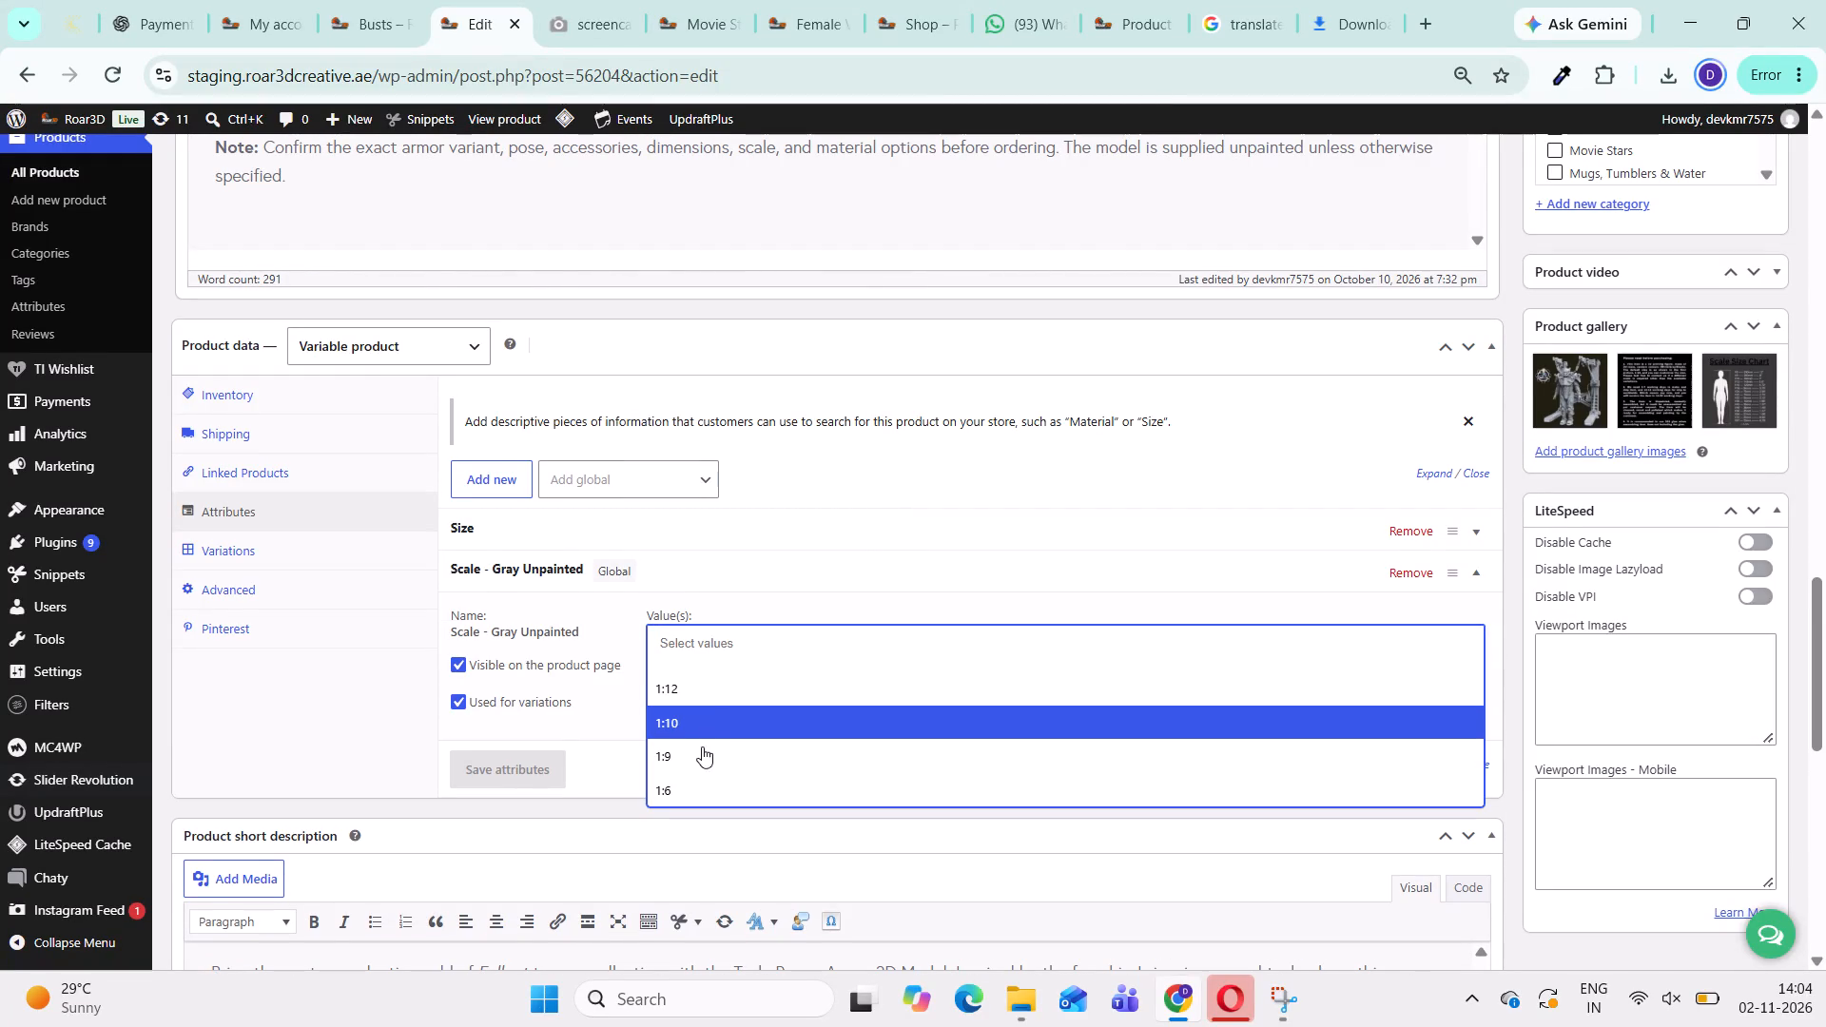
click(700, 686)
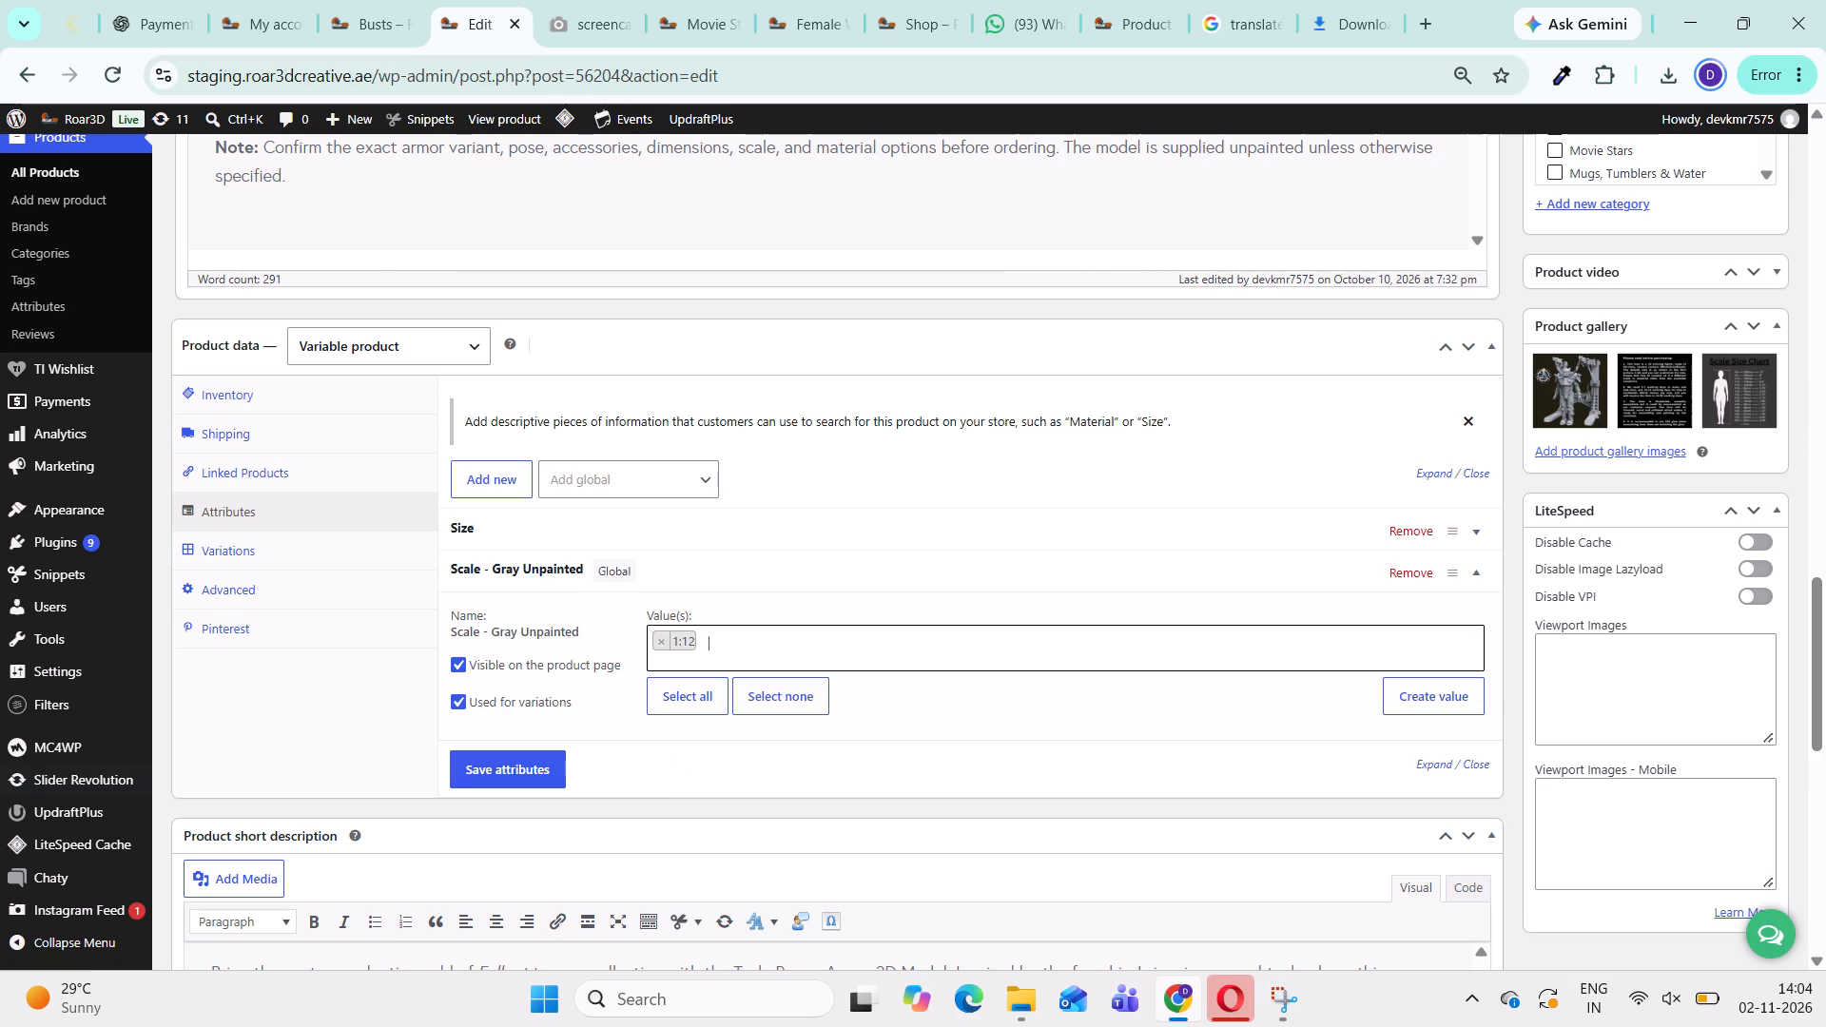
click(1147, 633)
click(737, 741)
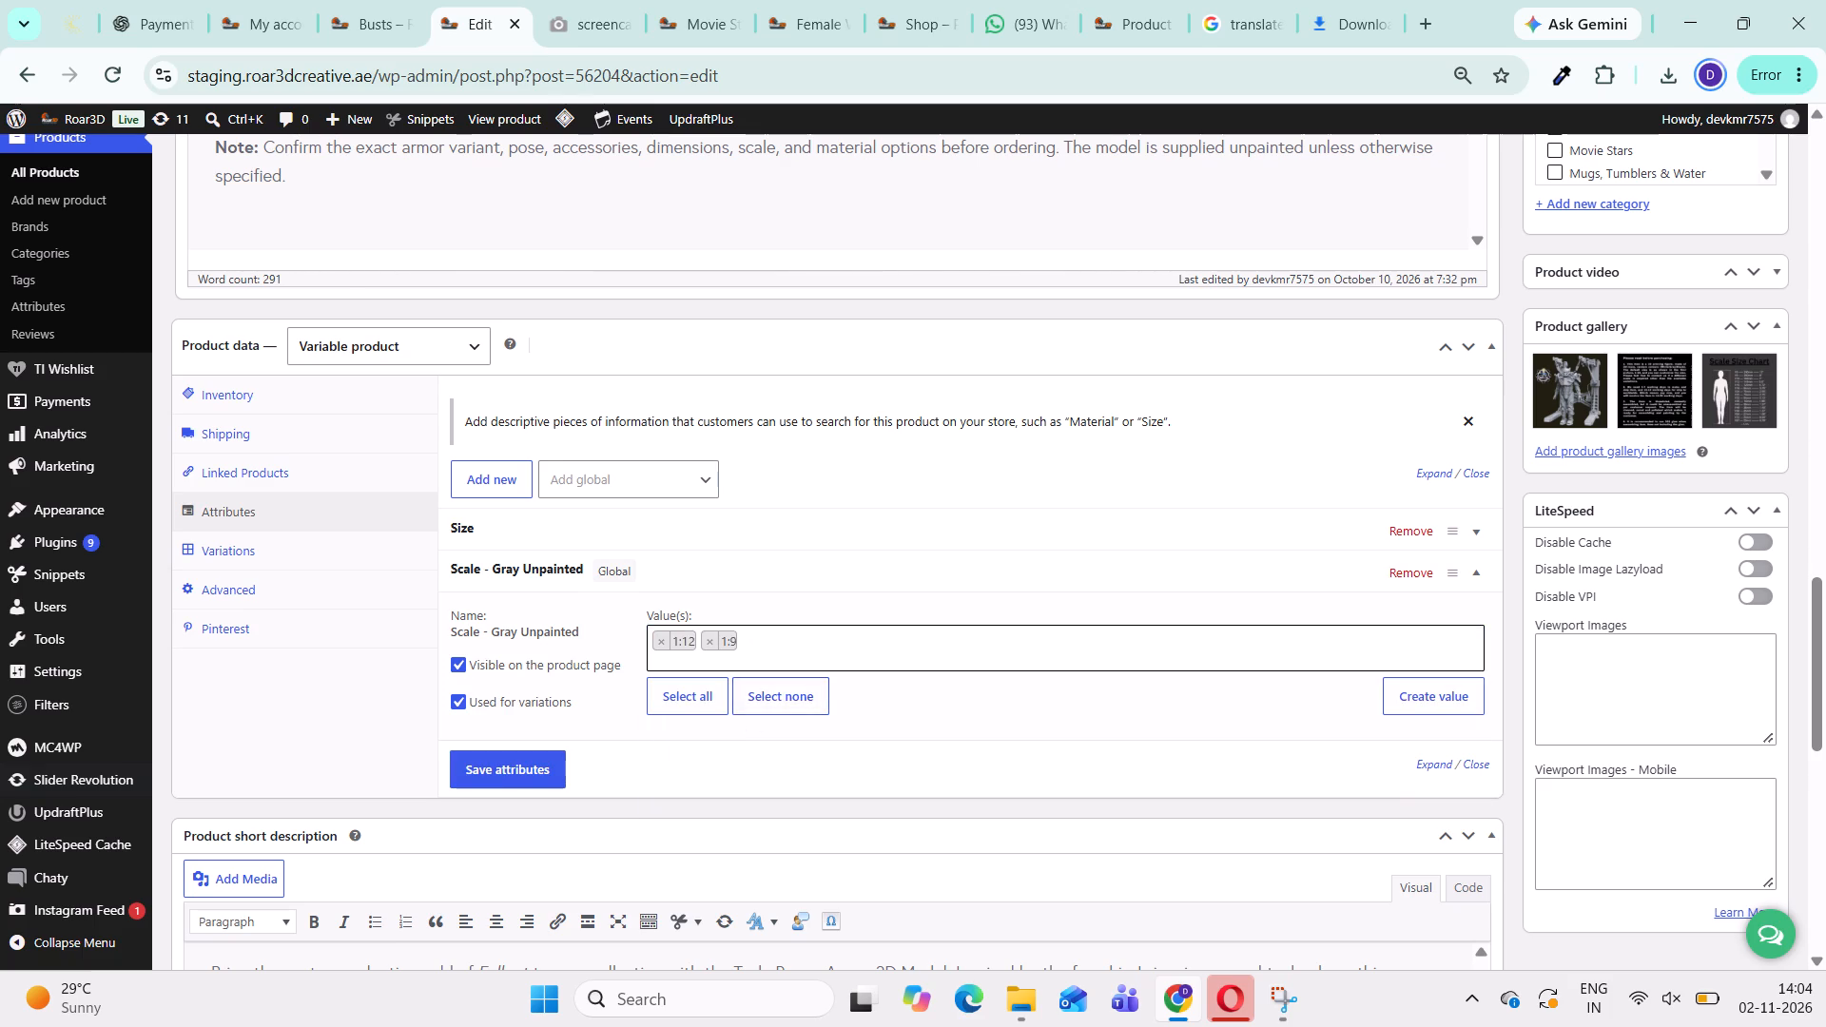
click(803, 636)
click(700, 738)
click(711, 640)
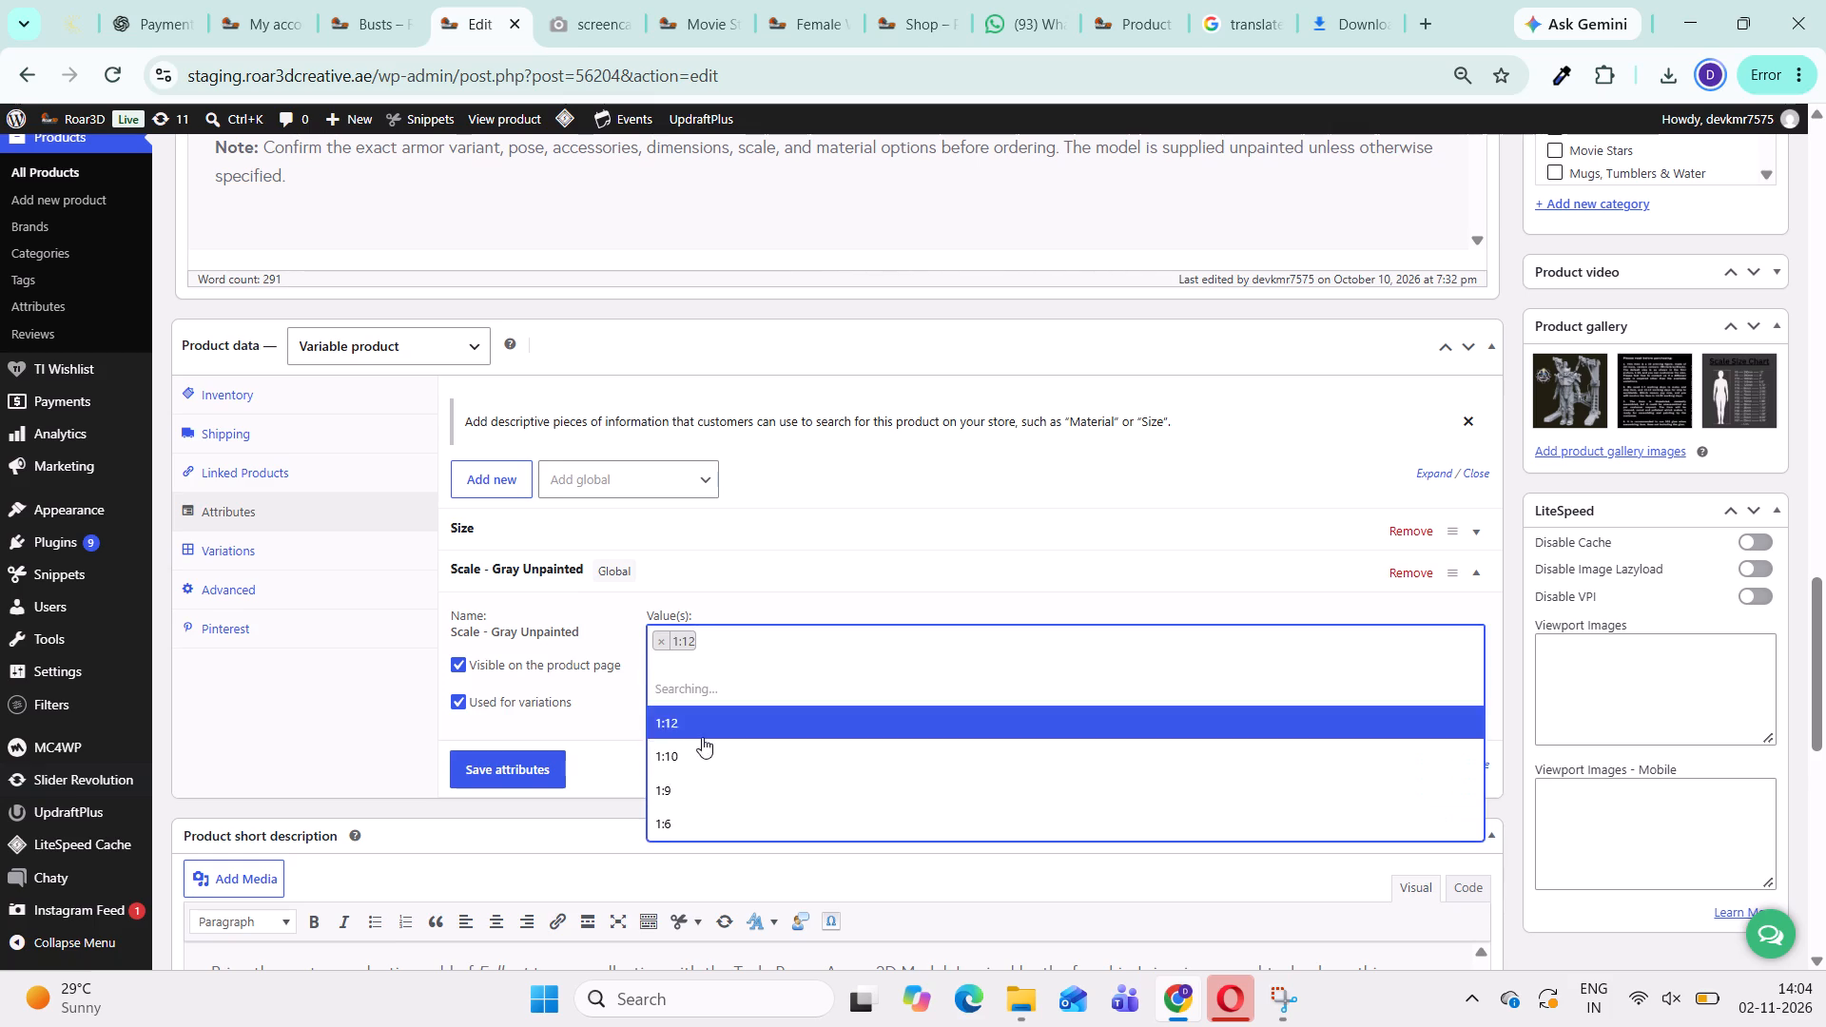
click(686, 729)
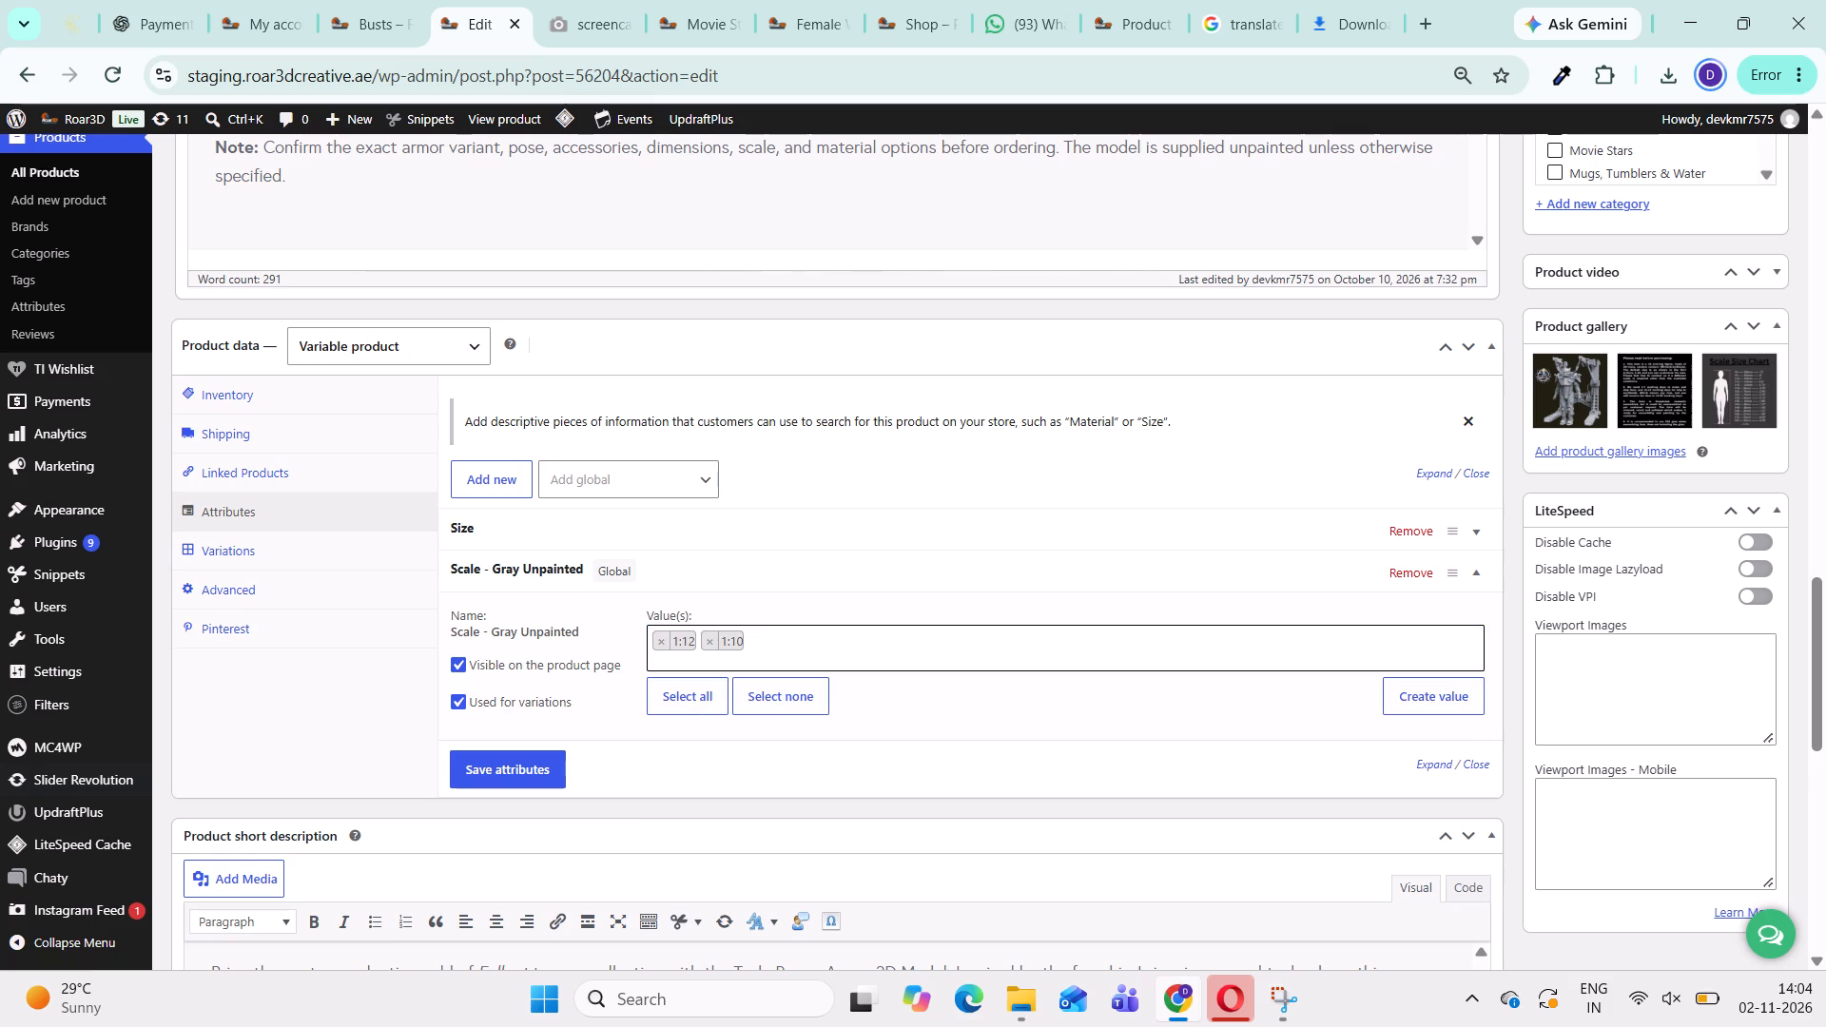
click(776, 645)
click(680, 785)
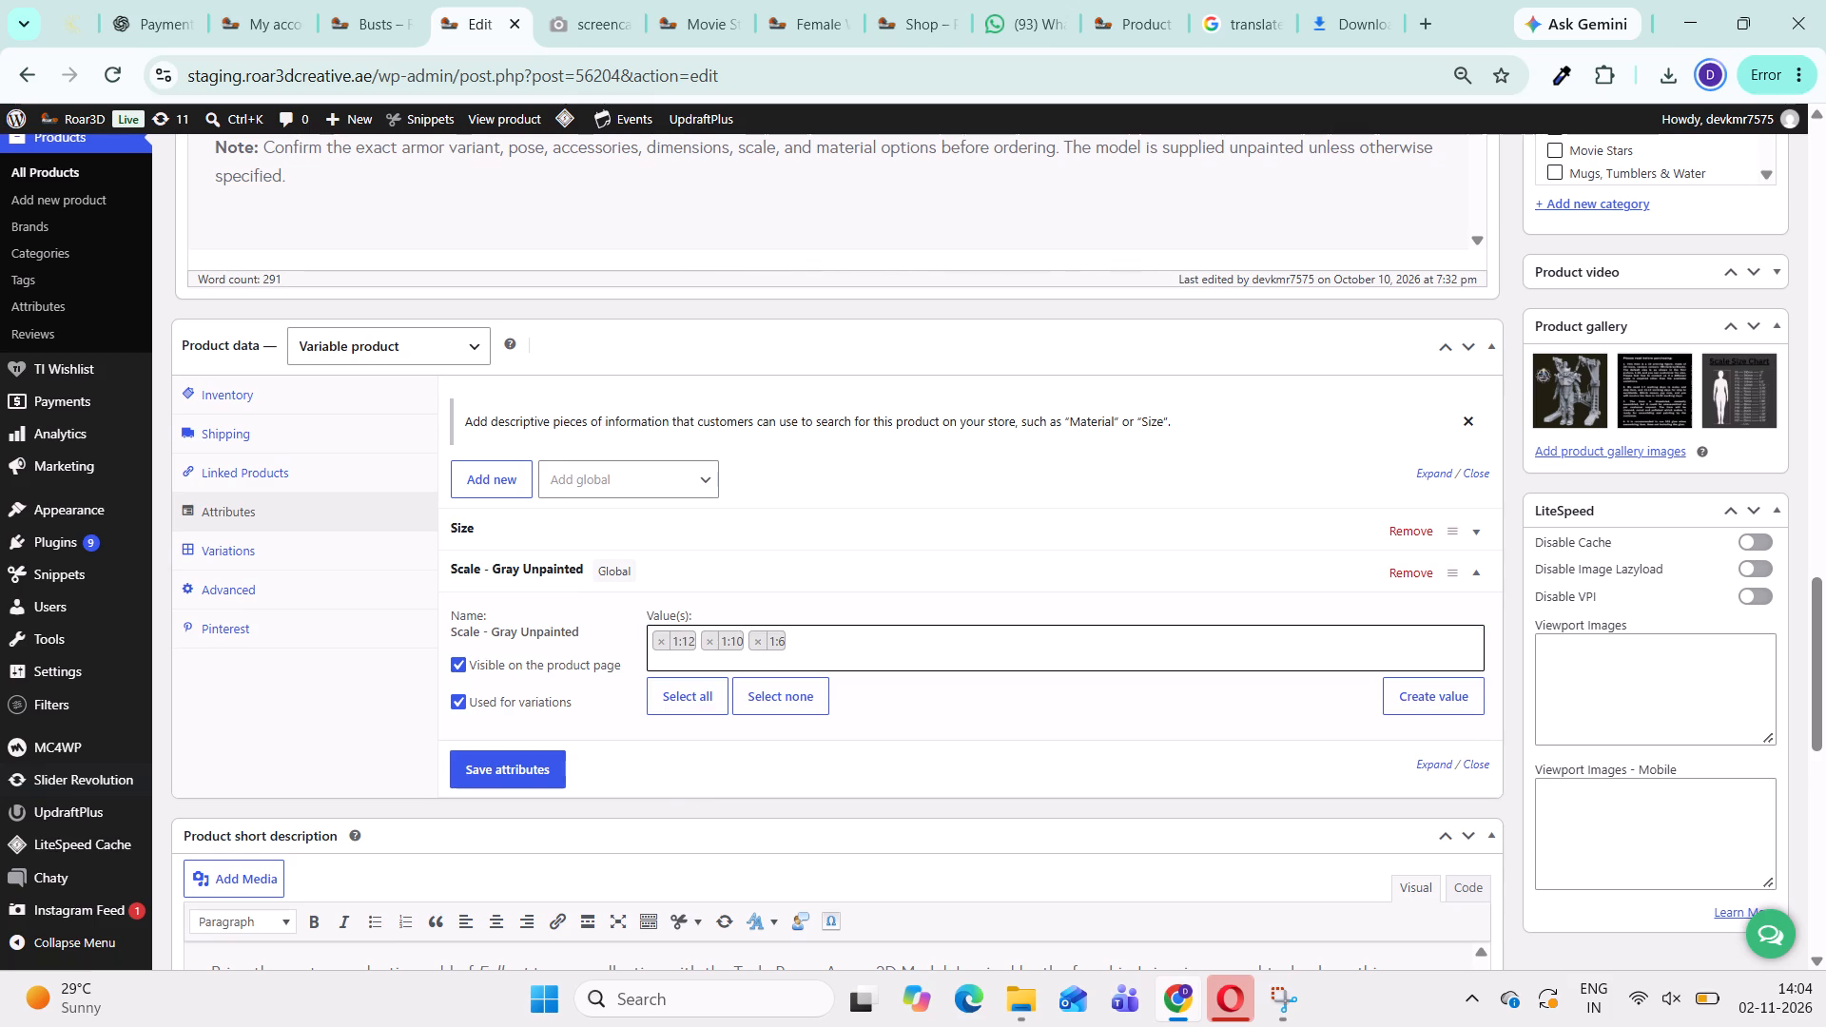
click(837, 641)
click(732, 819)
click(788, 789)
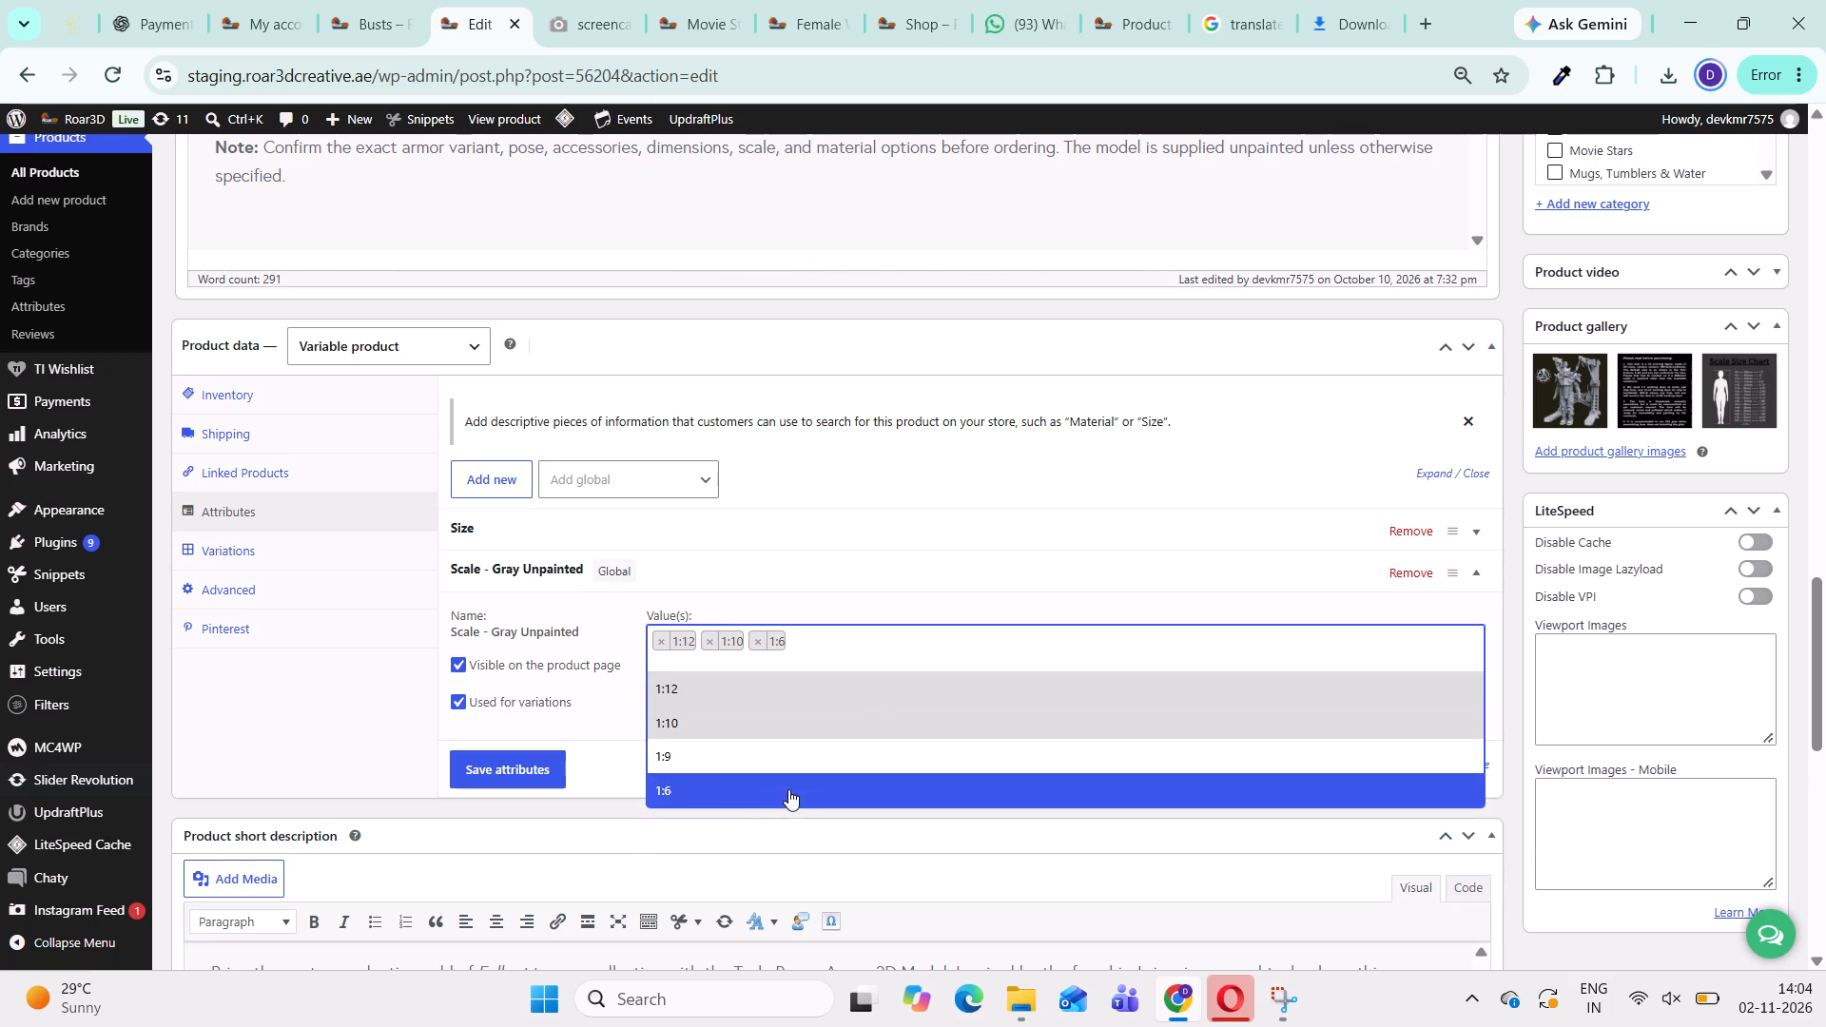
click(815, 646)
click(730, 766)
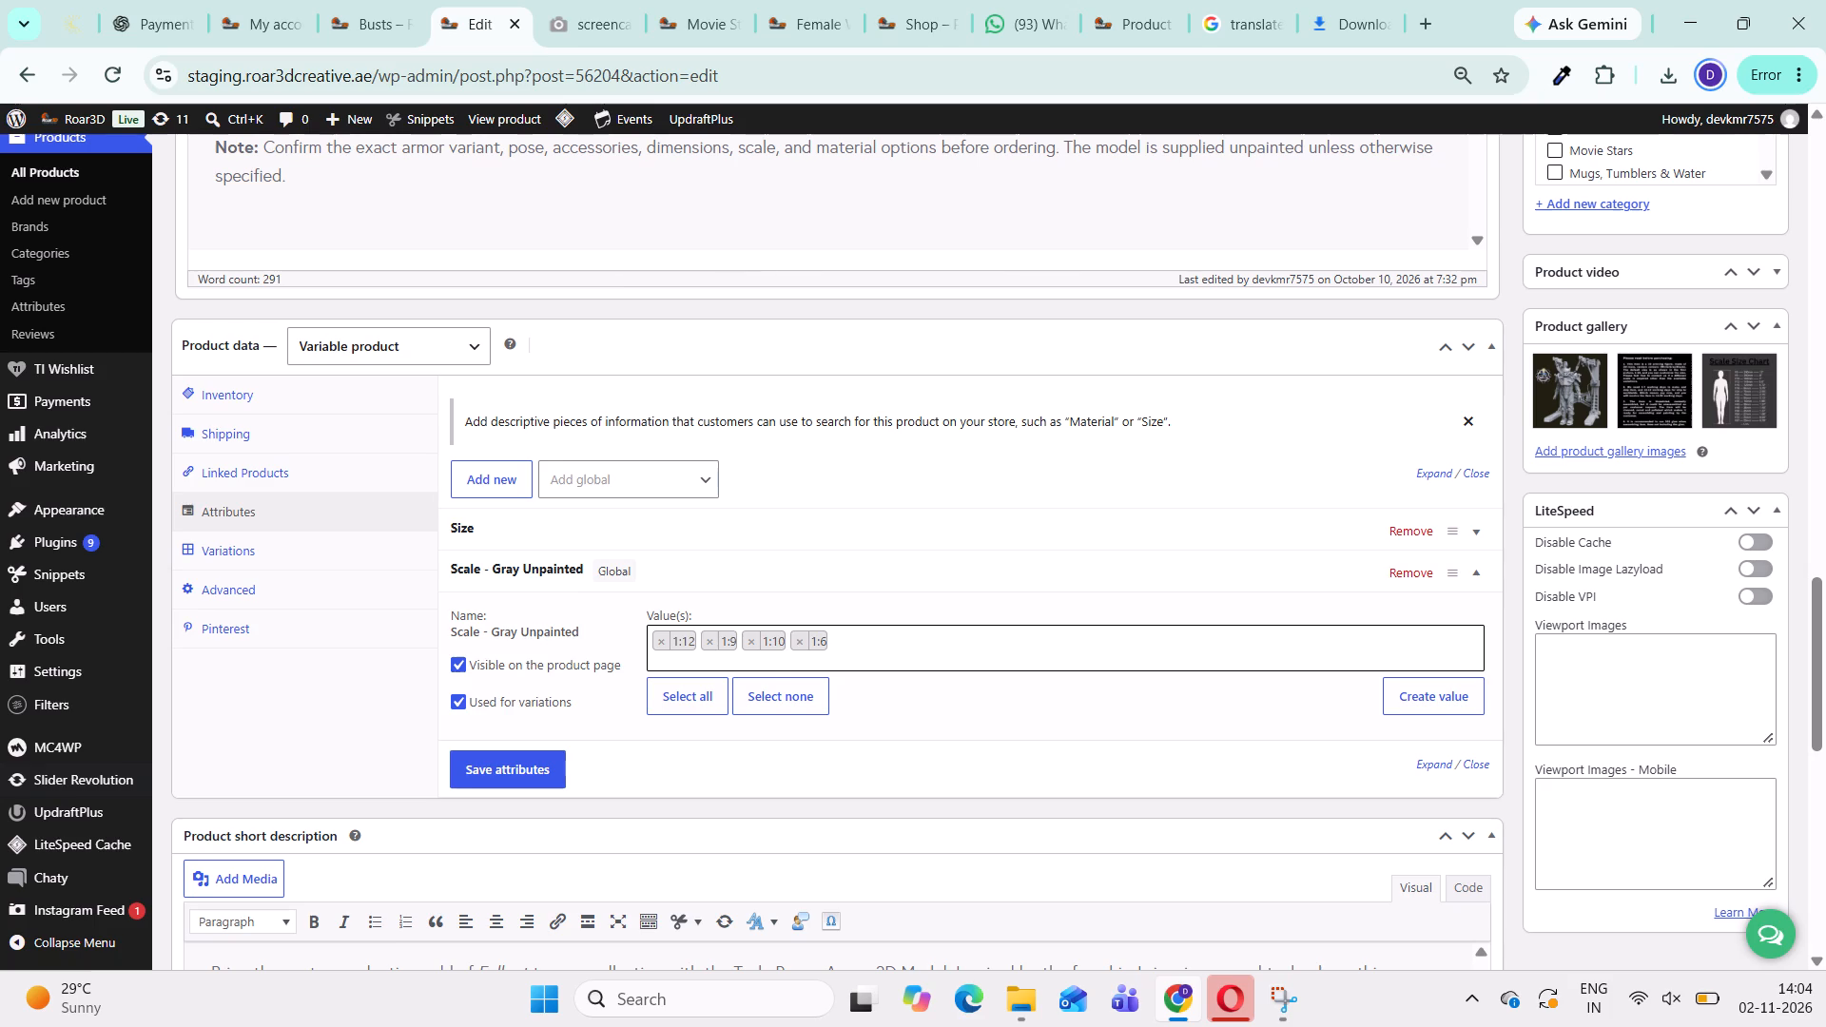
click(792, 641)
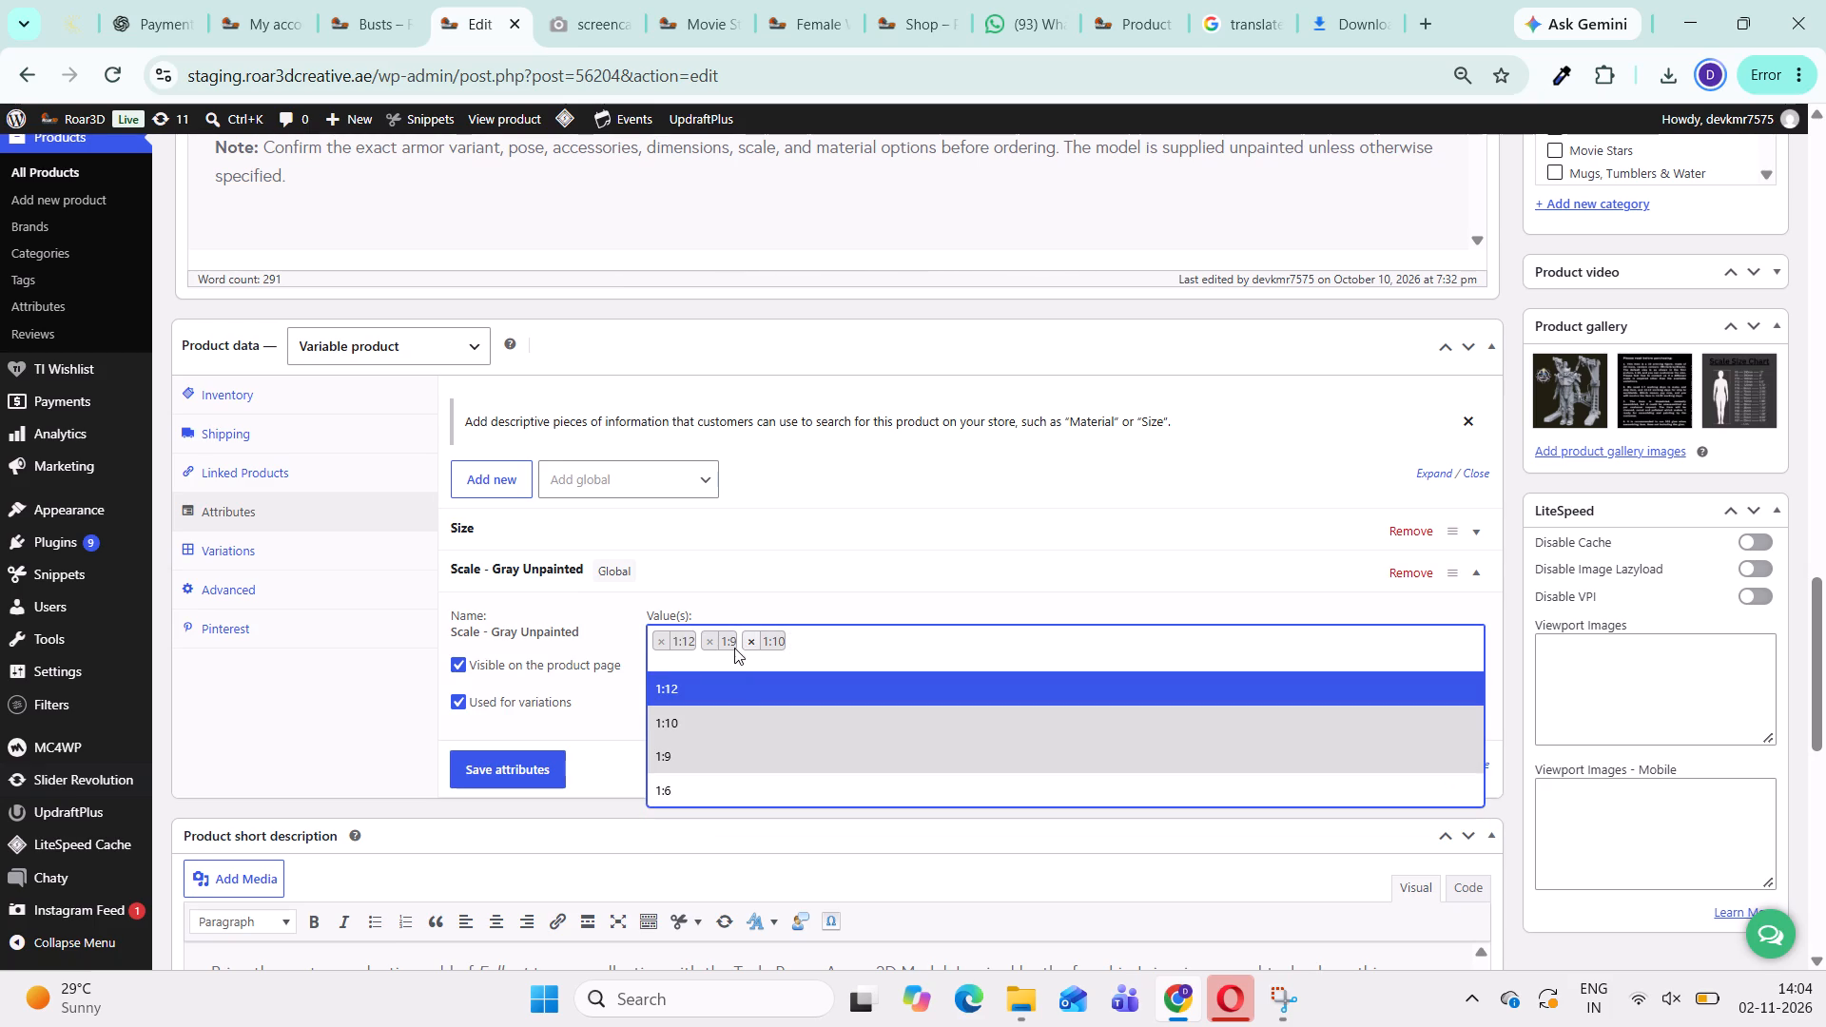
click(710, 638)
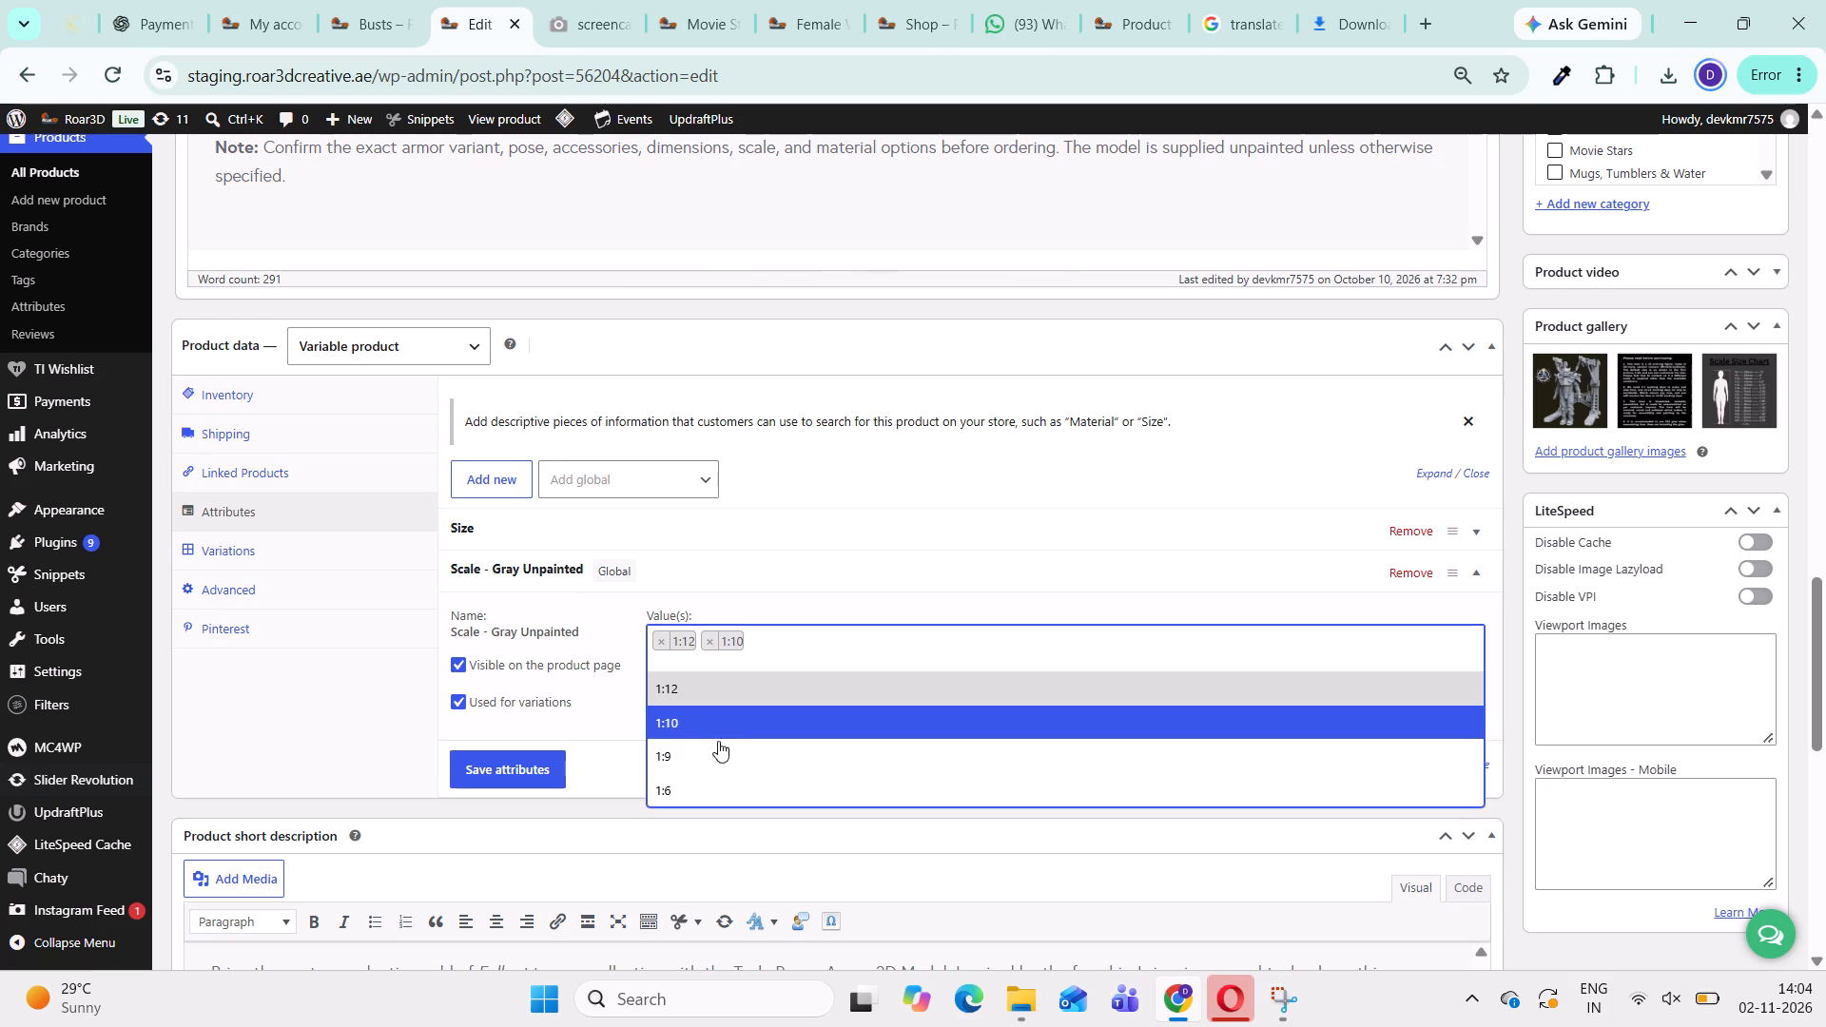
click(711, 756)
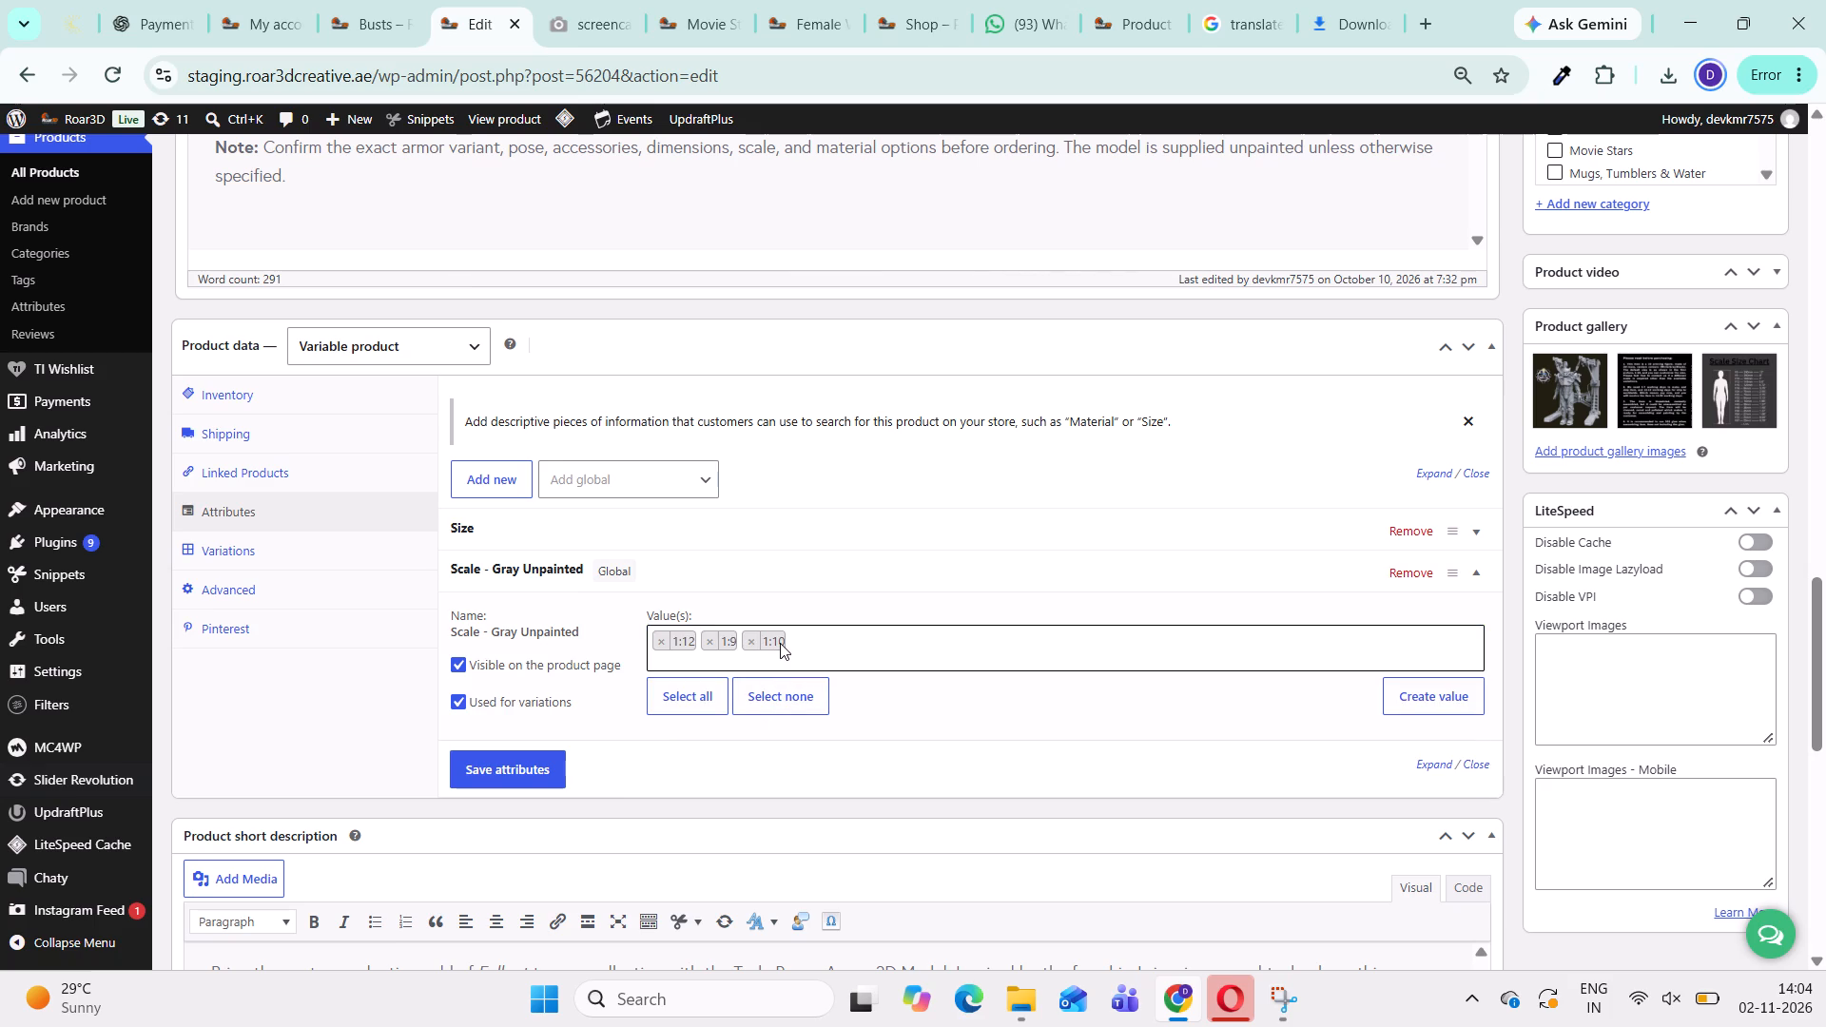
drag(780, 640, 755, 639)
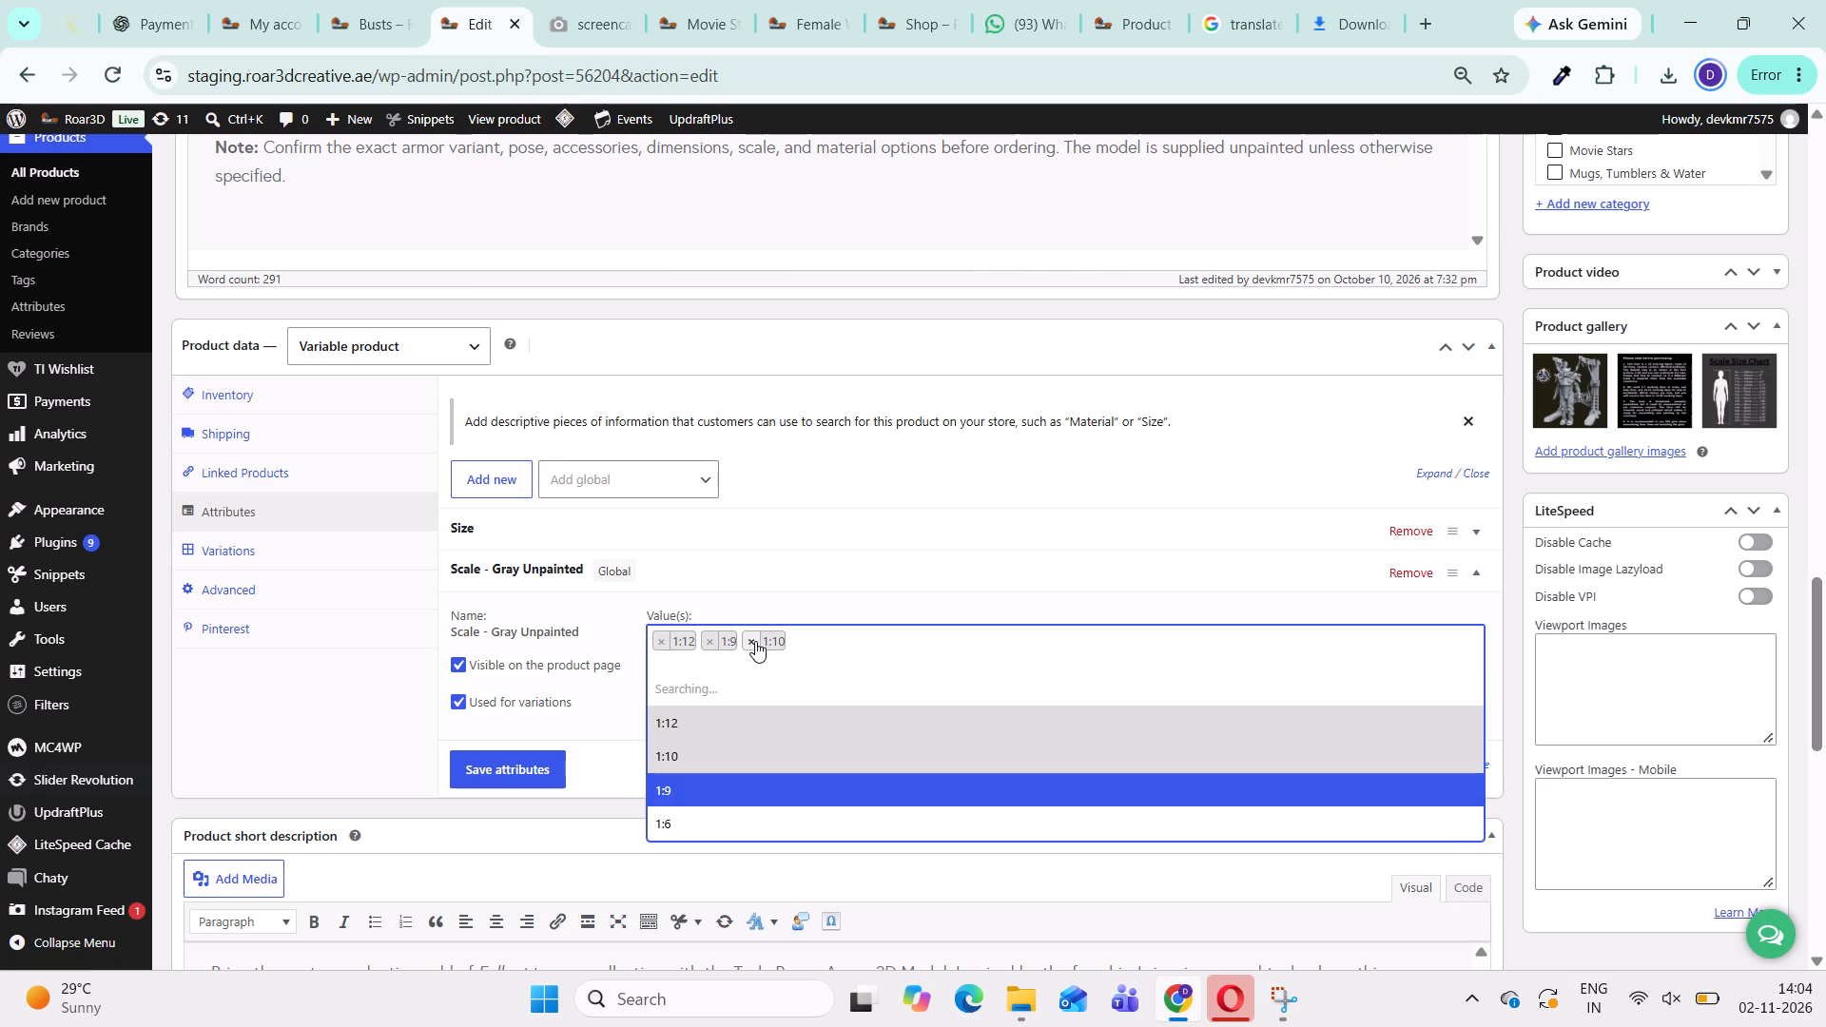
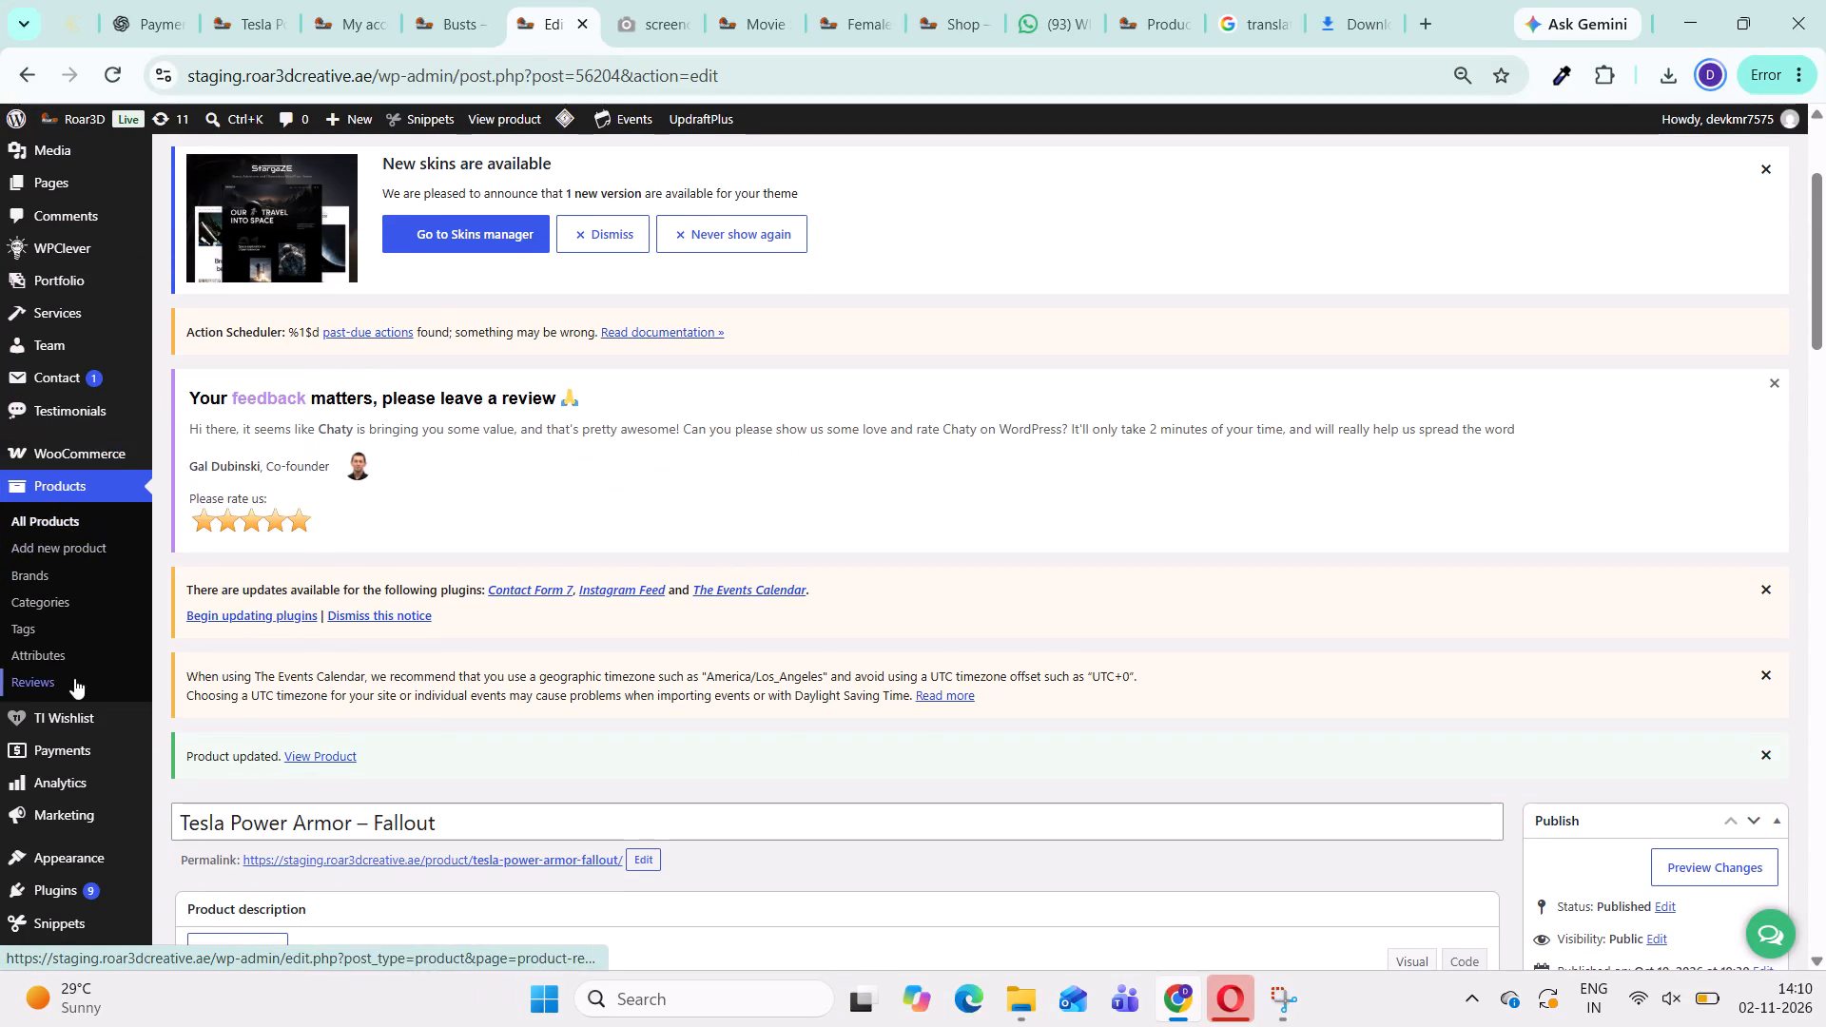
scroll(88, 688, down, 2)
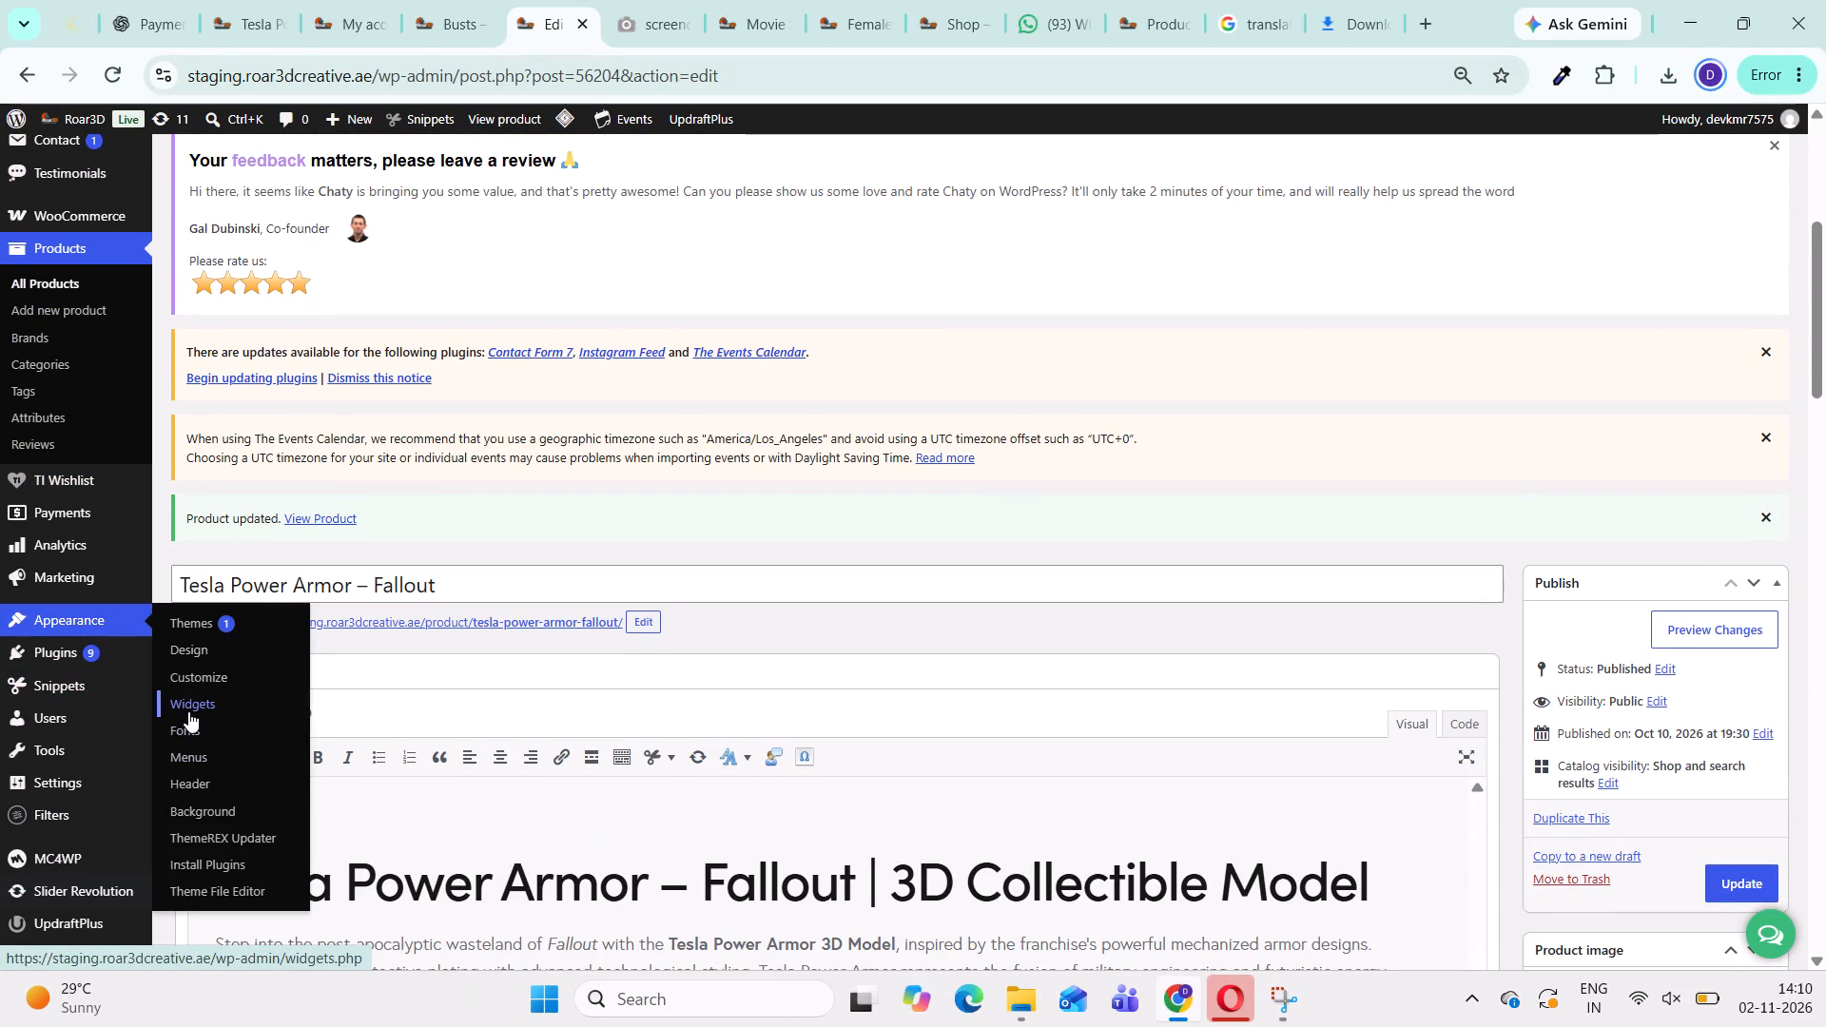
click(188, 707)
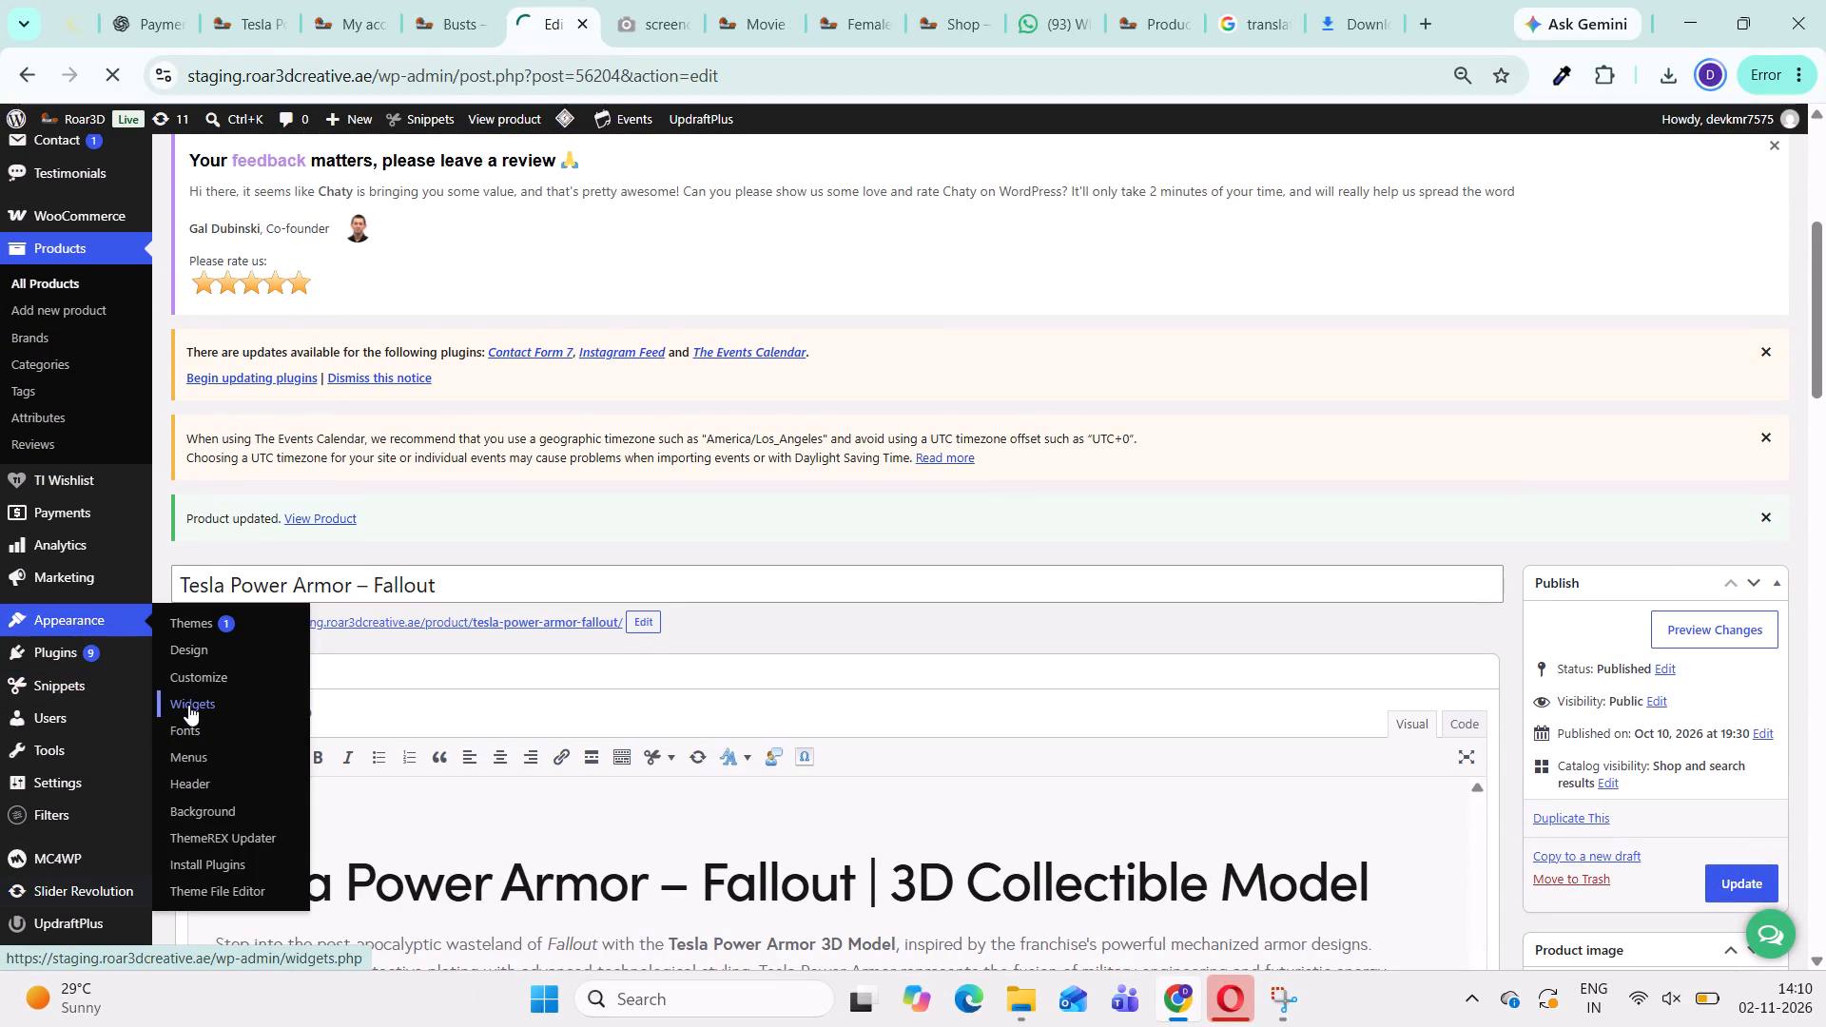
scroll(1389, 658, down, 2)
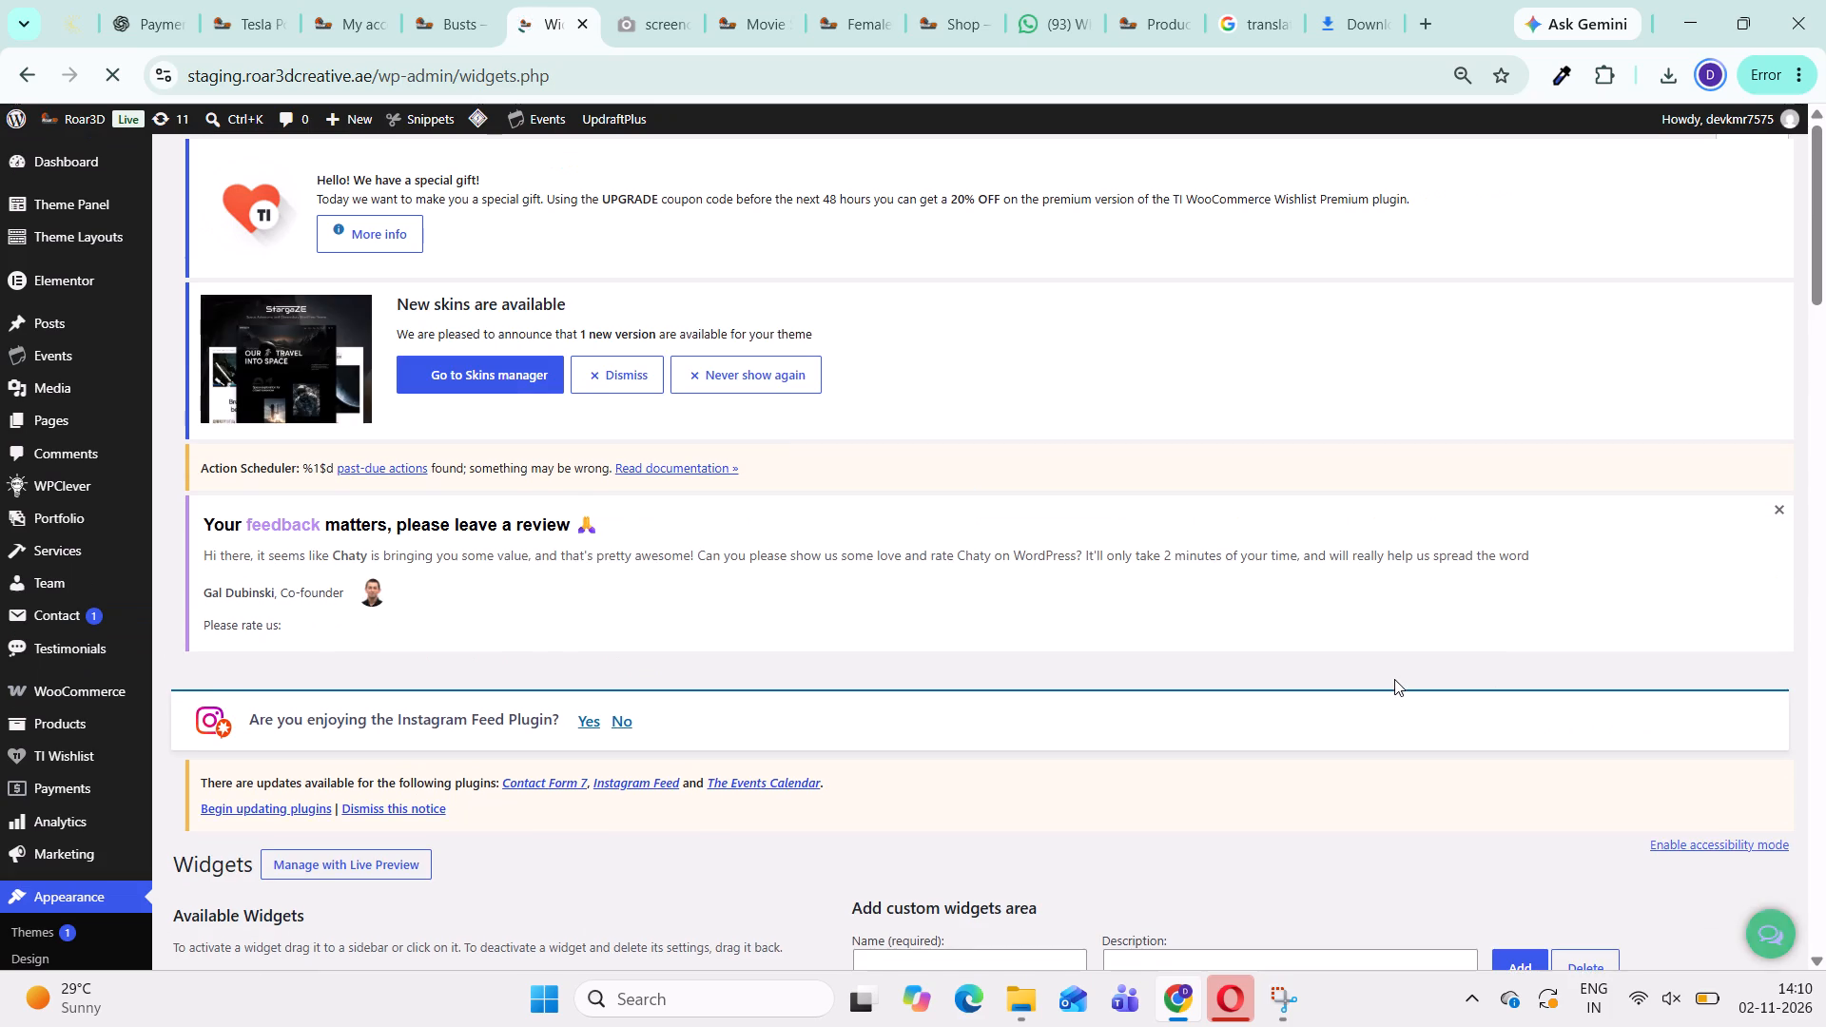
scroll(1394, 679, down, 15)
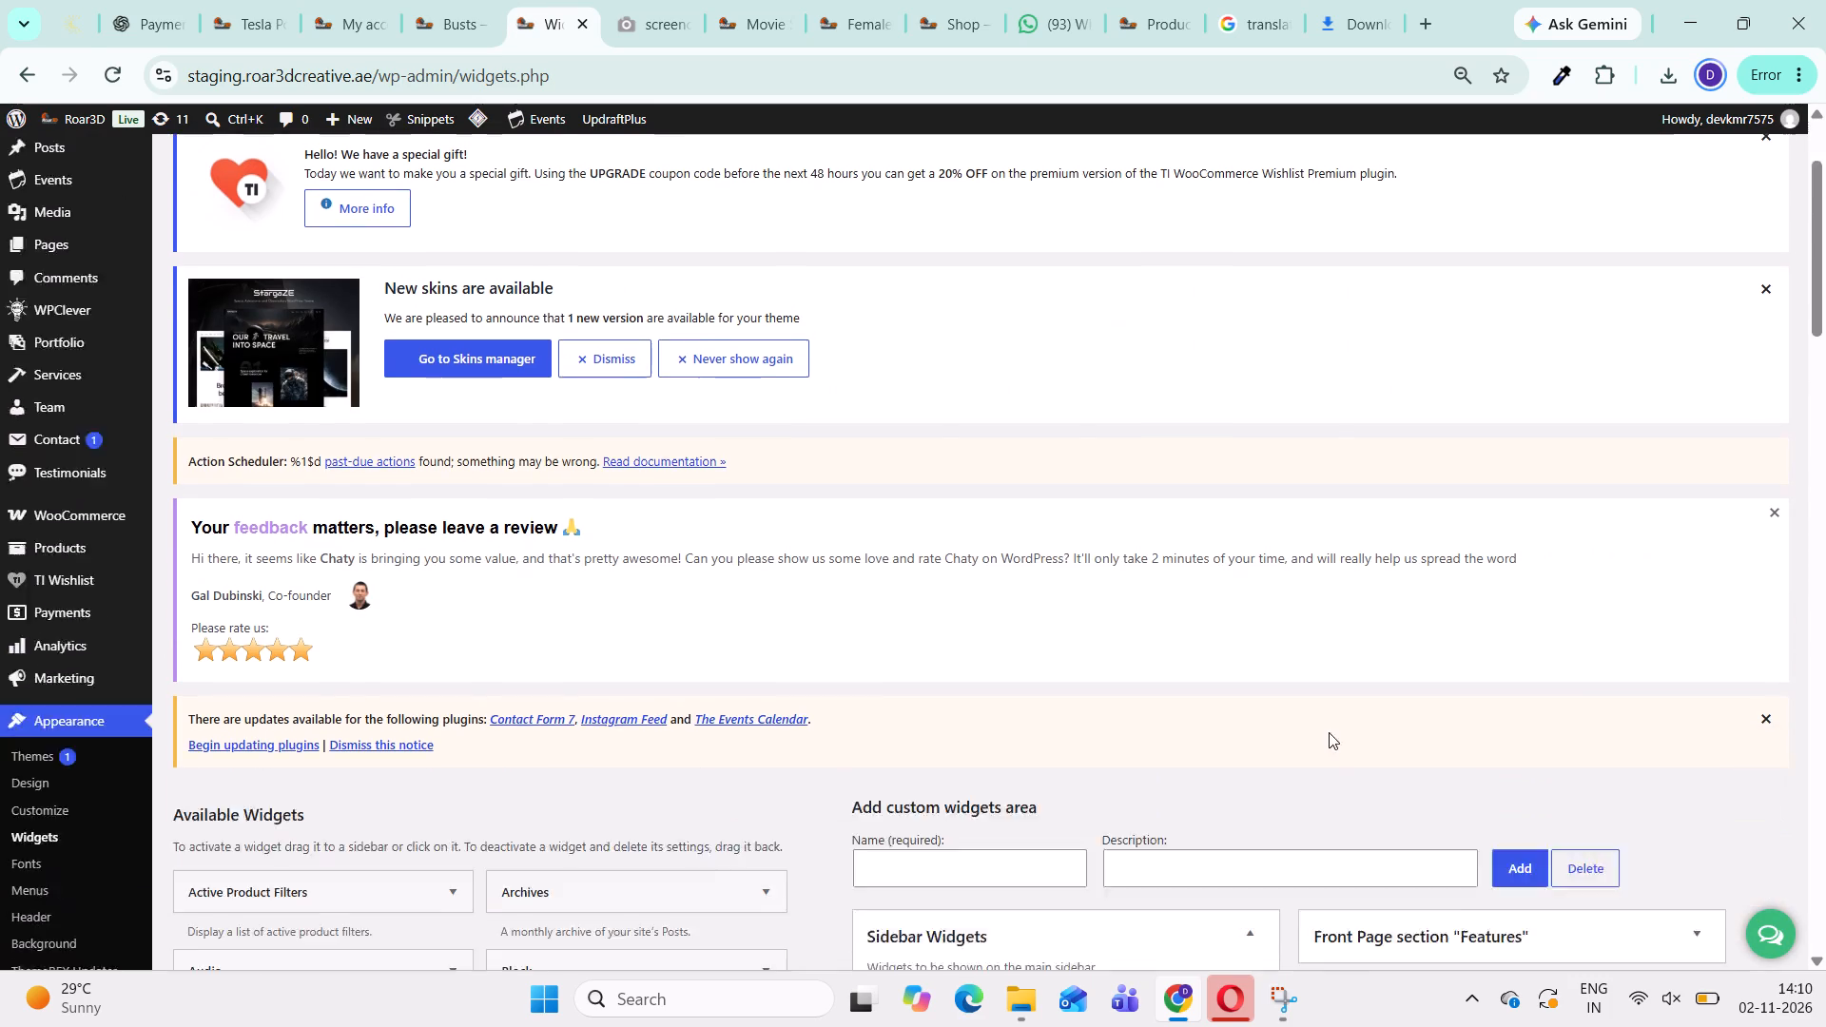
scroll(1329, 732, down, 6)
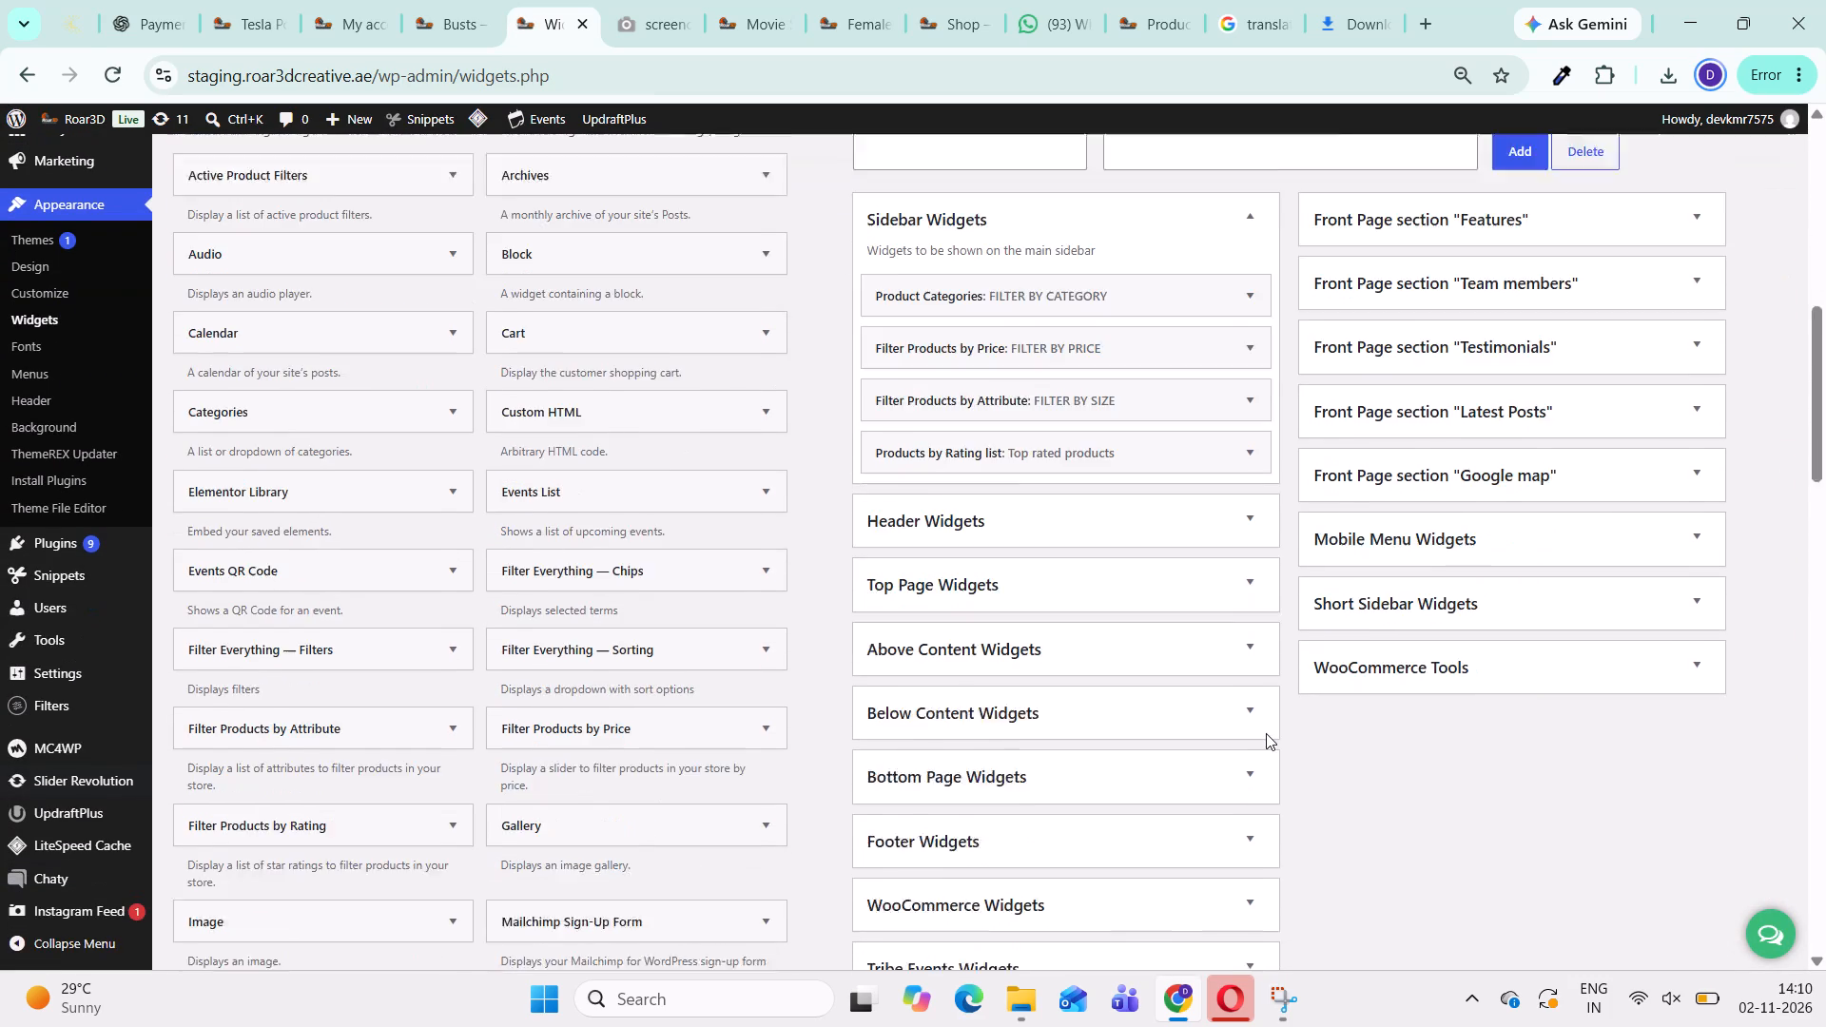
scroll(1266, 733, down, 2)
scroll(1266, 733, up, 3)
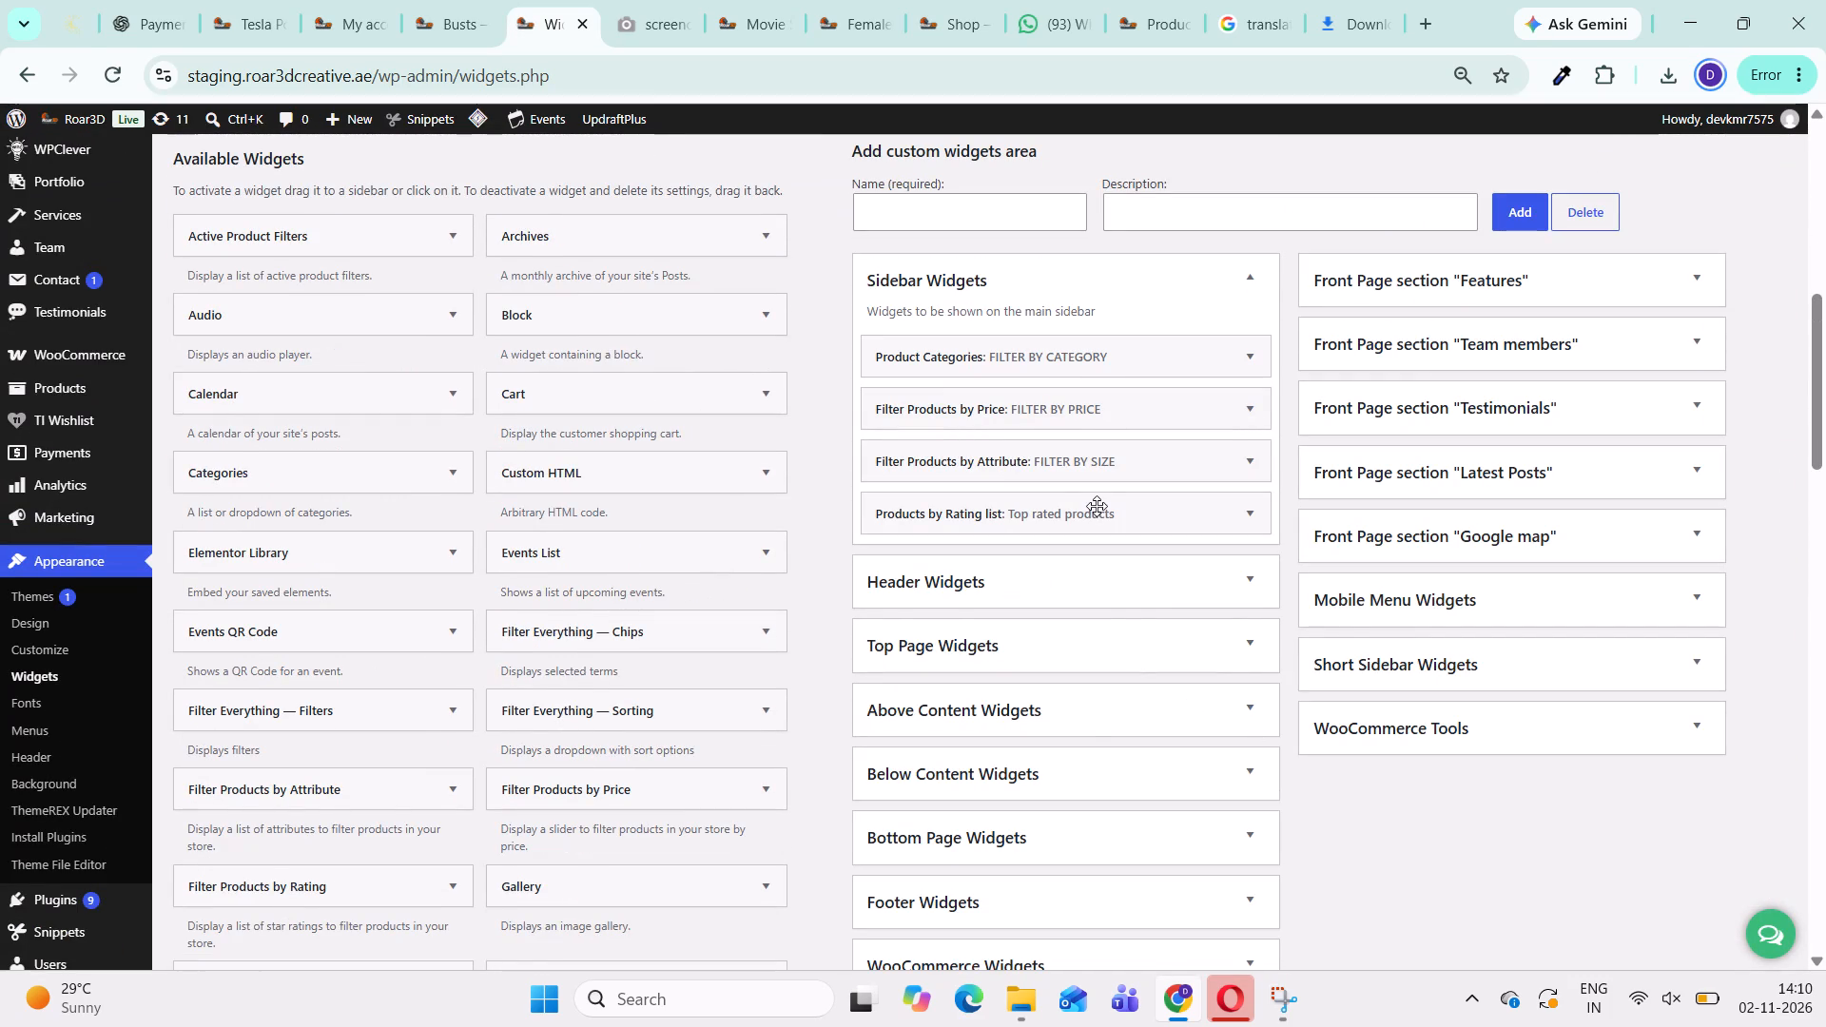
scroll(1095, 707, down, 4)
scroll(1077, 701, up, 3)
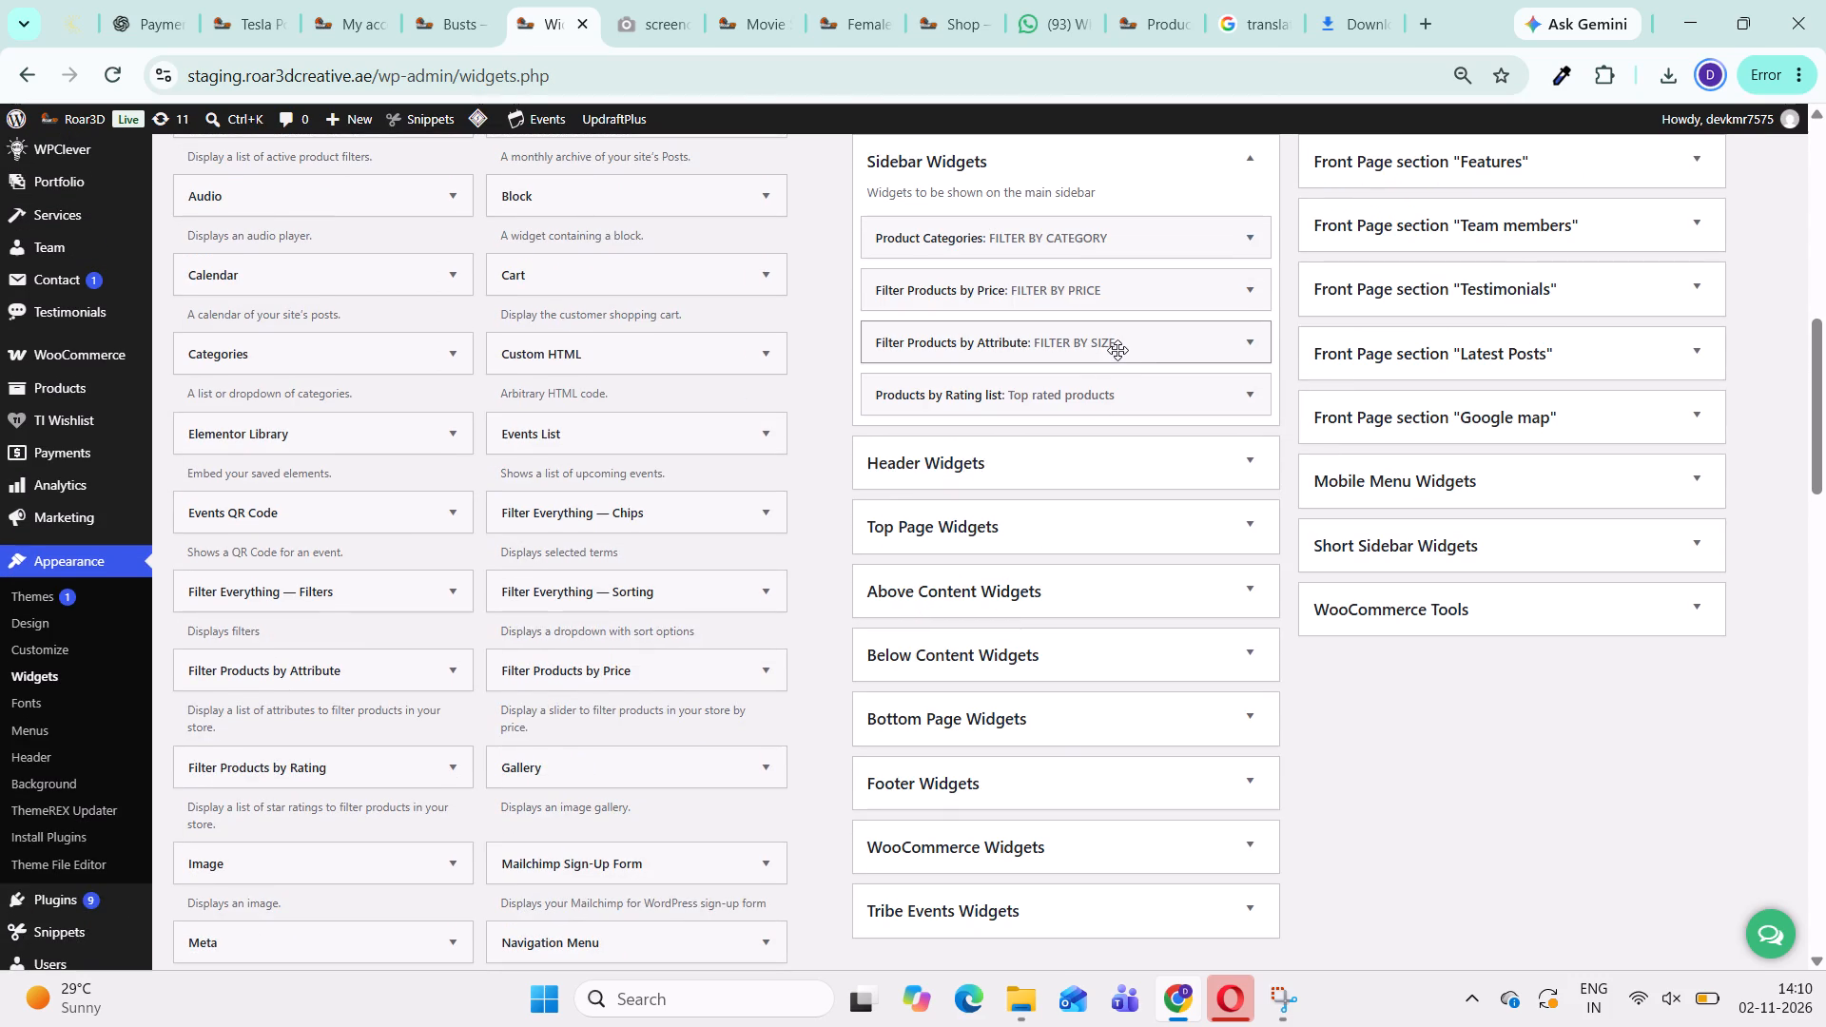
click(1117, 350)
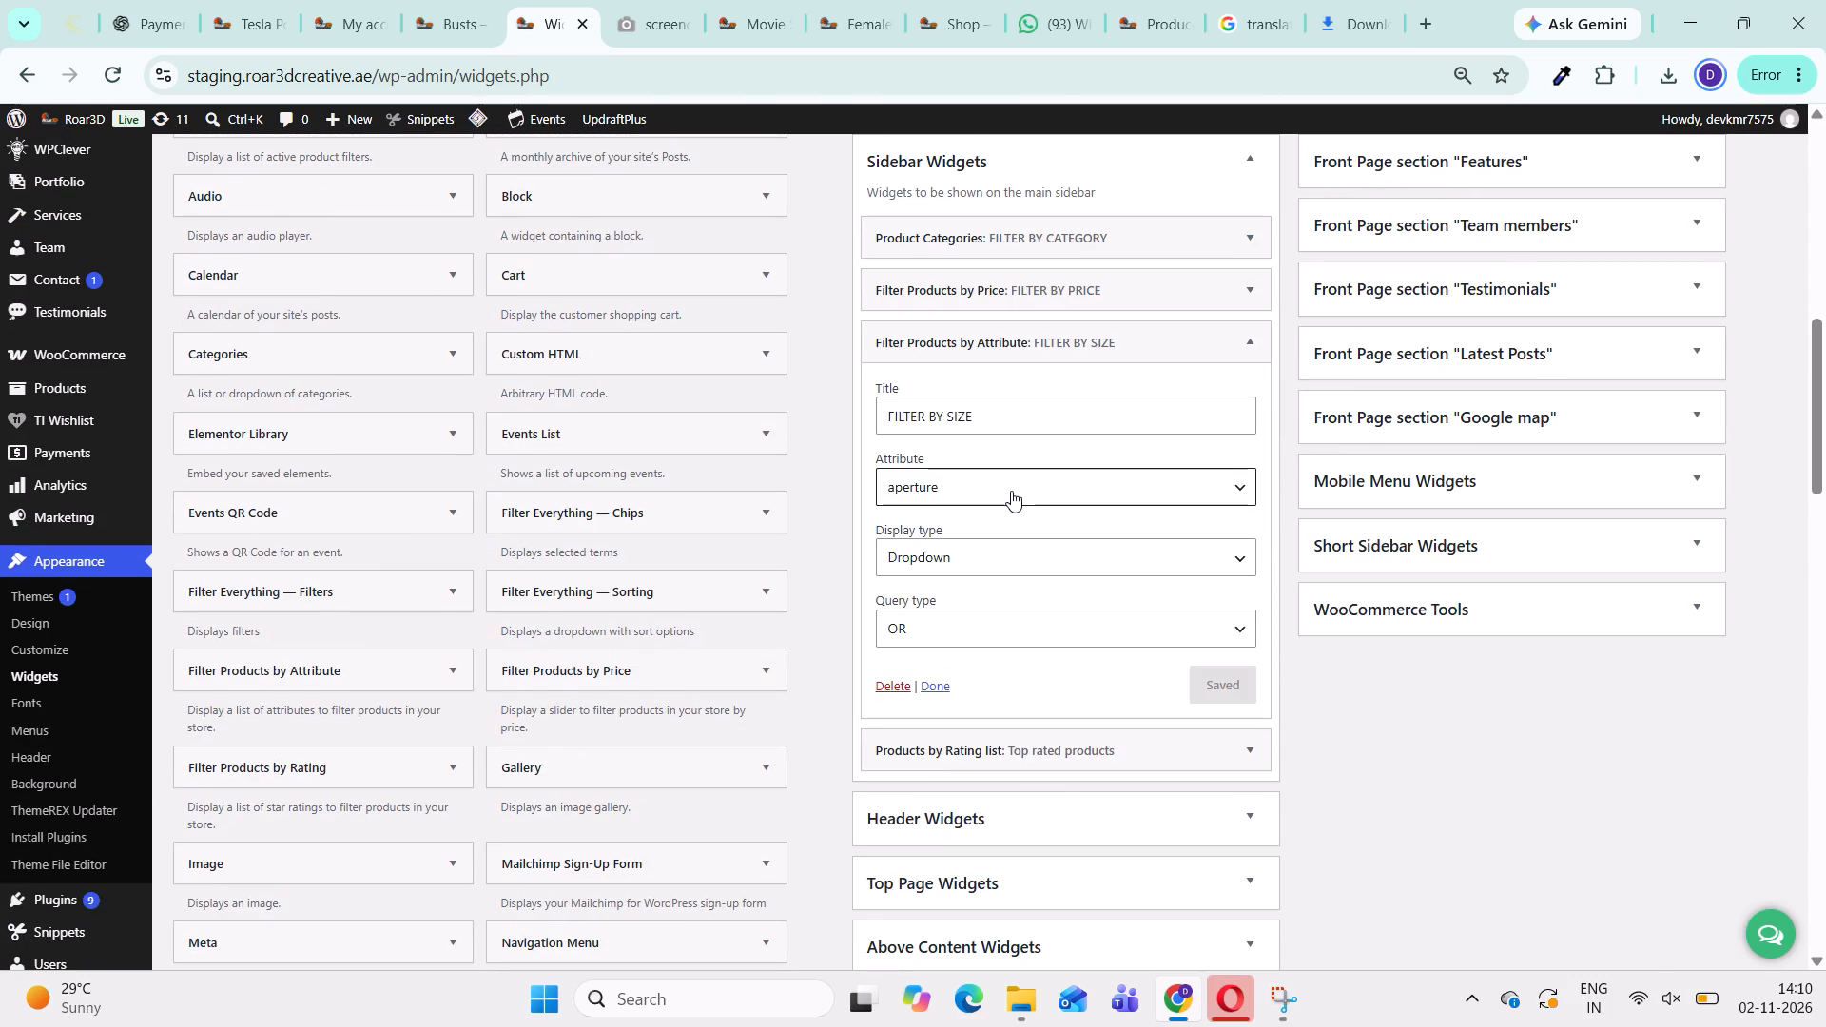
click(1011, 490)
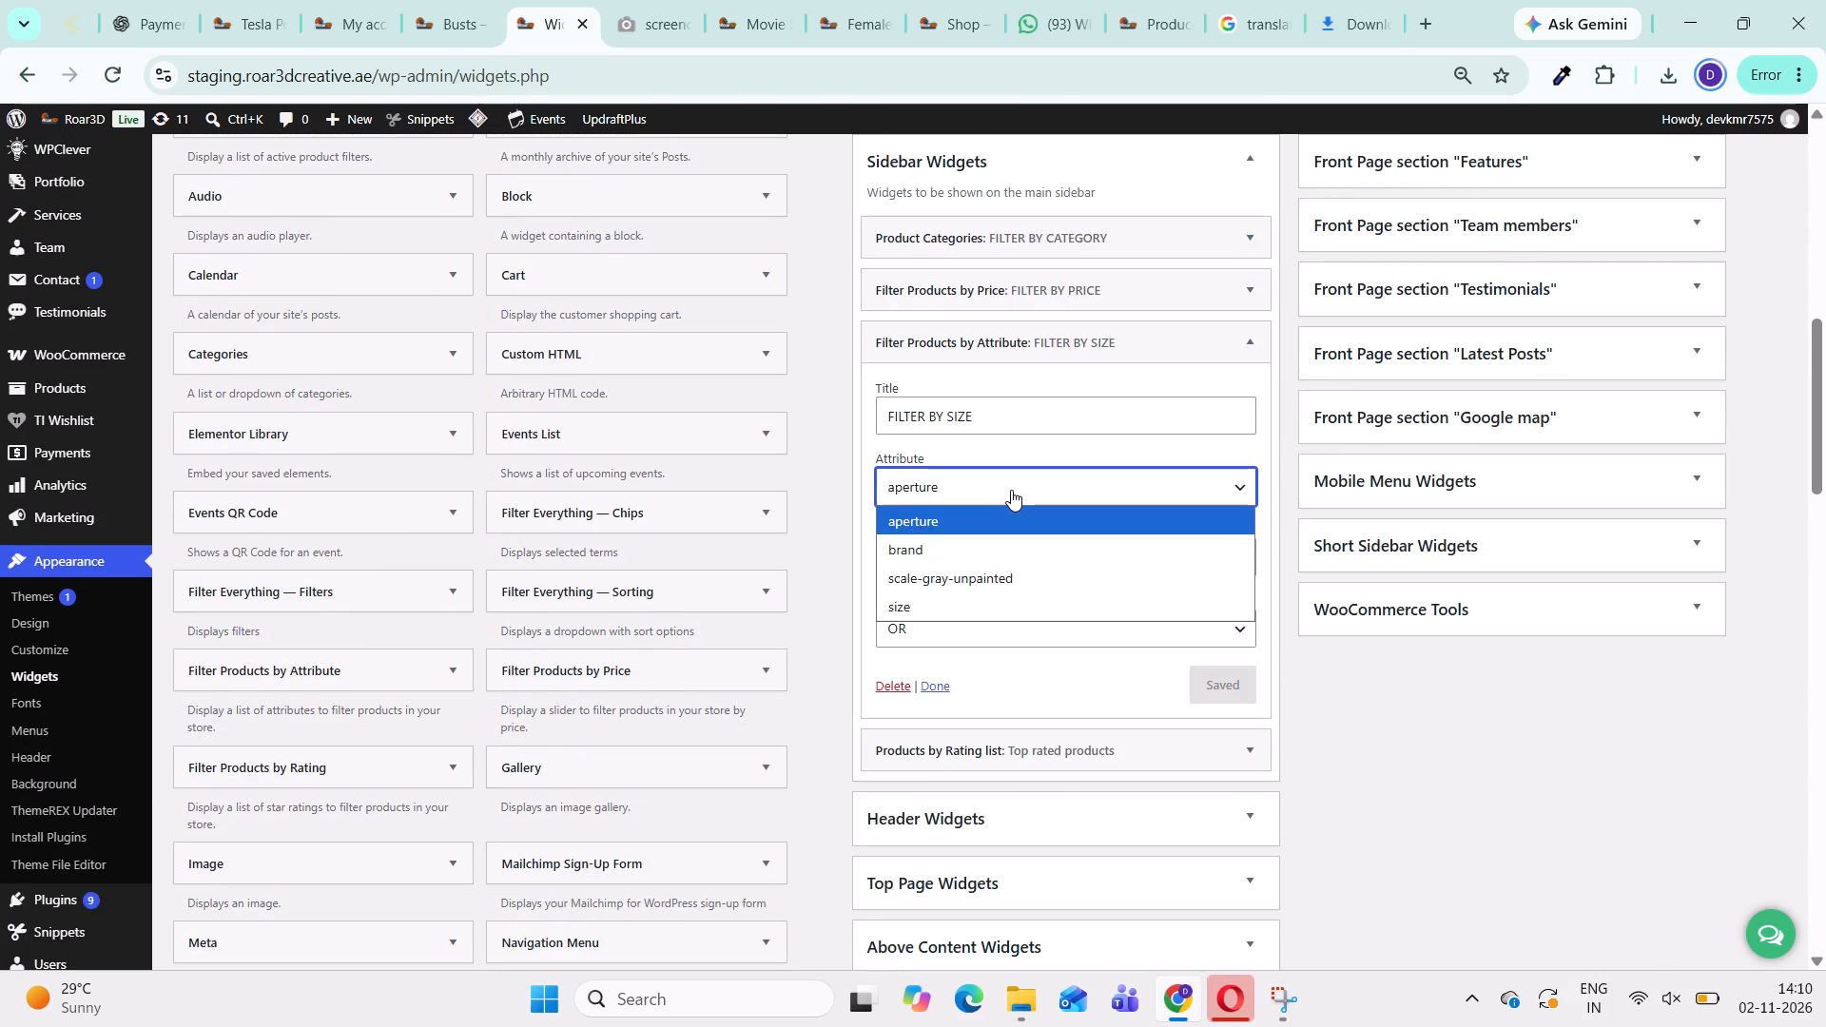
click(959, 598)
click(1236, 688)
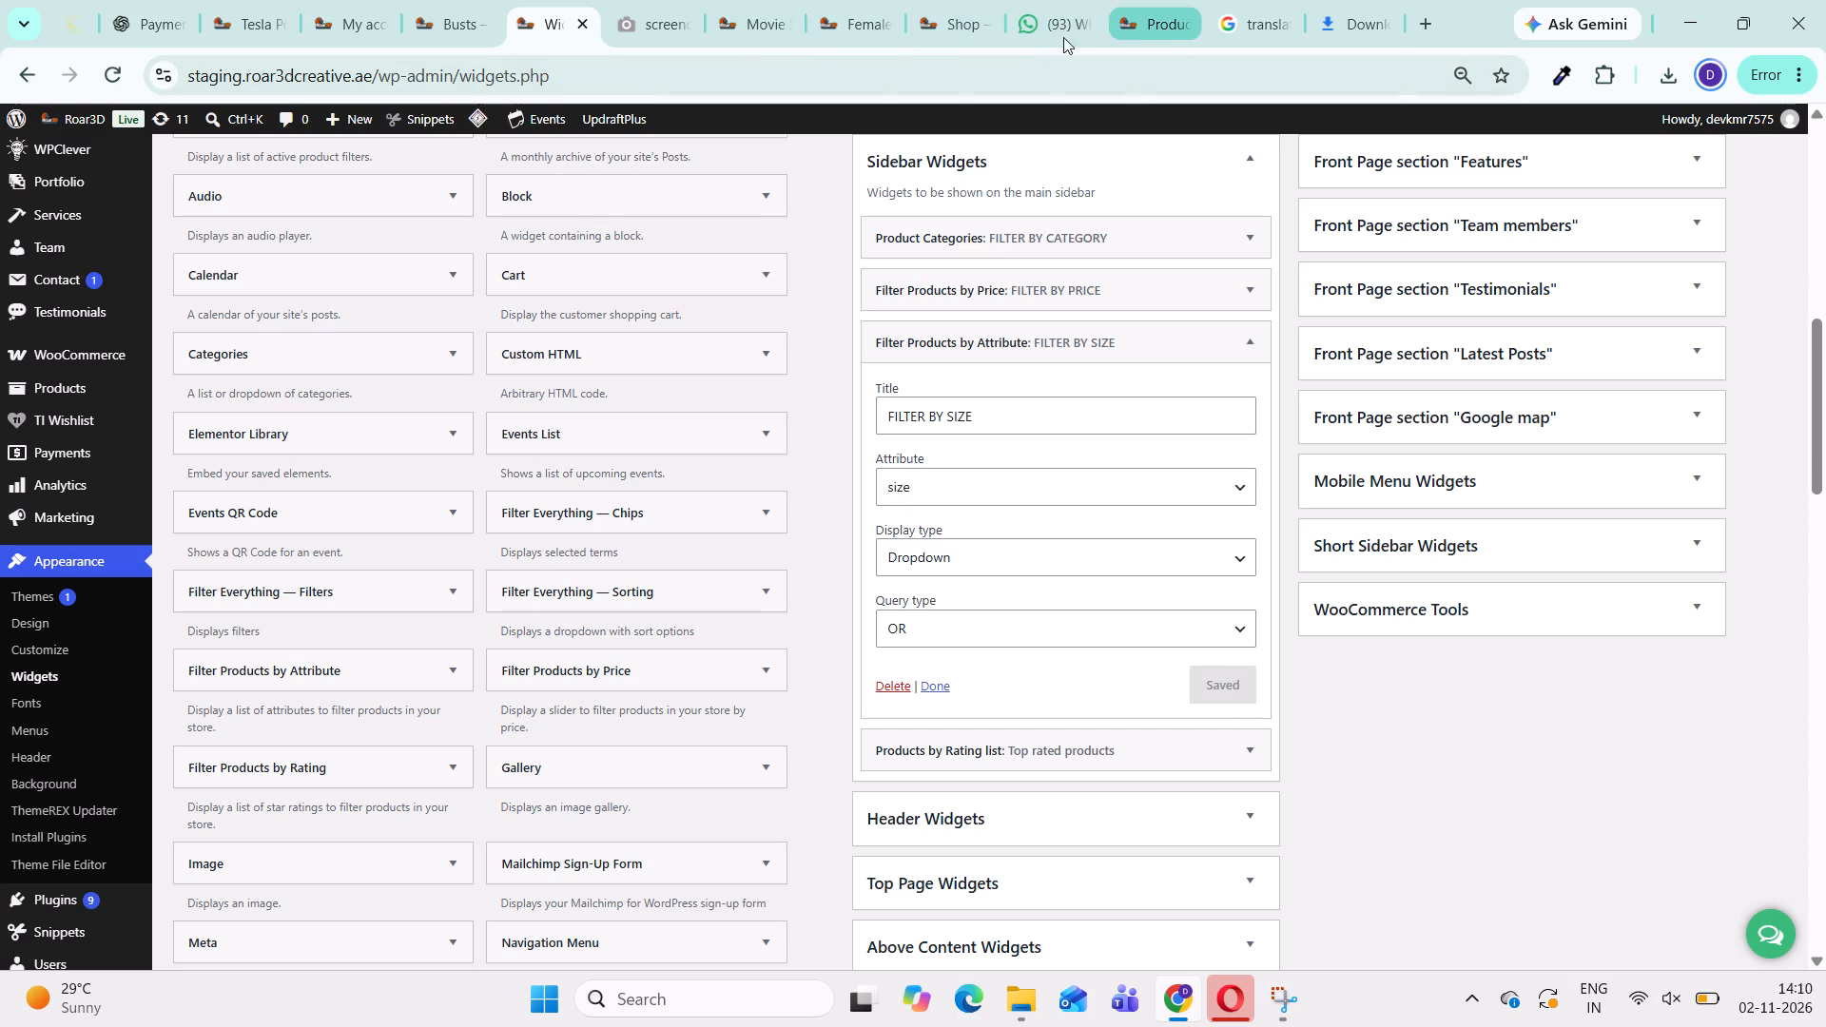
Reload the staging shop page and examine its sidebar for the size filter.
click(959, 29)
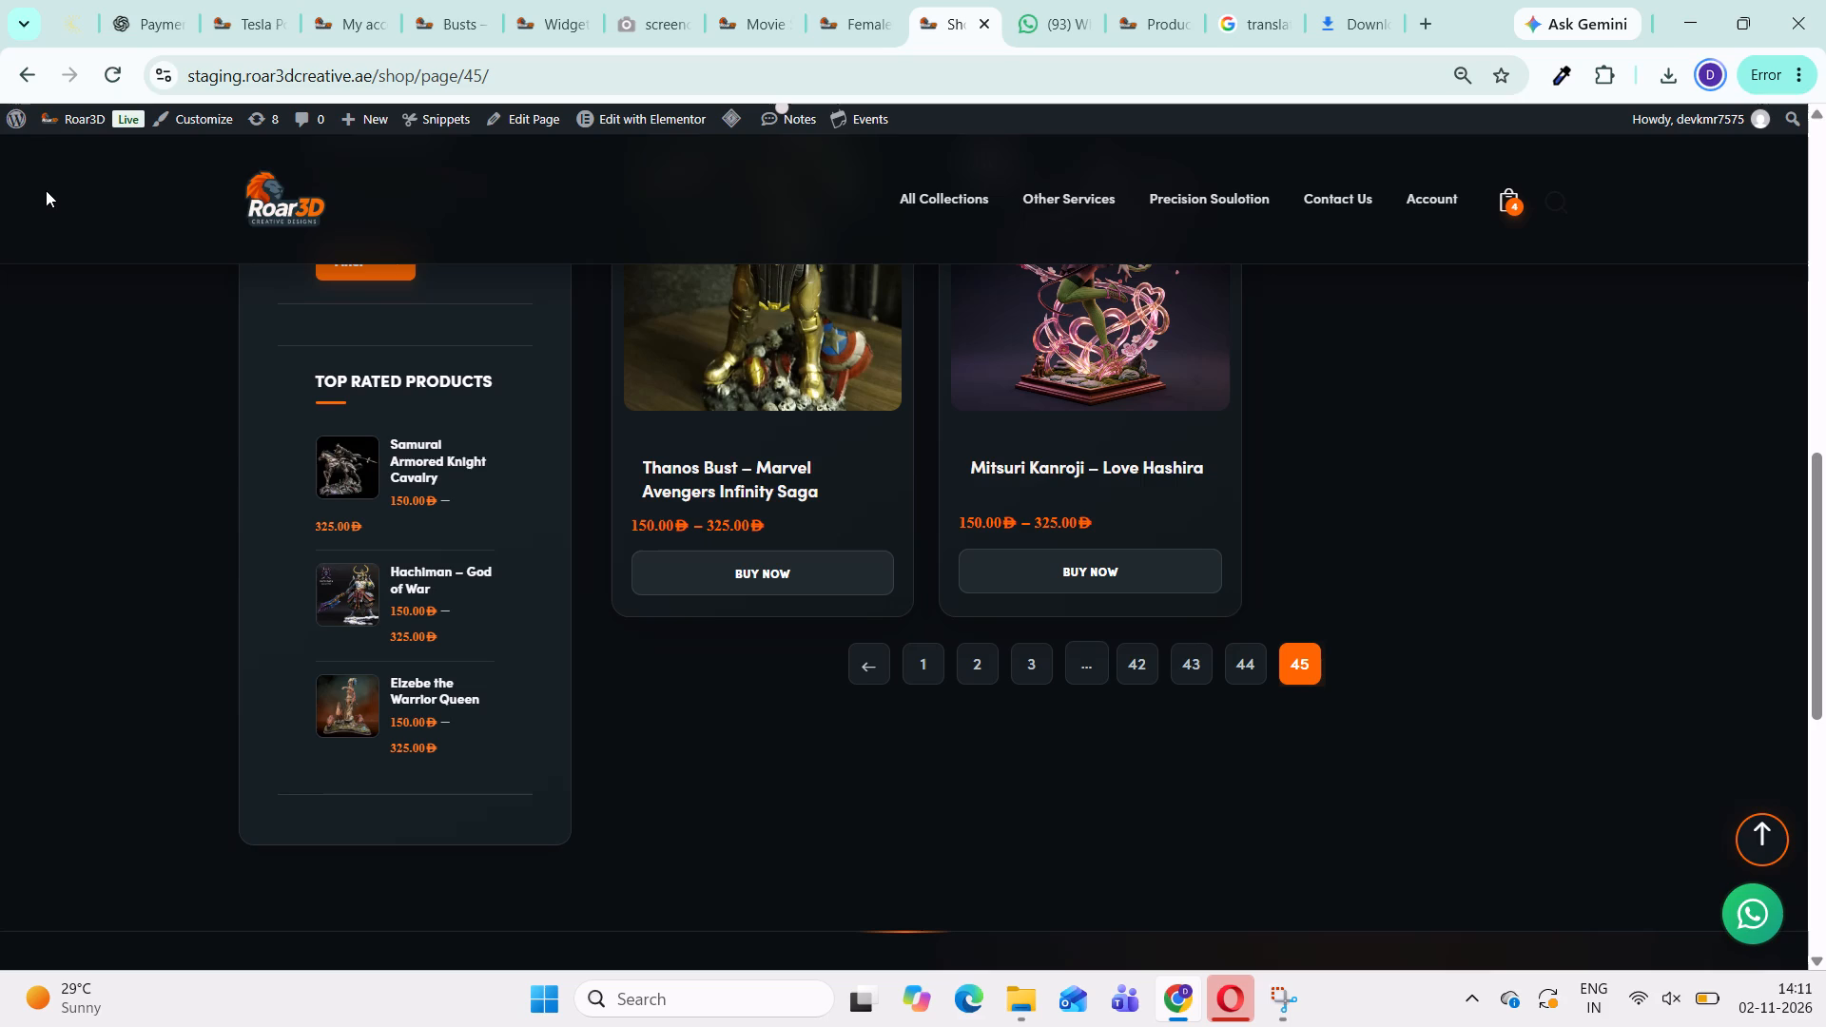
scroll(792, 375, up, 3)
scroll(673, 284, up, 1)
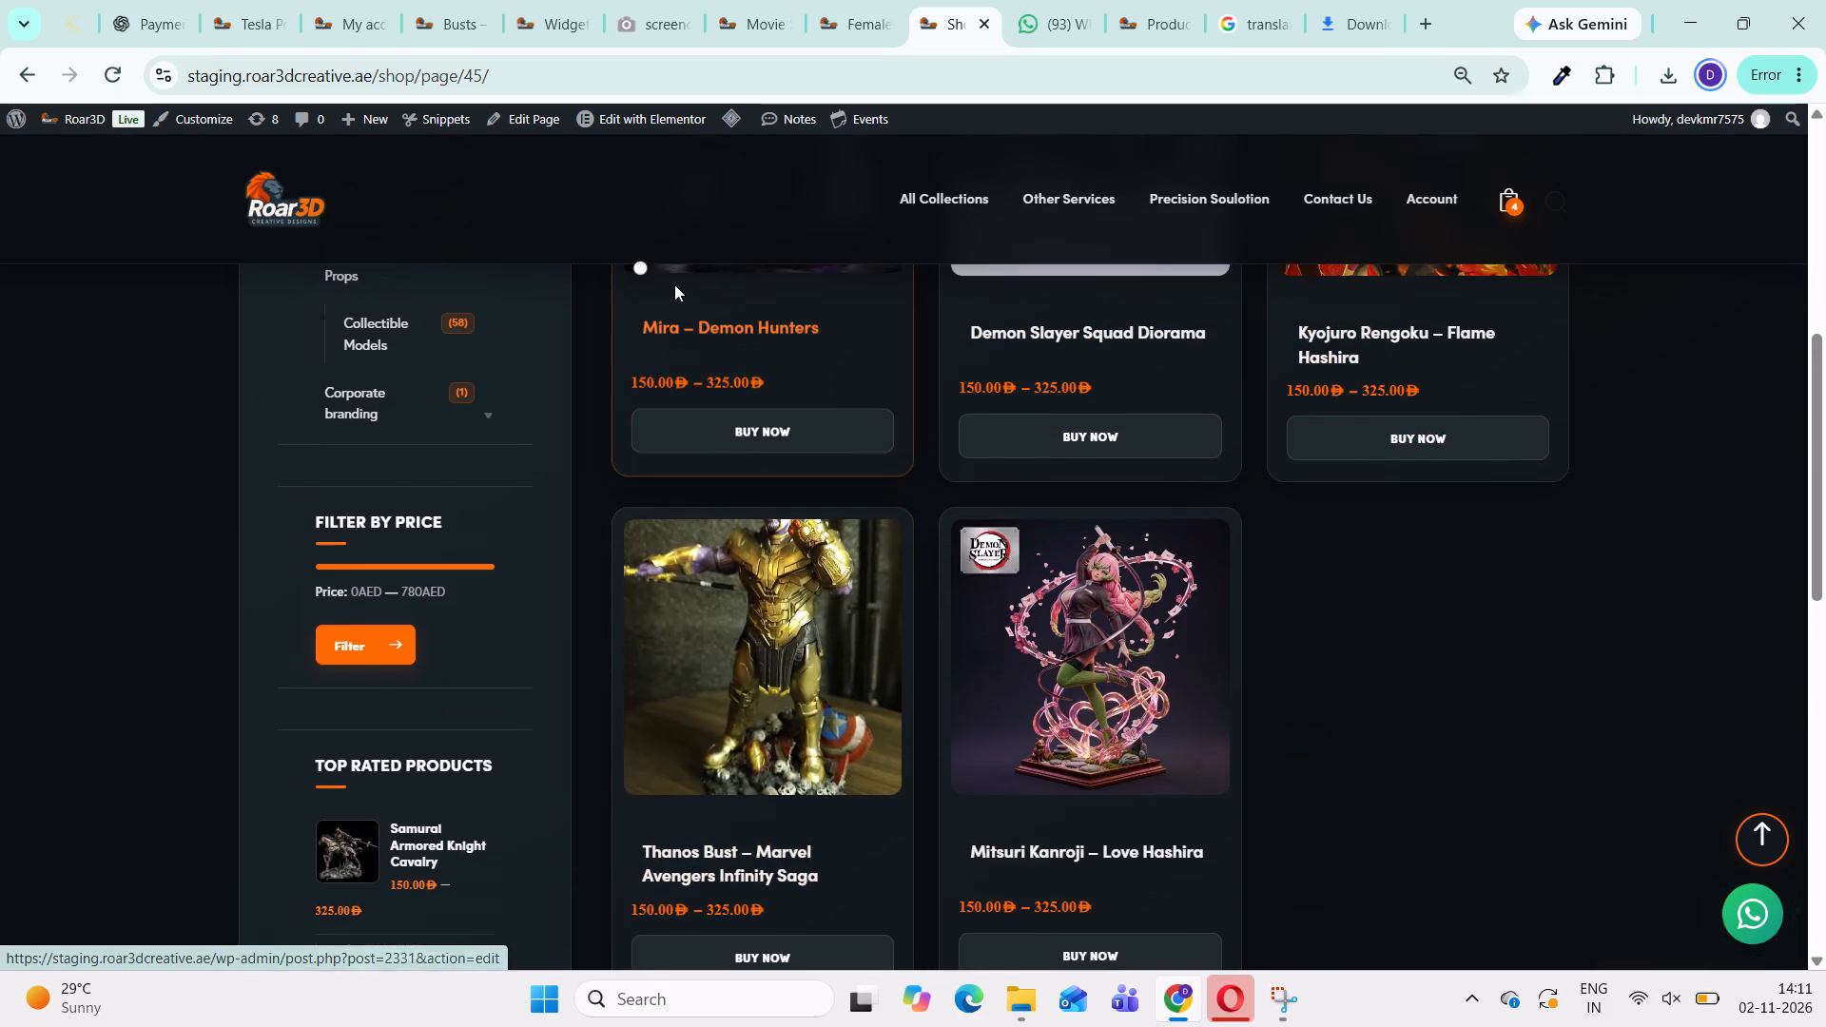
click(111, 83)
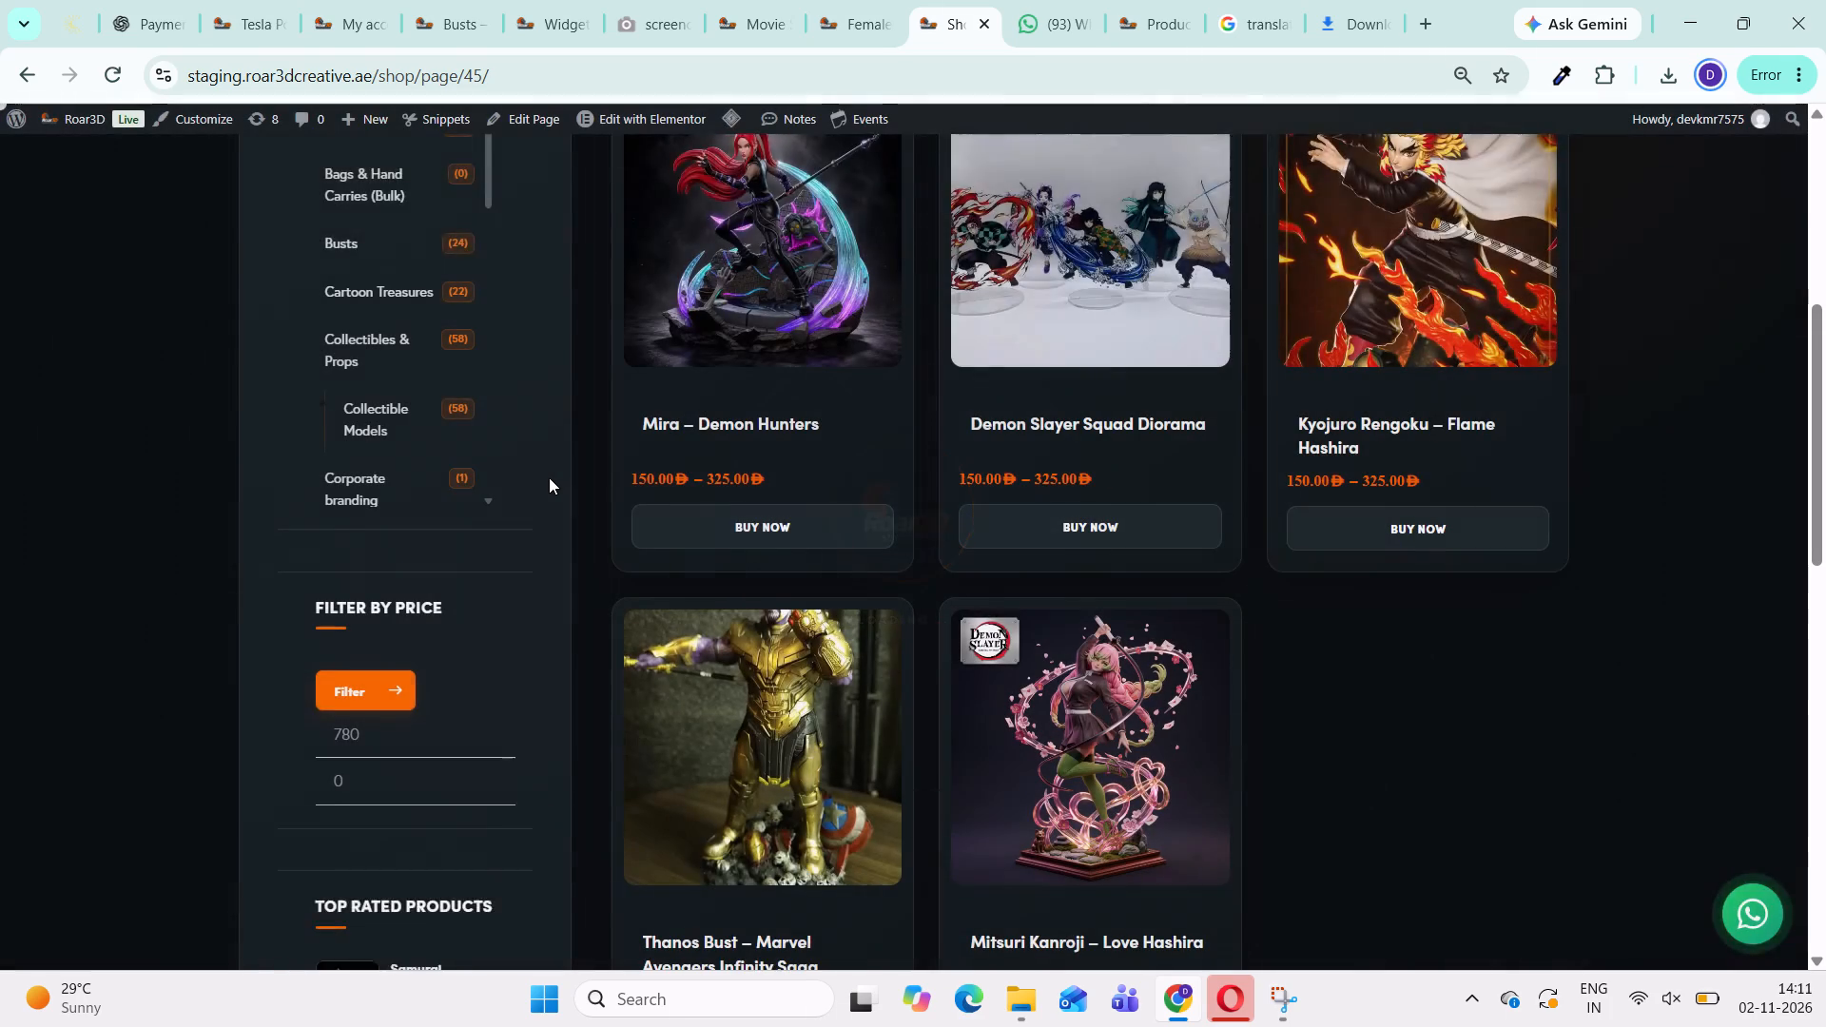
scroll(554, 486, up, 4)
scroll(552, 484, down, 9)
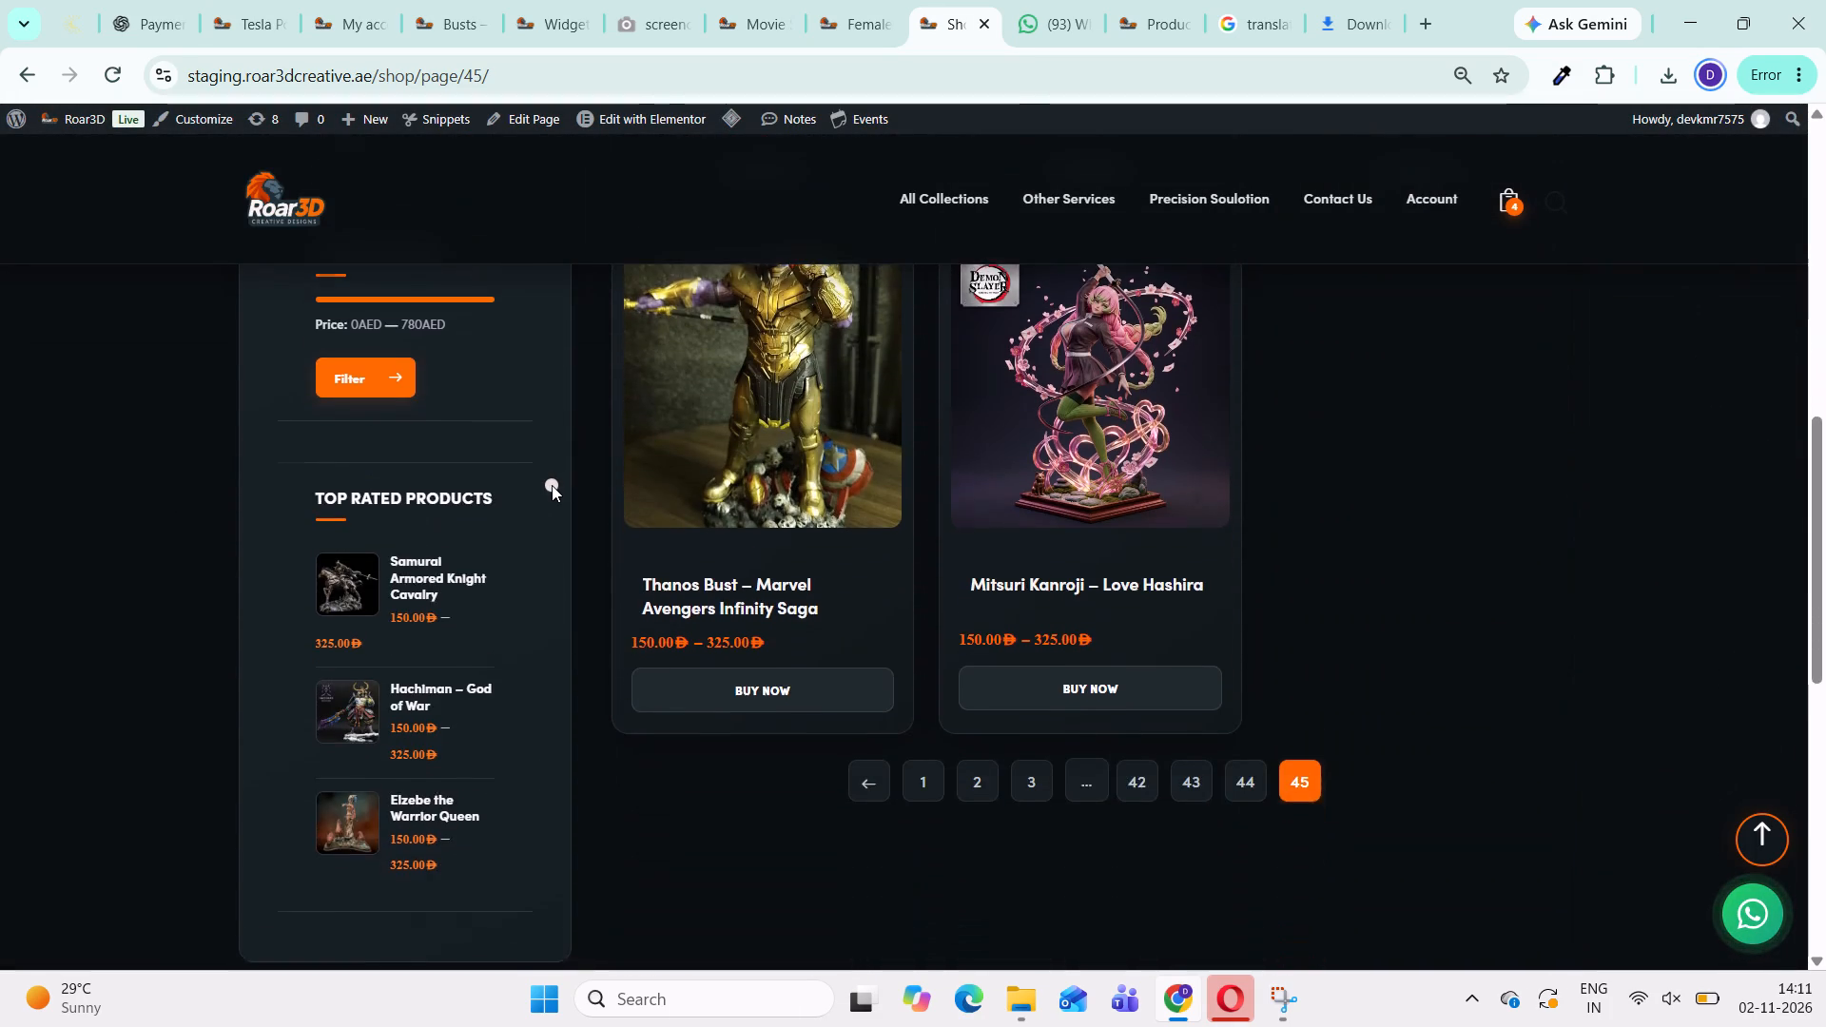
scroll(552, 485, down, 1)
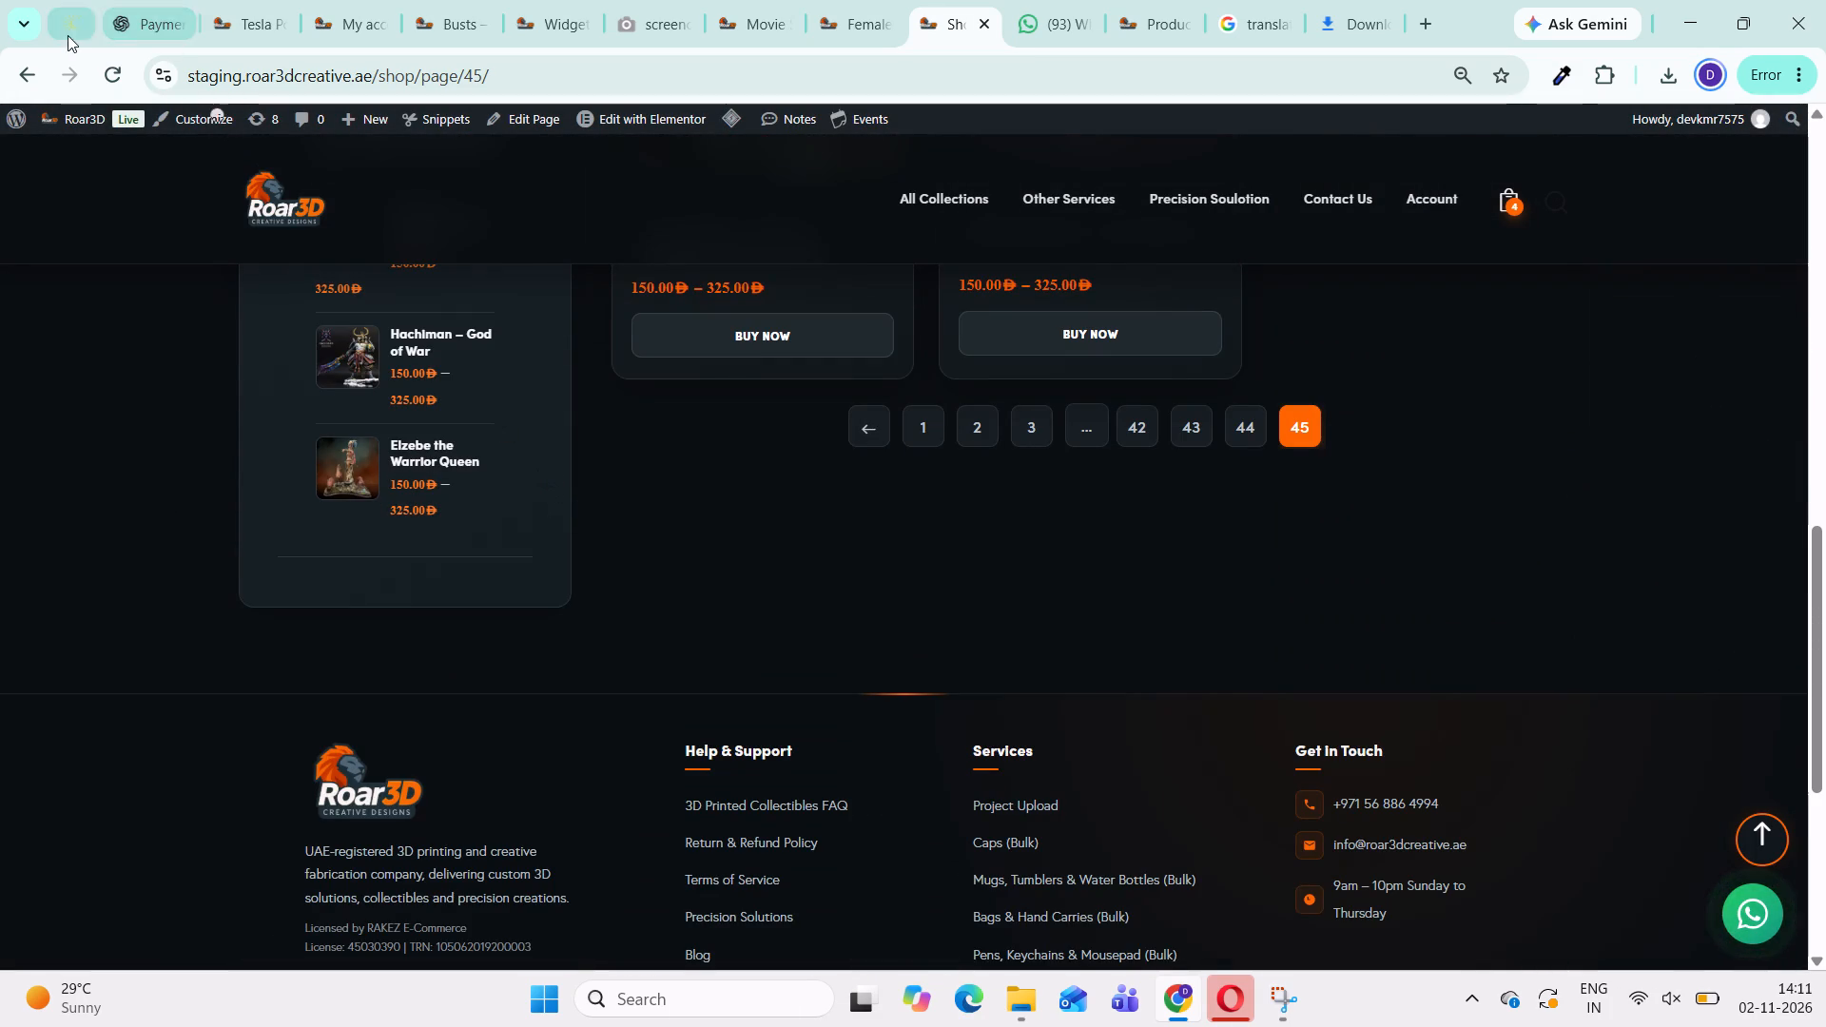
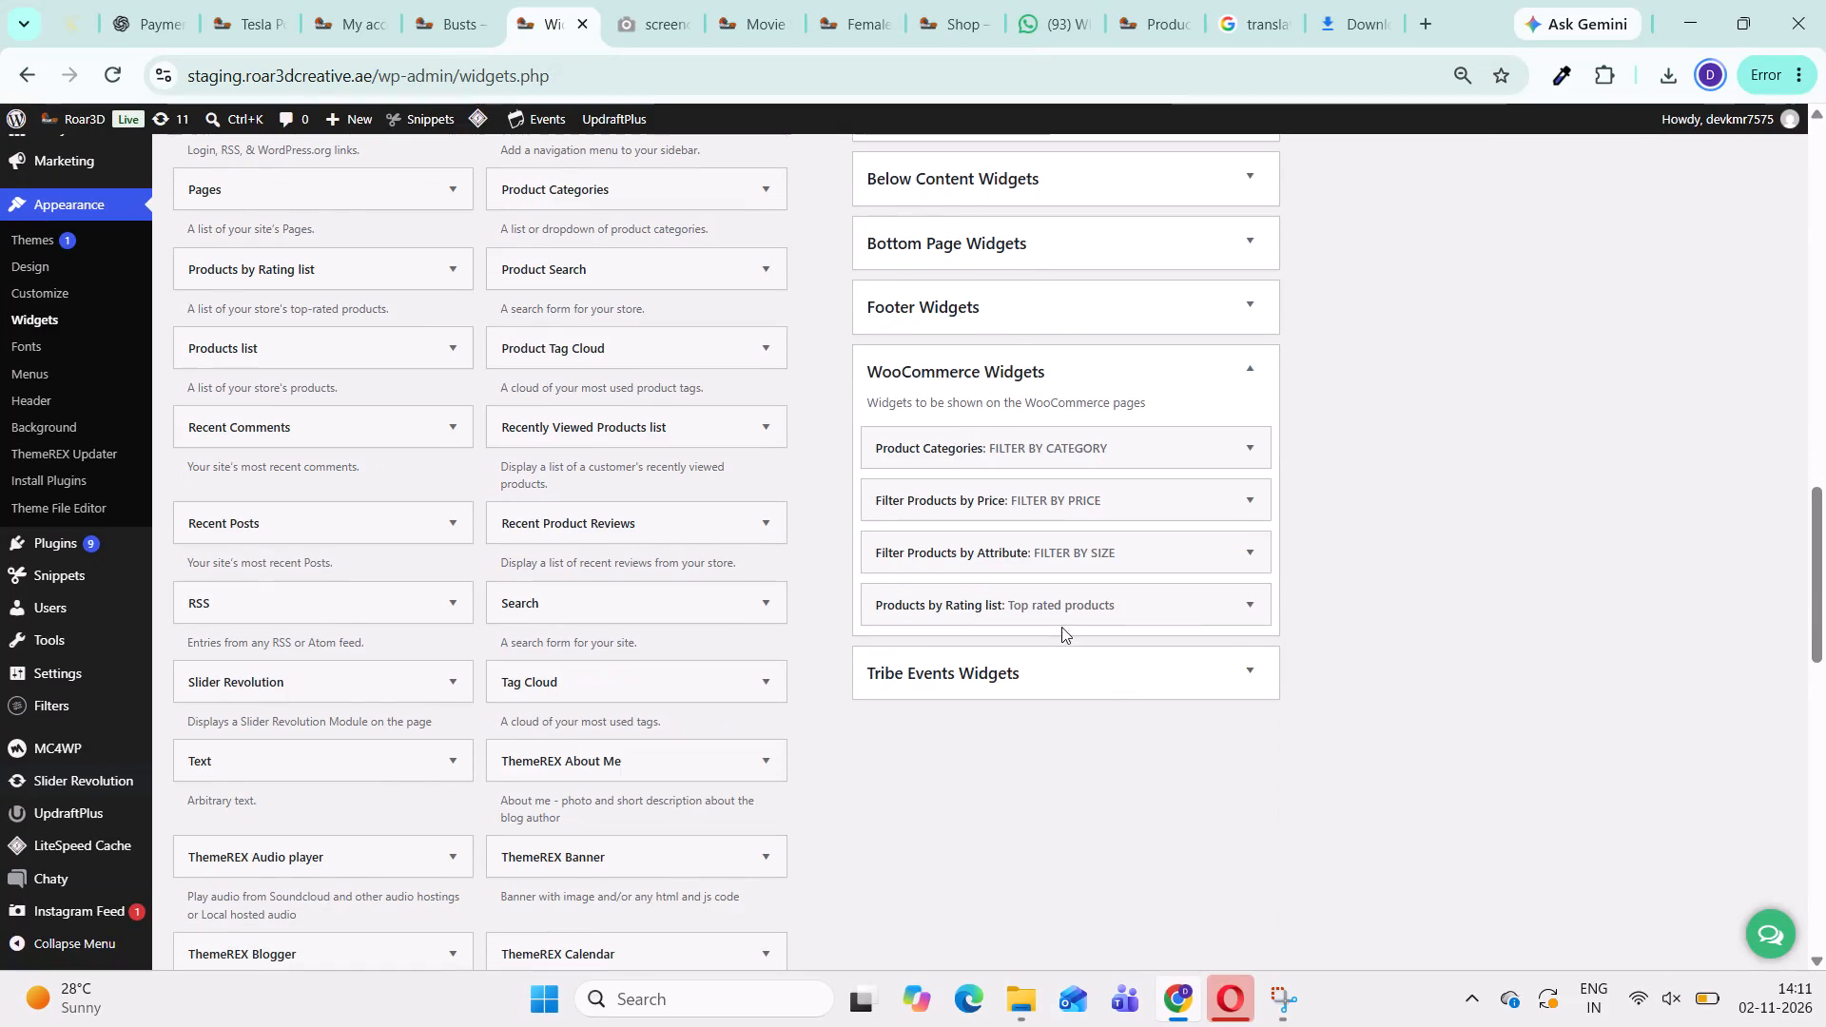
Set the FILTER BY SIZE WooCommerce widget's attribute to scale-gray-unpainted and save the widget.
click(1117, 557)
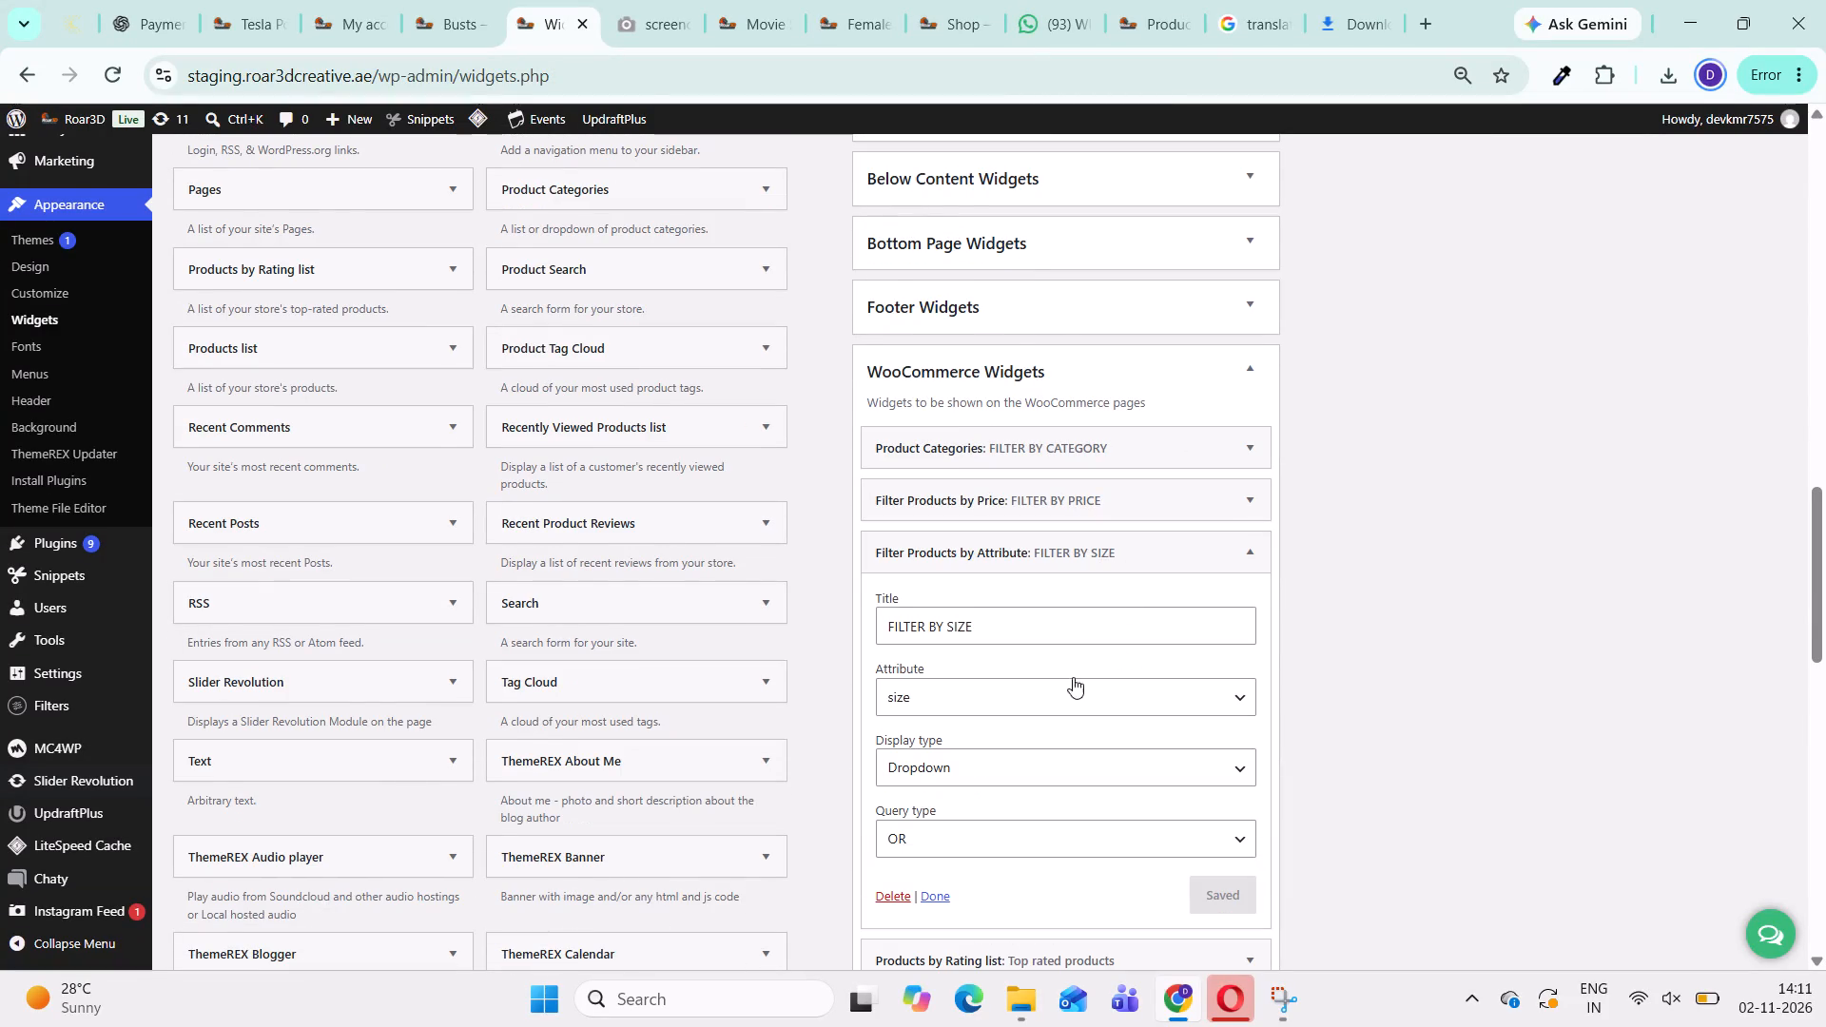
click(1016, 700)
click(956, 788)
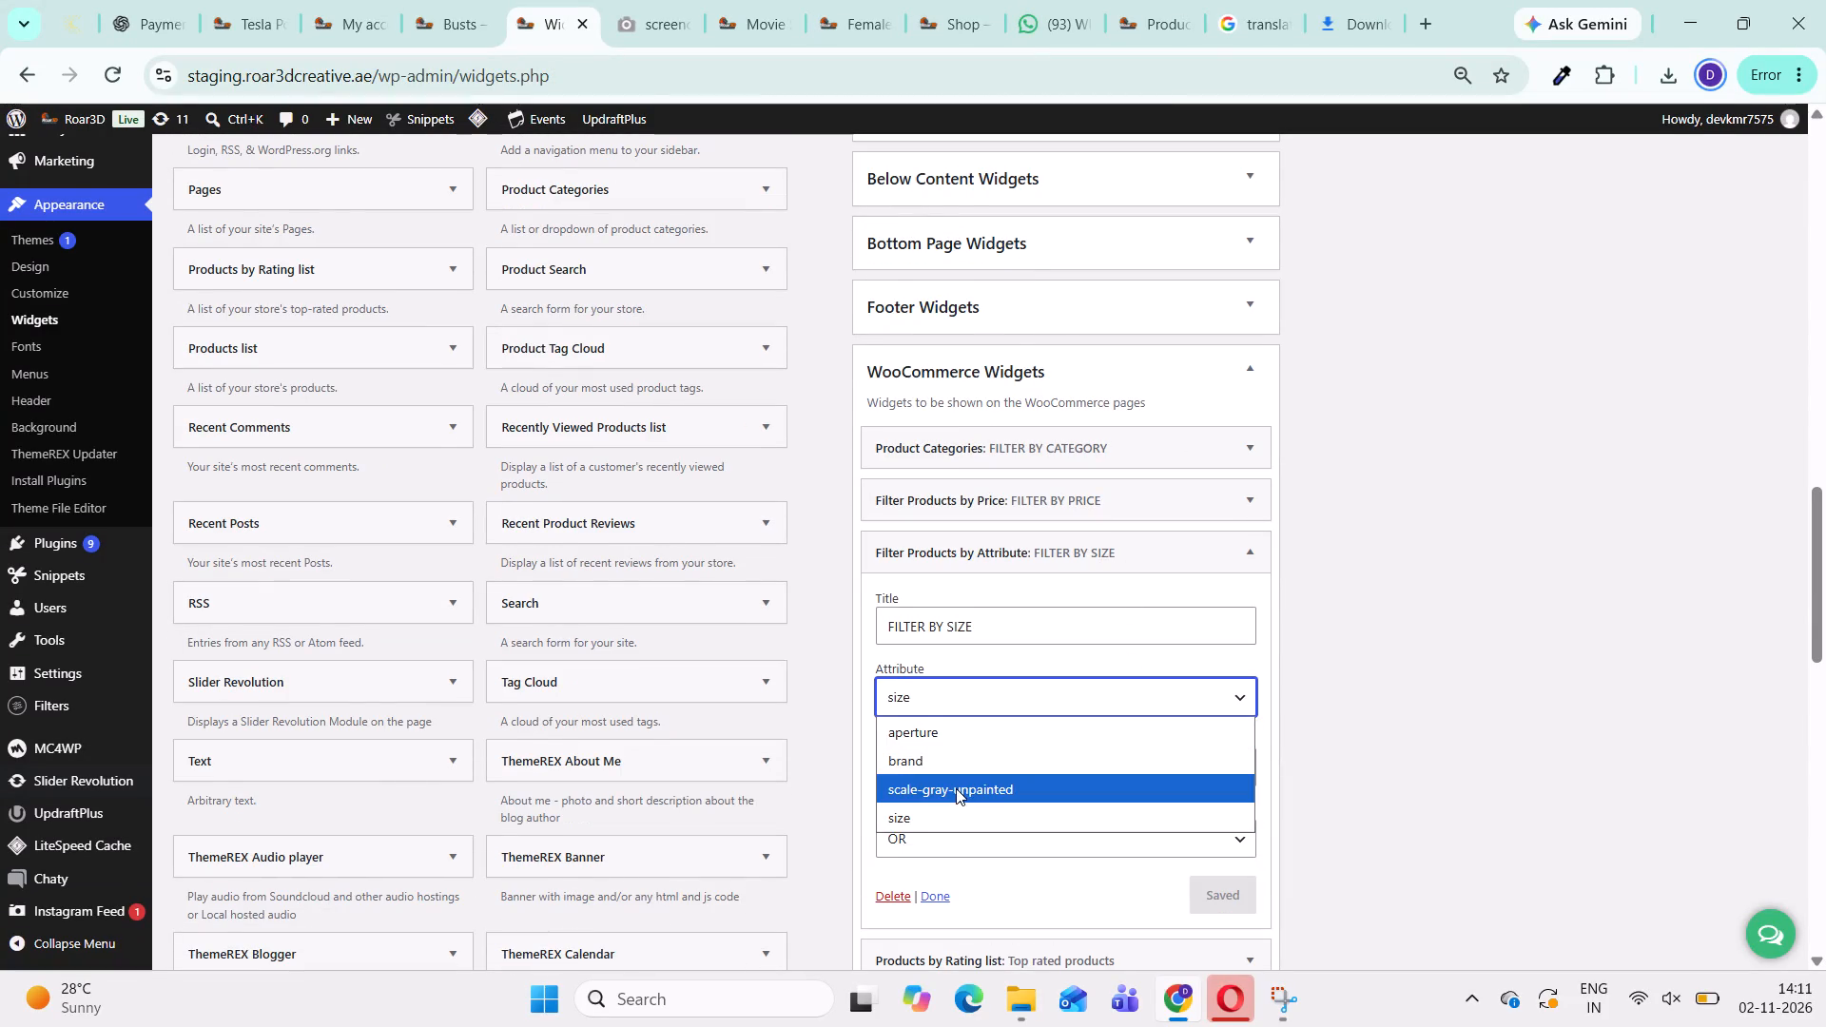
scroll(1263, 744, down, 1)
click(1228, 791)
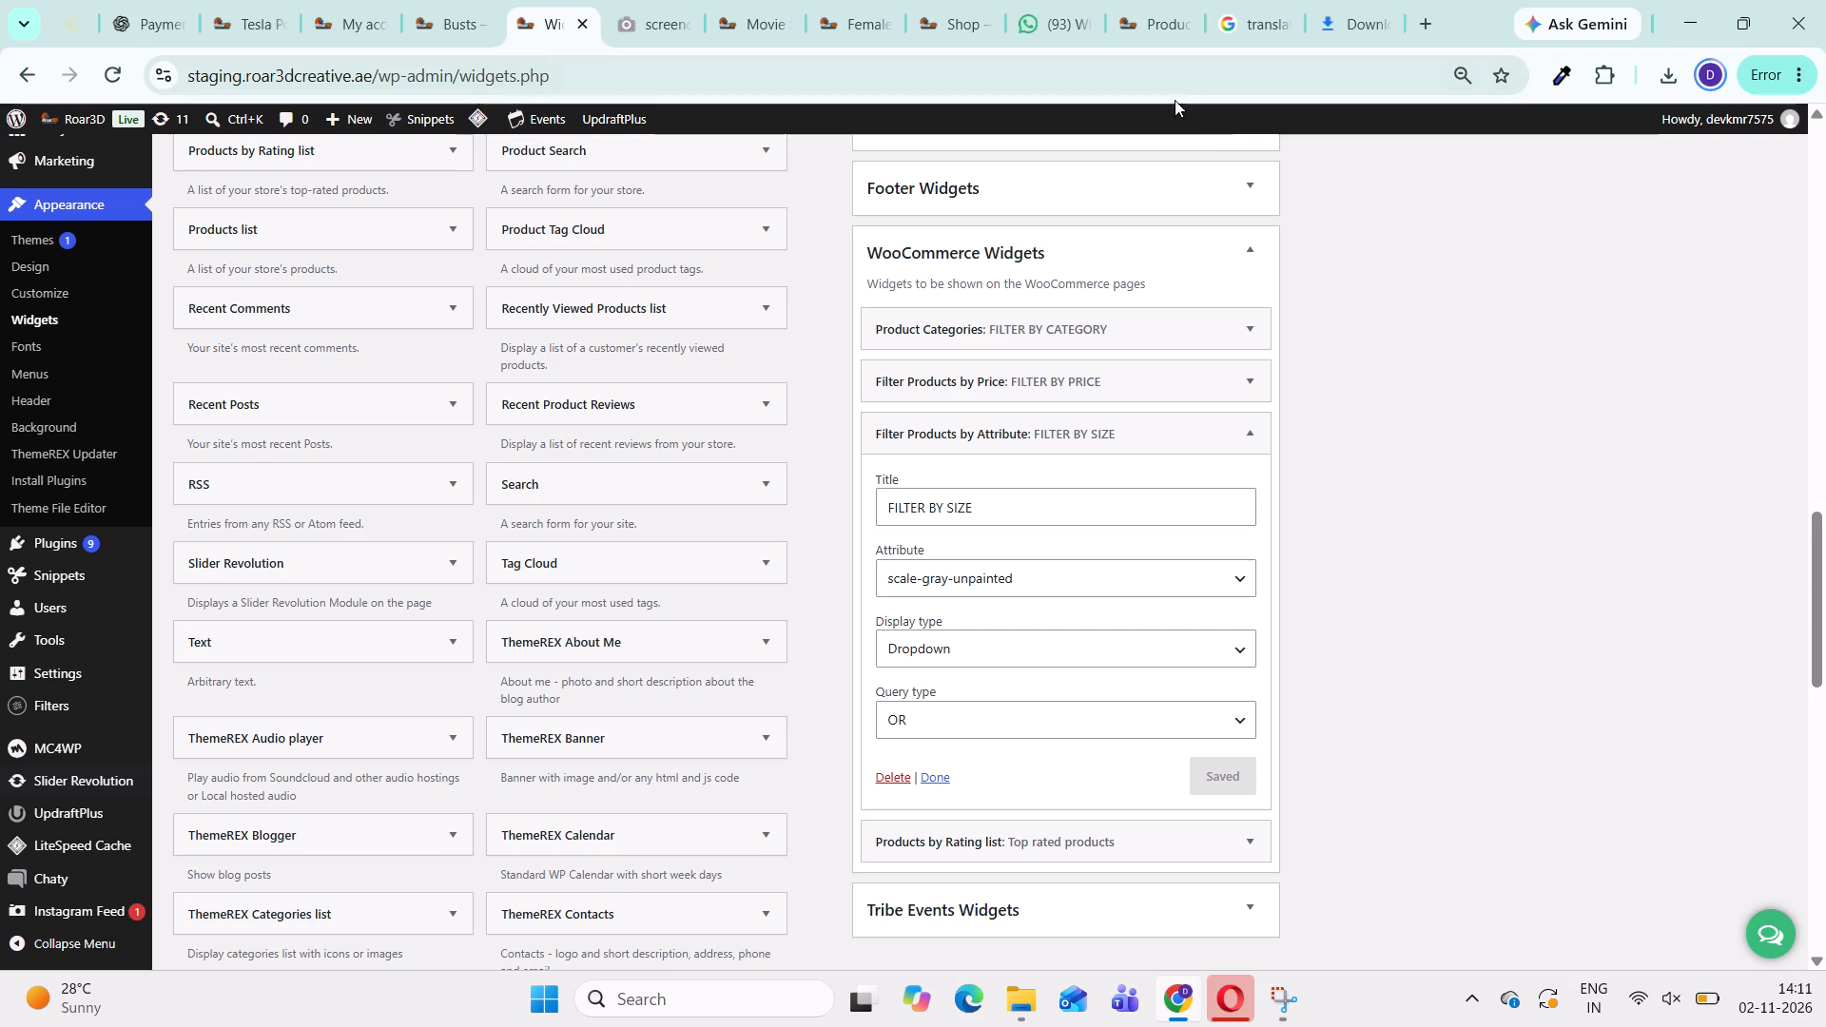
Reload the staging shop page and examine its sidebar for the size filter.
click(947, 30)
scroll(656, 347, up, 2)
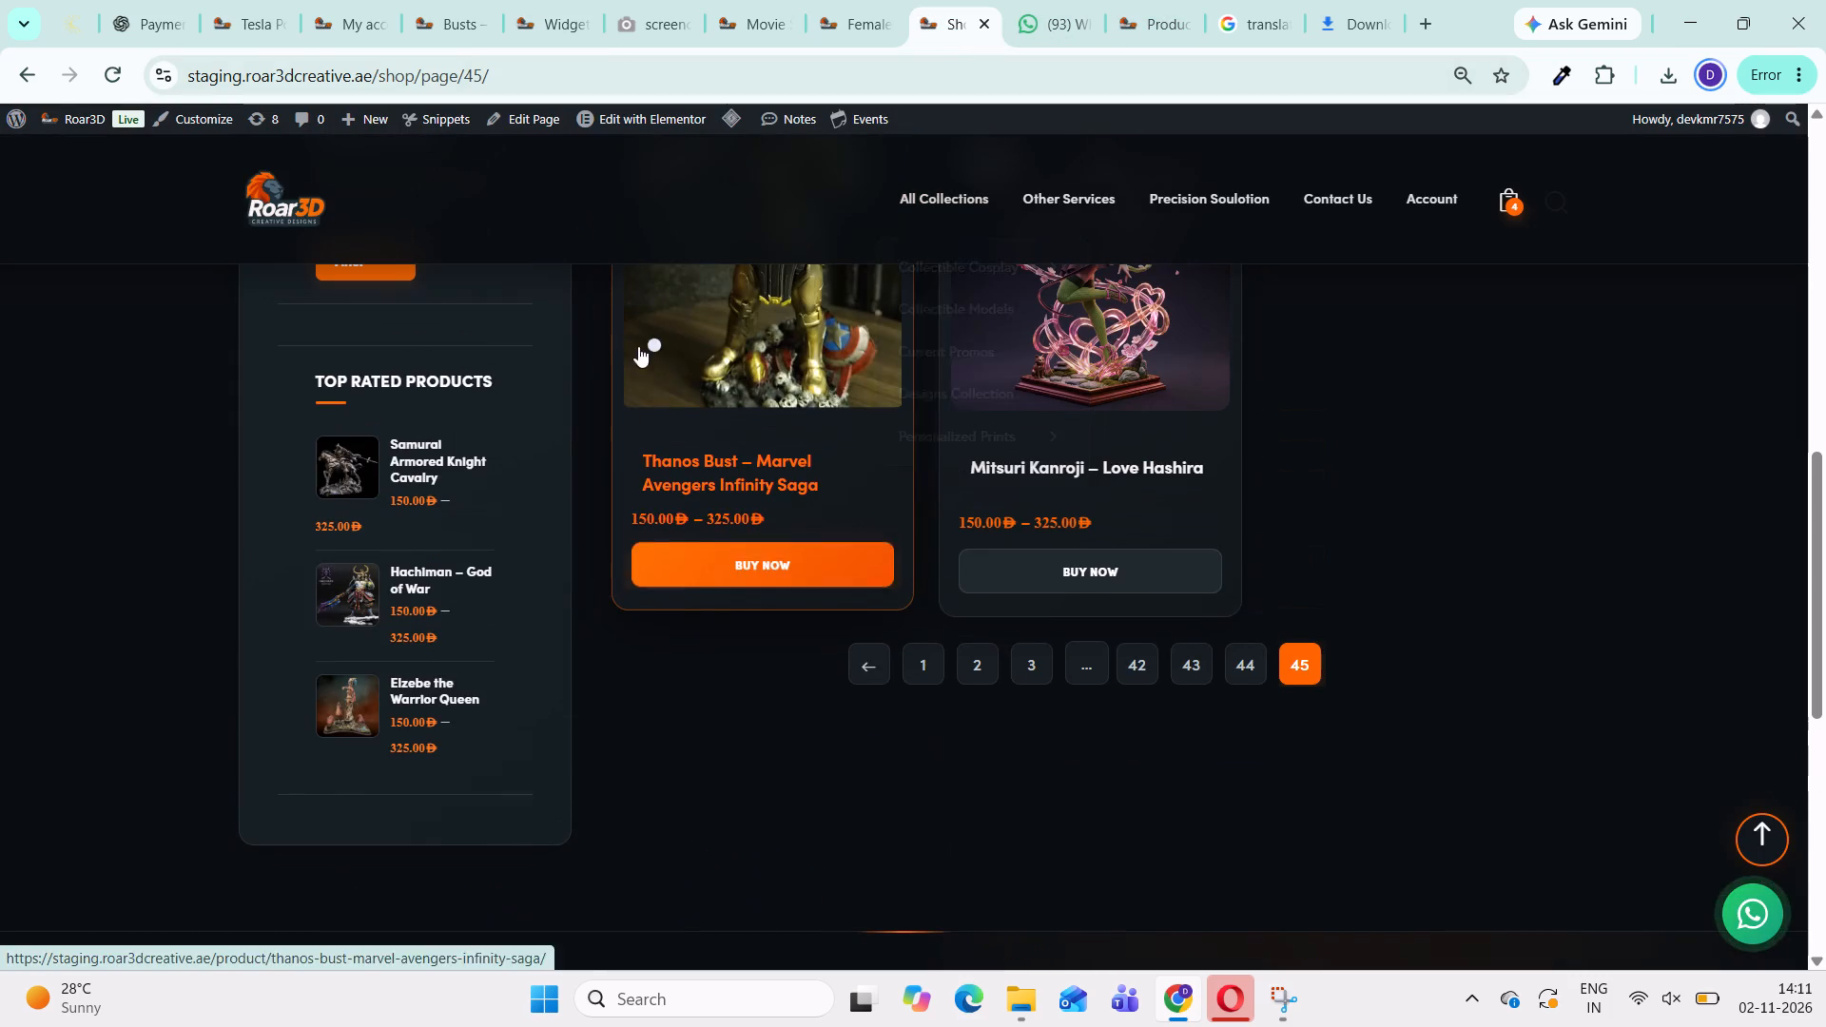
click(127, 67)
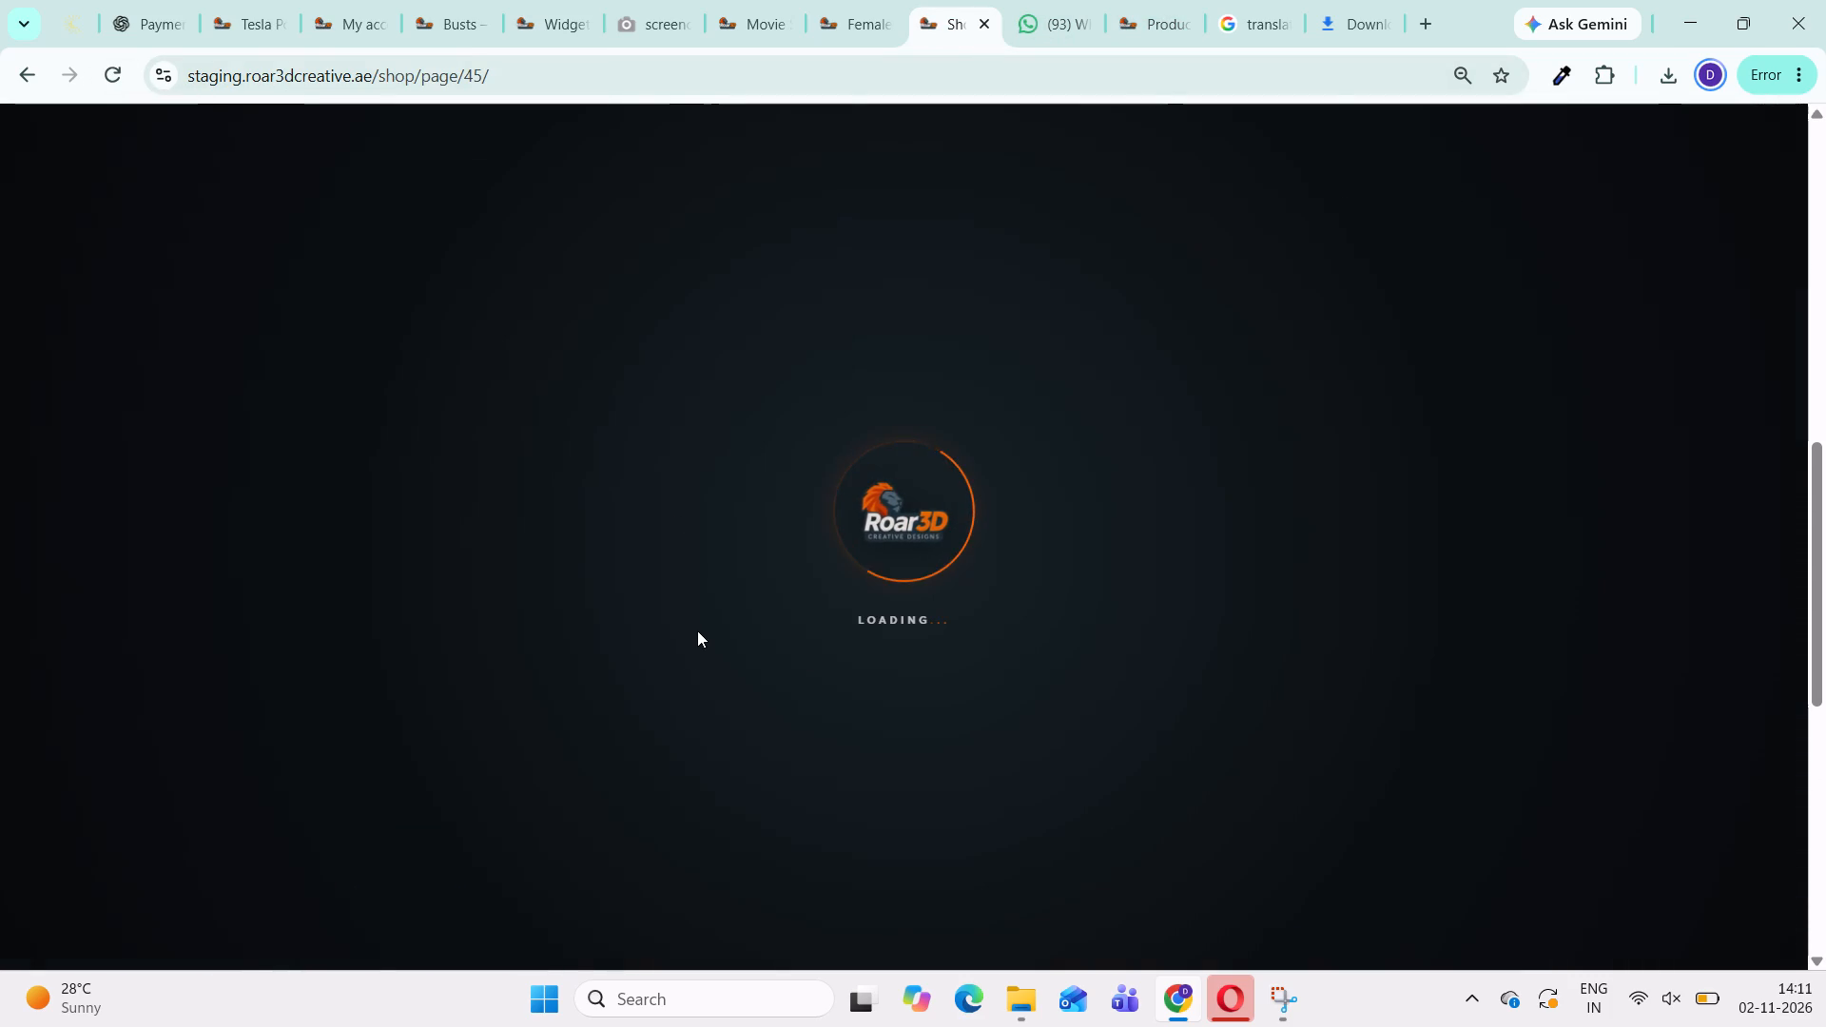
scroll(559, 630, up, 3)
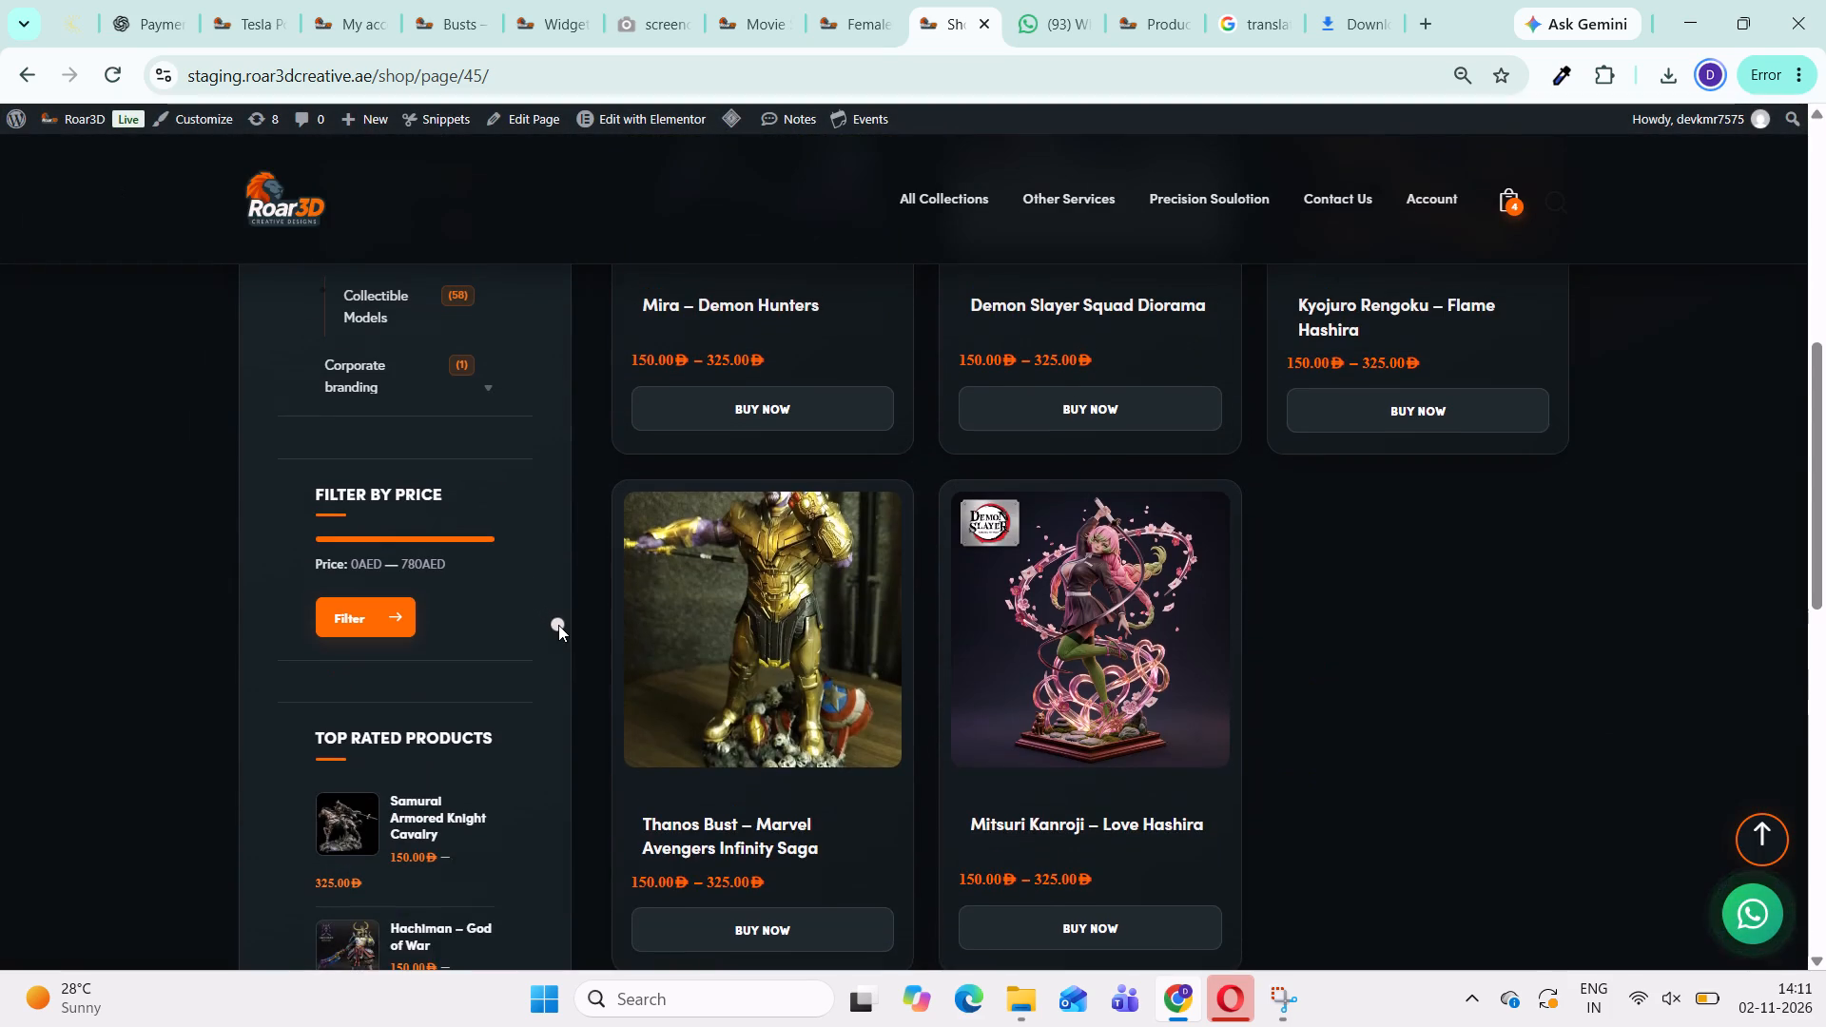
scroll(558, 625, up, 5)
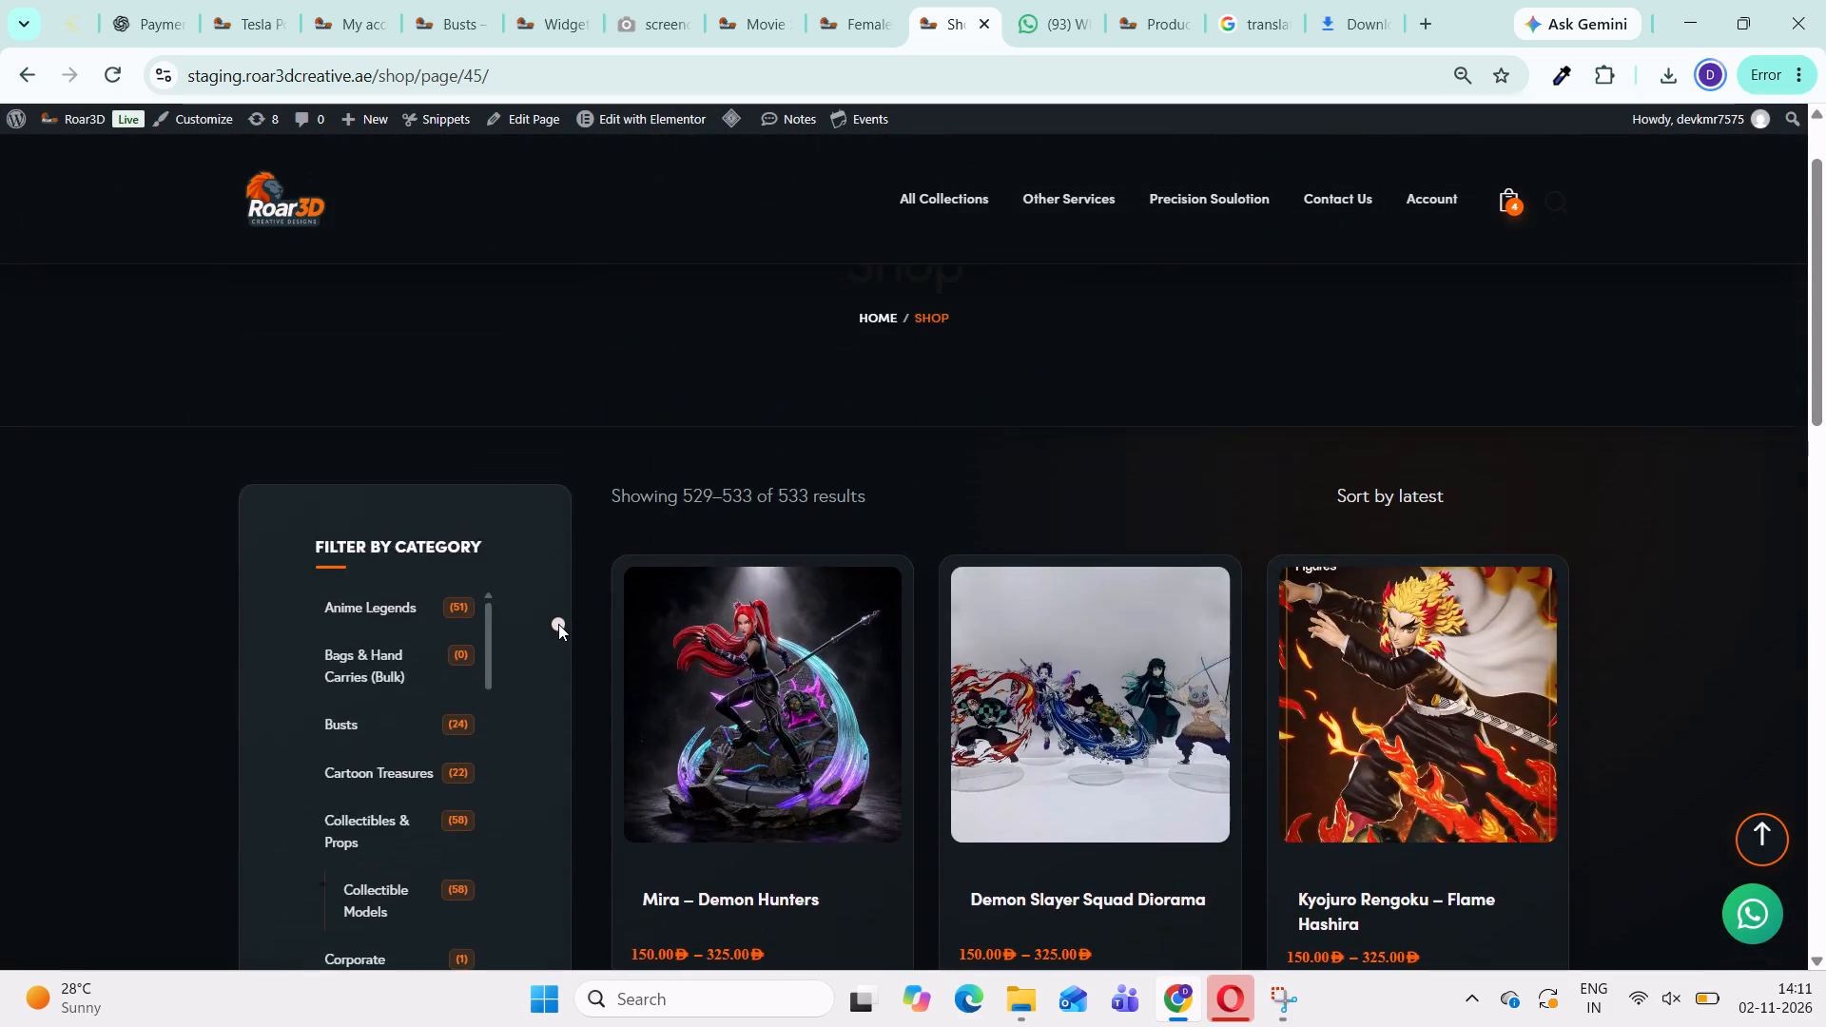
scroll(558, 624, down, 7)
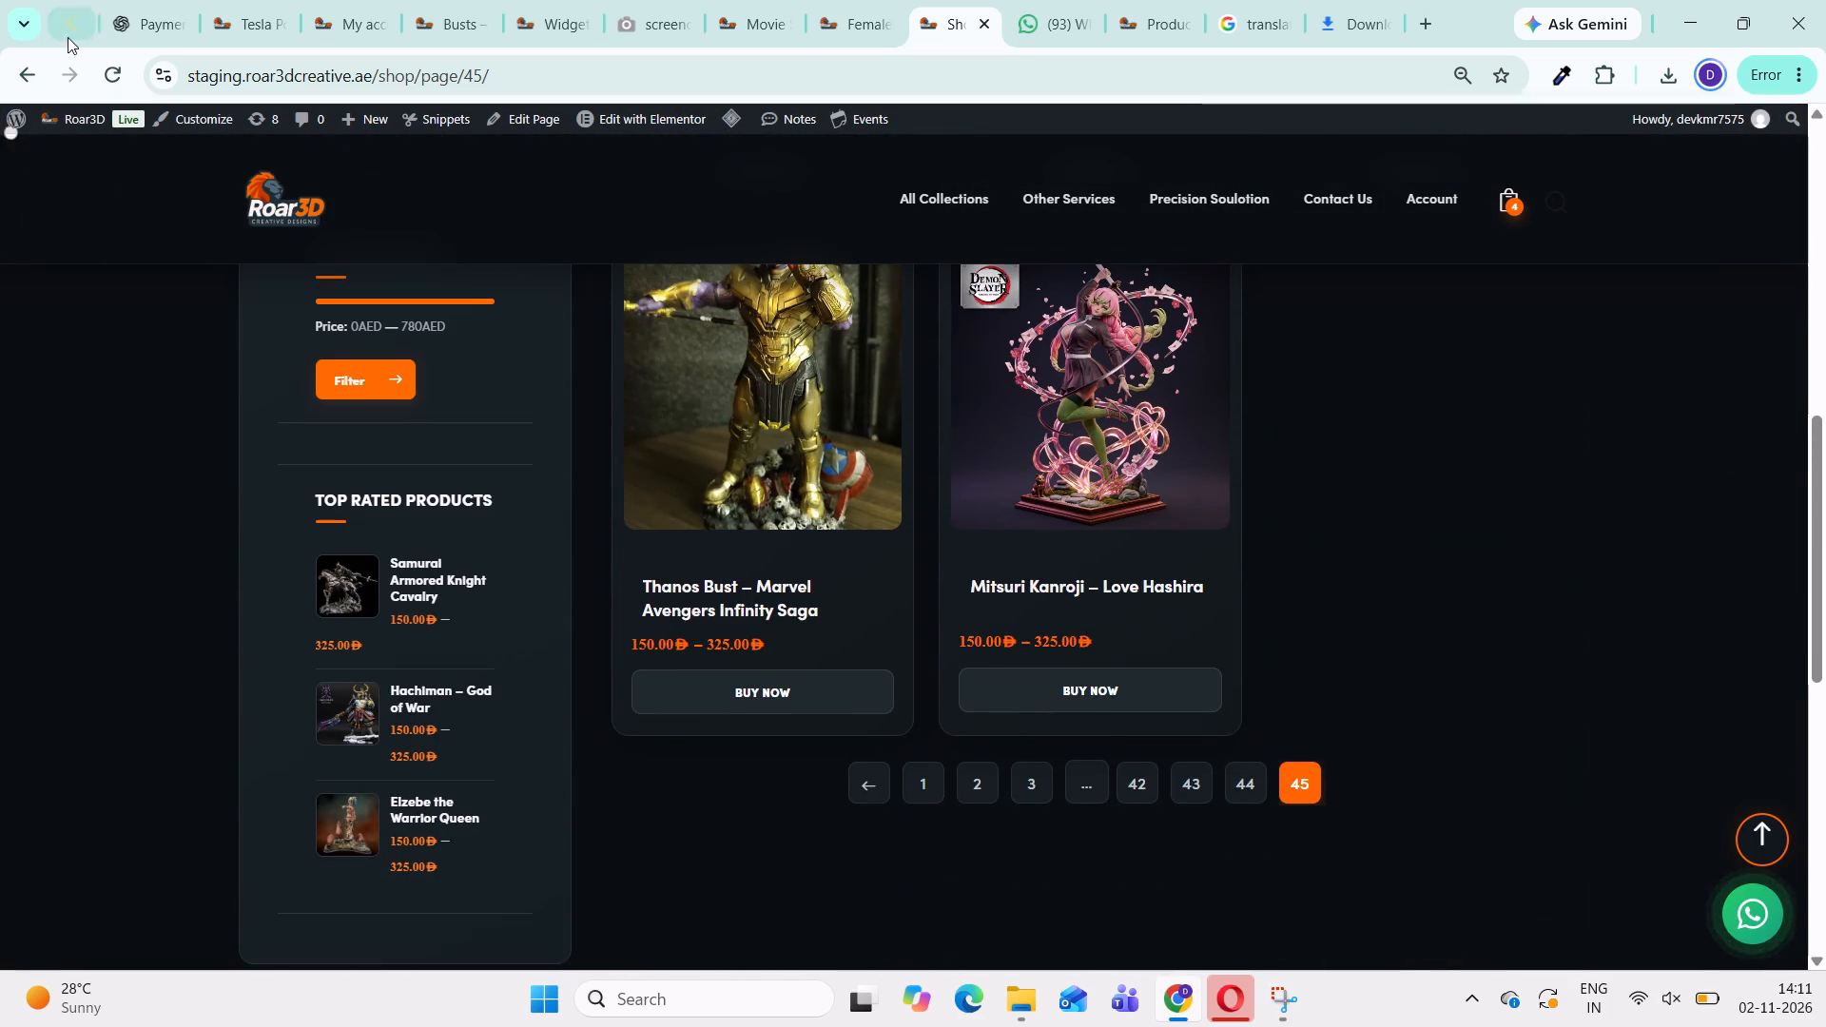
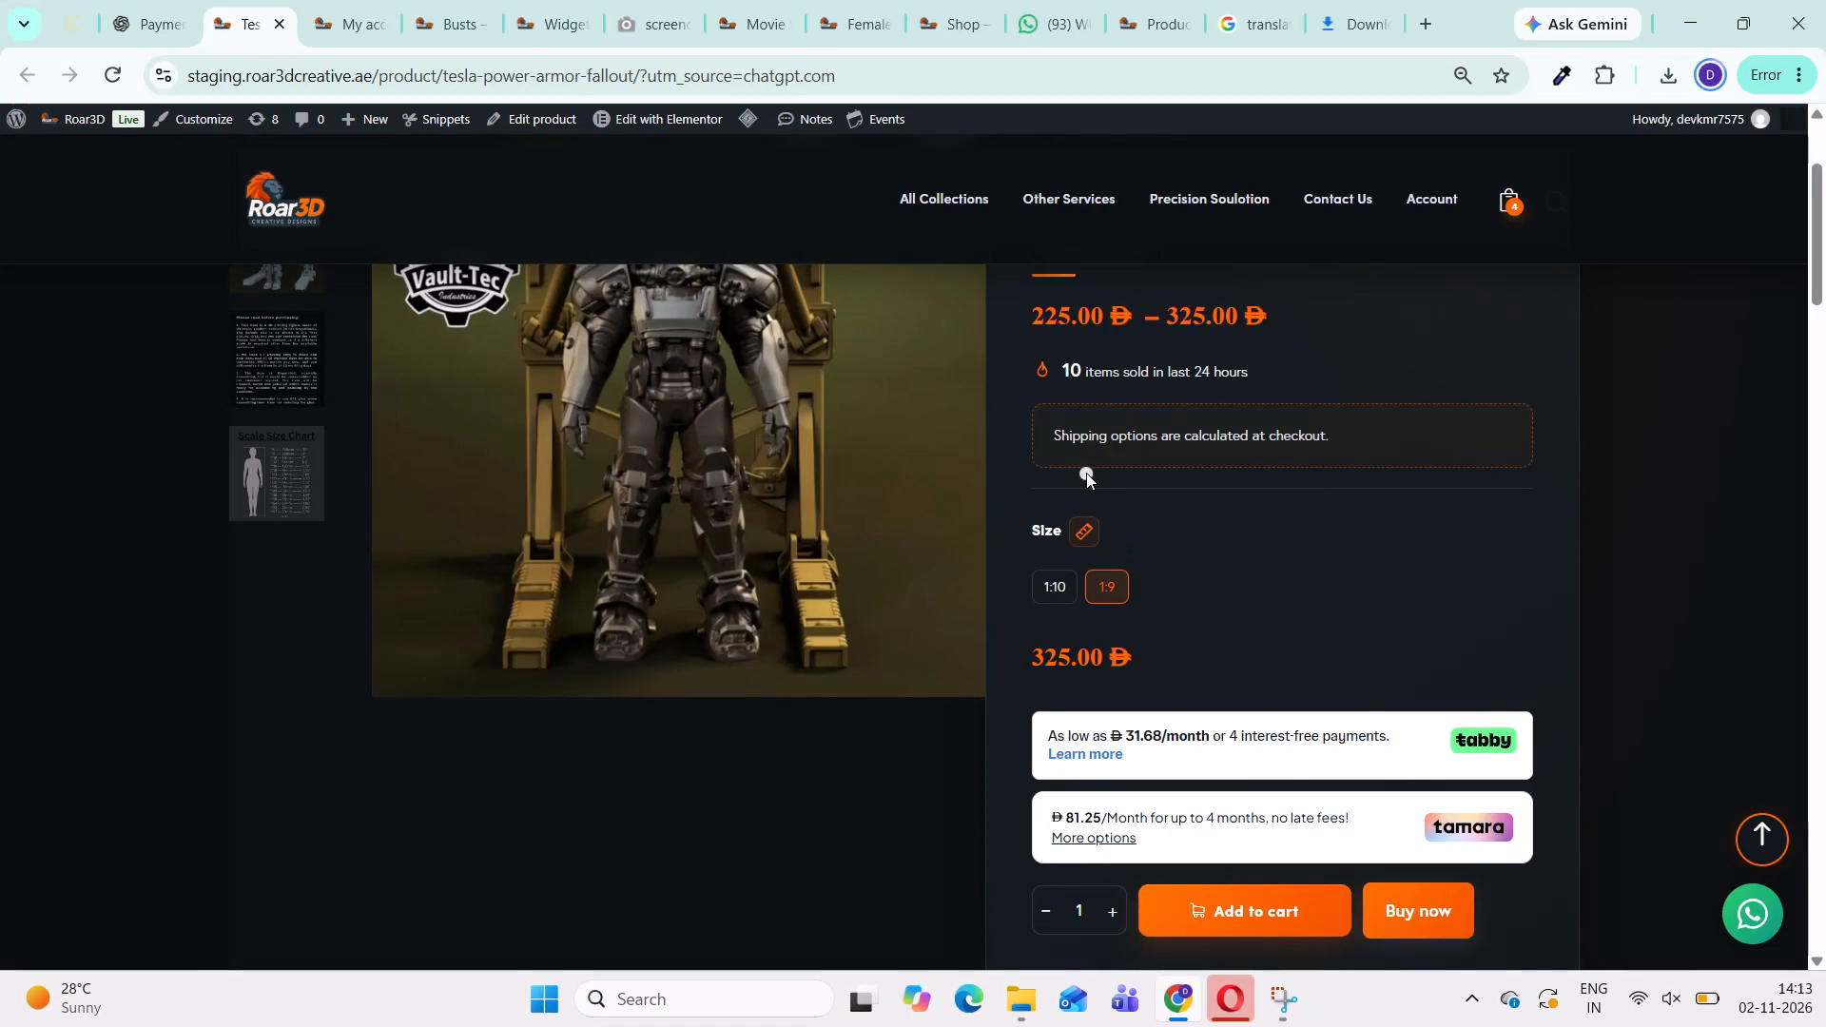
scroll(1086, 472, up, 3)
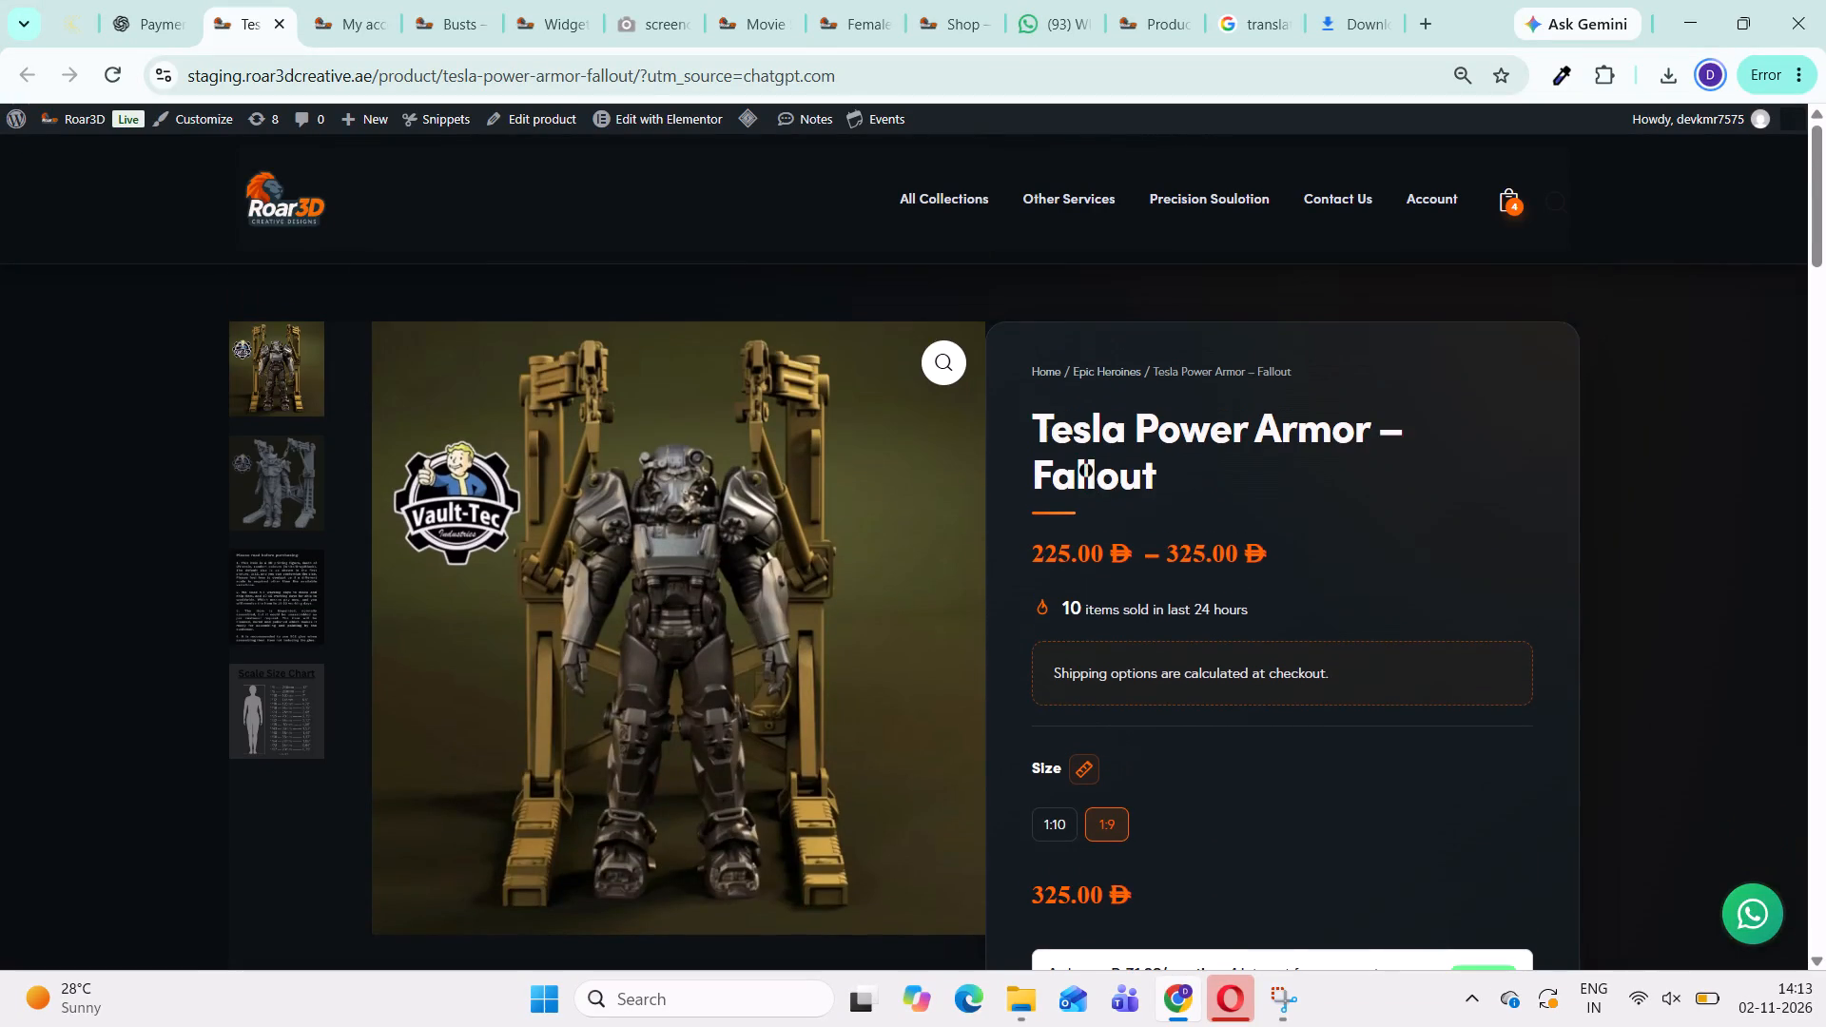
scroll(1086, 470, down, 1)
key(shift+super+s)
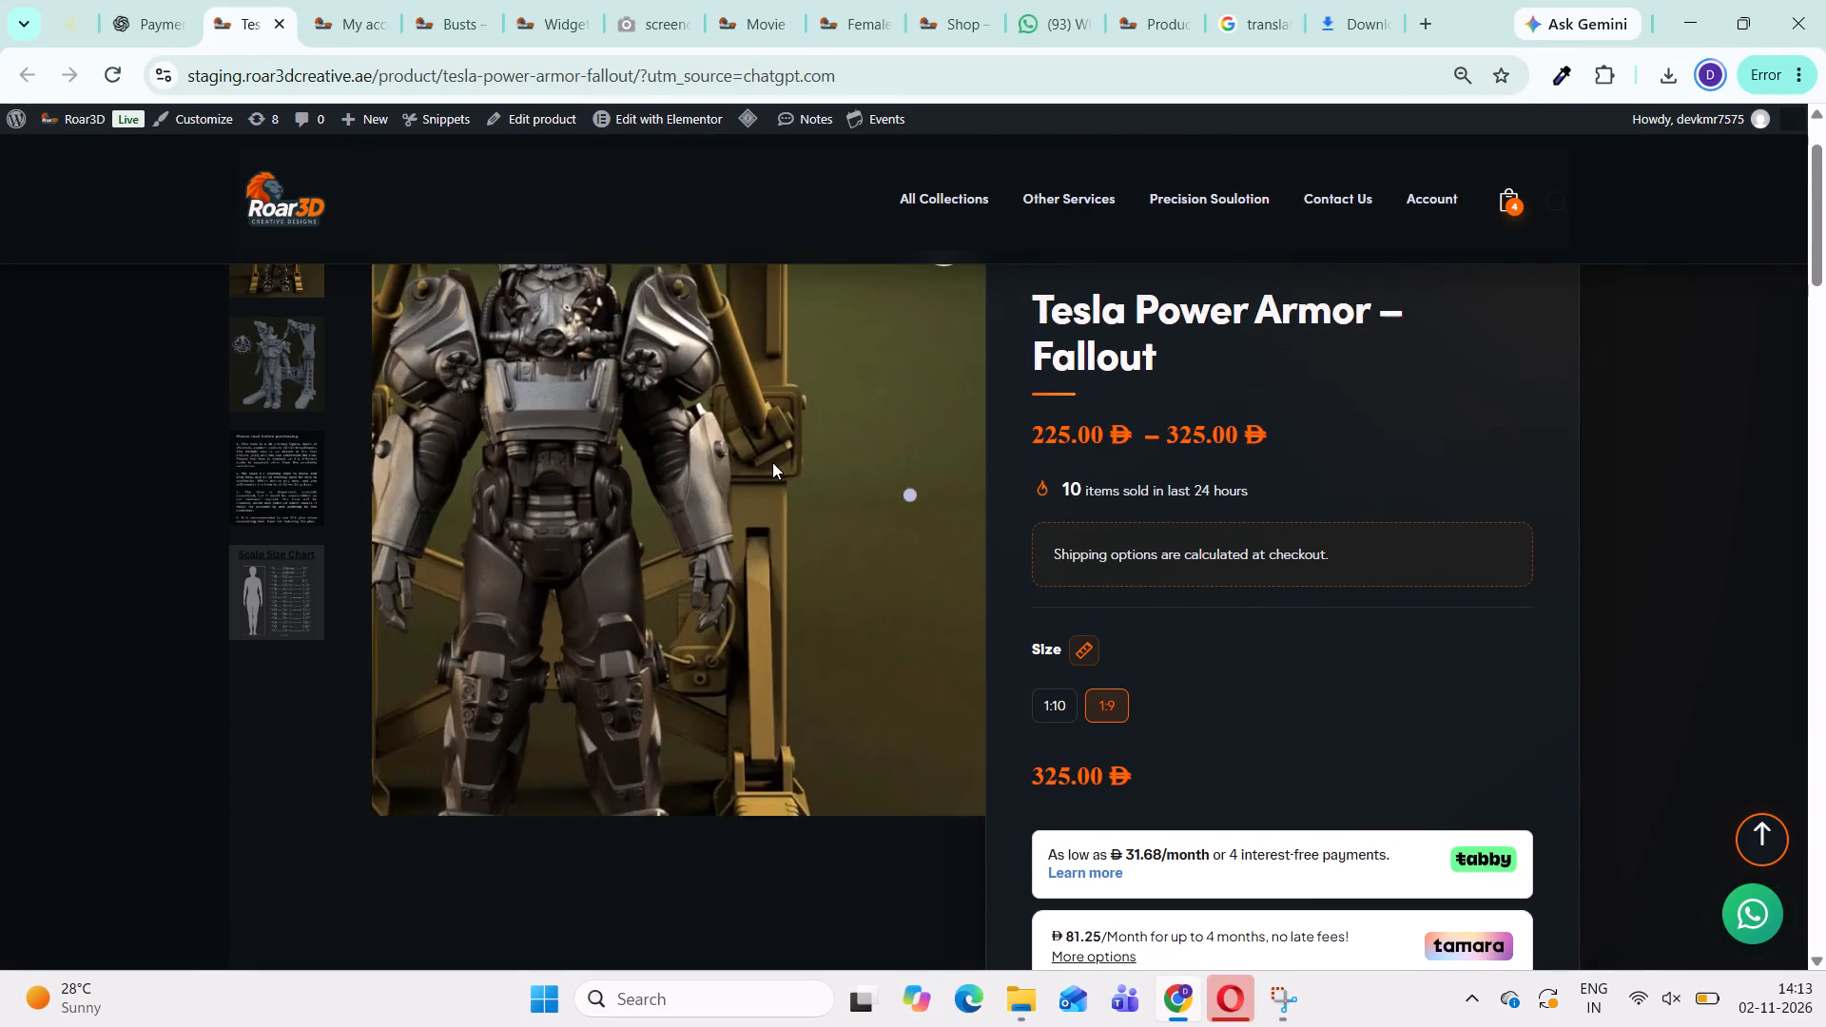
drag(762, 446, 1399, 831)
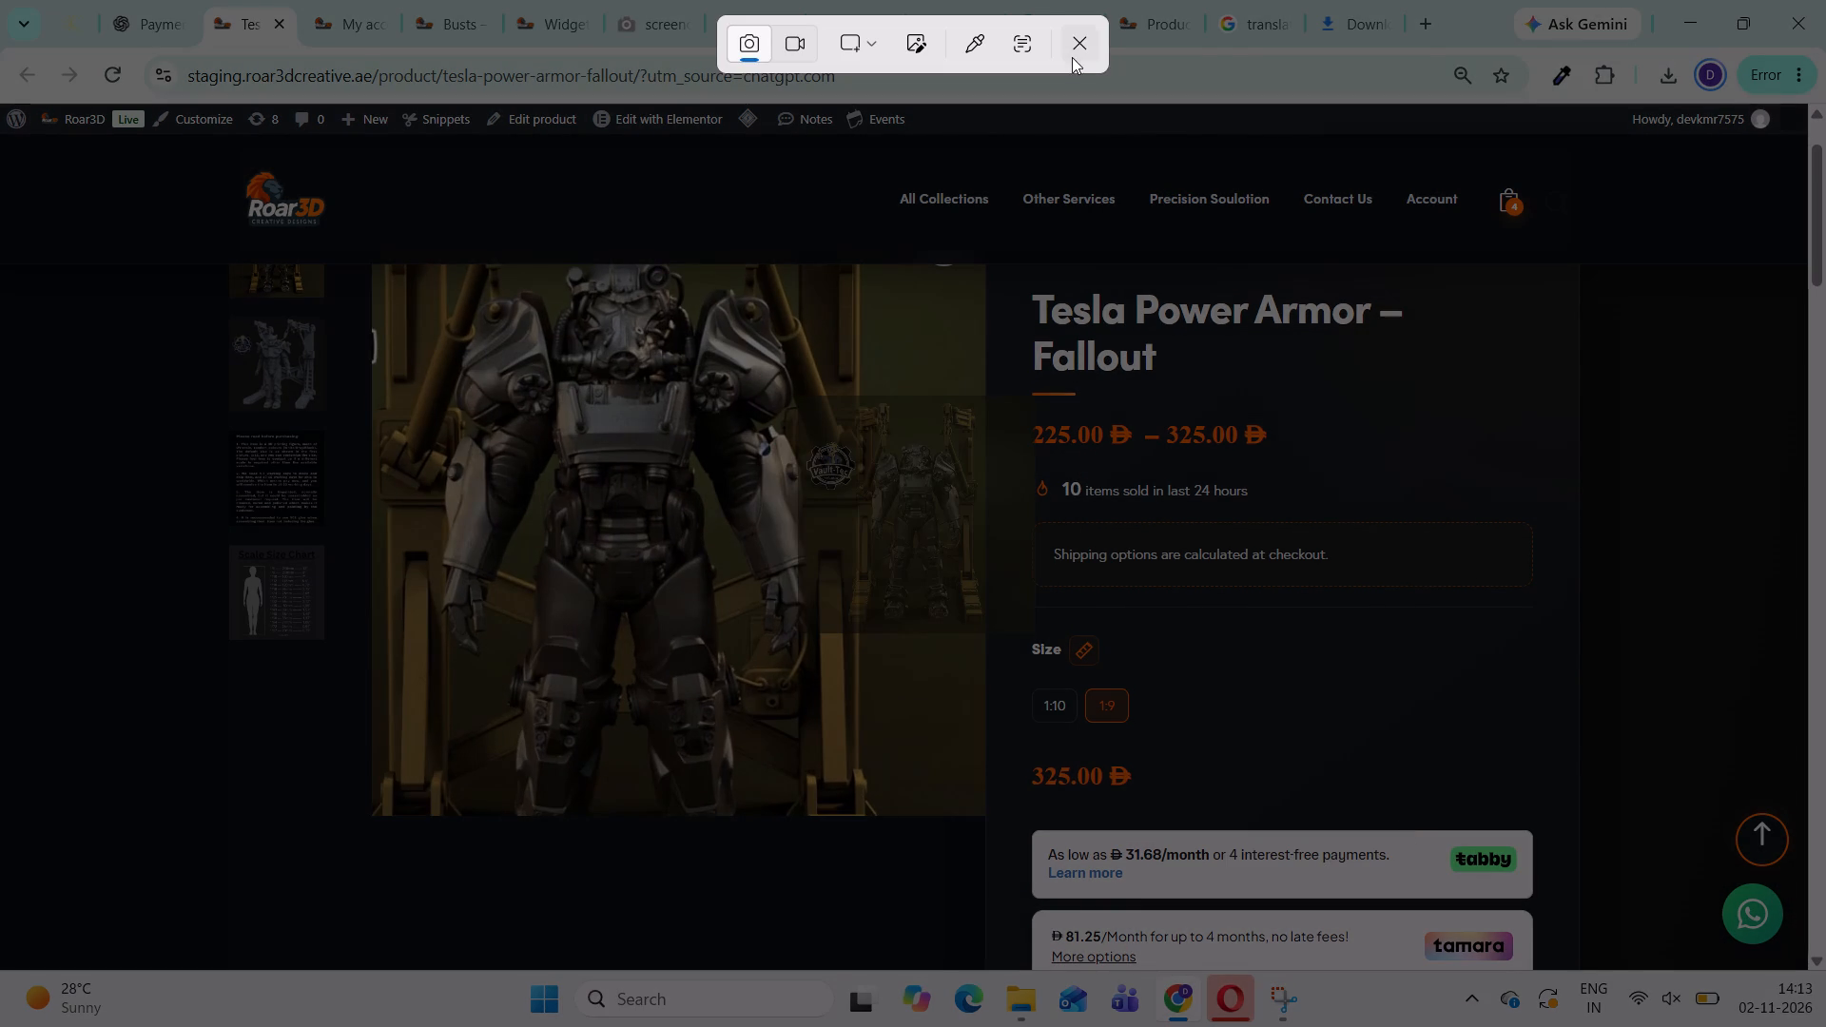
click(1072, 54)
Capture a screen snip of the Tesla Power Armor – Fallout product page's Size options and price, and copy it.
key(shift+super+s)
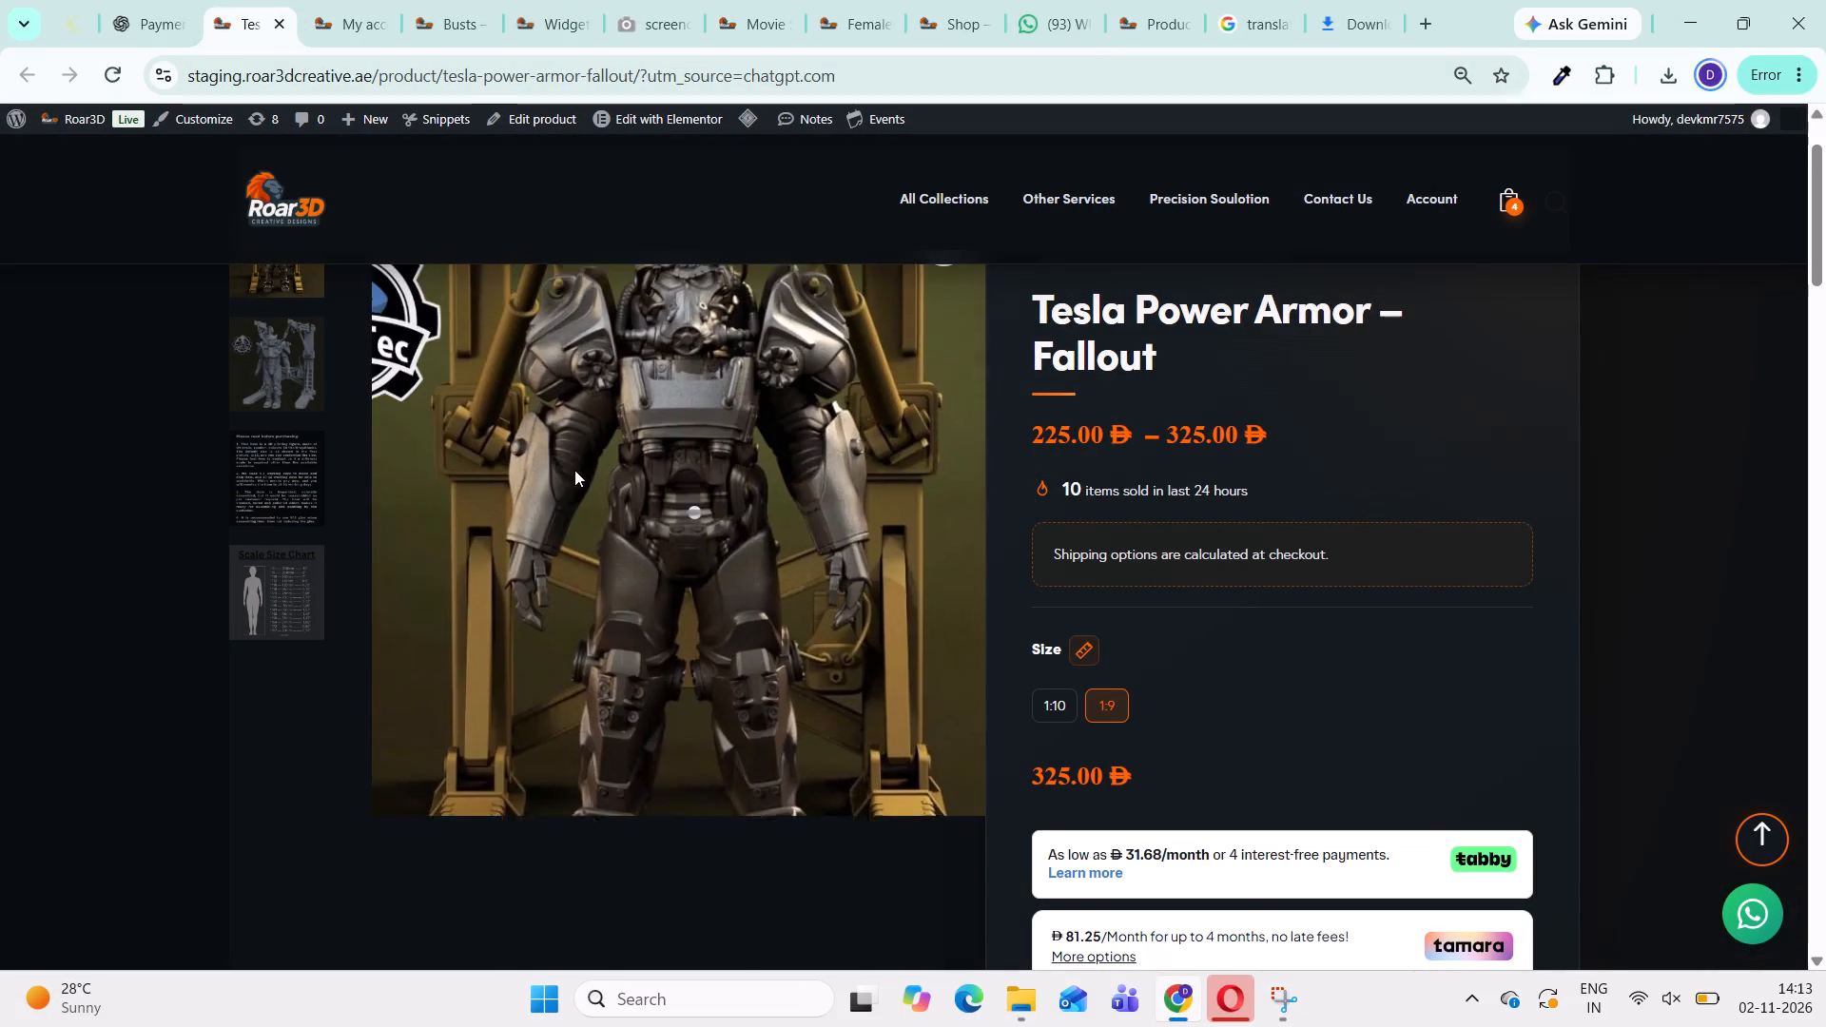
drag(526, 434, 1662, 819)
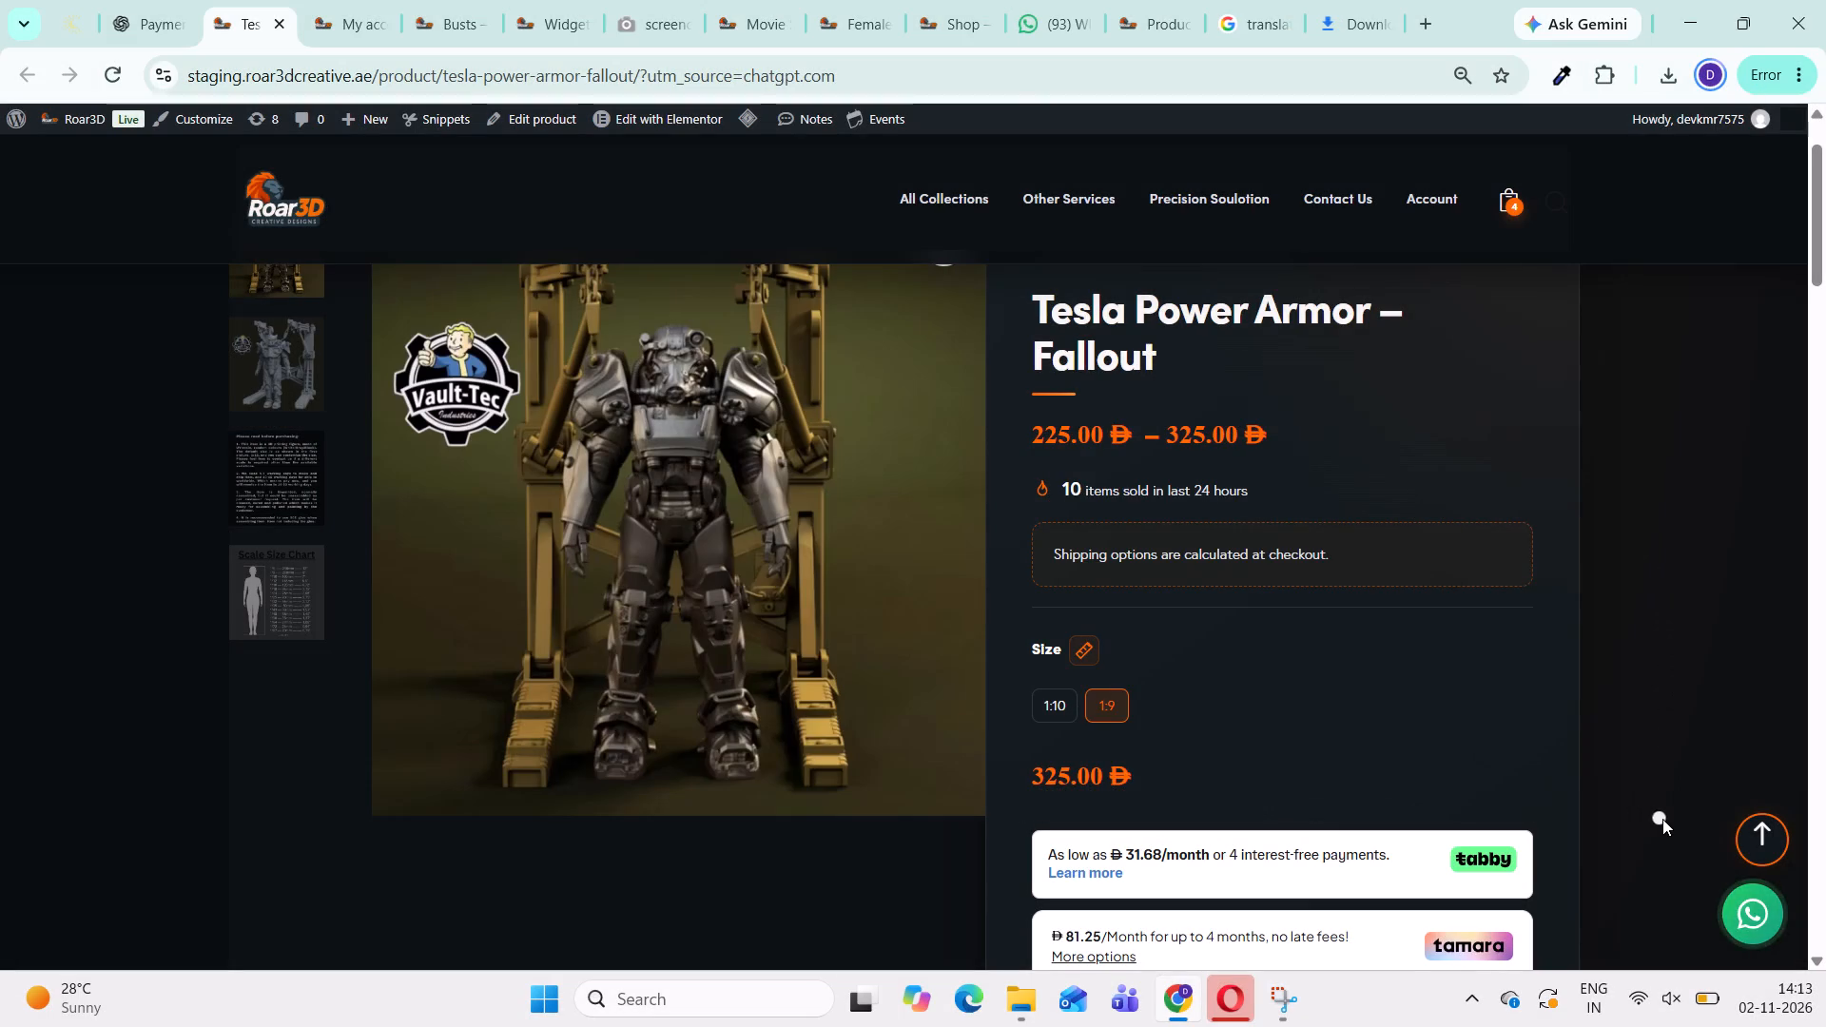
click(1571, 741)
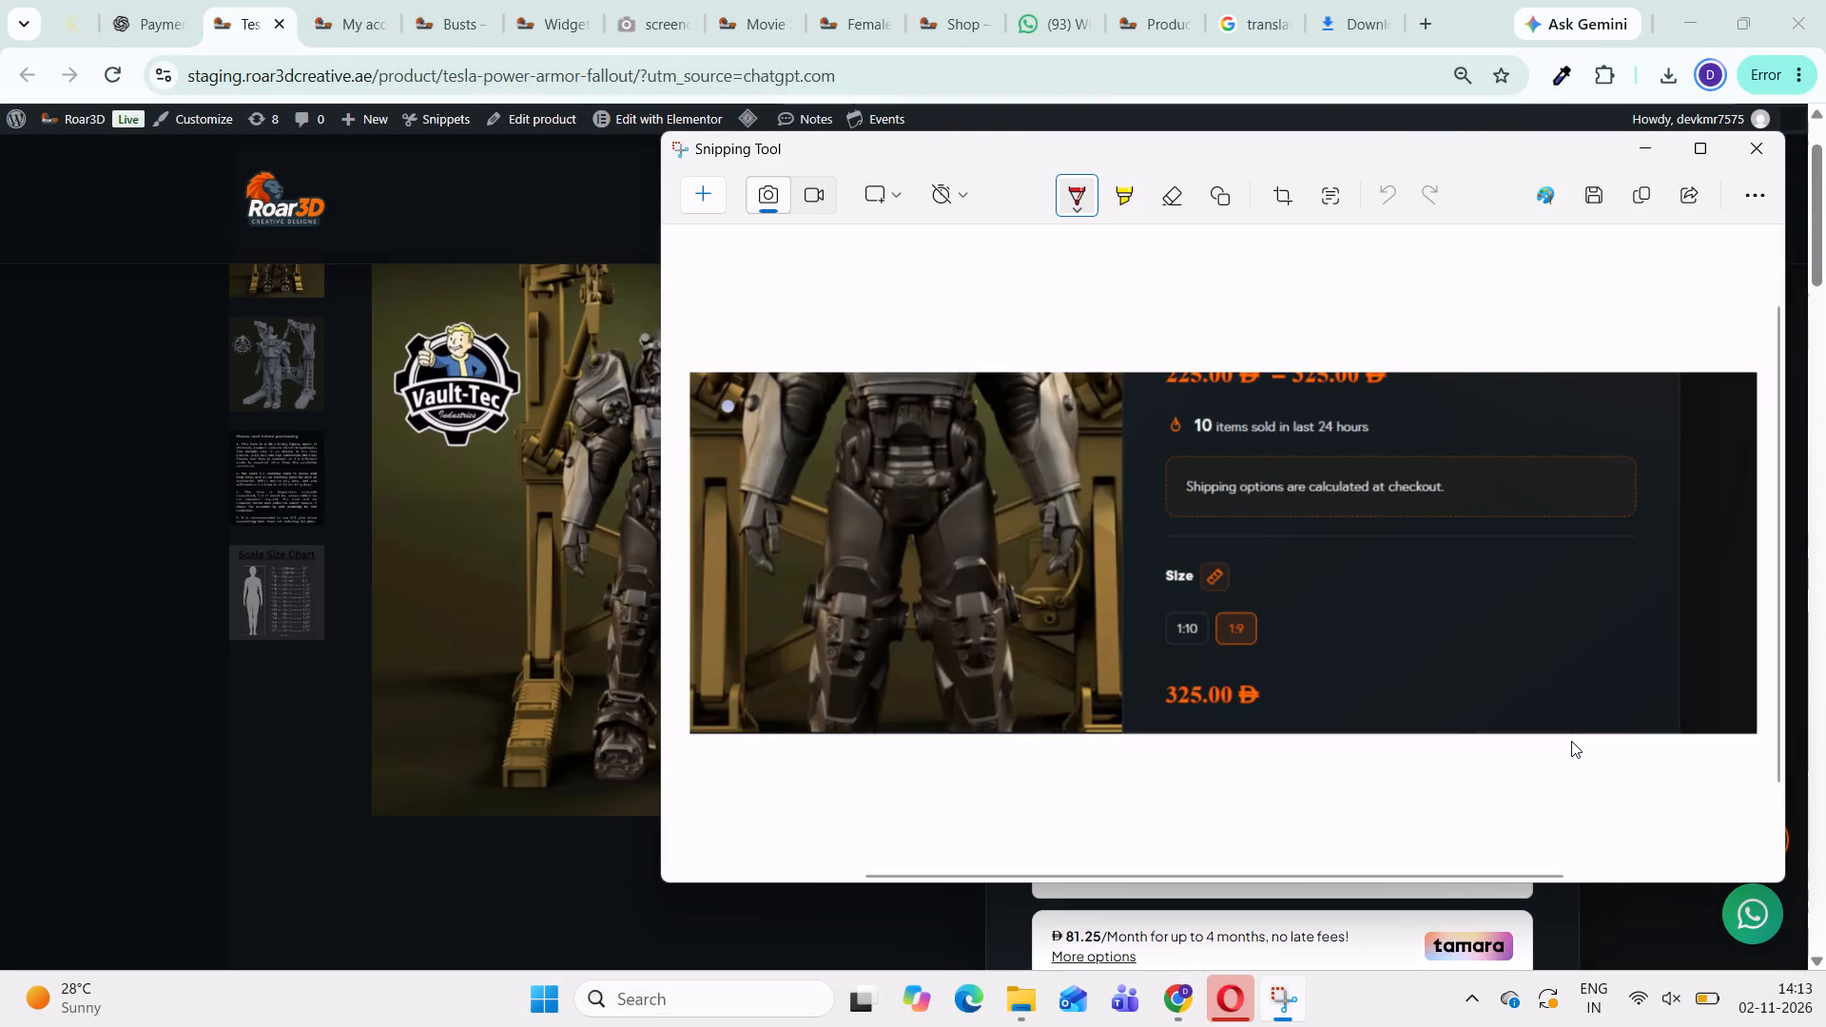
key(ctrl+c)
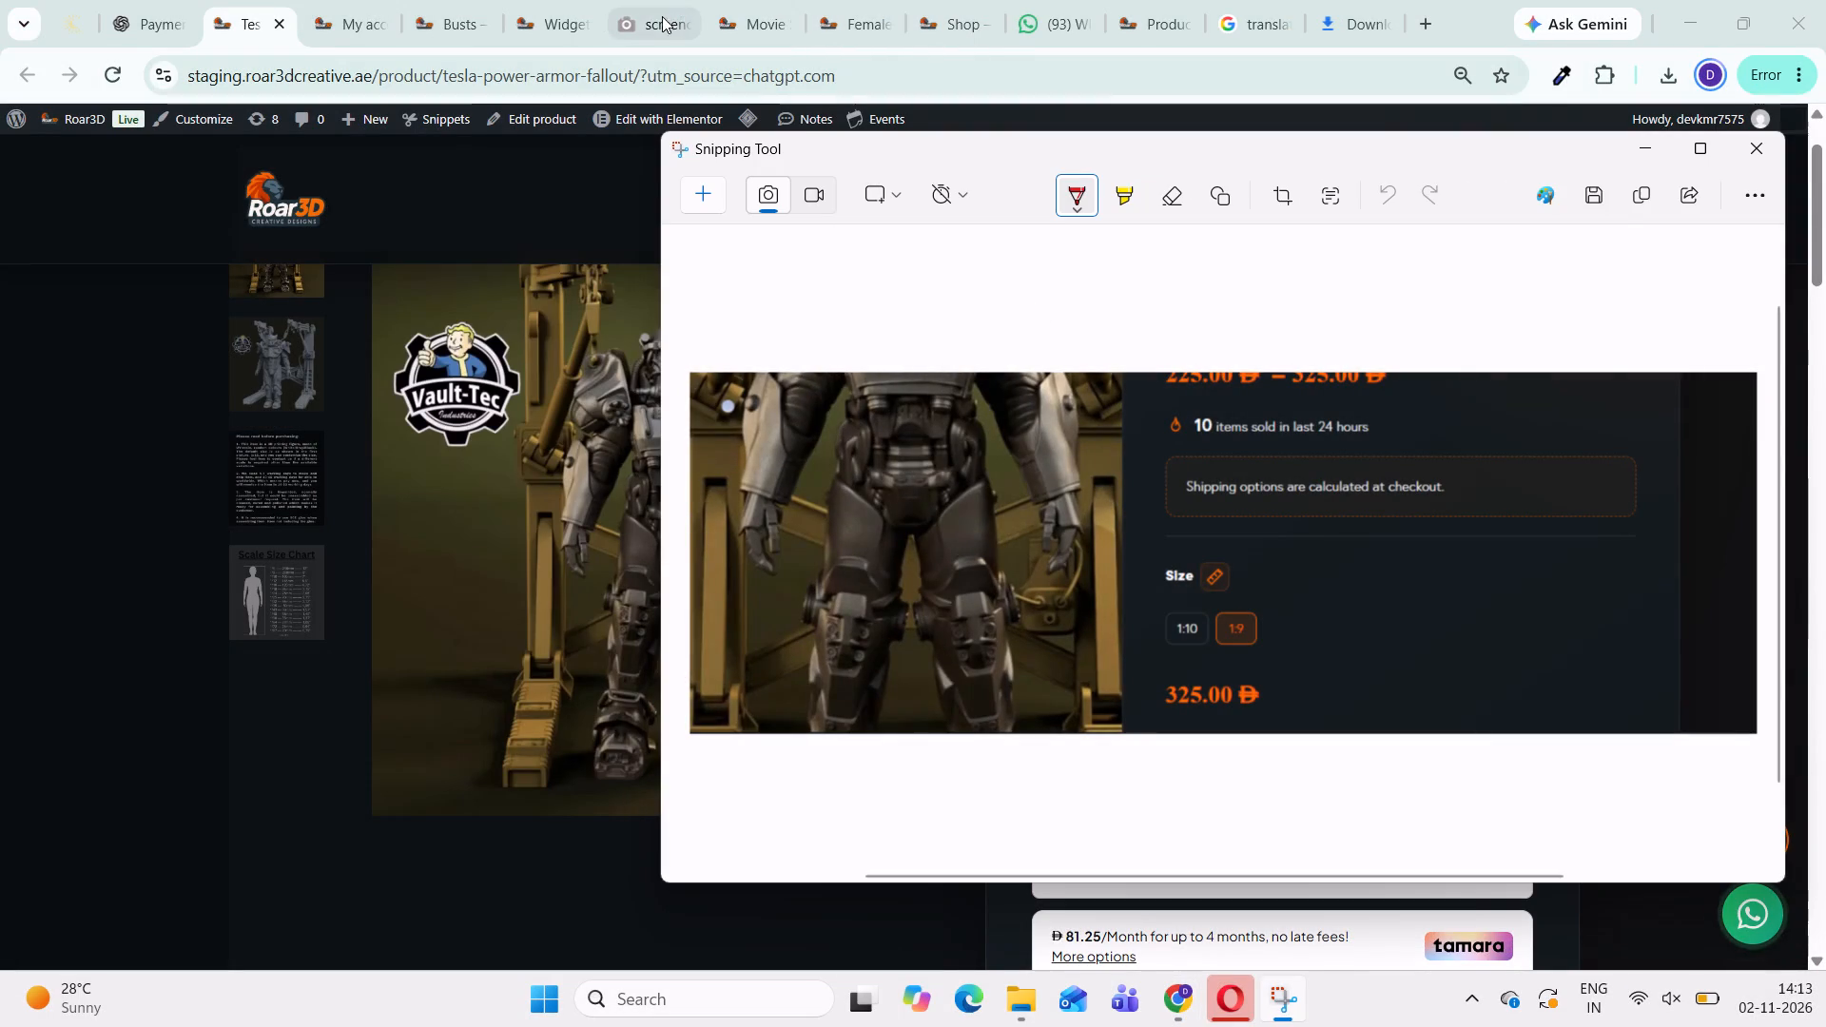
Return to the open staging shop listing page with the filter sidebar.
click(972, 31)
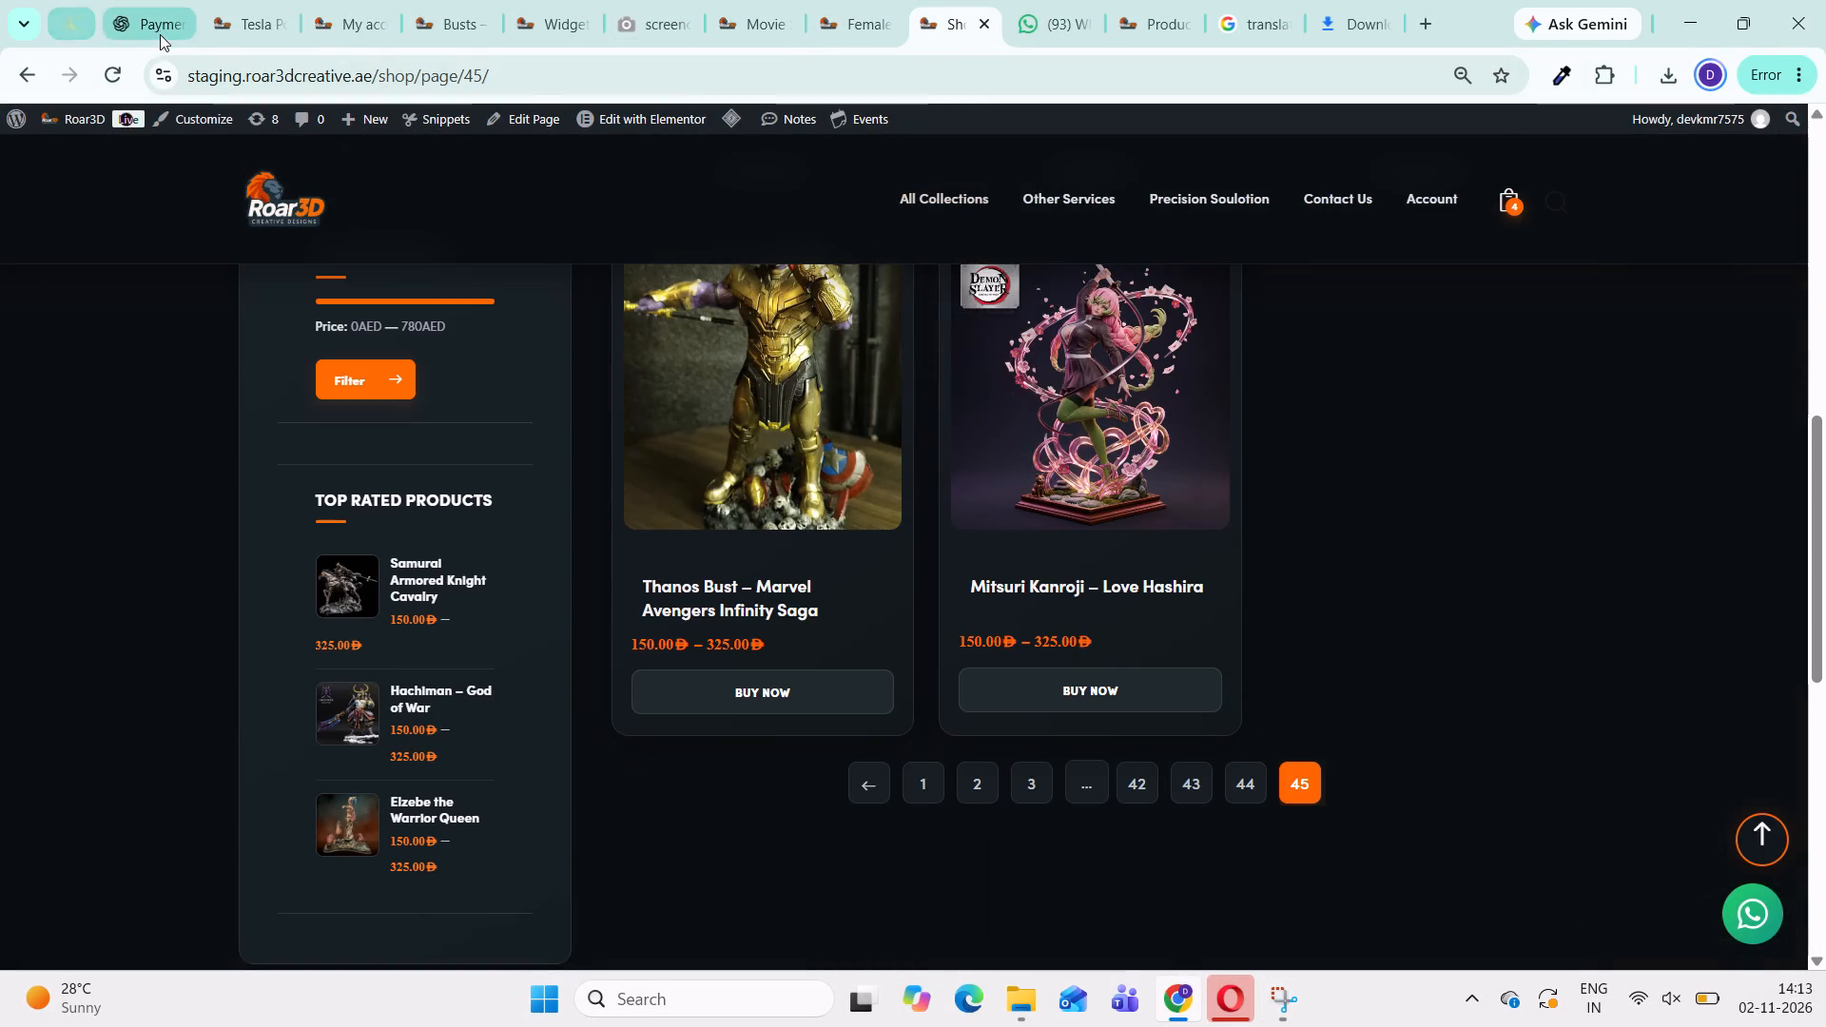
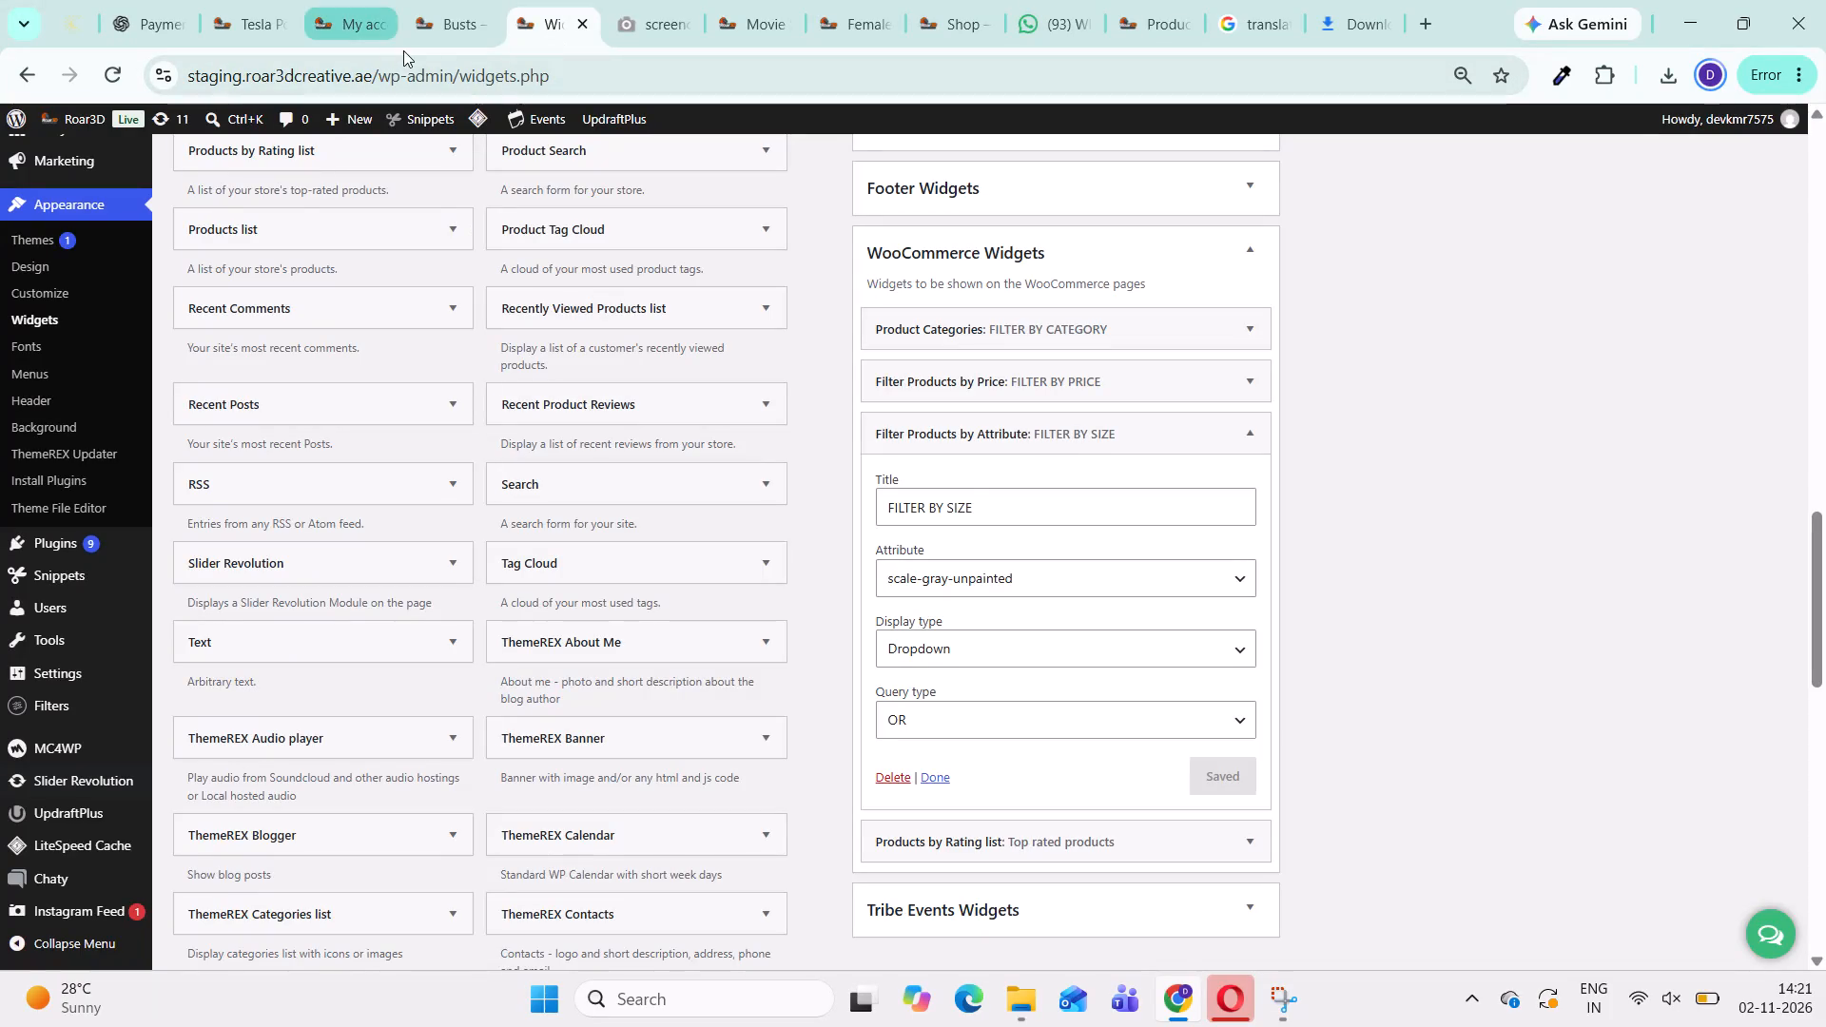
Look through the open Busts, Movie and Female category pages, and review the FILTER BY SIZE widget and admin menu on the Widgets page.
click(429, 39)
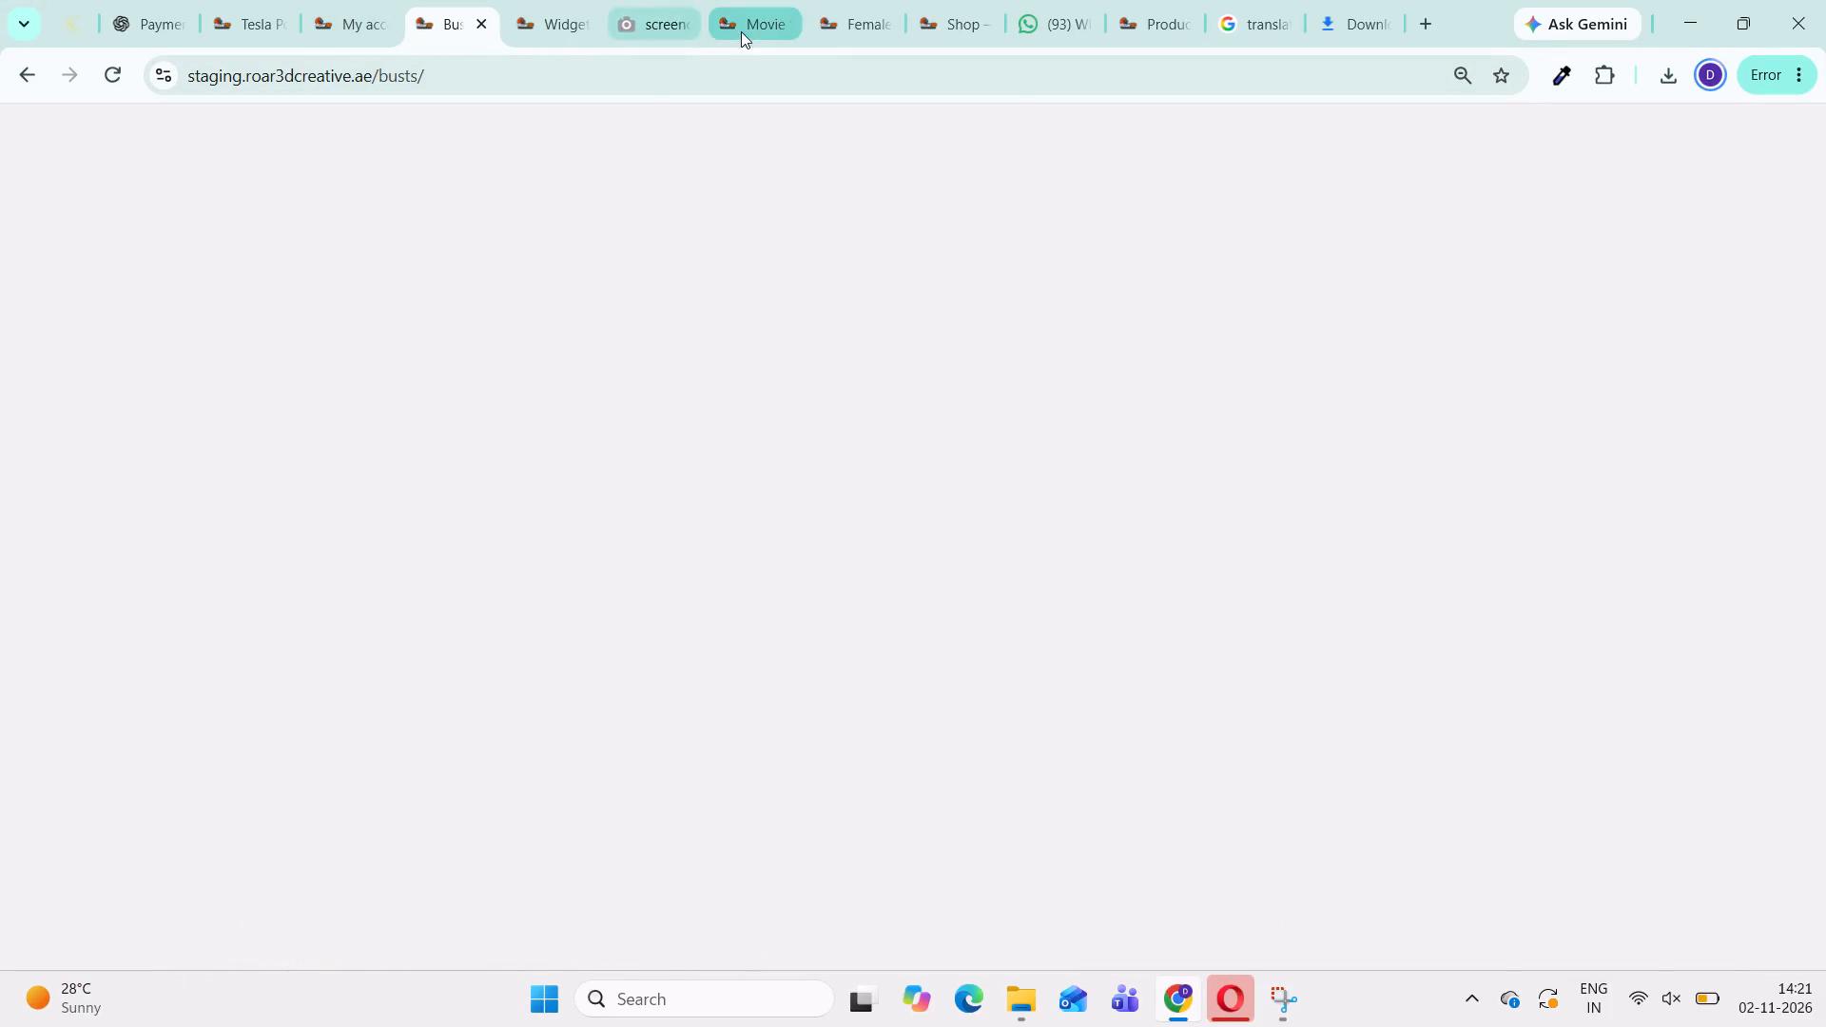
click(754, 24)
click(573, 26)
click(444, 29)
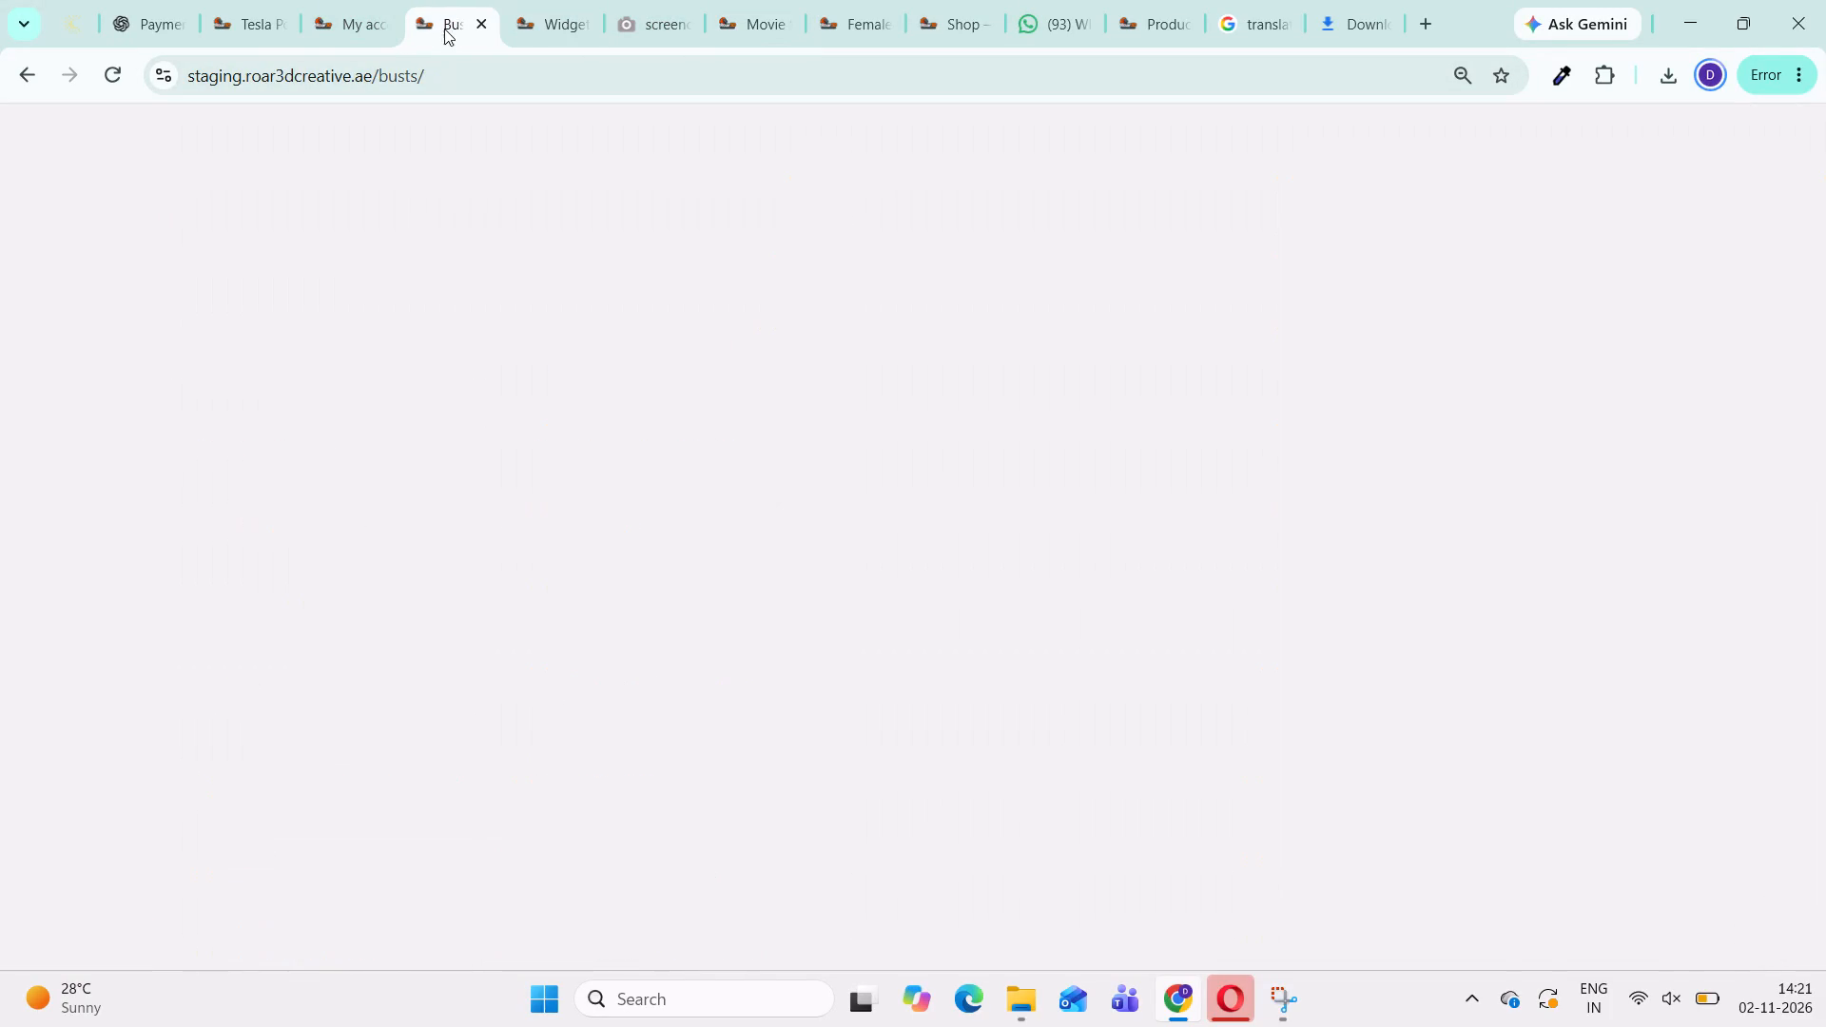
click(859, 23)
click(763, 25)
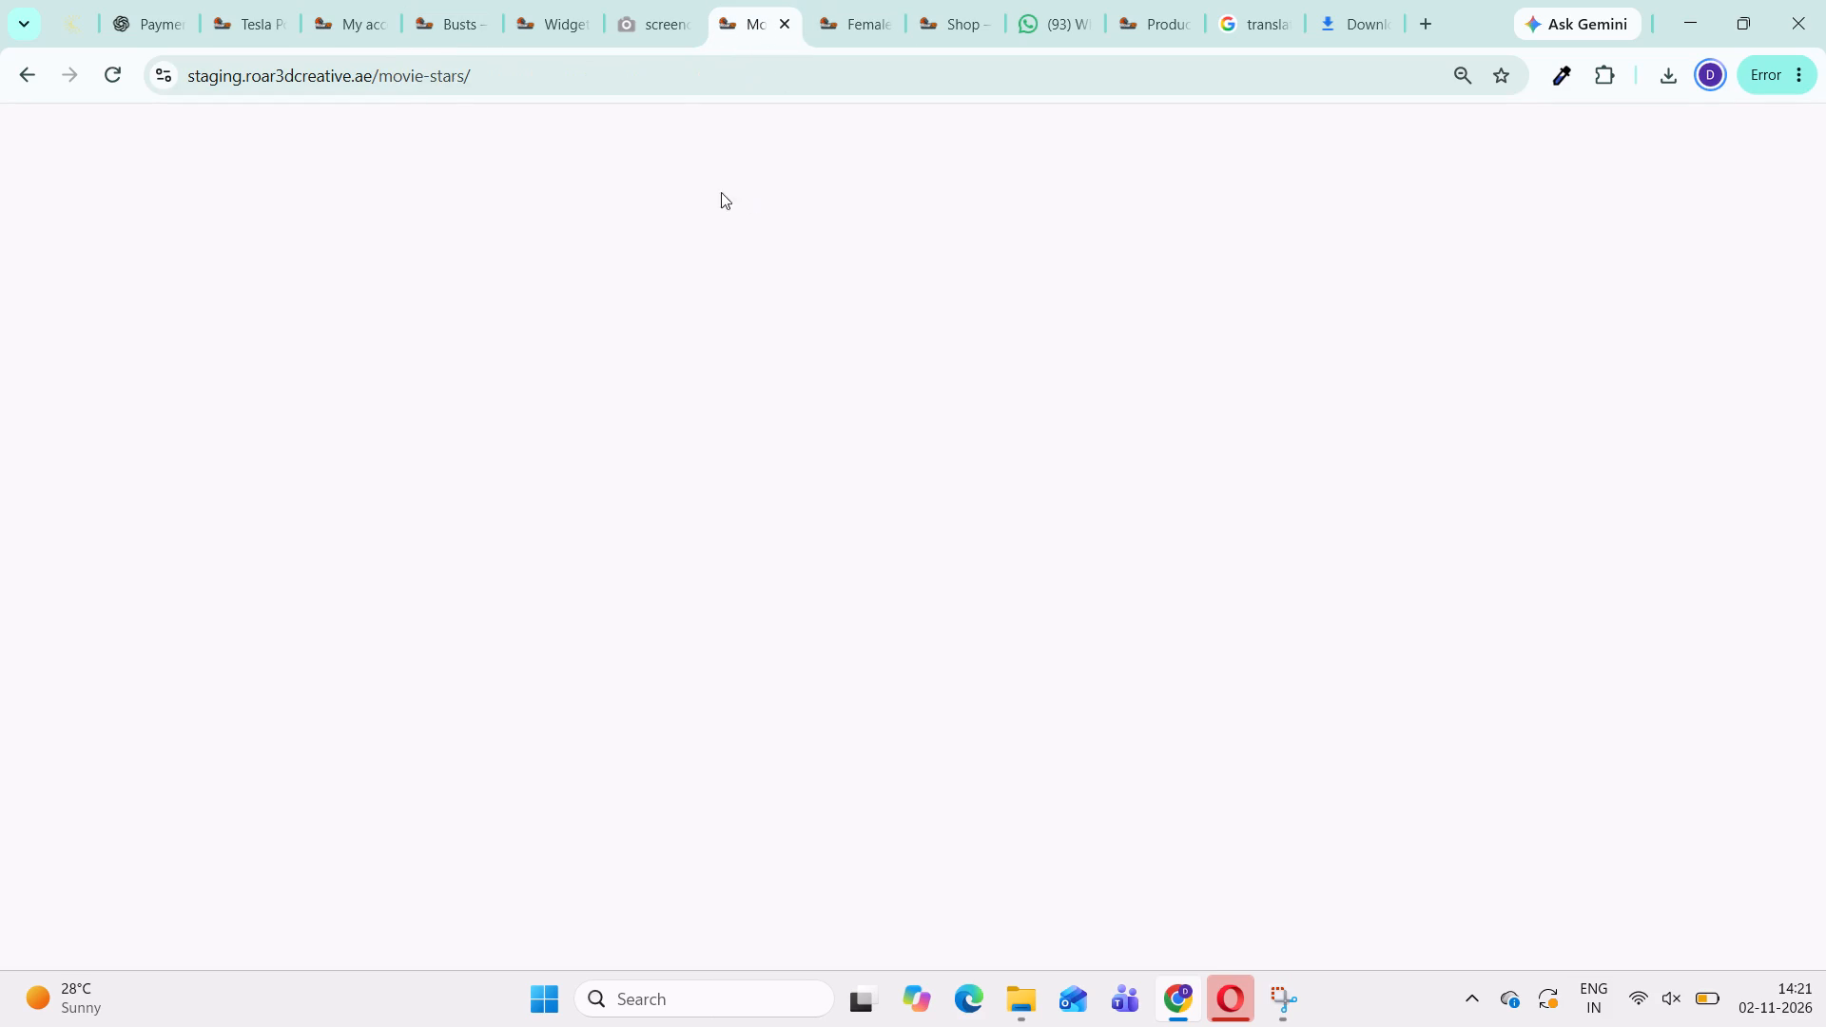
click(545, 38)
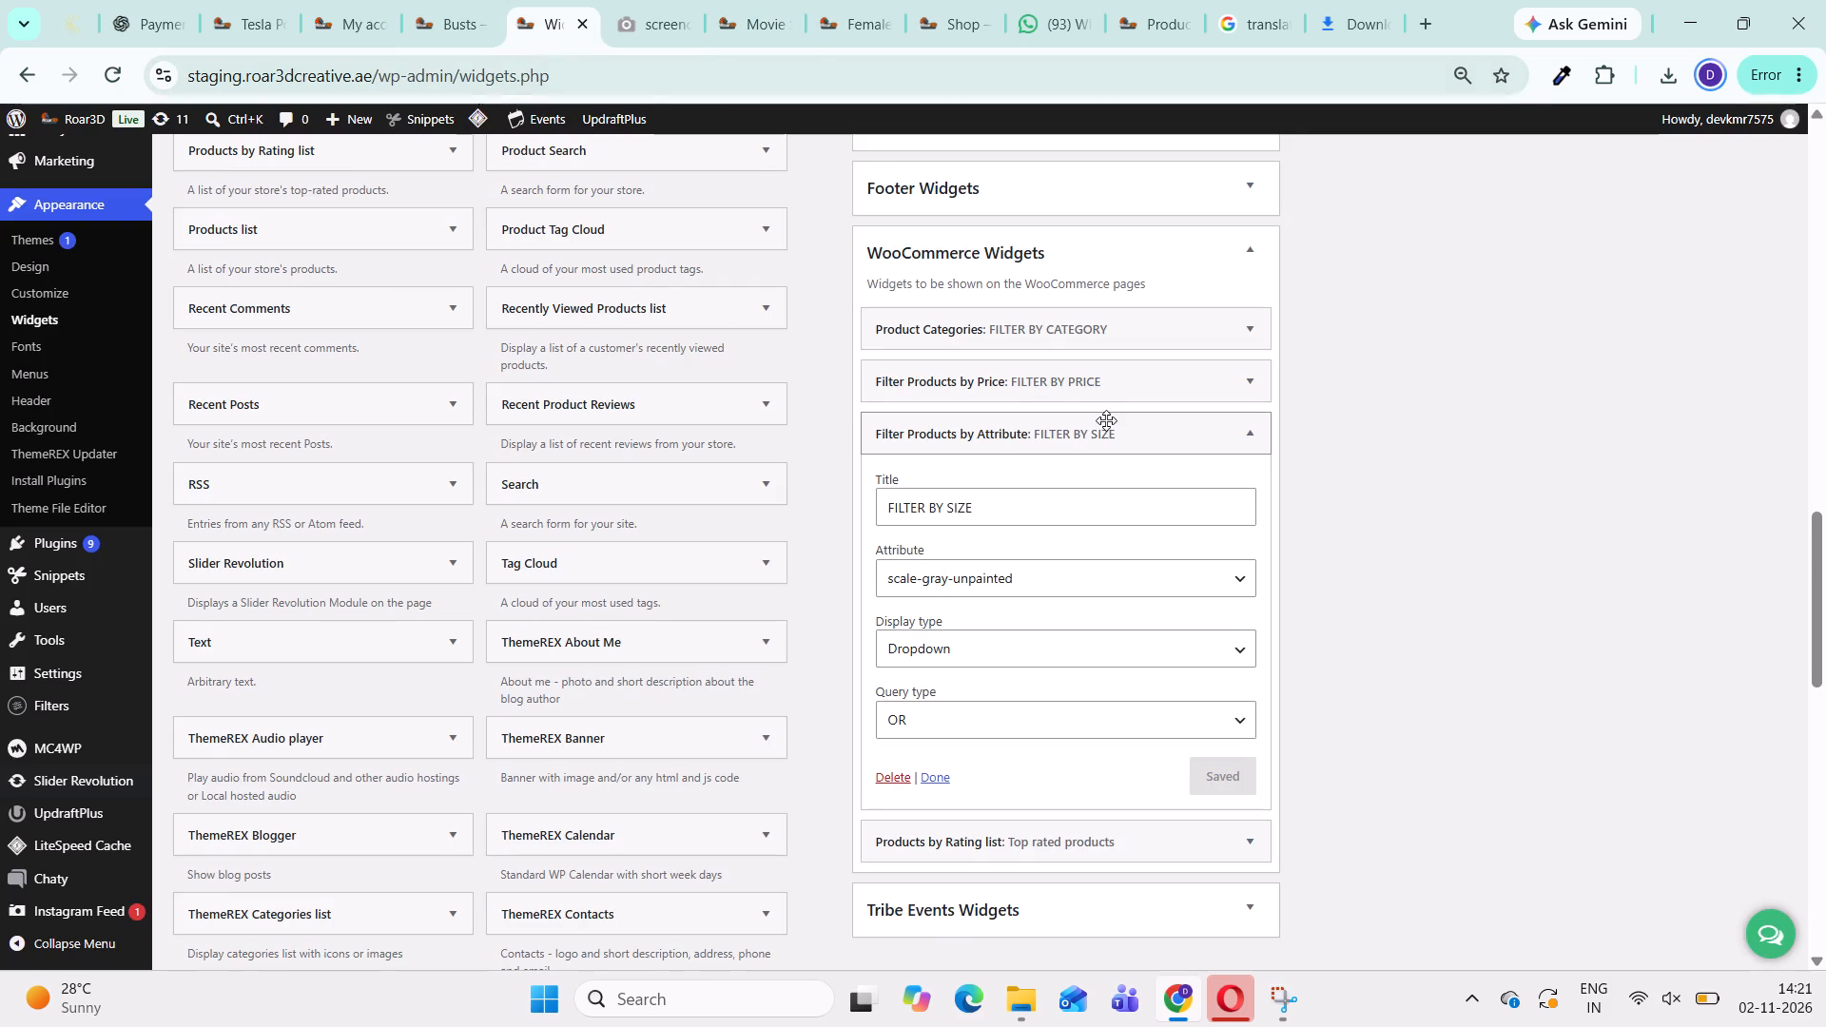
scroll(1021, 630, down, 1)
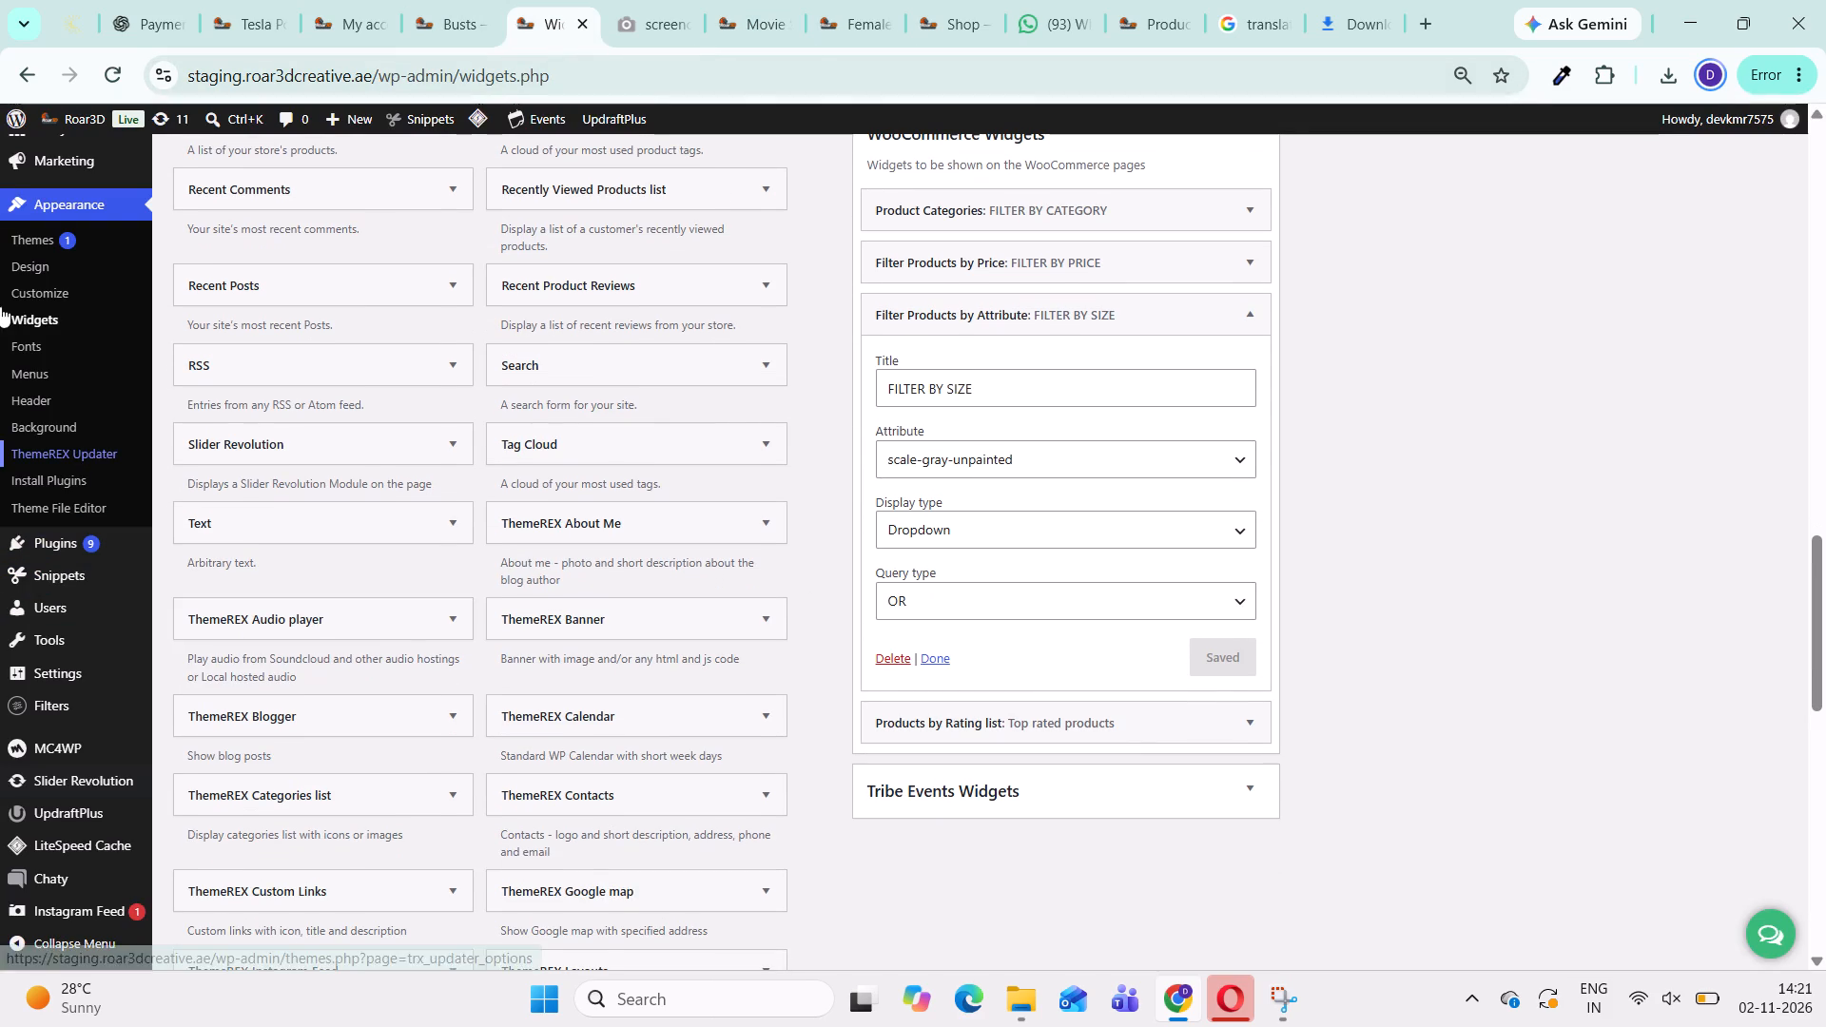
scroll(99, 478, down, 1)
scroll(72, 374, up, 1)
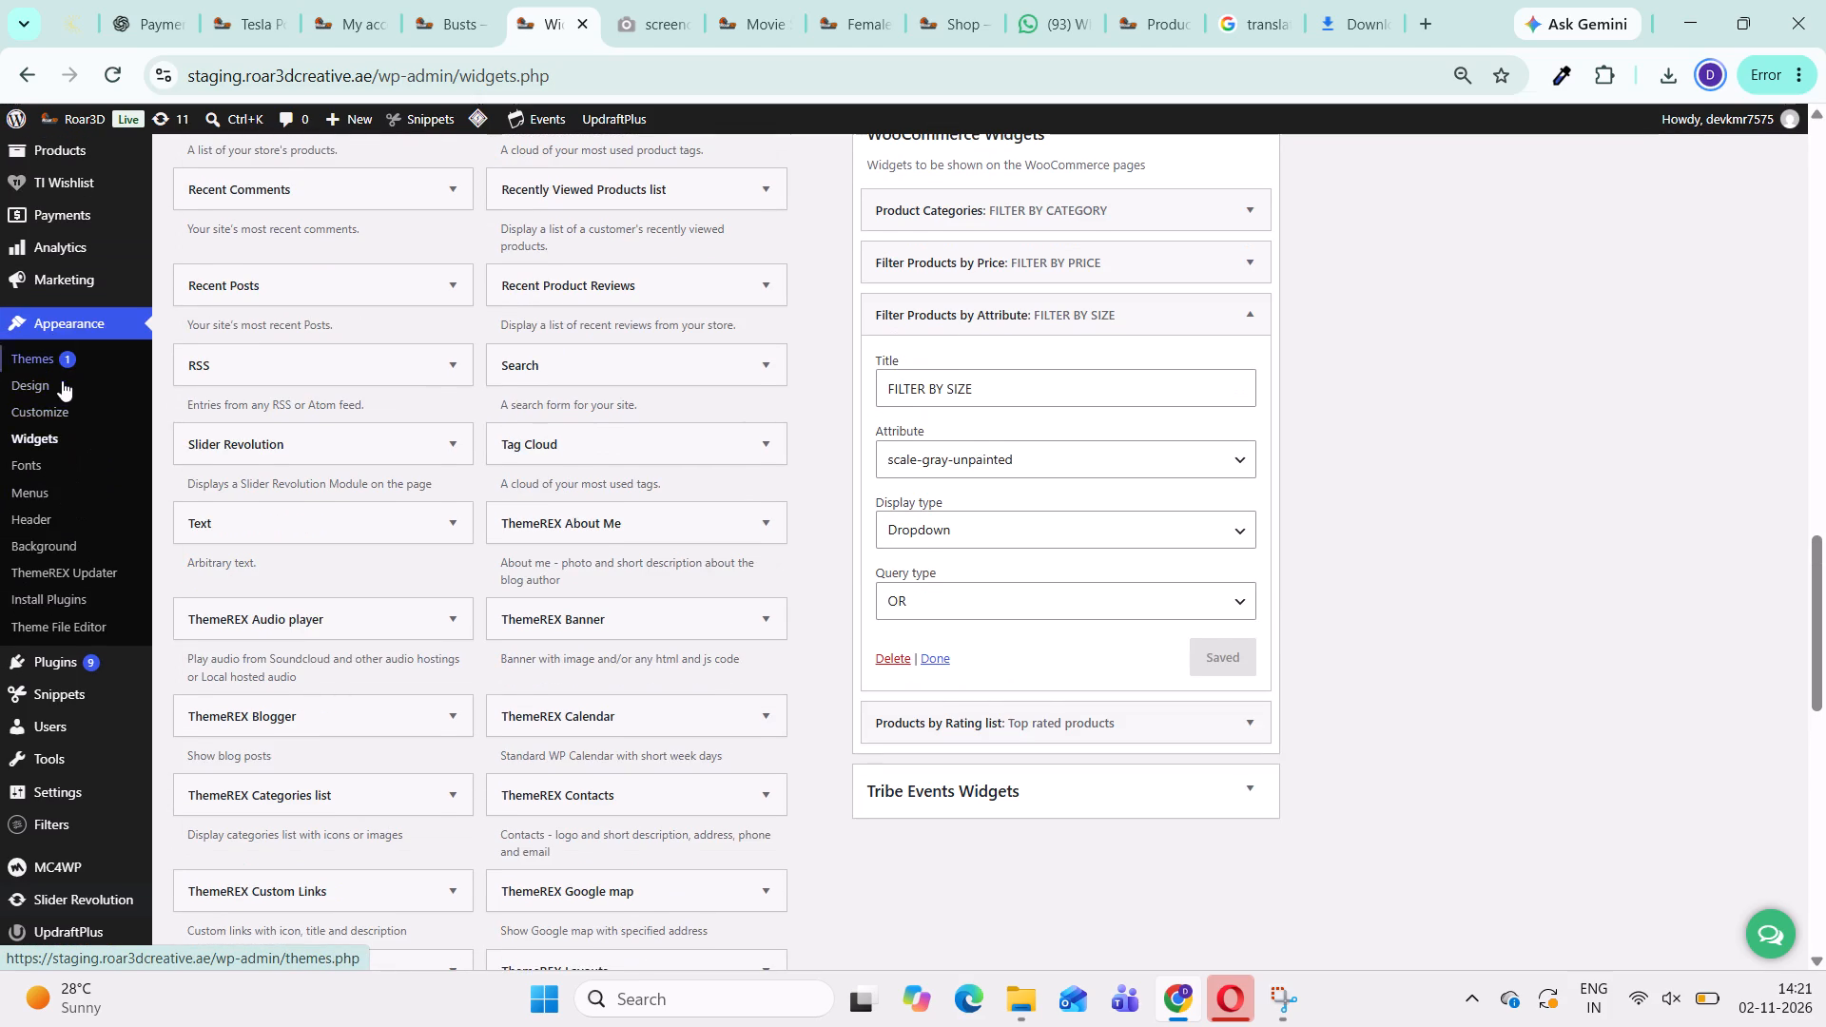